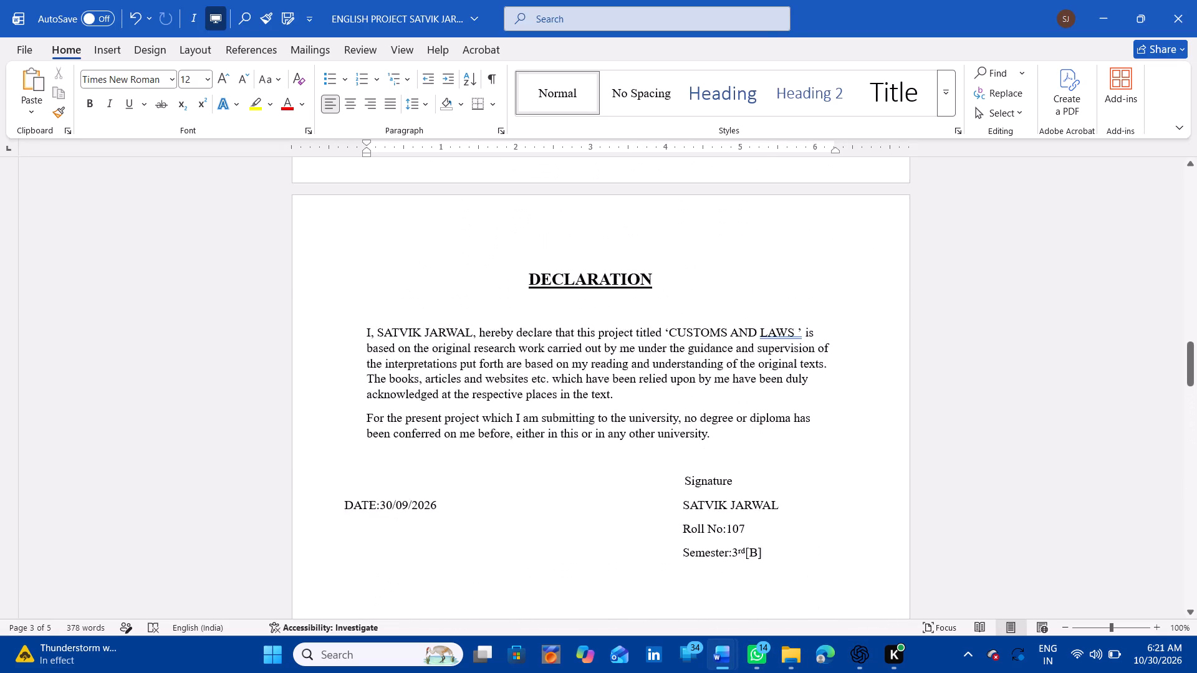
pyautogui.scroll(11, 600, 260)
pyautogui.scroll(-10, 600, 260)
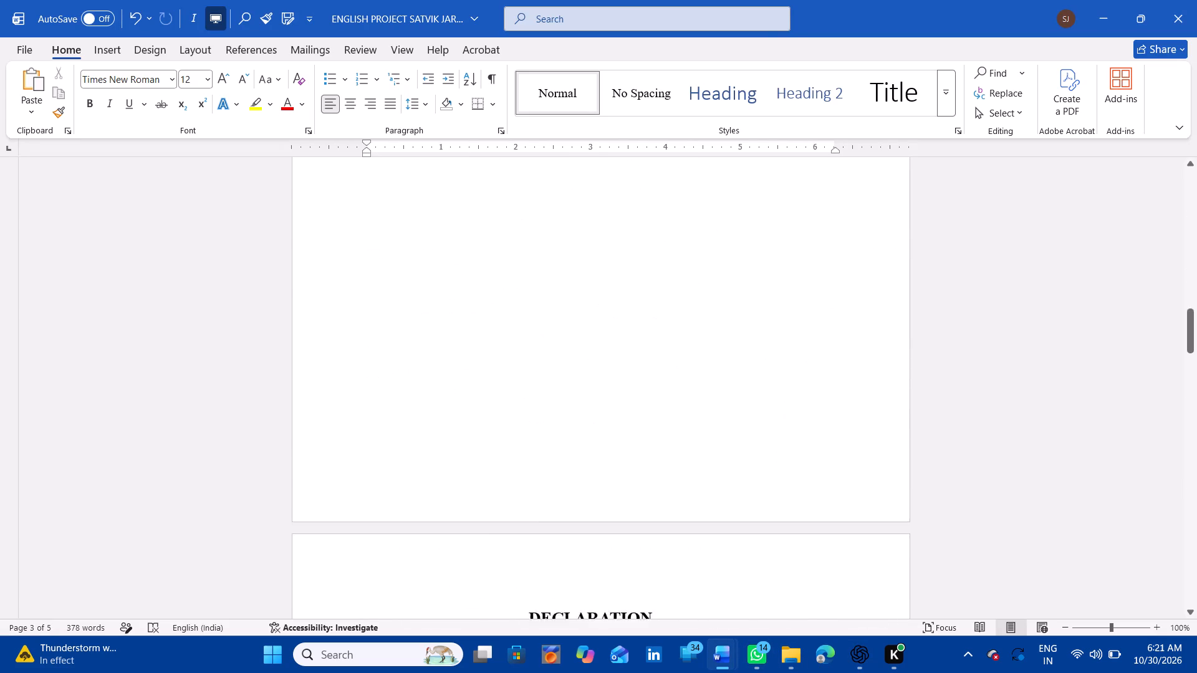
pyautogui.scroll(-19, 600, 260)
pyautogui.scroll(-3, 600, 260)
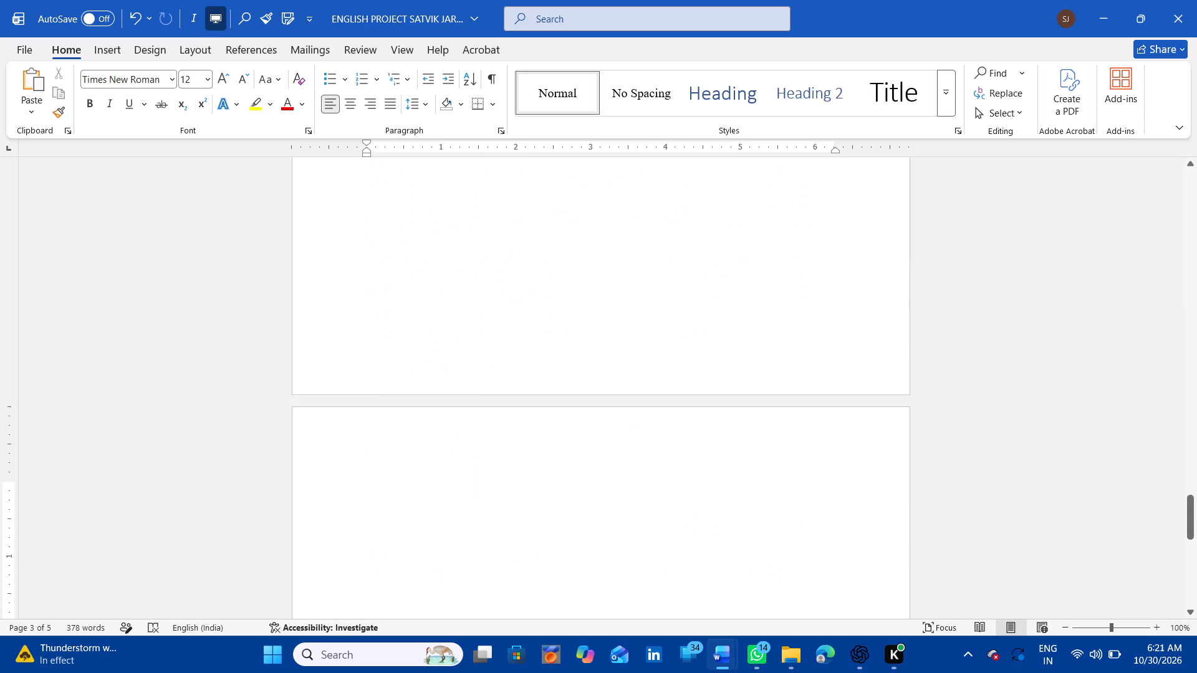
pyautogui.scroll(-2, 600, 260)
pyautogui.scroll(1, 600, 260)
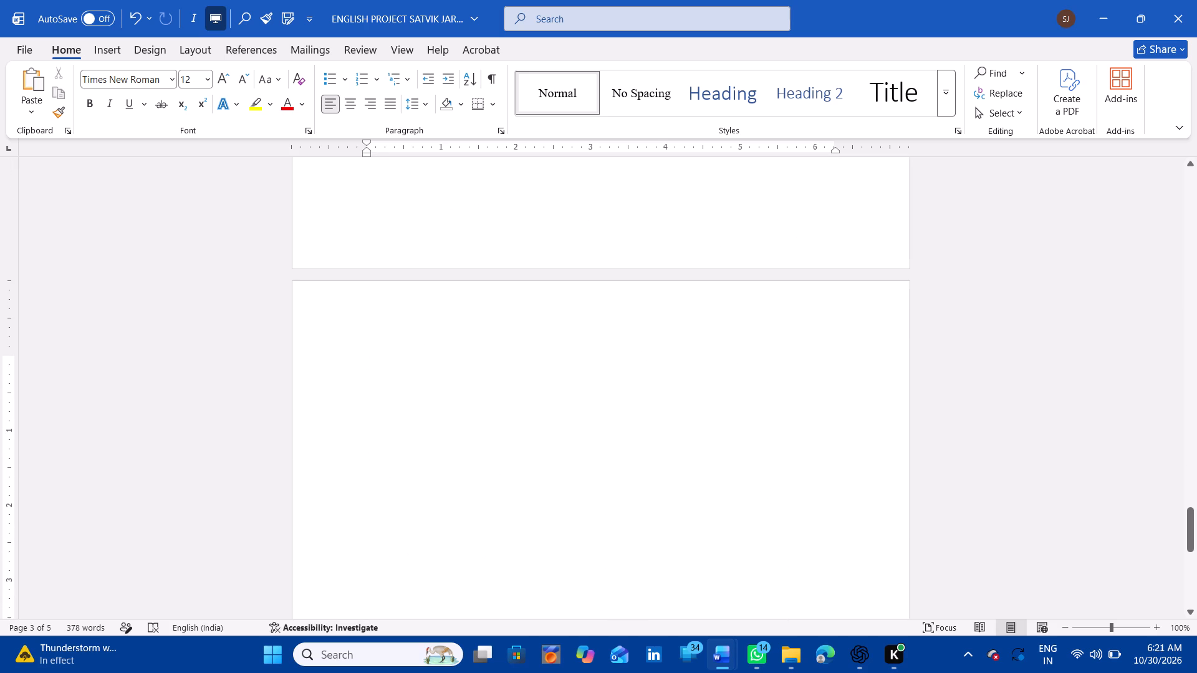
# Enter the heading "Table of content" at the top of the blank last page.
pyautogui.write('tab')
pyautogui.press('BackSpace')
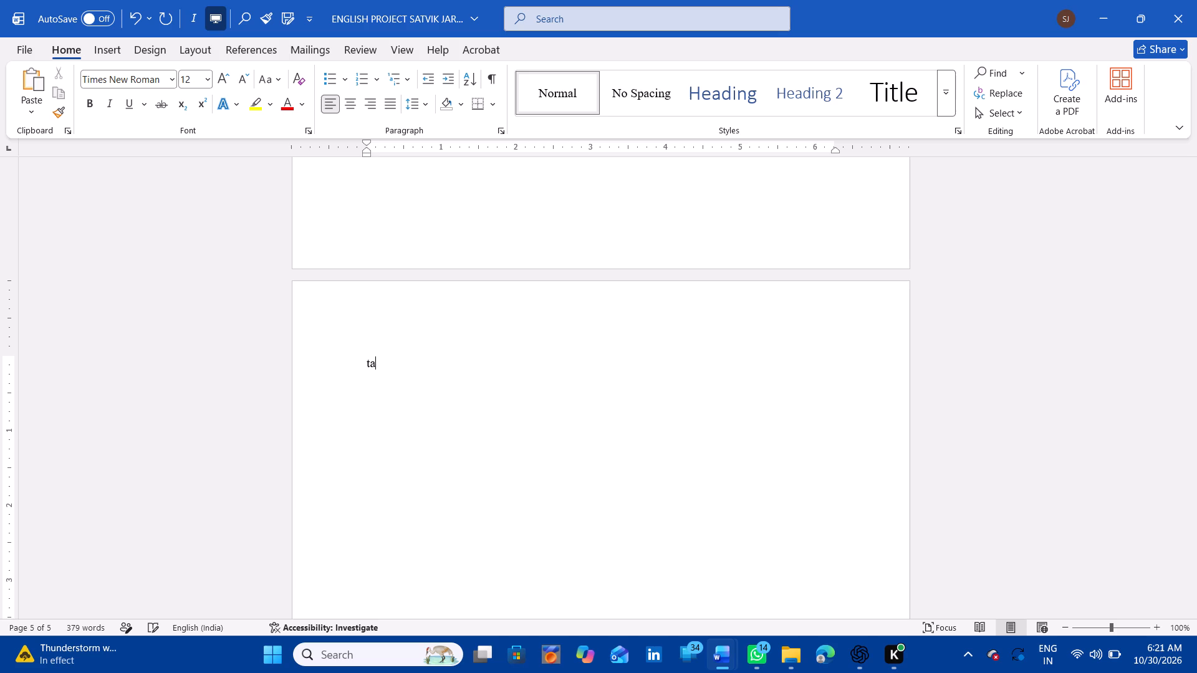
pyautogui.press('BackSpace')
pyautogui.press('BackSpace')
pyautogui.write('table of content')
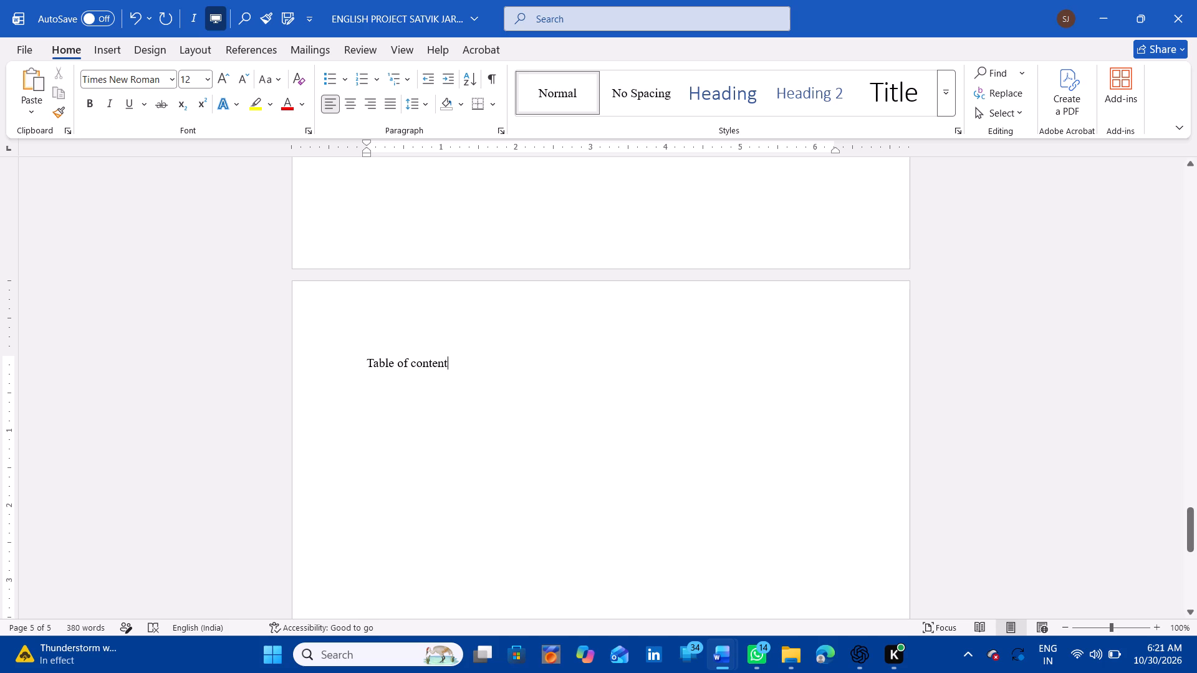
# Format the "Table of content" heading as bold, uppercase and centred, with a font size of 14.
pyautogui.click(209, 361)
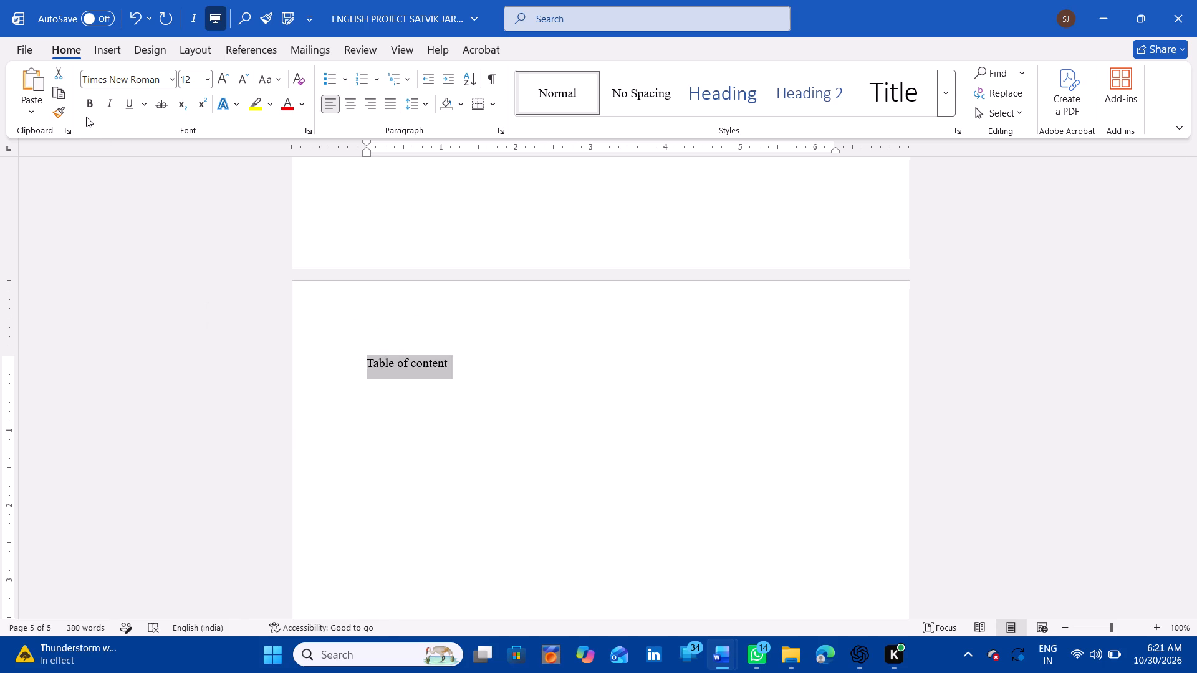
pyautogui.click(89, 112)
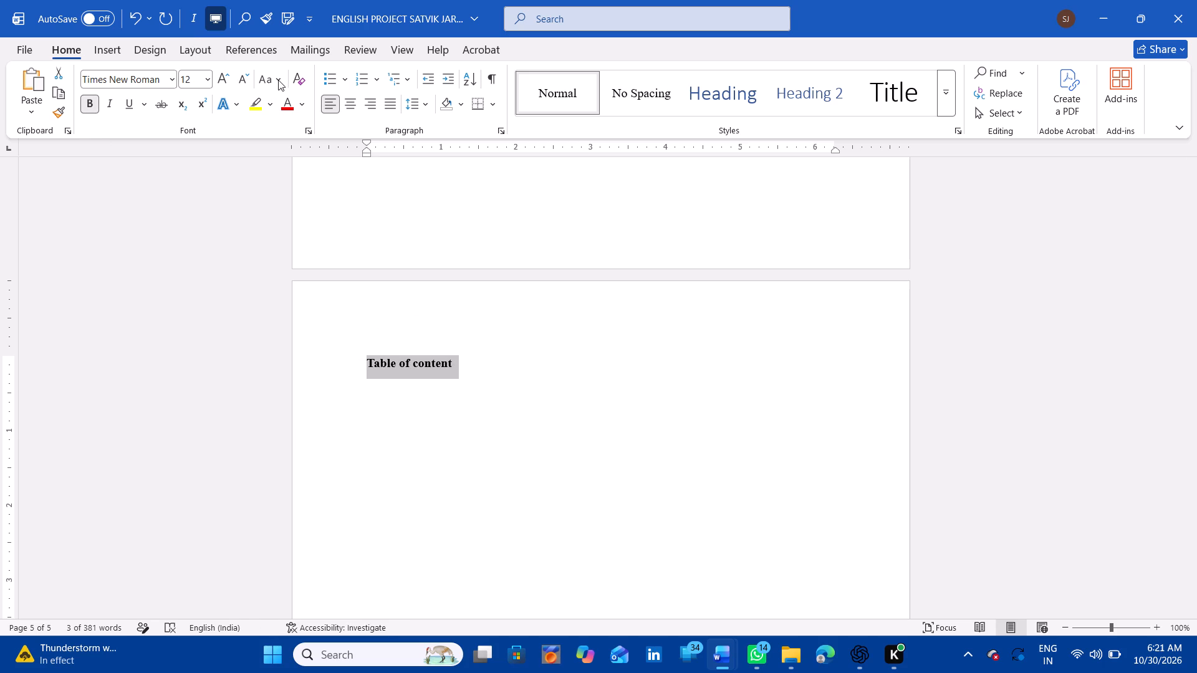
pyautogui.click(278, 80)
pyautogui.click(304, 134)
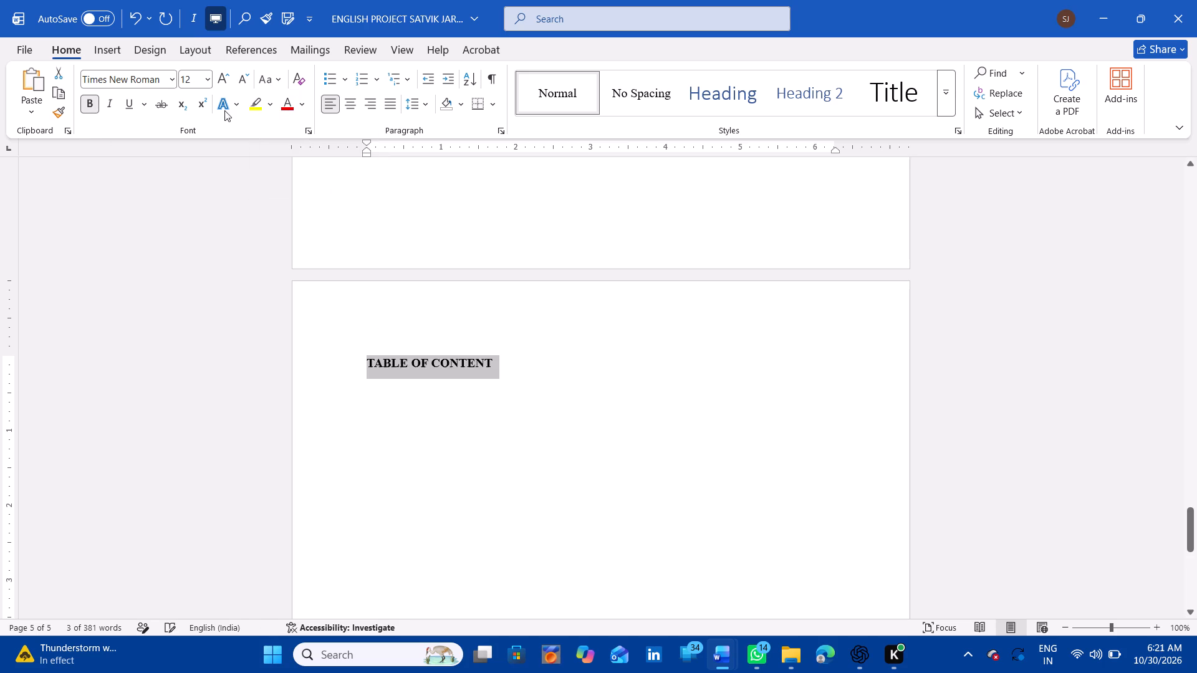
pyautogui.click(350, 106)
pyautogui.click(226, 80)
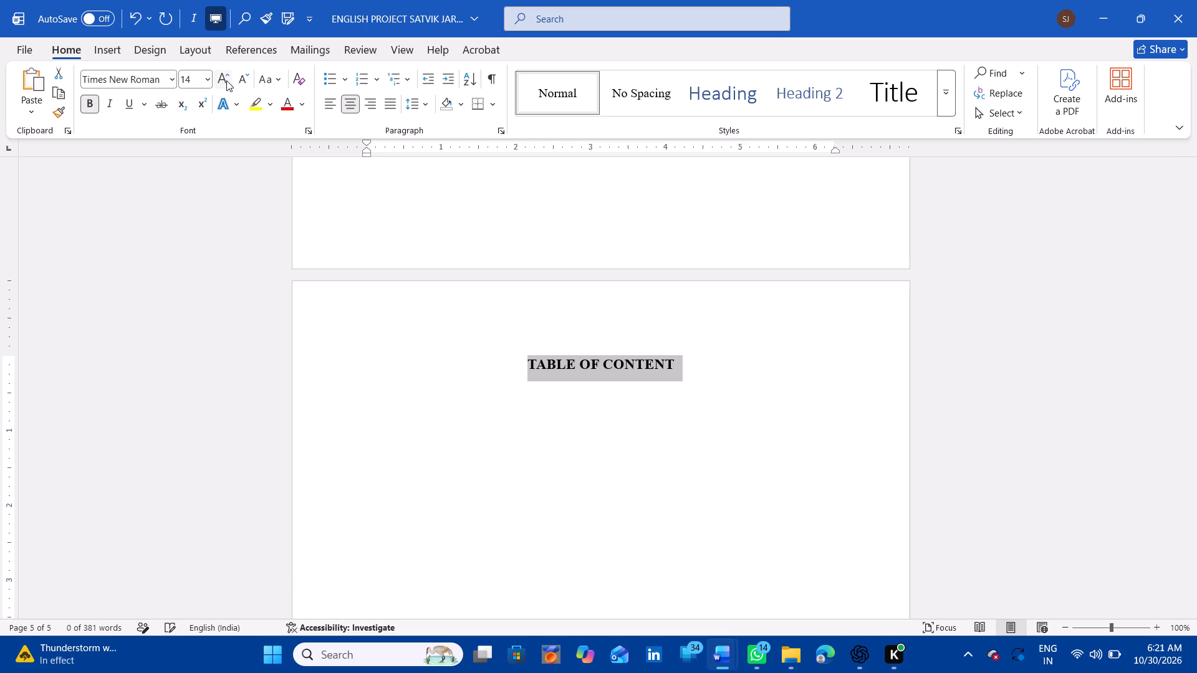
# Add left-aligned blank lines below the "TABLE OF CONTENT" heading until a new page starts.
pyautogui.scroll(-1, 542, 449)
pyautogui.scroll(1, 542, 449)
pyautogui.scroll(-5, 542, 449)
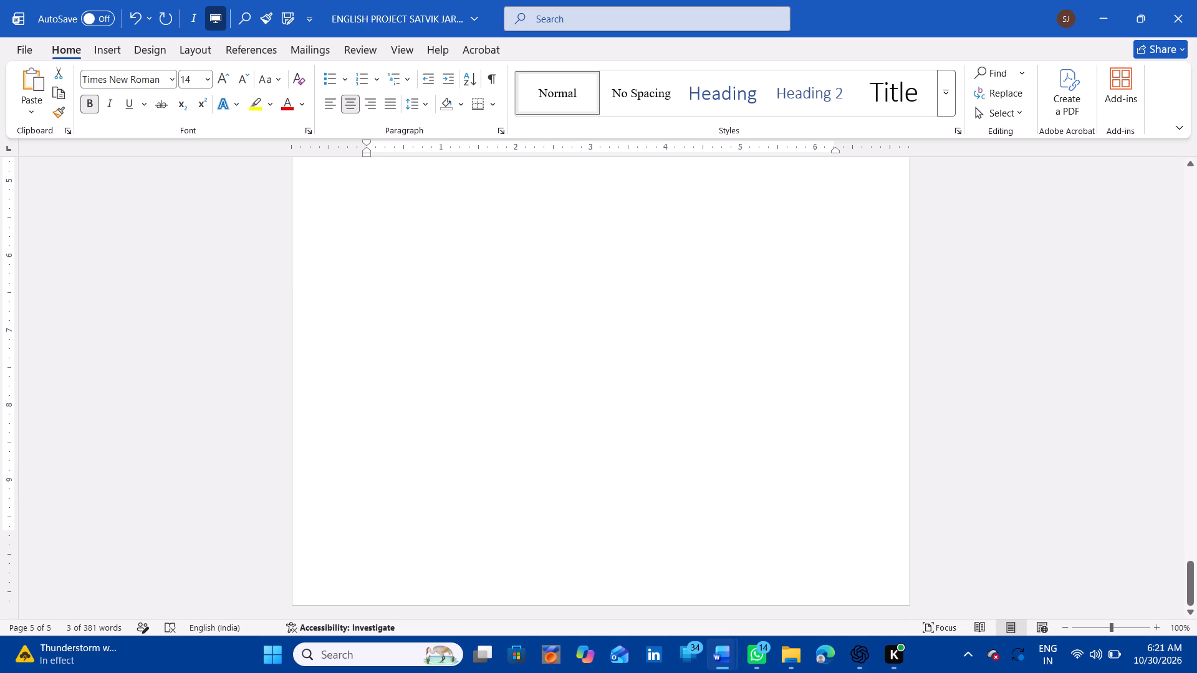
pyautogui.scroll(-4, 542, 449)
pyautogui.click(580, 366)
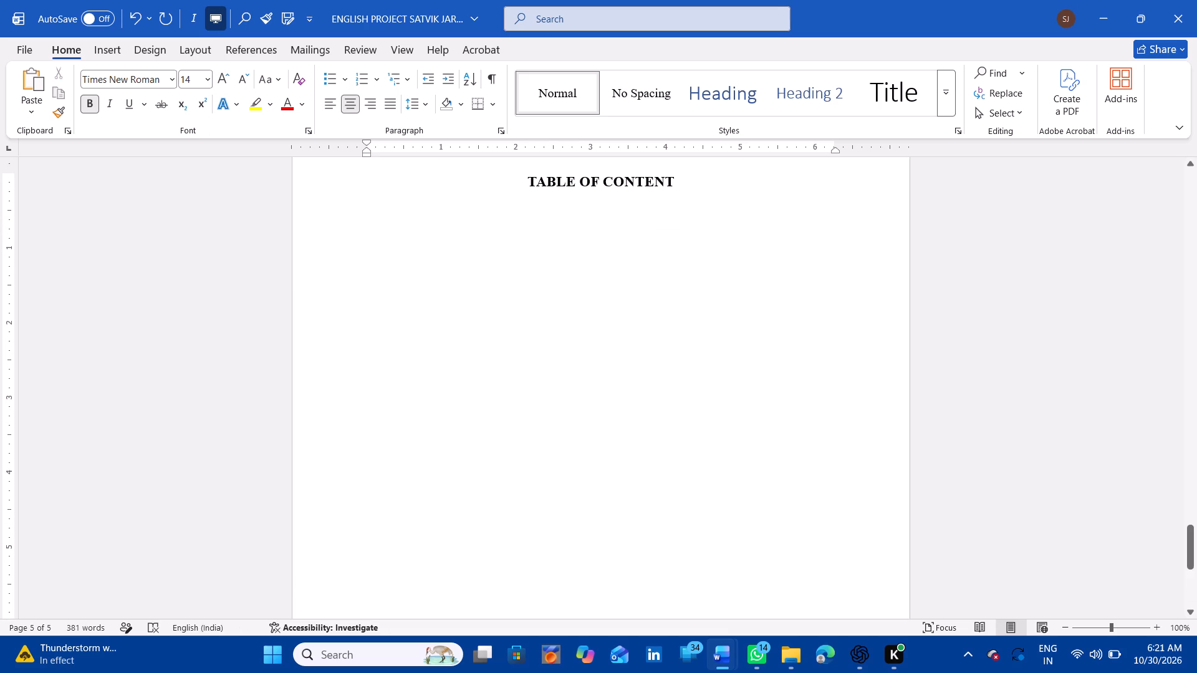
pyautogui.hscroll(1, 580, 366)
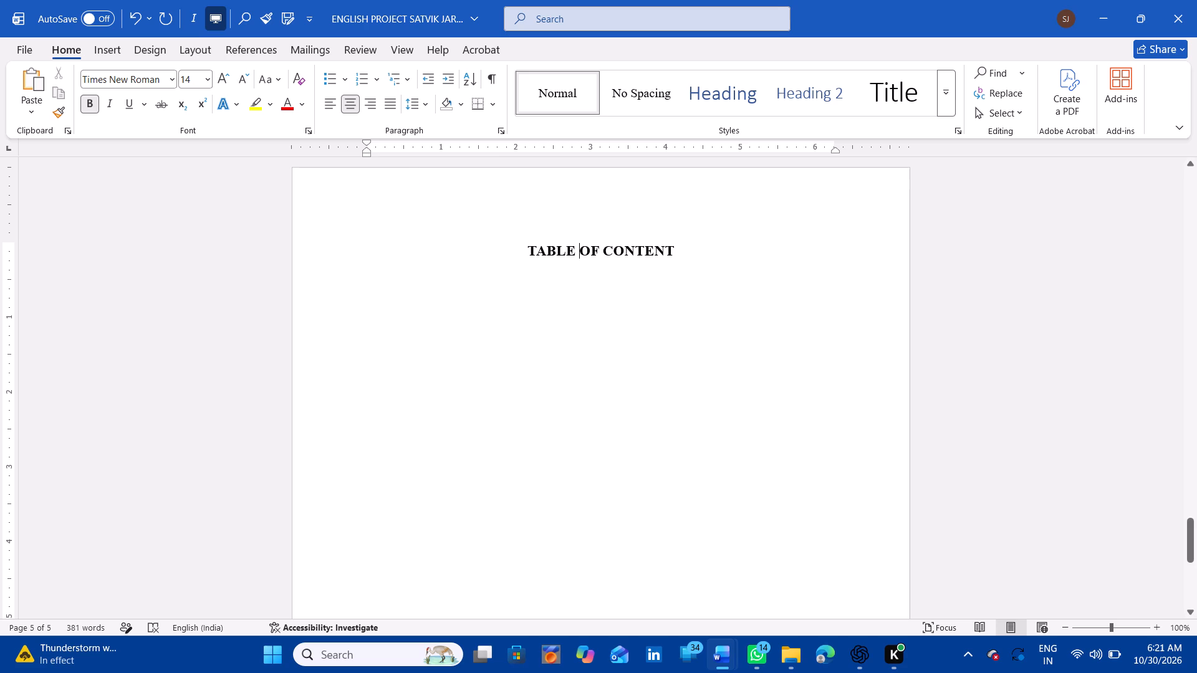
pyautogui.click(729, 259)
pyautogui.press('Return')
pyautogui.click(327, 100)
pyautogui.press('Return')
pyautogui.press('Return')
pyautogui.press('Return')
pyautogui.press('Return')
pyautogui.press('Return')
pyautogui.press('Return')
pyautogui.press('Return')
pyautogui.press('Return')
pyautogui.press('Return')
pyautogui.press('Return')
pyautogui.press('Return')
pyautogui.press('Return')
pyautogui.press('Return')
pyautogui.press('Return')
pyautogui.press('Return')
pyautogui.press('Return')
pyautogui.press('Return')
pyautogui.press('Return')
pyautogui.press('Return')
pyautogui.press('Return')
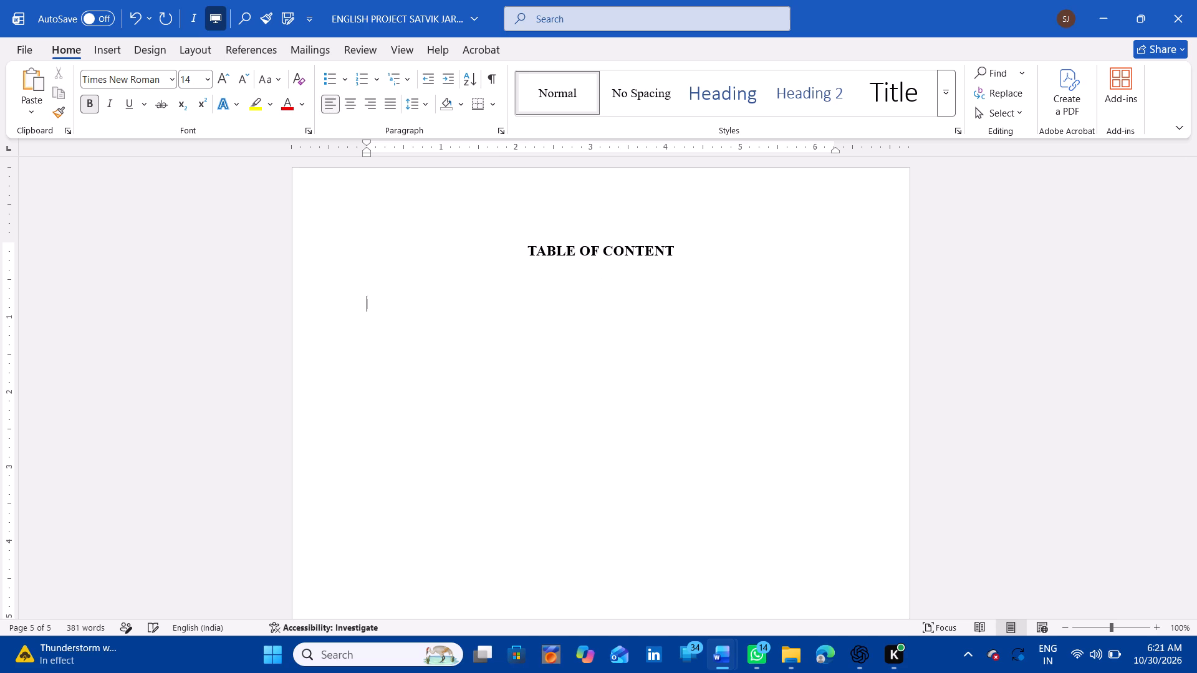
pyautogui.press('Return')
pyautogui.press('Return')
pyautogui.press('Return')
pyautogui.press('Return')
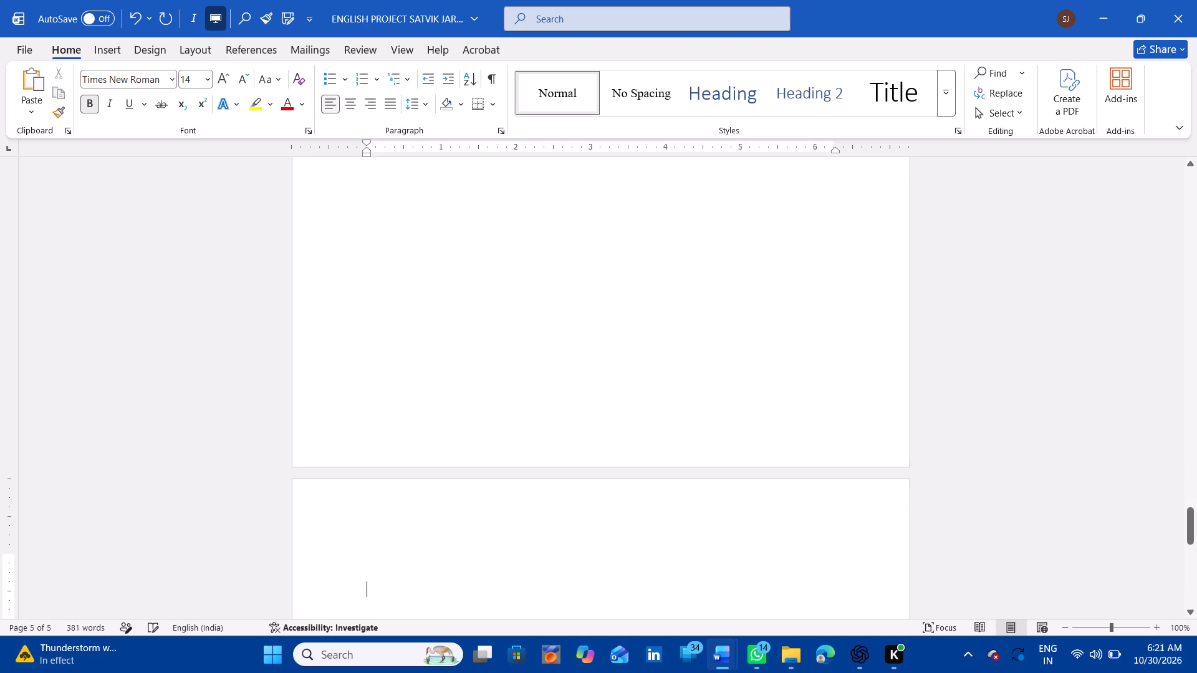
pyautogui.press('BackSpace')
pyautogui.press('BackSpace')
pyautogui.press('Return')
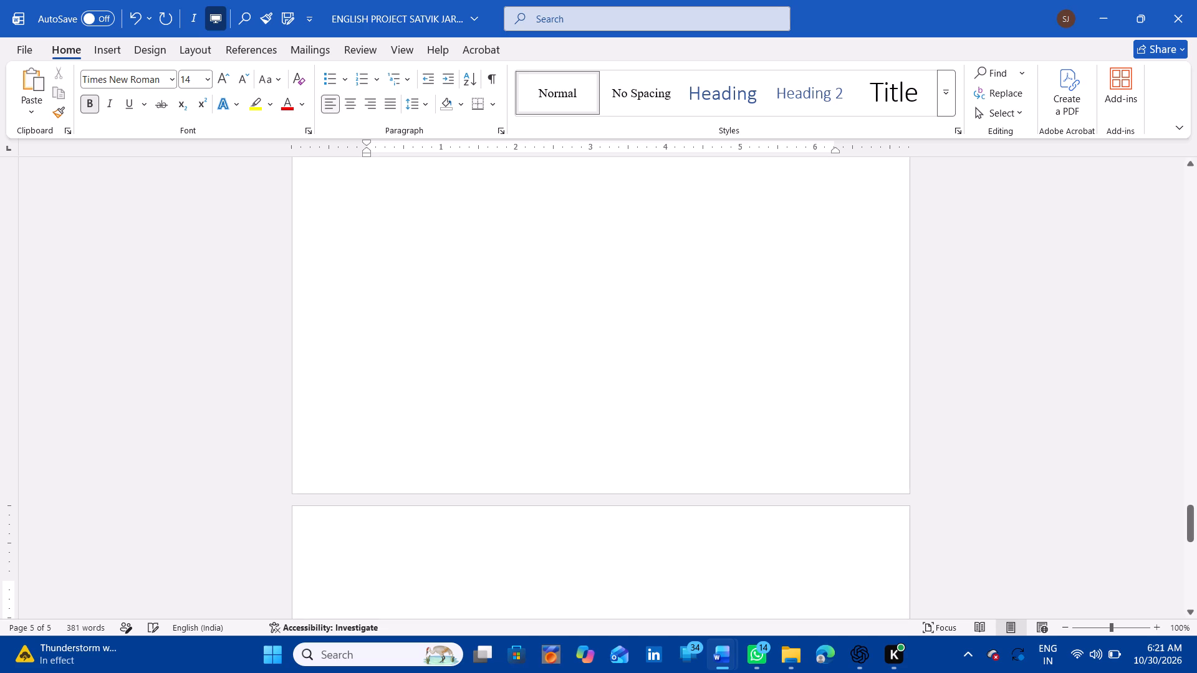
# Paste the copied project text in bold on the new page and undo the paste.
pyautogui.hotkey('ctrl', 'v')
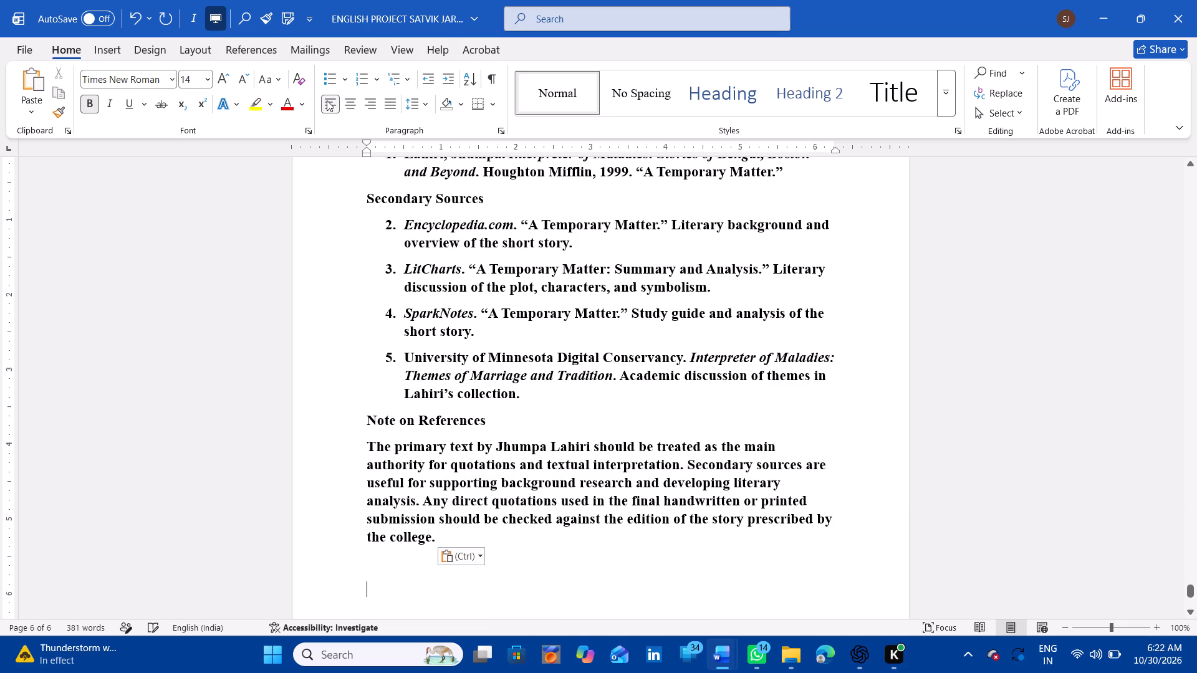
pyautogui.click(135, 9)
# Turn off bold and paste the copied English project text on the new page after the table of content page.
pyautogui.click(87, 112)
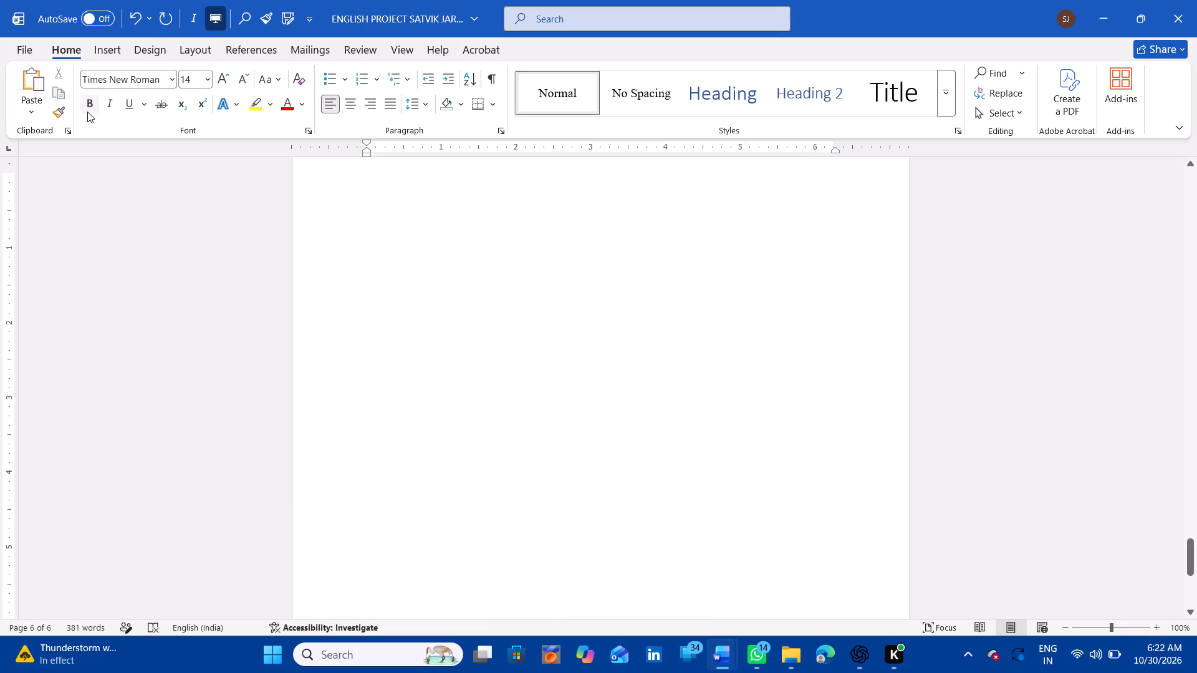
pyautogui.hotkey('ctrl', 'v')
# Delete the horizontal divider line between the index table and the "CHAPTER 1: INTRODUCTION" heading.
pyautogui.scroll(12, 339, 254)
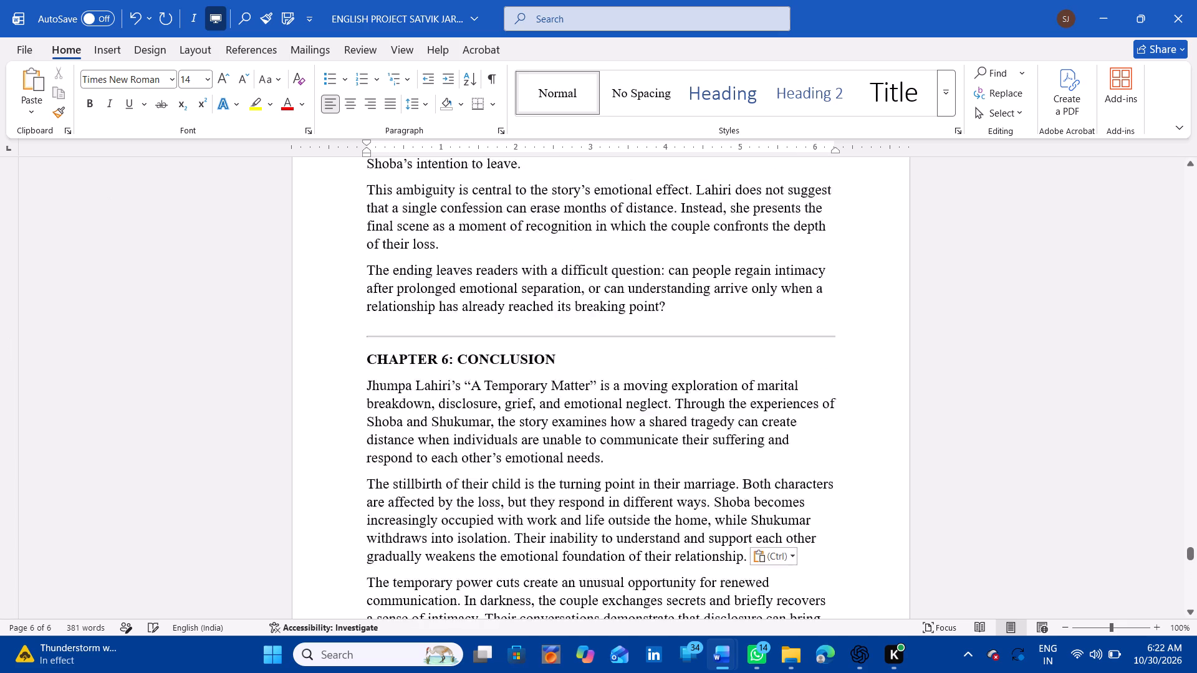
pyautogui.scroll(19, 339, 254)
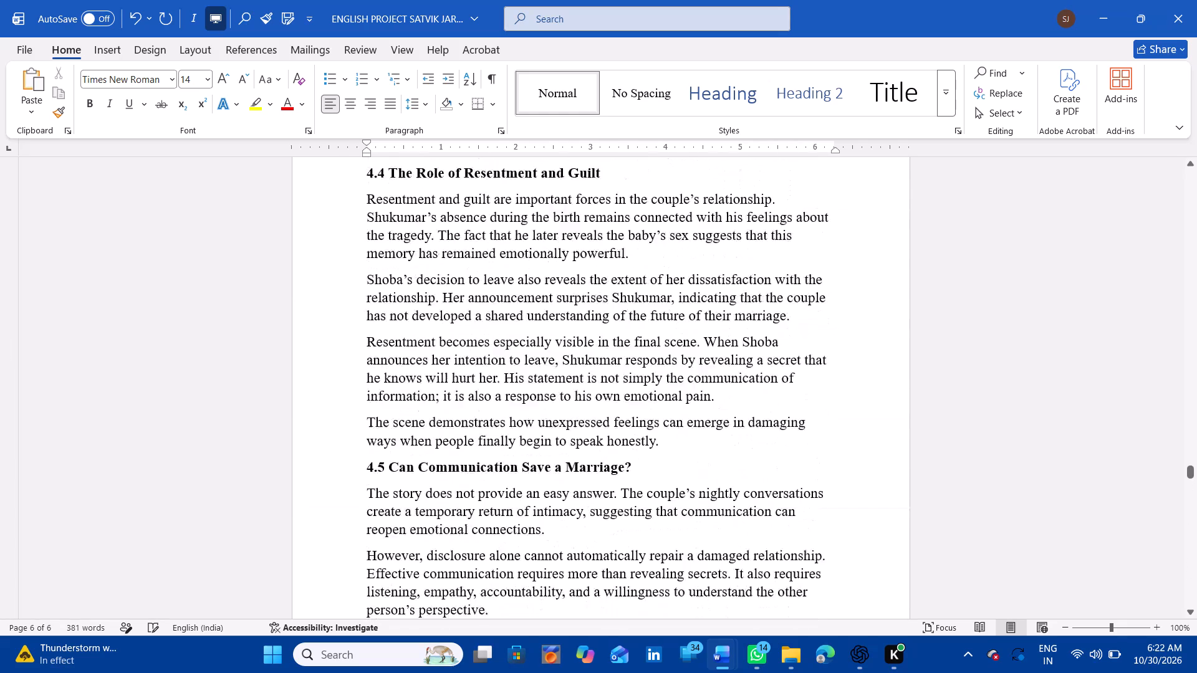
pyautogui.scroll(20, 339, 254)
pyautogui.scroll(2, 339, 254)
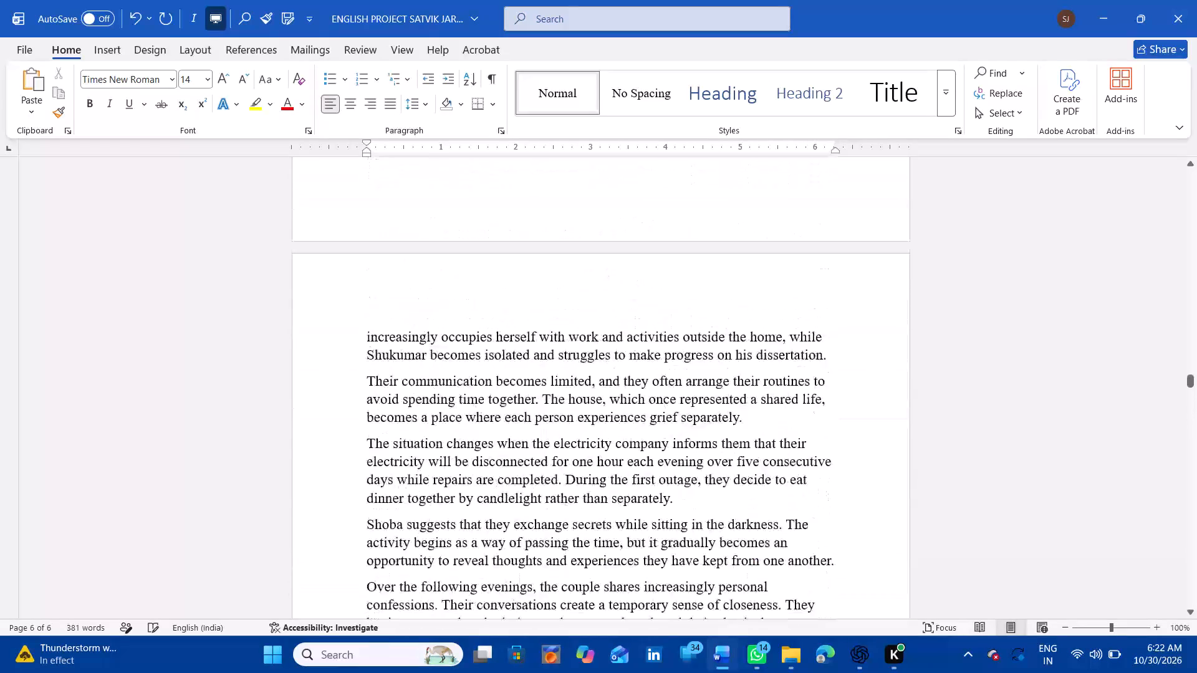
pyautogui.scroll(20, 339, 254)
pyautogui.scroll(1, 339, 254)
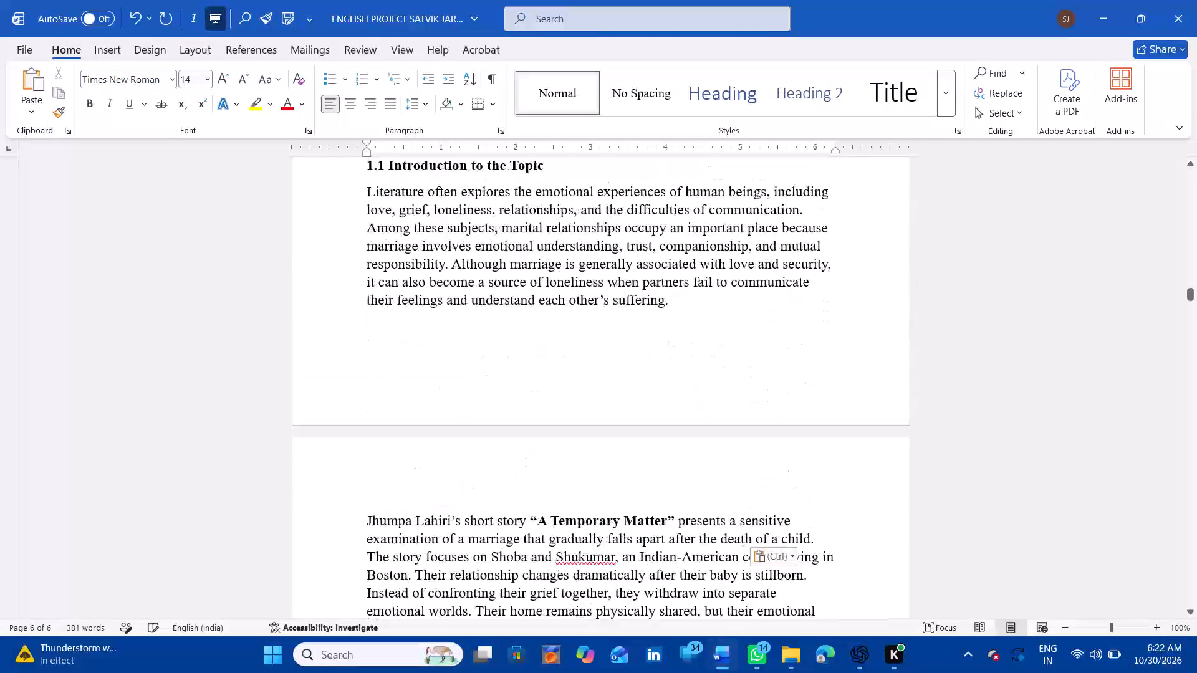
pyautogui.scroll(4, 339, 254)
pyautogui.scroll(-3, 339, 254)
pyautogui.scroll(4, 339, 254)
pyautogui.scroll(-1, 339, 254)
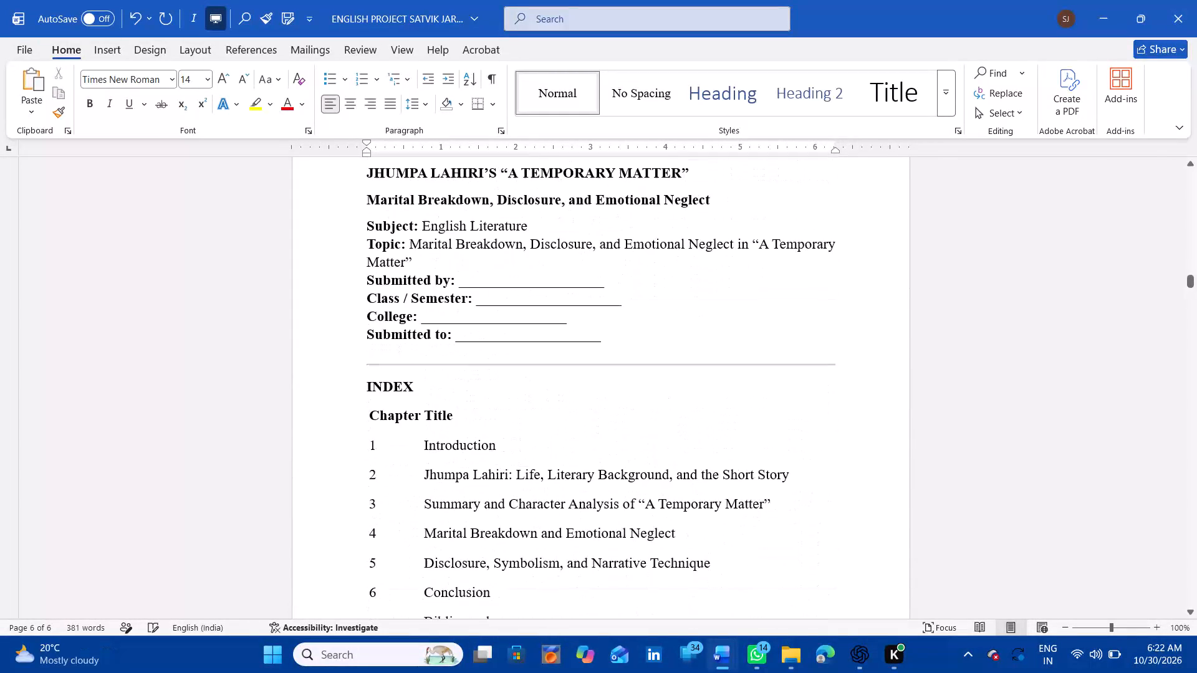
pyautogui.scroll(-1, 339, 254)
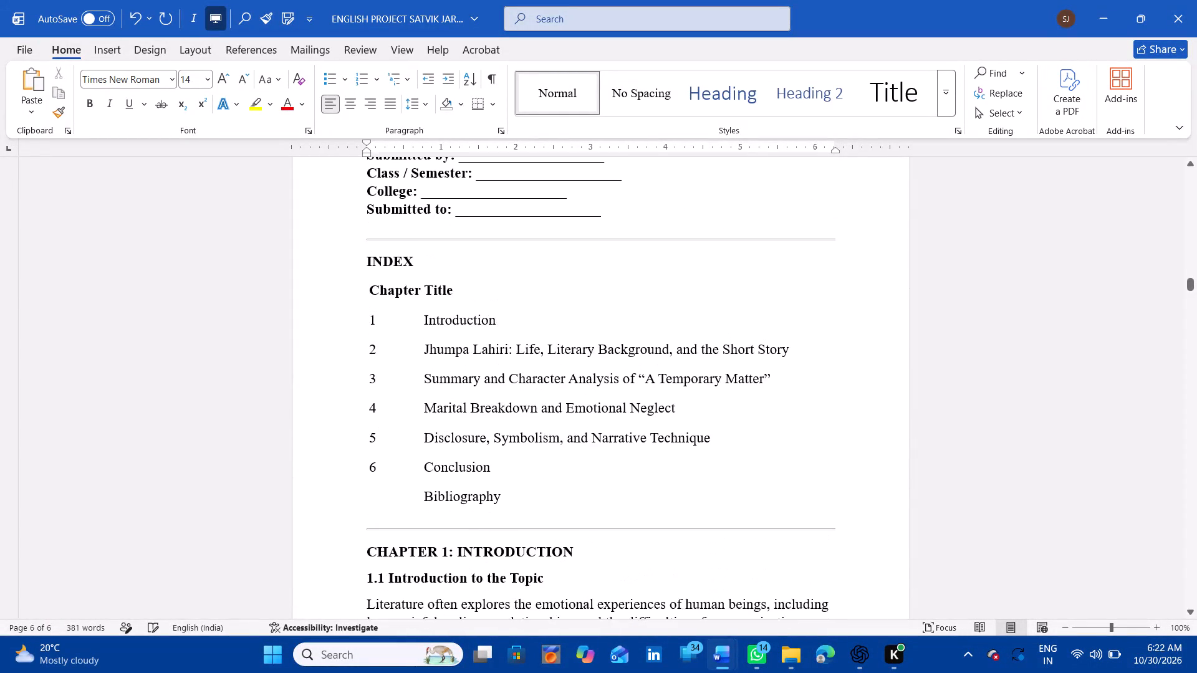
pyautogui.scroll(-1, 339, 254)
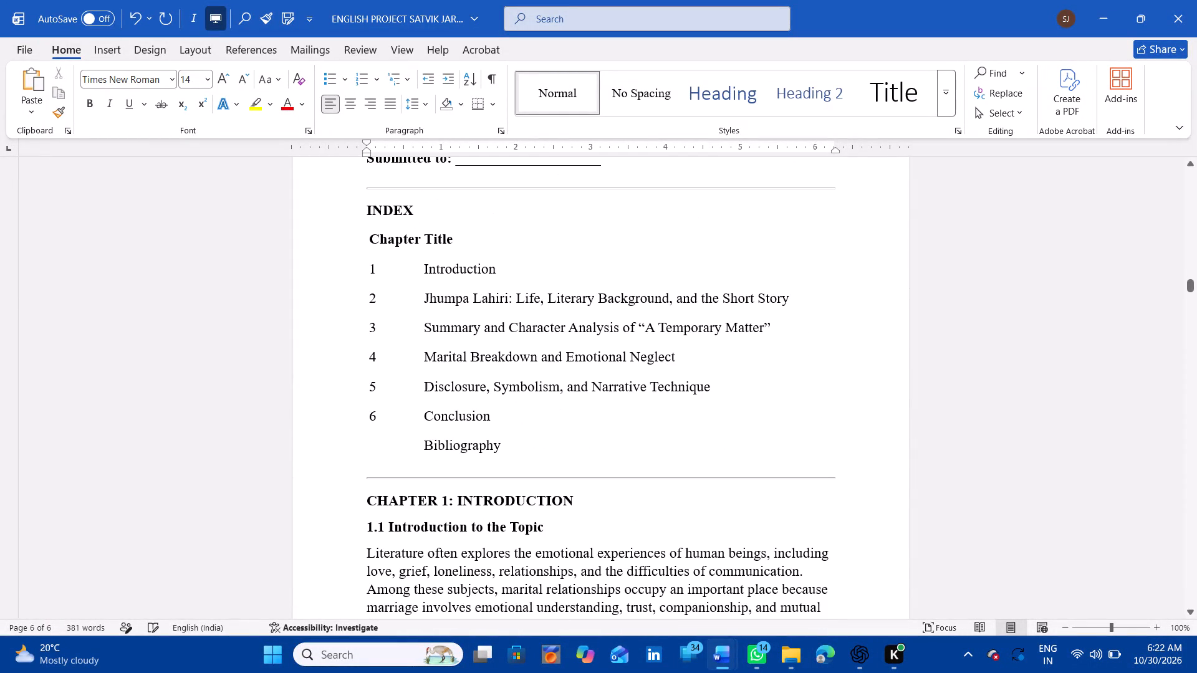
pyautogui.click(489, 472)
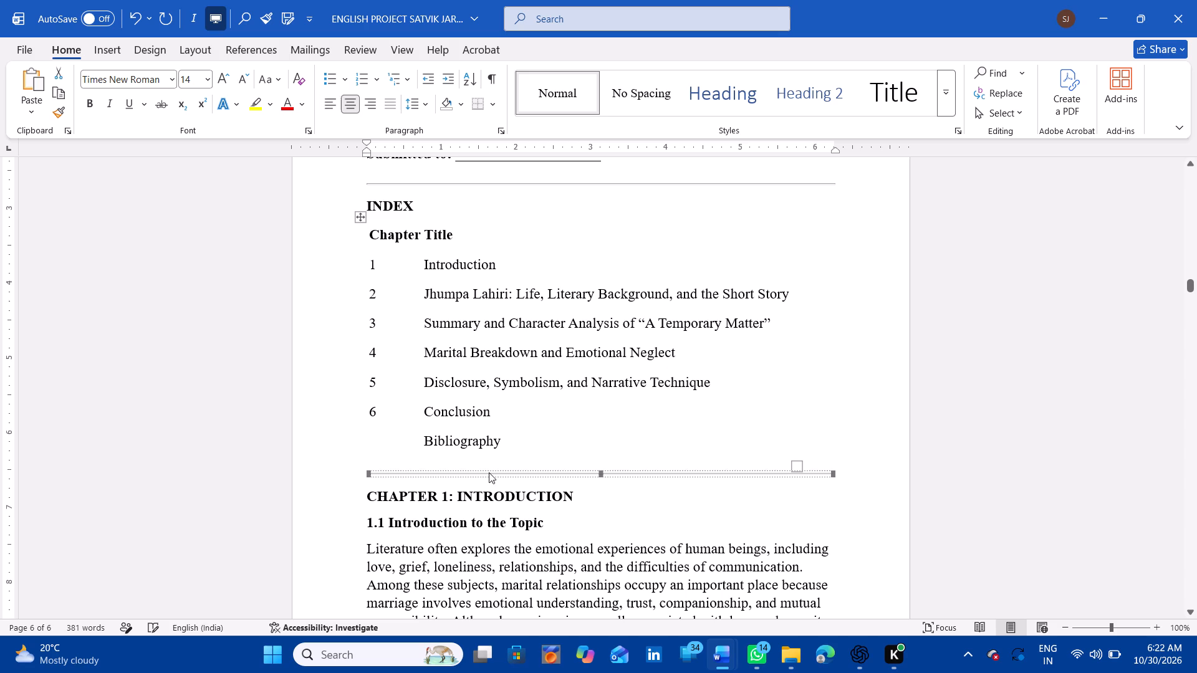
pyautogui.press('Home')
pyautogui.press('Delete')
pyautogui.press('Delete')
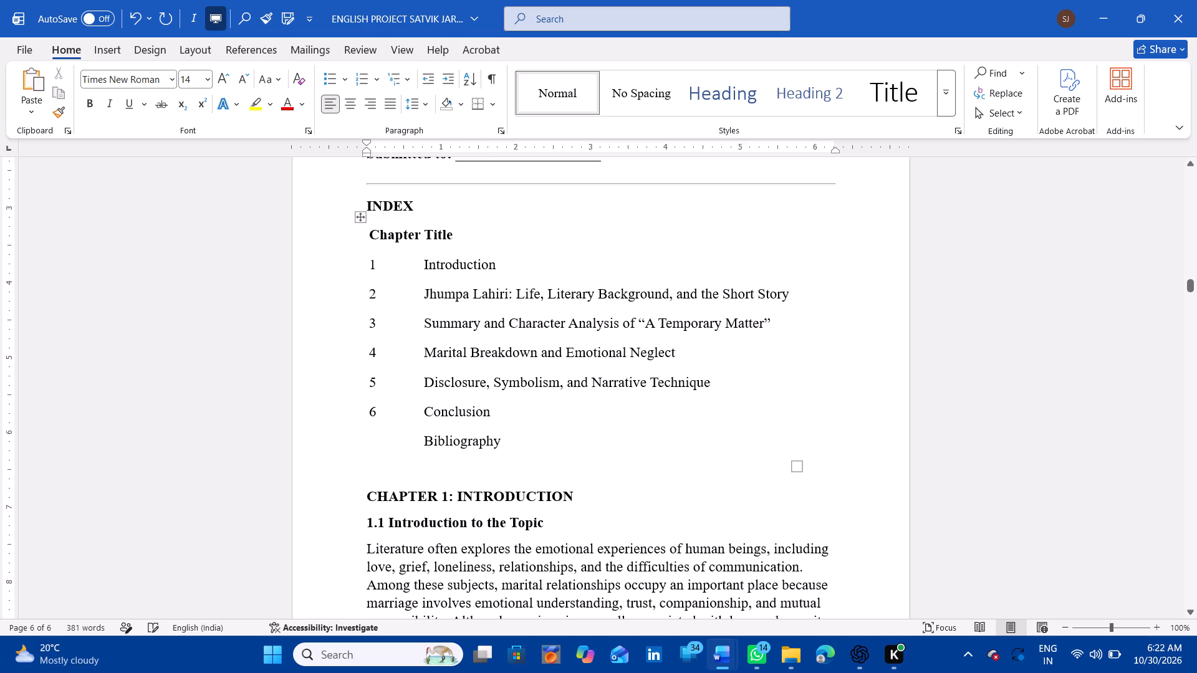
pyautogui.press('BackSpace')
pyautogui.press('BackSpace')
pyautogui.press('BackSpace')
pyautogui.press('BackSpace')
pyautogui.press('BackSpace')
pyautogui.press('BackSpace')
pyautogui.press('BackSpace')
pyautogui.press('BackSpace')
pyautogui.press('BackSpace')
pyautogui.press('BackSpace')
pyautogui.press('BackSpace')
pyautogui.press('BackSpace')
pyautogui.press('BackSpace')
pyautogui.press('BackSpace')
pyautogui.press('BackSpace')
pyautogui.press('BackSpace')
pyautogui.press('BackSpace')
pyautogui.press('BackSpace')
pyautogui.press('BackSpace')
pyautogui.press('BackSpace')
pyautogui.press('BackSpace')
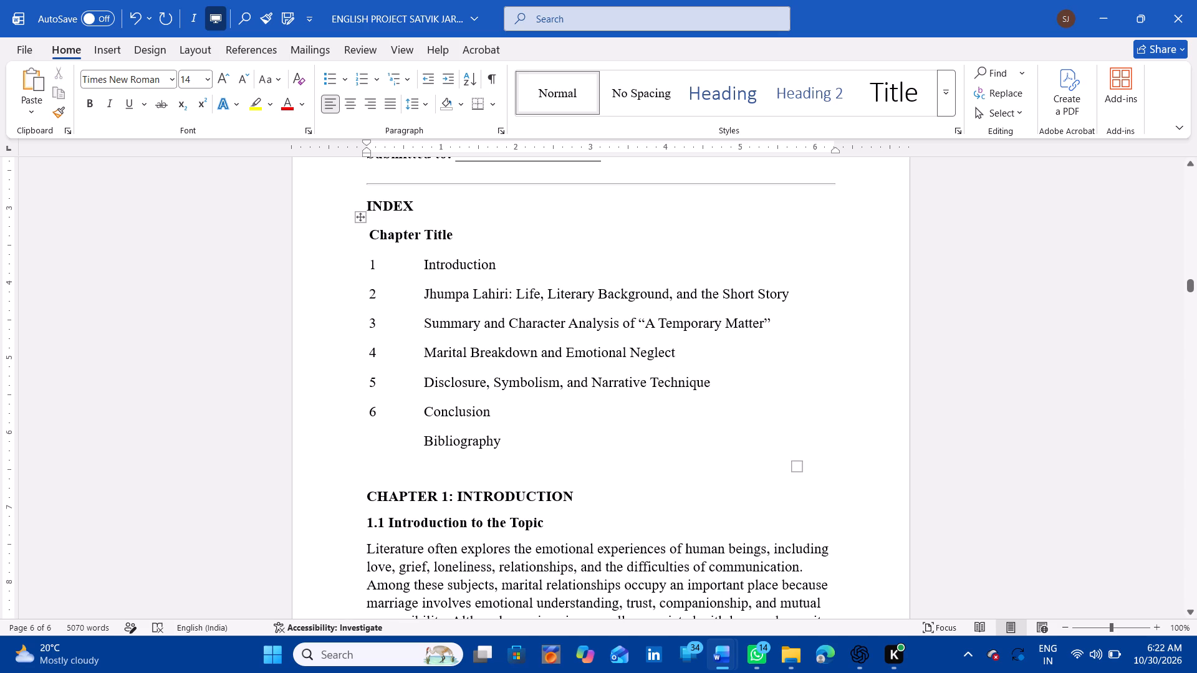
pyautogui.press('BackSpace')
pyautogui.press('BackSpace')
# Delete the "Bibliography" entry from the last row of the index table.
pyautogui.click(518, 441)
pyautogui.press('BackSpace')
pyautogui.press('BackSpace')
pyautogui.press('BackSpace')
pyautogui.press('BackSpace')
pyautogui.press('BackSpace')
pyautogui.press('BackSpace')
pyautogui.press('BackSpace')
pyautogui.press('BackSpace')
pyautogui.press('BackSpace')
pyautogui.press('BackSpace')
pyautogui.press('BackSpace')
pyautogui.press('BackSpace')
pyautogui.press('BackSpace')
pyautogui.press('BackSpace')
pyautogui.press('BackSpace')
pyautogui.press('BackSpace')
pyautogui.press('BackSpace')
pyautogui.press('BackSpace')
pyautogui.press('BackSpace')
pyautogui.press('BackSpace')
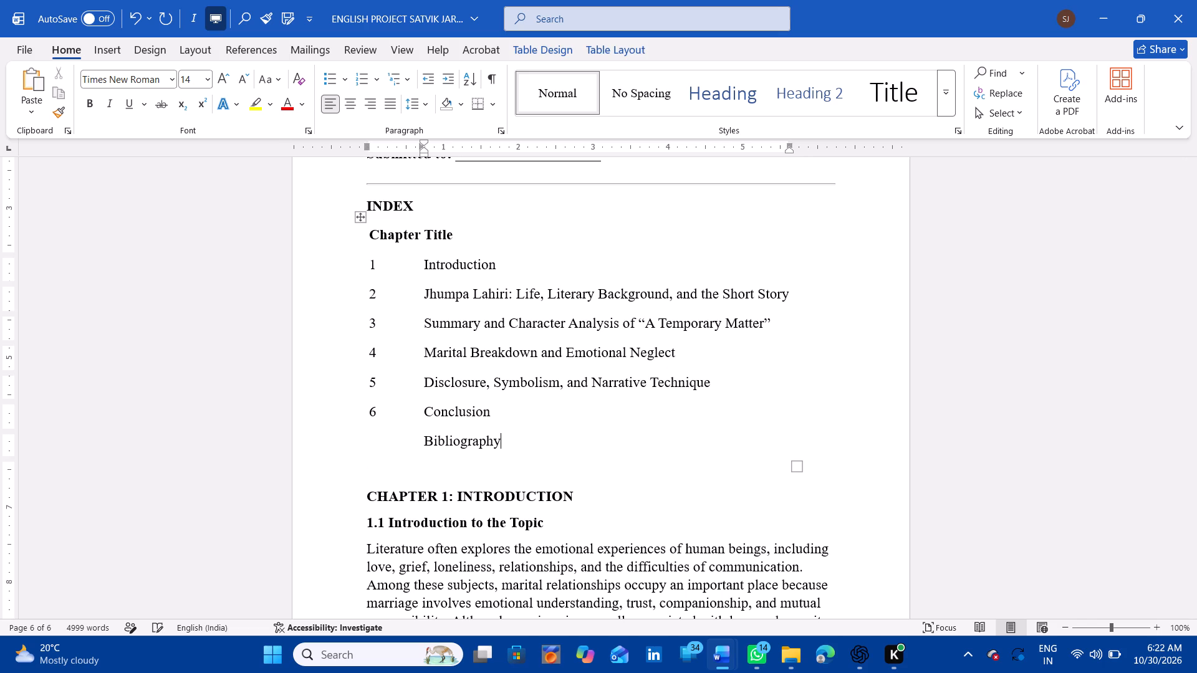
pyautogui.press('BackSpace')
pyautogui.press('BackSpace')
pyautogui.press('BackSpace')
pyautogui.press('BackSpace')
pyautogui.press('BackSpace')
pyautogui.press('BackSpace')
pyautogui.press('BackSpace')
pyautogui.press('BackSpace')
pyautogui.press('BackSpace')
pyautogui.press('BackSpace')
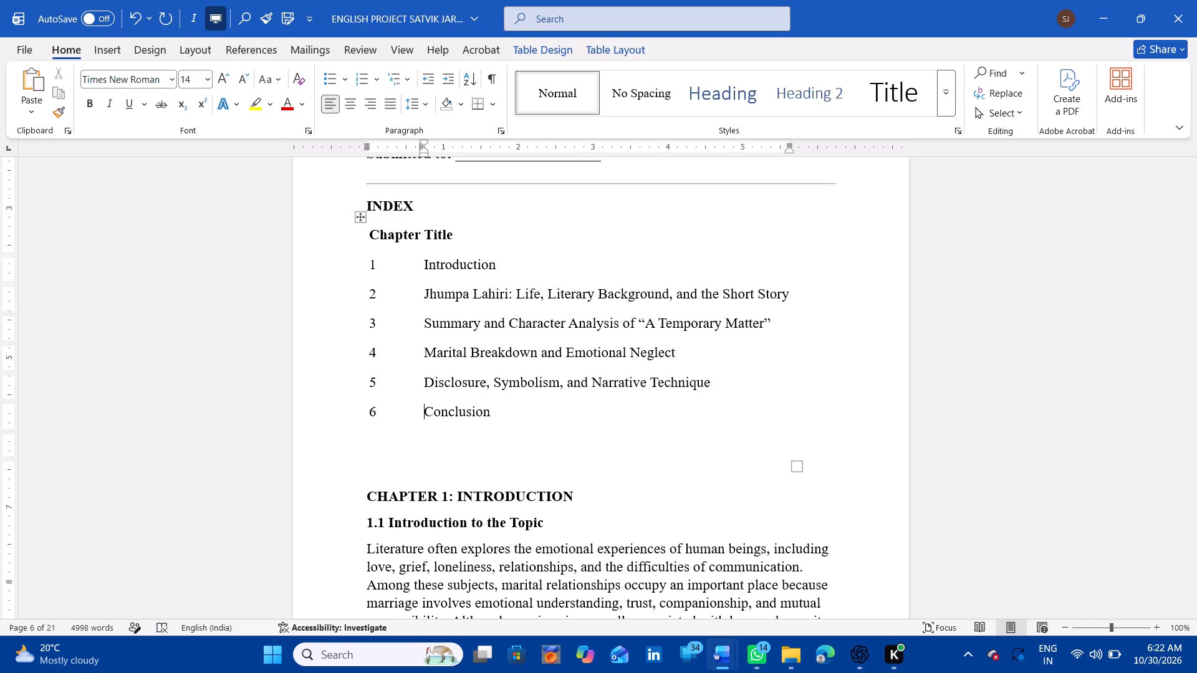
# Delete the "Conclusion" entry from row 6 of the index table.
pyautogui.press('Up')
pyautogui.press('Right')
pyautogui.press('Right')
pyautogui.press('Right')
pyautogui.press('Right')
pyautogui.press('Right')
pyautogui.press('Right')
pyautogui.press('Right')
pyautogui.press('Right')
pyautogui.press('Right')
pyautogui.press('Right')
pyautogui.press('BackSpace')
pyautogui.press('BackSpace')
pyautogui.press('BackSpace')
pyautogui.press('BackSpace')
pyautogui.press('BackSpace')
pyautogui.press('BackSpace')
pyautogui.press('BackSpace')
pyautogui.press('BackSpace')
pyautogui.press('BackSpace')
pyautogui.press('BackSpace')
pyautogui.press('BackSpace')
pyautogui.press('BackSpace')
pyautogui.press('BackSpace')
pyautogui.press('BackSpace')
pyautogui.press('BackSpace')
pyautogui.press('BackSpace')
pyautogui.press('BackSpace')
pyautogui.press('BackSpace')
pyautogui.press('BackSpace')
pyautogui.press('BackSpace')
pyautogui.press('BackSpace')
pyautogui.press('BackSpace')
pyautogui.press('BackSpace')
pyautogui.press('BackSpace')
# Delete the pasted title block above the index, from the "JHUMPA LAHIRI'S 'A TEMPORARY MATTER'" title through the "Submitted to" line.
pyautogui.scroll(2, 518, 441)
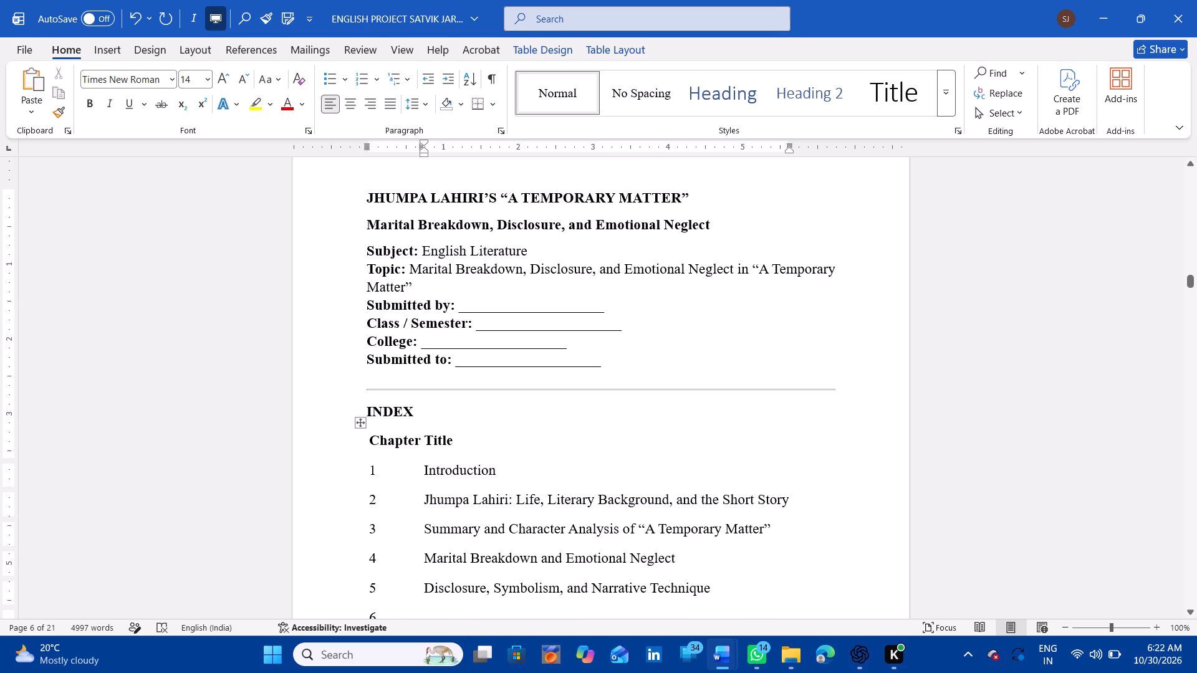
pyautogui.click(590, 389)
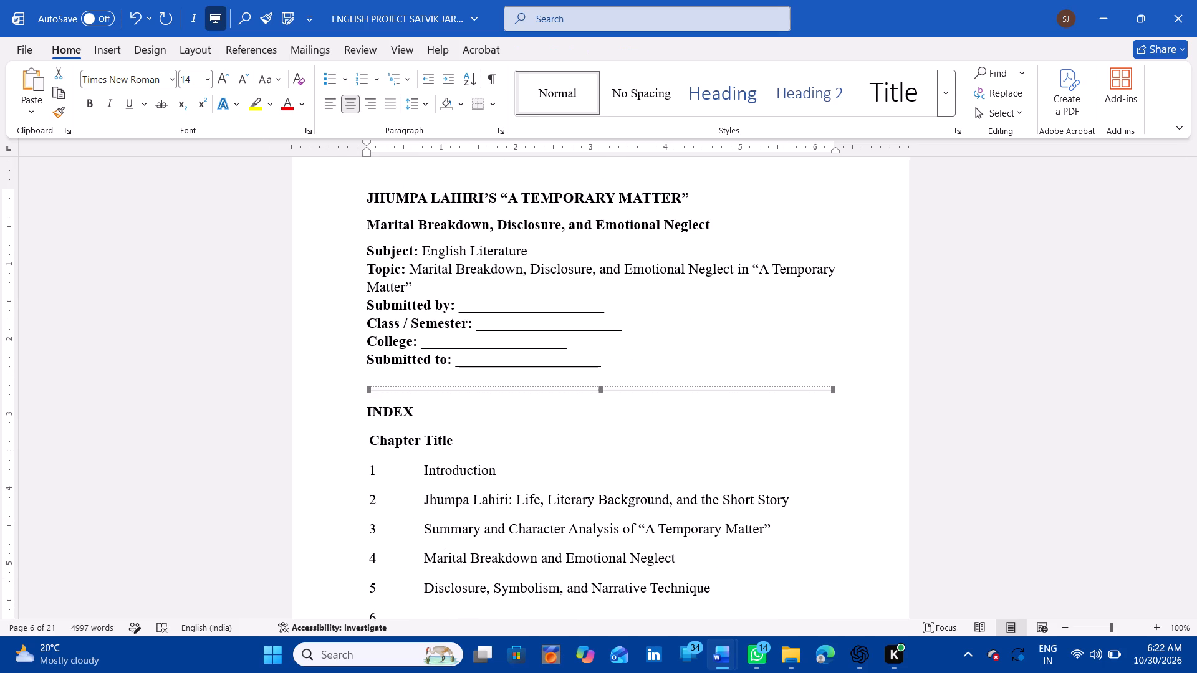
pyautogui.moveTo(363, 197); pyautogui.dragTo(423, 286)
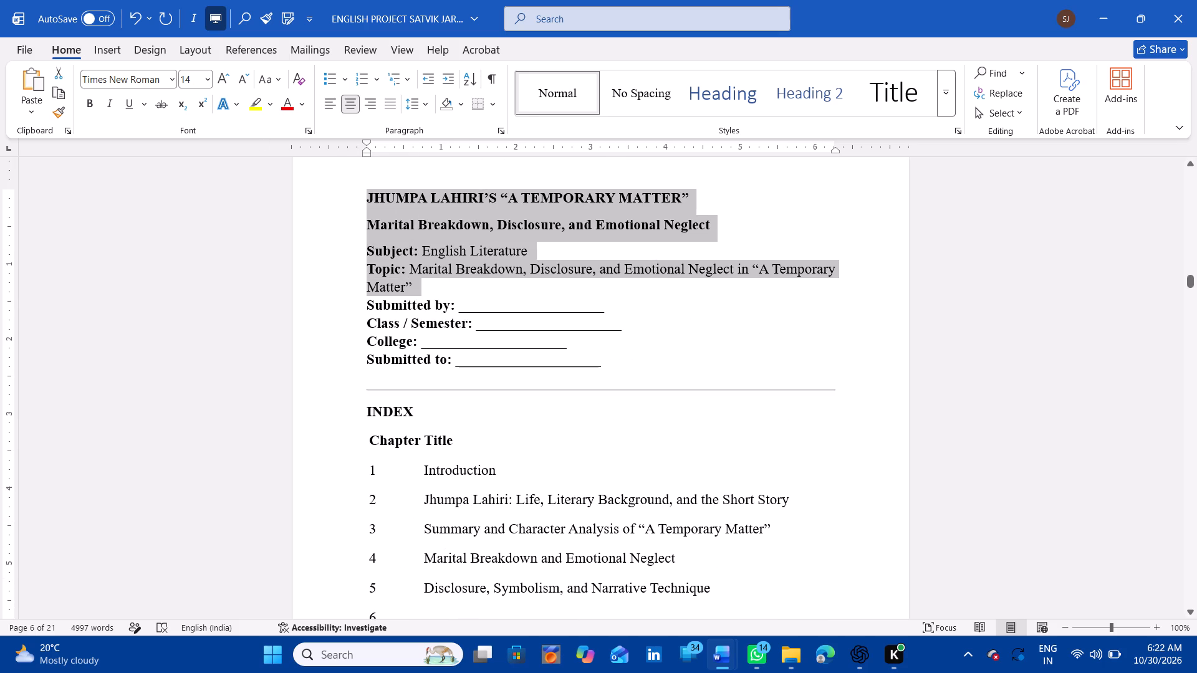
pyautogui.moveTo(423, 286); pyautogui.dragTo(552, 361)
pyautogui.press('Delete')
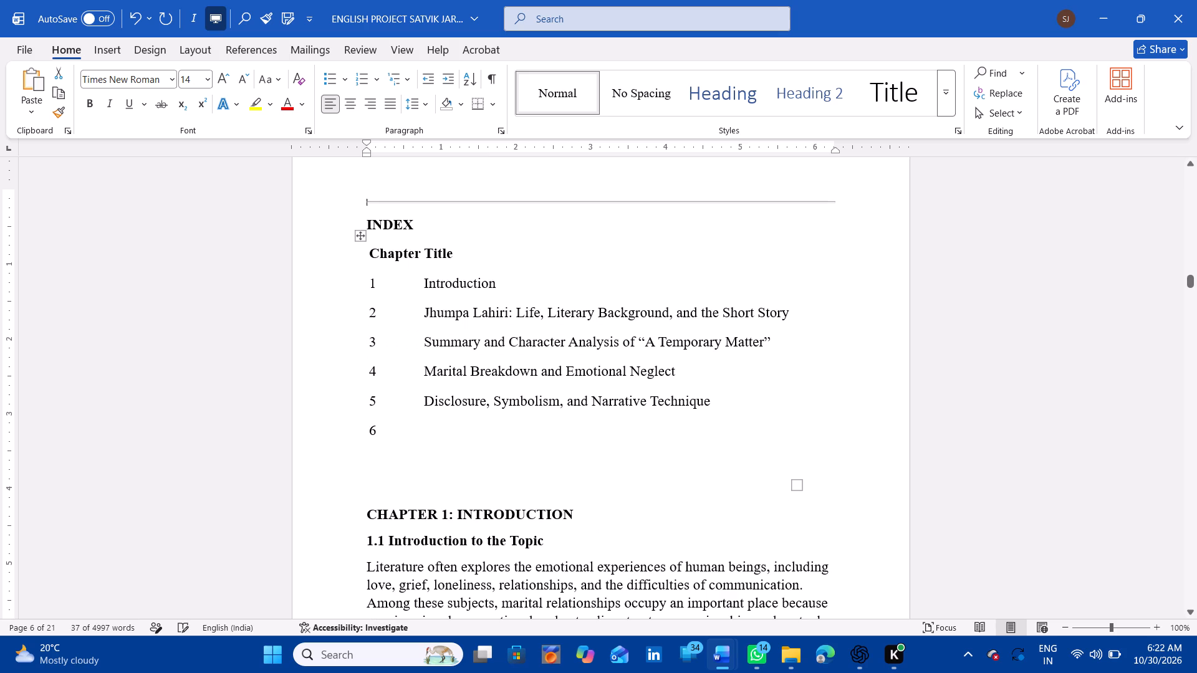
# Delete the remaining divider line, the "INDEX" heading and the whole chapter index table above Chapter 1.
pyautogui.moveTo(362, 201); pyautogui.dragTo(459, 423)
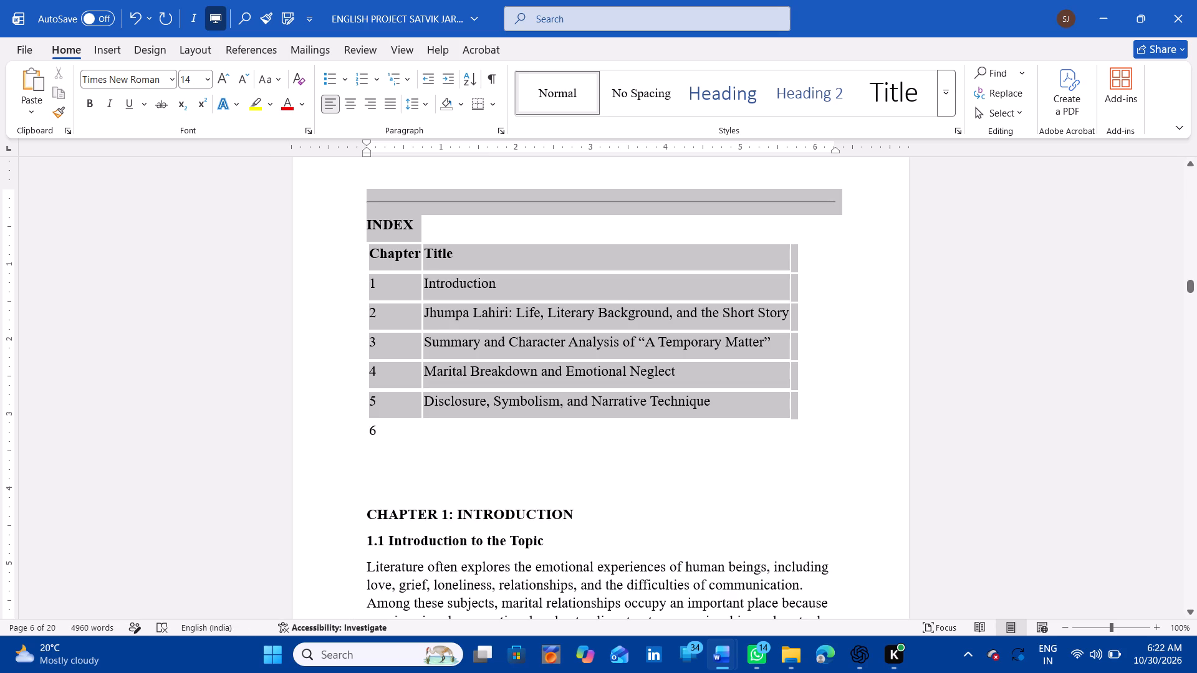
pyautogui.moveTo(459, 423); pyautogui.dragTo(469, 457)
pyautogui.press('Delete')
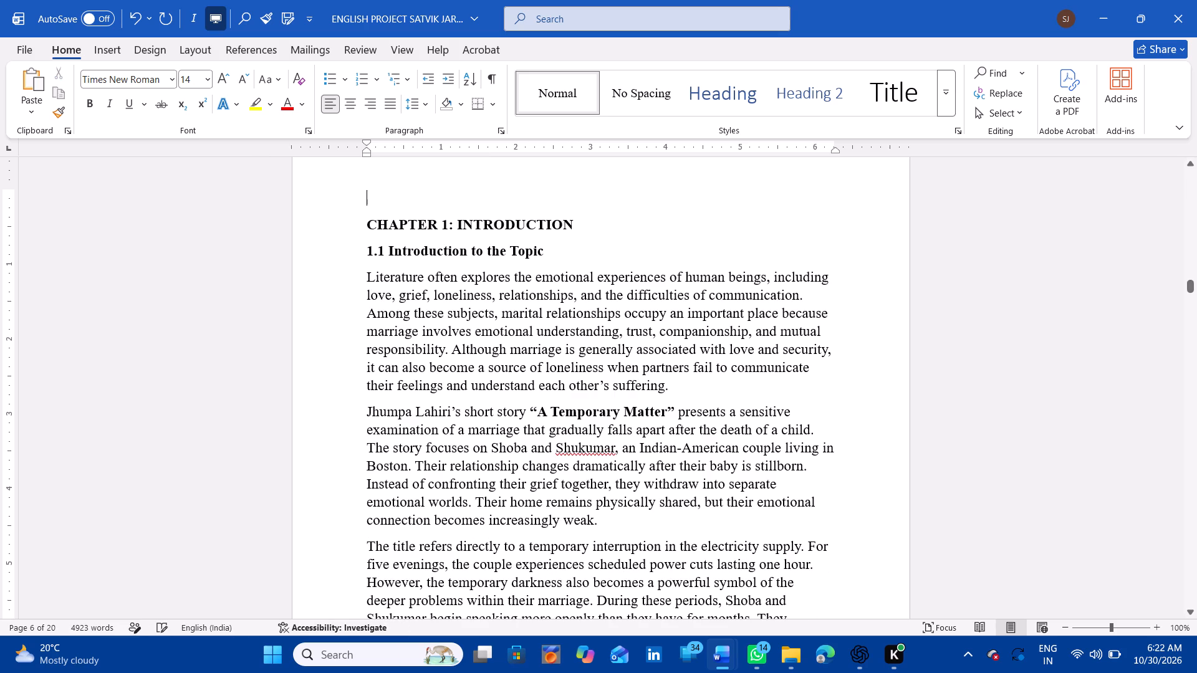
# Remove the blank line above "CHAPTER 1: INTRODUCTION" so the heading starts at the top of its page.
pyautogui.scroll(3, 469, 457)
pyautogui.press('BackSpace')
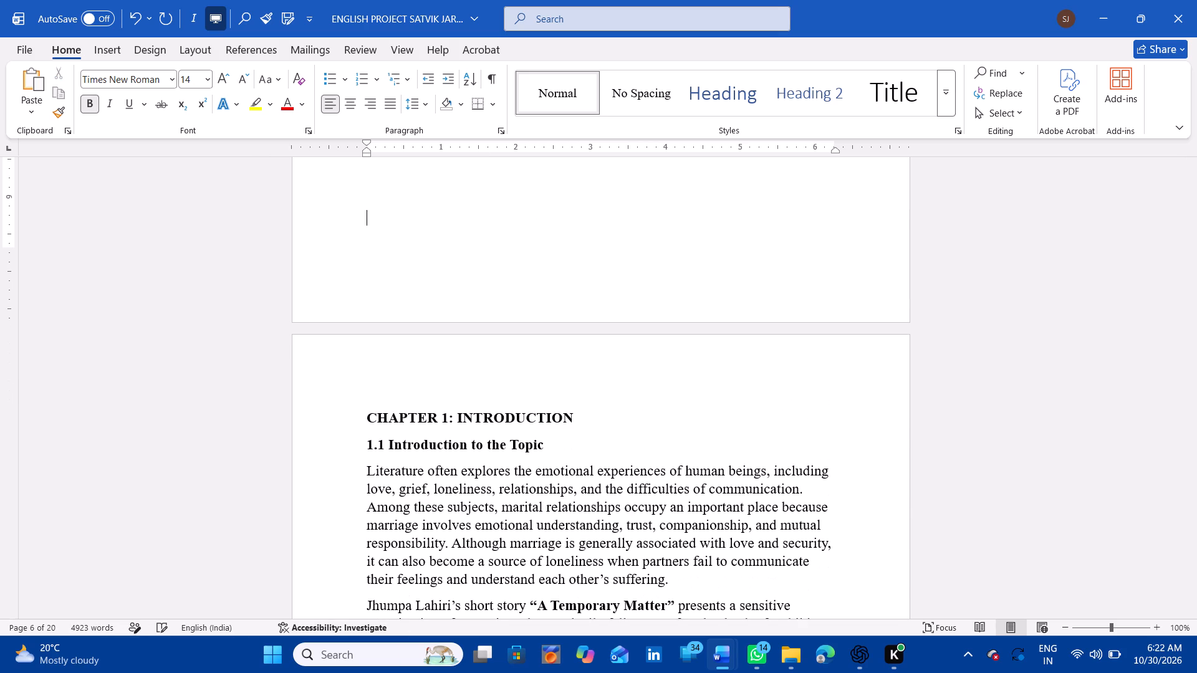
pyautogui.press('BackSpace')
pyautogui.press('Return')
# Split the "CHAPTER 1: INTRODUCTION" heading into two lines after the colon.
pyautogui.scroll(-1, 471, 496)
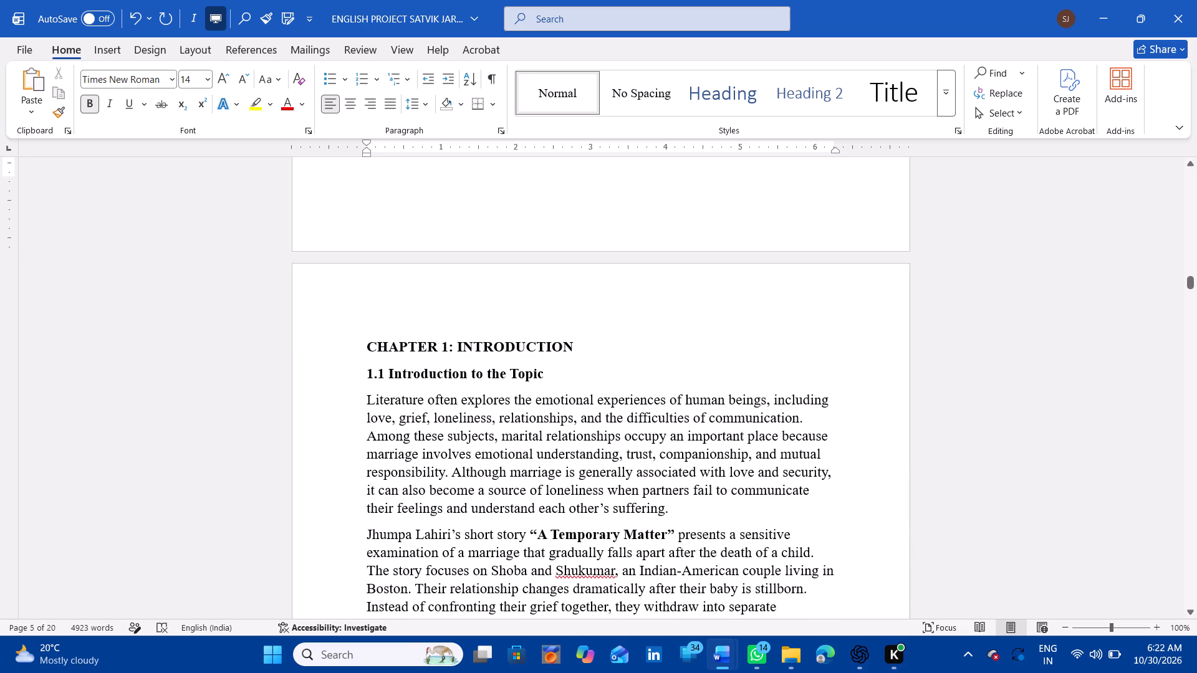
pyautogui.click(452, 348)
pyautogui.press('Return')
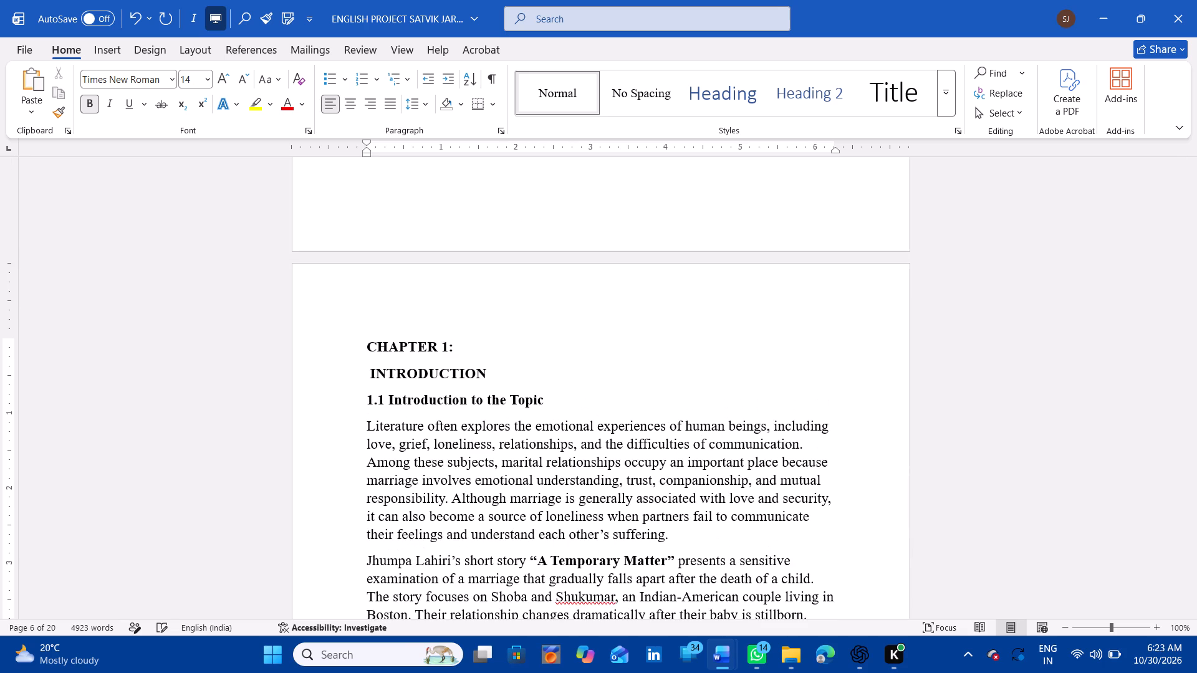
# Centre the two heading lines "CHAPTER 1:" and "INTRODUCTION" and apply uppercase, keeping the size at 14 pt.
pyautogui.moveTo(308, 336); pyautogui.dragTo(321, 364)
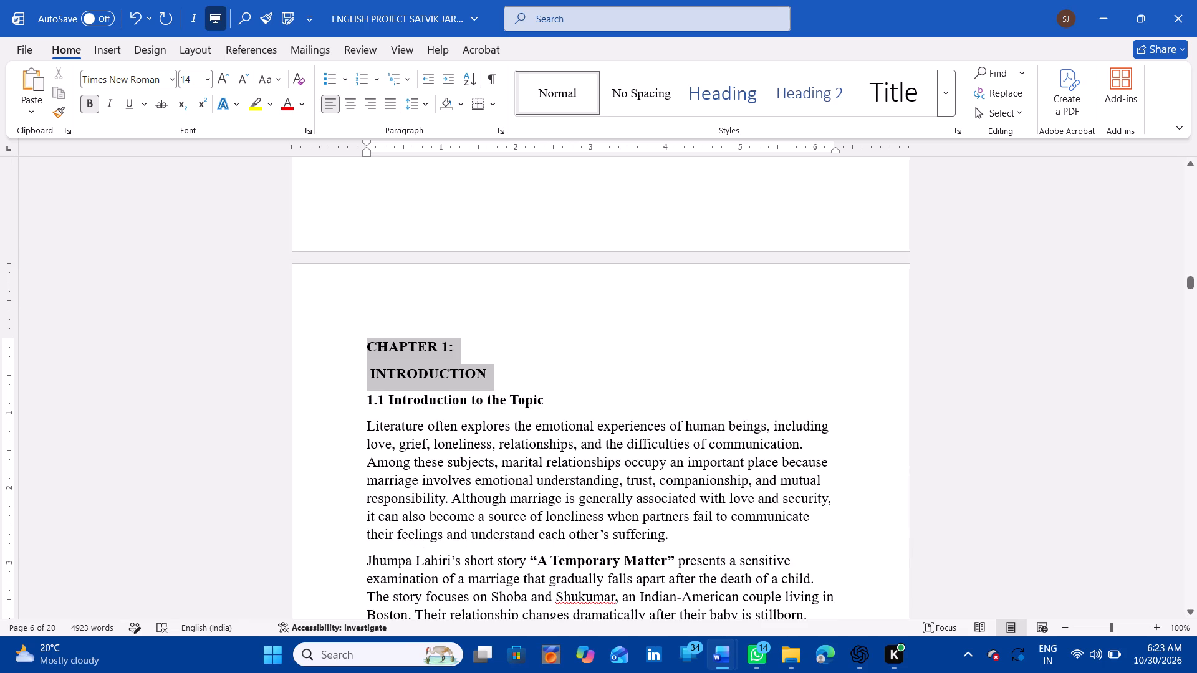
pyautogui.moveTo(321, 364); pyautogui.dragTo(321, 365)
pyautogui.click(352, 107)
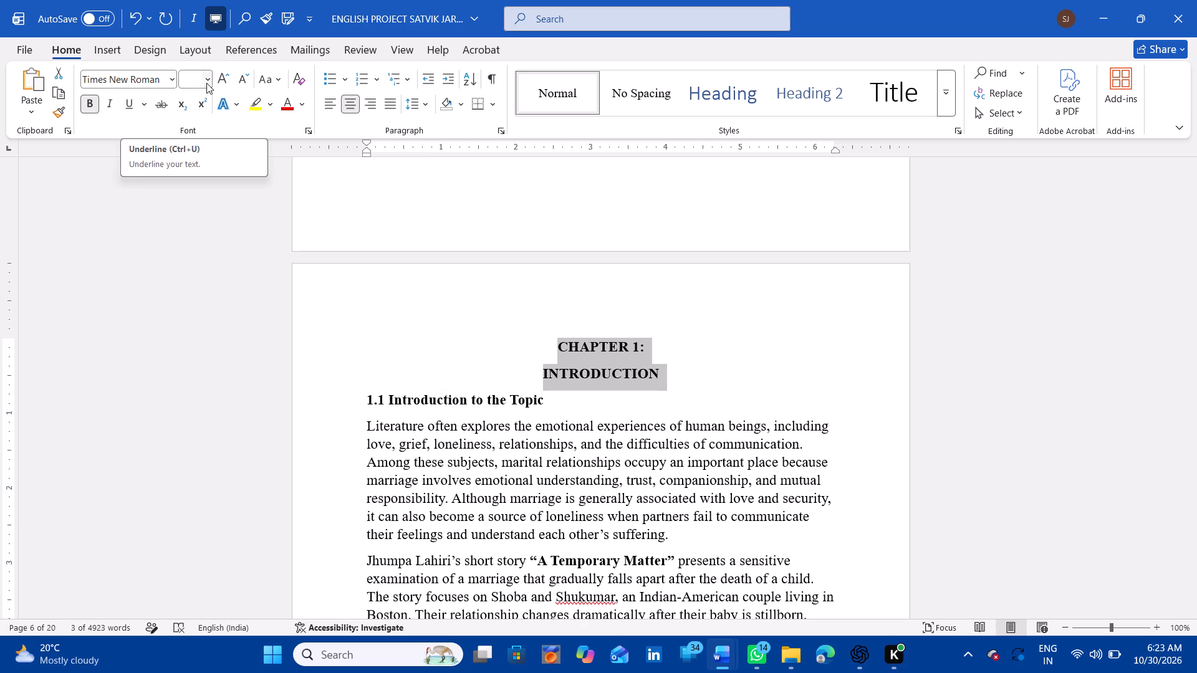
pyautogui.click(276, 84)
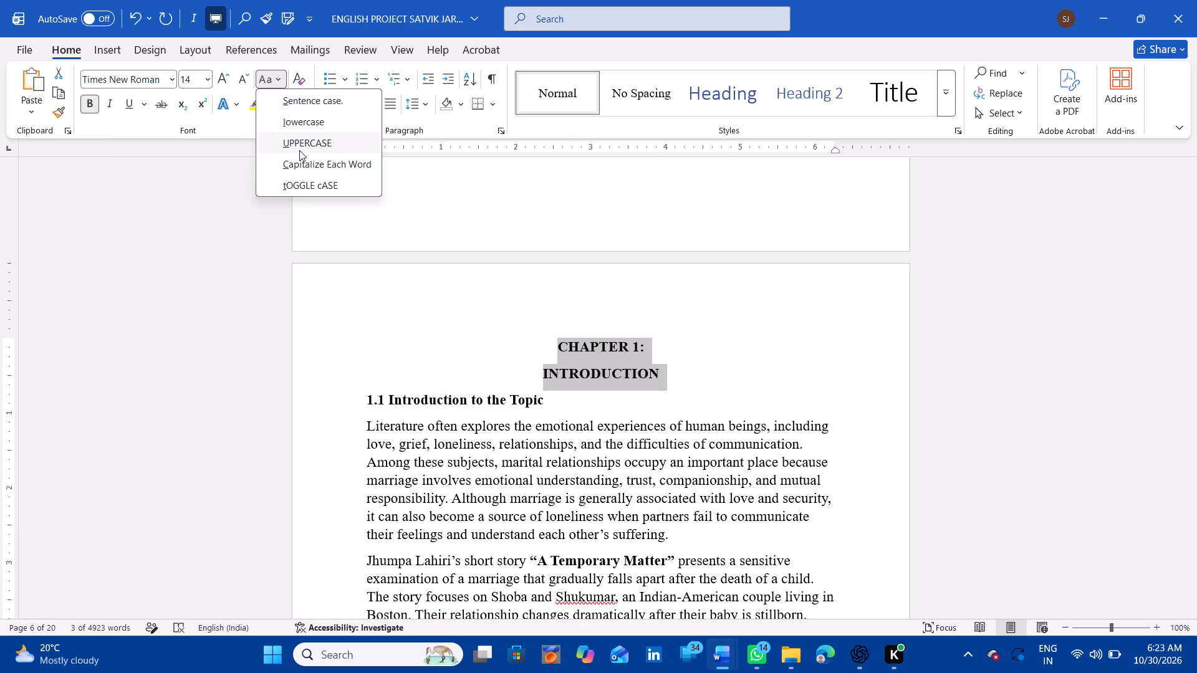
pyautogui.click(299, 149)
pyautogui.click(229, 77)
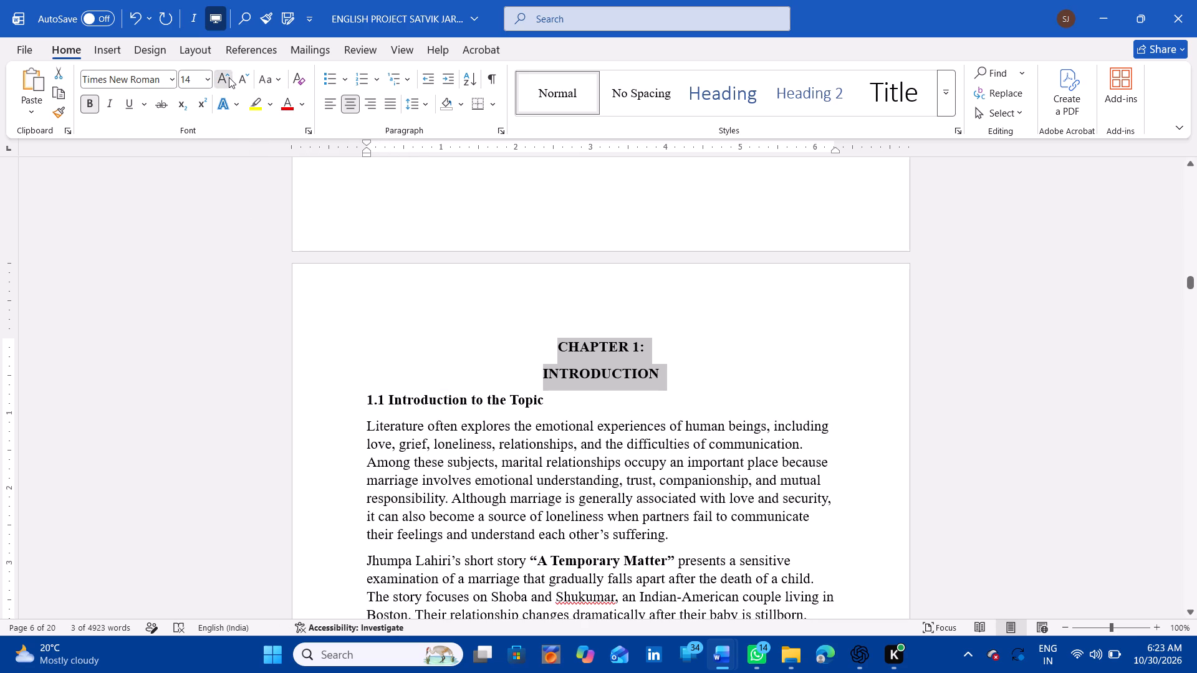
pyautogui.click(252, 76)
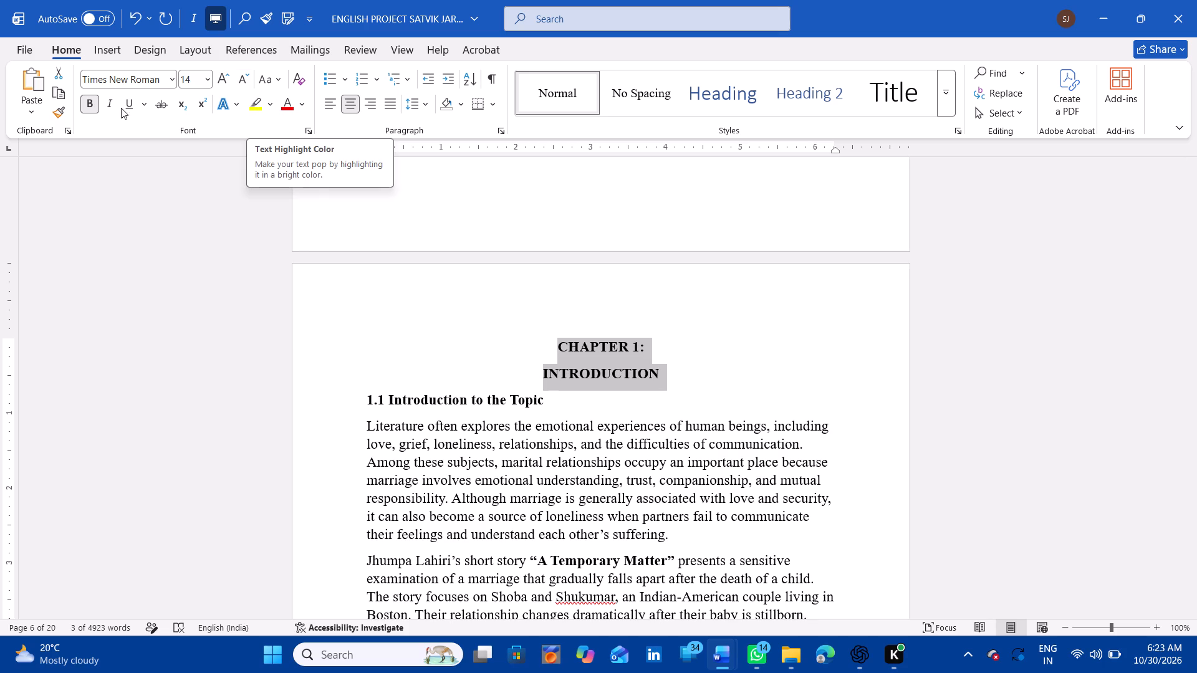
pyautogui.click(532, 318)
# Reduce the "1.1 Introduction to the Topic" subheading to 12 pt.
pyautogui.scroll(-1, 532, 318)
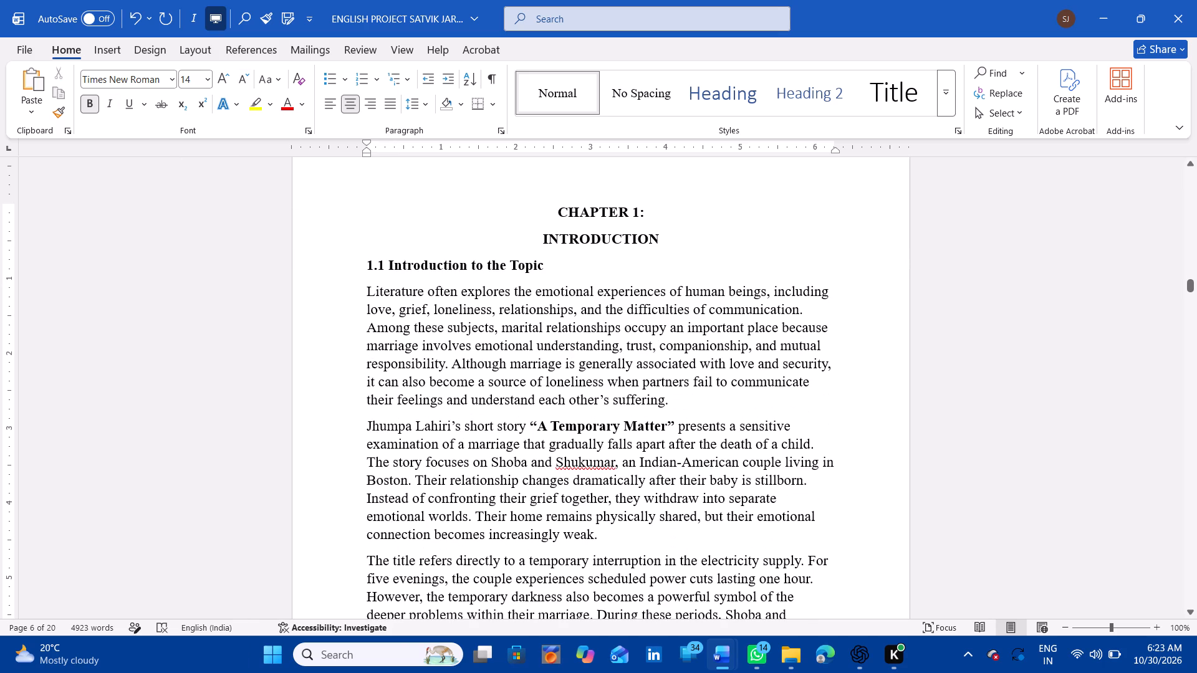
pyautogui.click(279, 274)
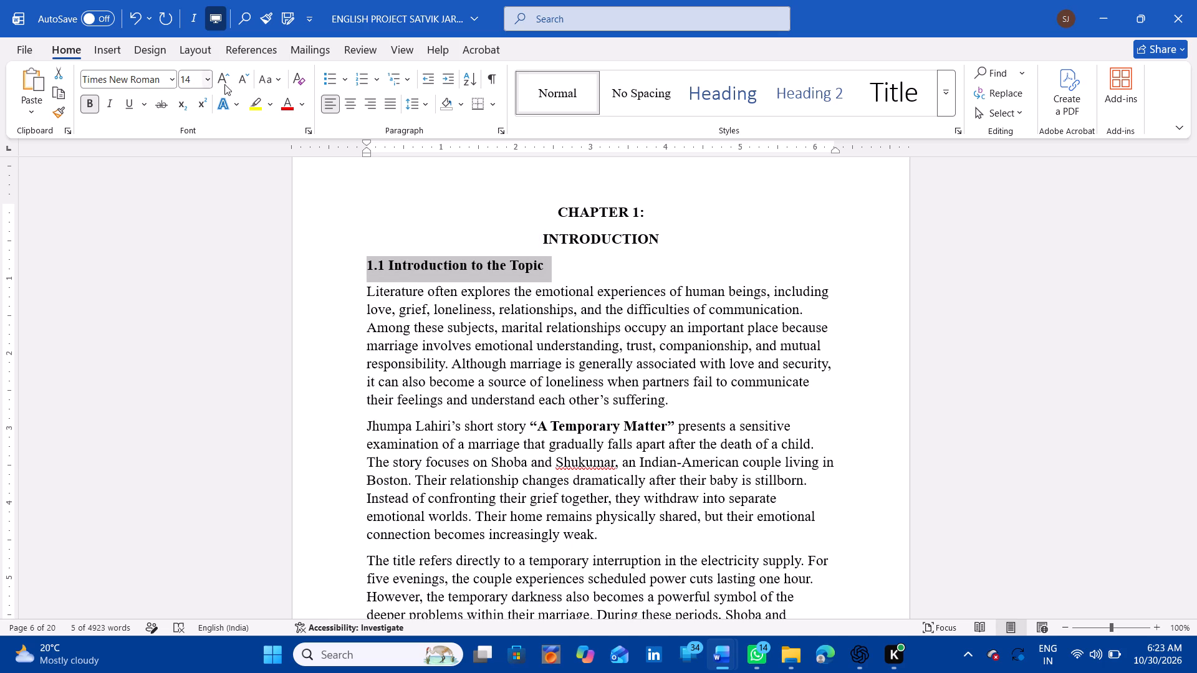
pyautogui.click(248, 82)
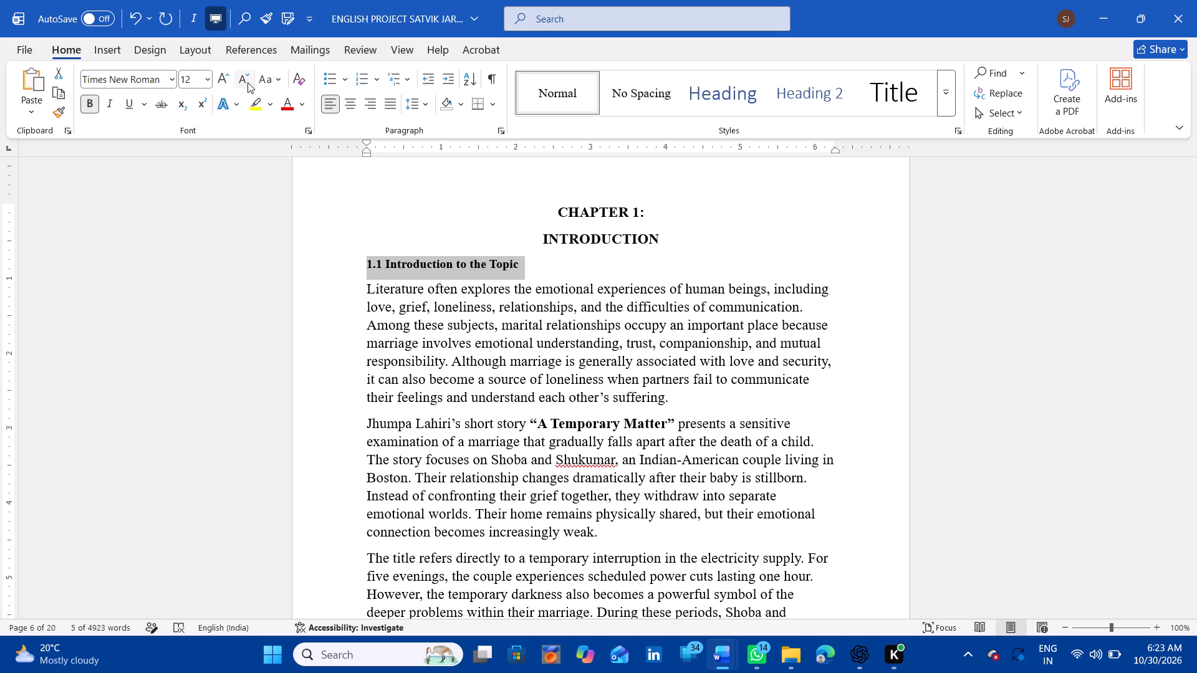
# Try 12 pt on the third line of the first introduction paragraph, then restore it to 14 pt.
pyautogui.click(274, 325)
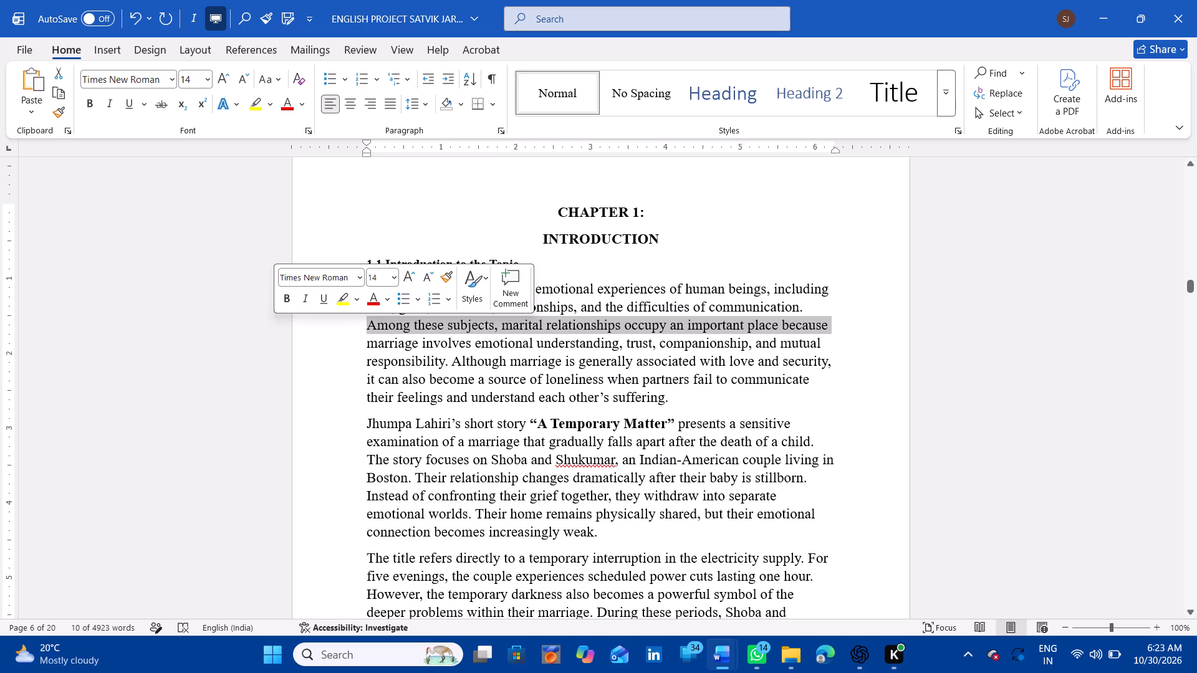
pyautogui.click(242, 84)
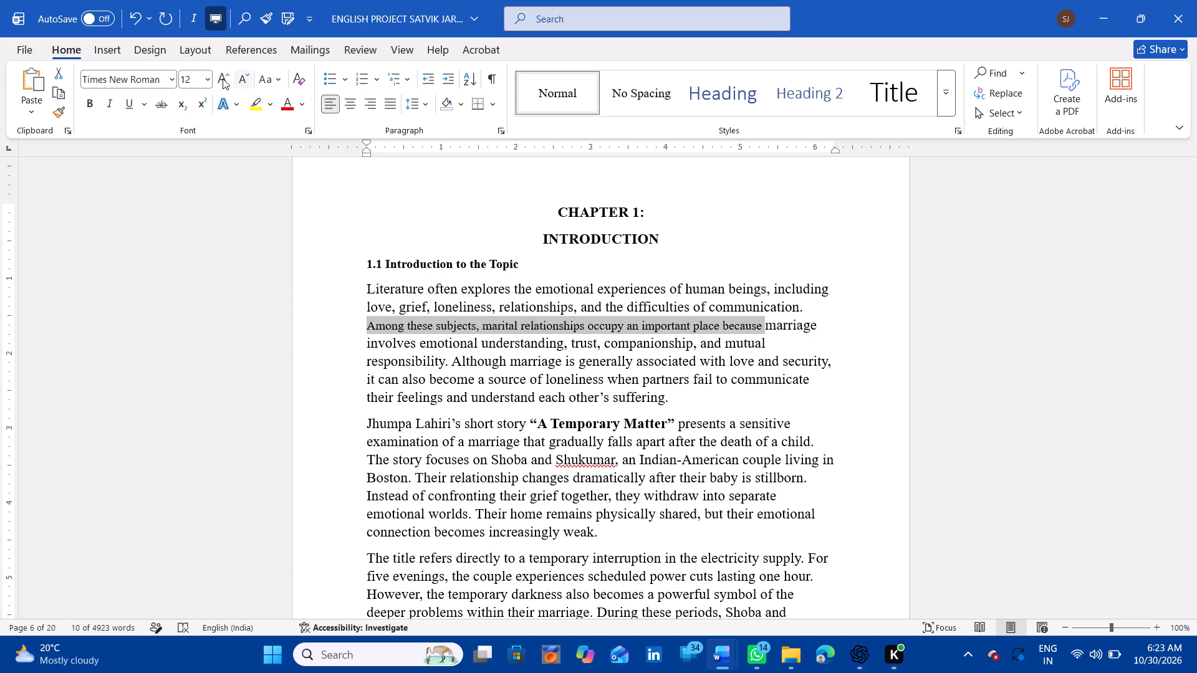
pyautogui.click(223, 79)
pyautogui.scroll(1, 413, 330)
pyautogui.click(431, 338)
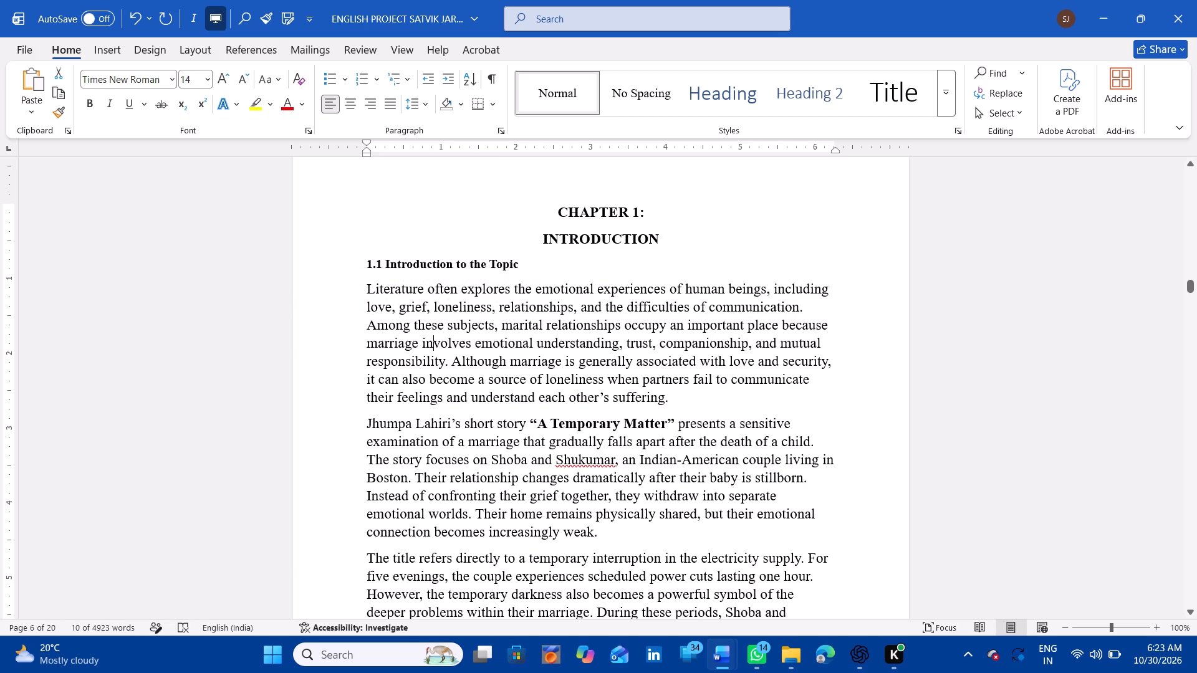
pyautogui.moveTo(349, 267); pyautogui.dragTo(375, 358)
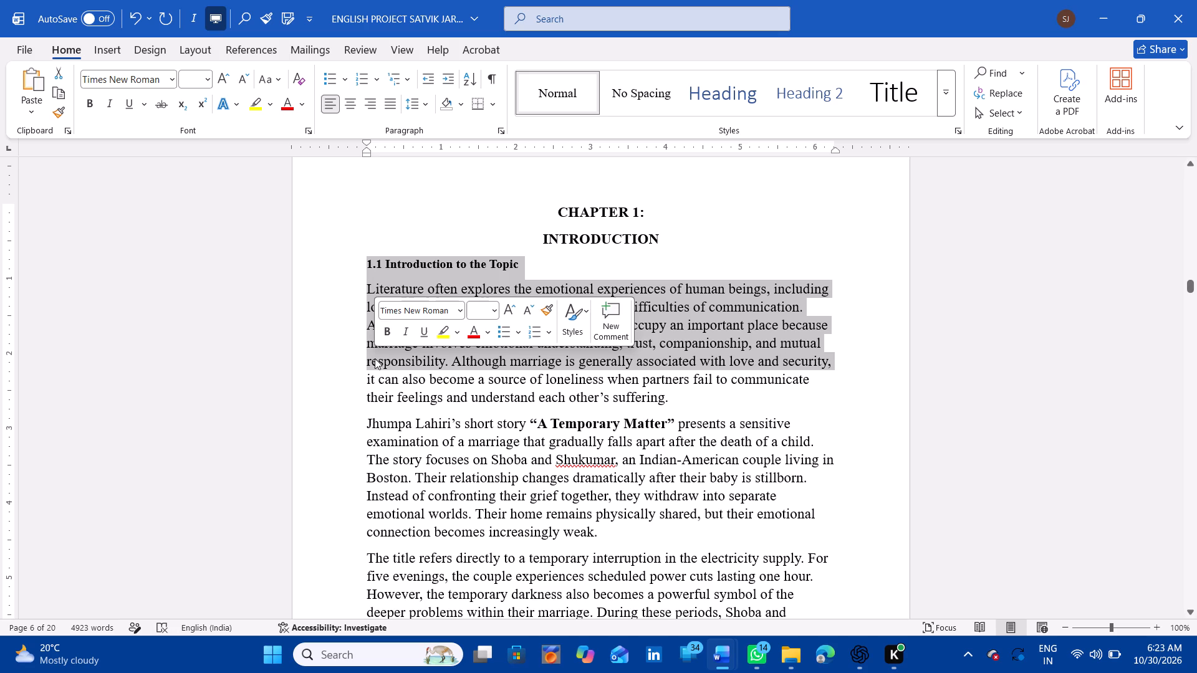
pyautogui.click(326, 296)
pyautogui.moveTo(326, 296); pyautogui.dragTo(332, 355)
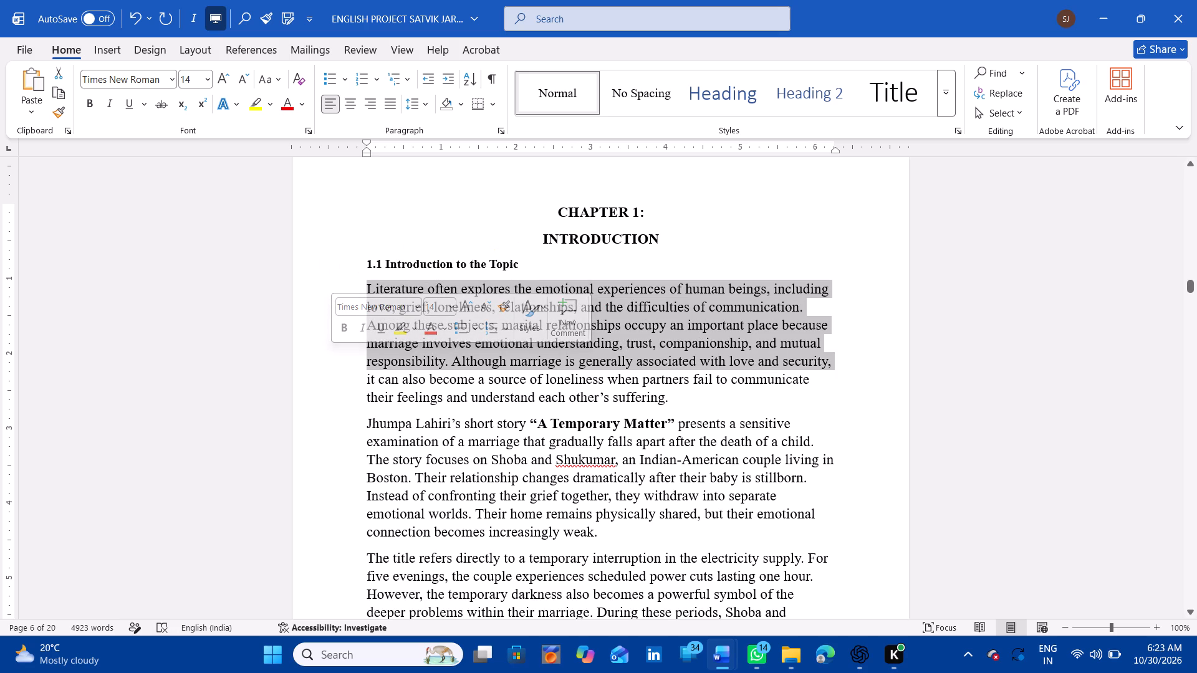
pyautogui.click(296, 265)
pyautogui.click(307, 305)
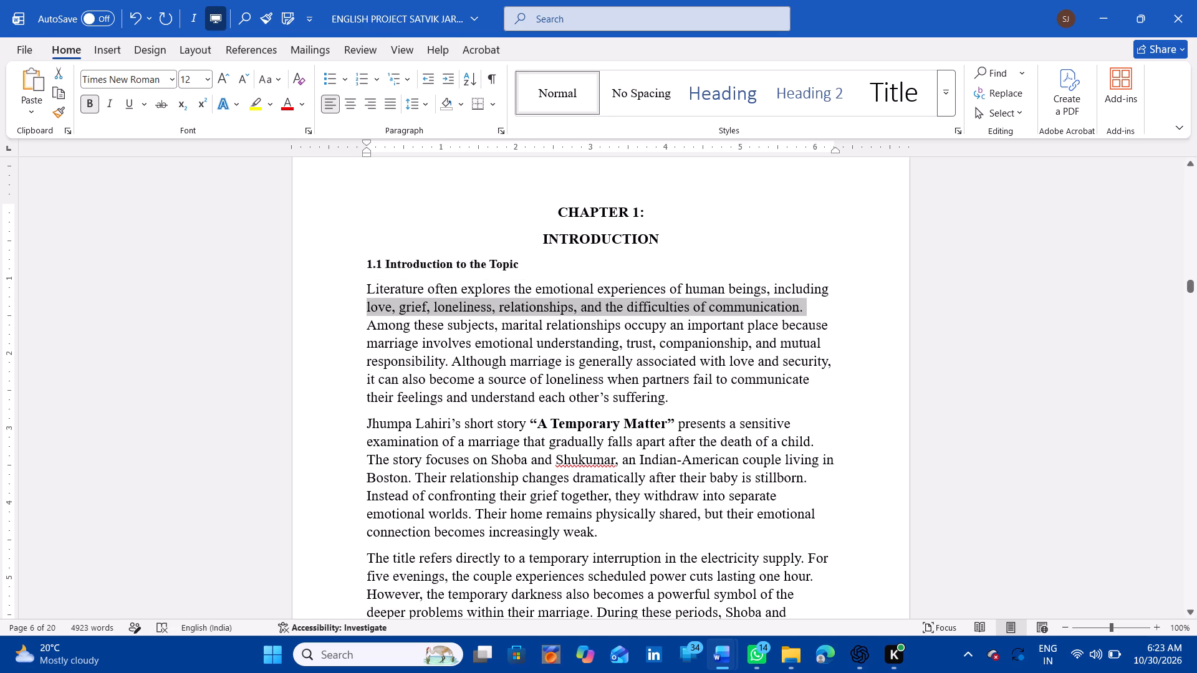
# Look through the pasted chapters to check the formatting of the headings and body text.
pyautogui.scroll(-18, 363, 330)
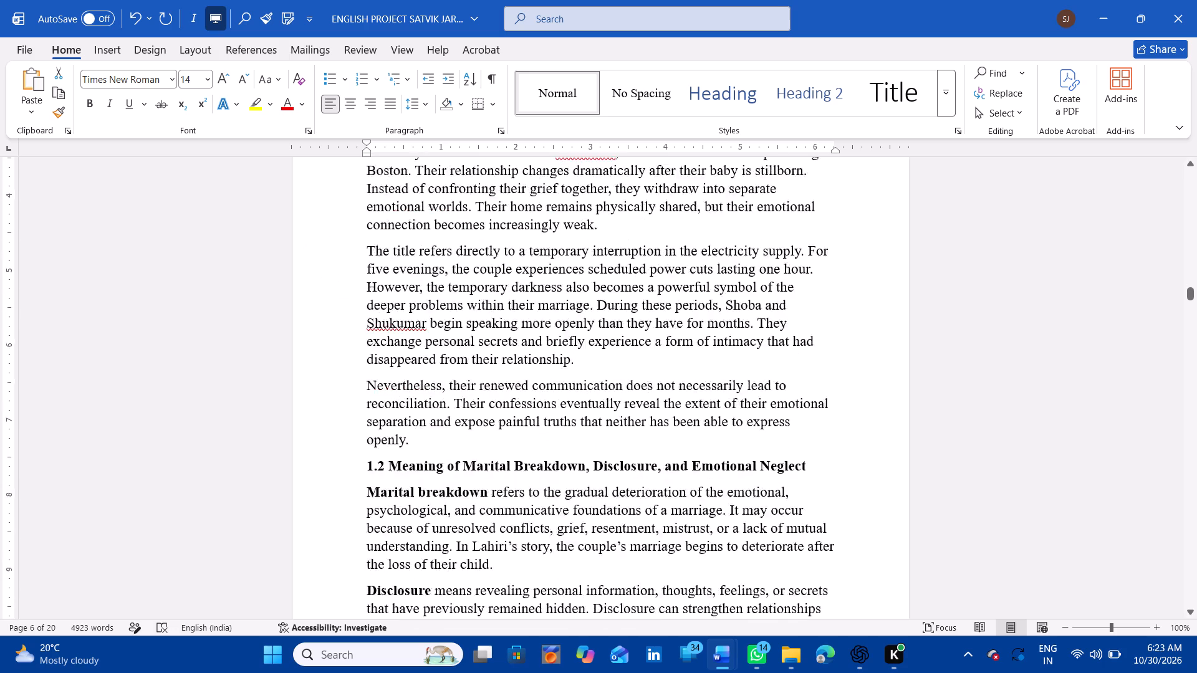
pyautogui.scroll(-20, 363, 330)
pyautogui.scroll(-20, 363, 330)
pyautogui.scroll(-20, 363, 330)
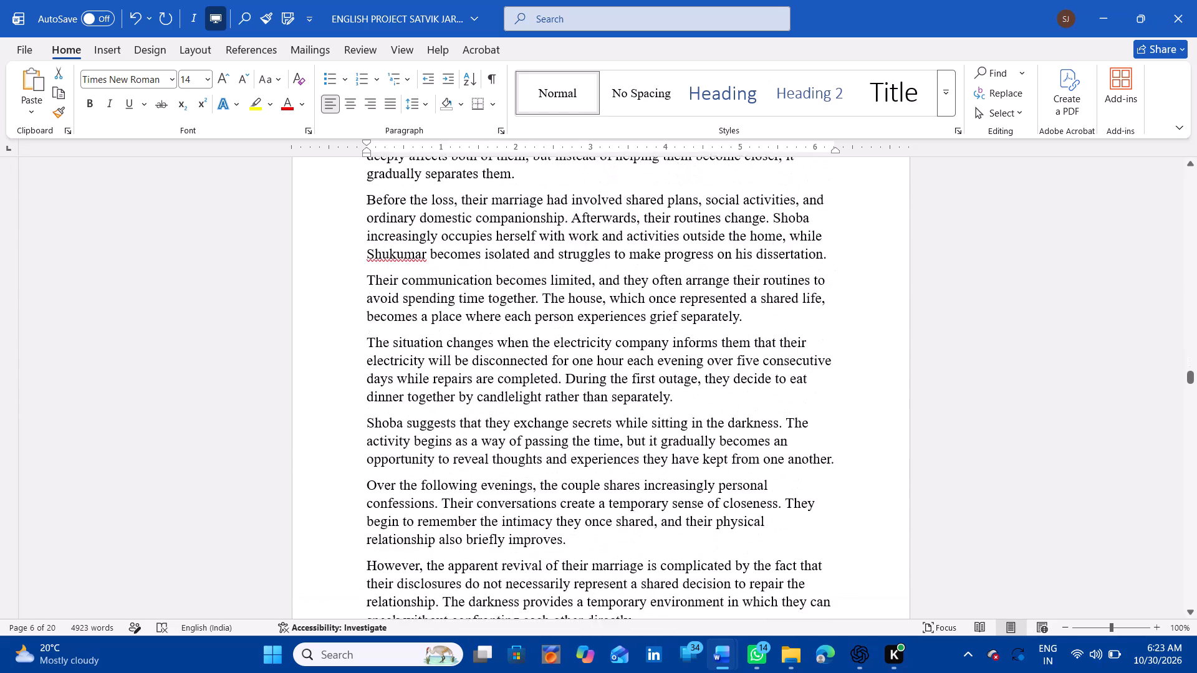
pyautogui.scroll(-15, 363, 330)
pyautogui.scroll(2, 363, 330)
pyautogui.scroll(-20, 363, 330)
pyautogui.scroll(-20, 363, 330)
pyautogui.scroll(-20, 363, 330)
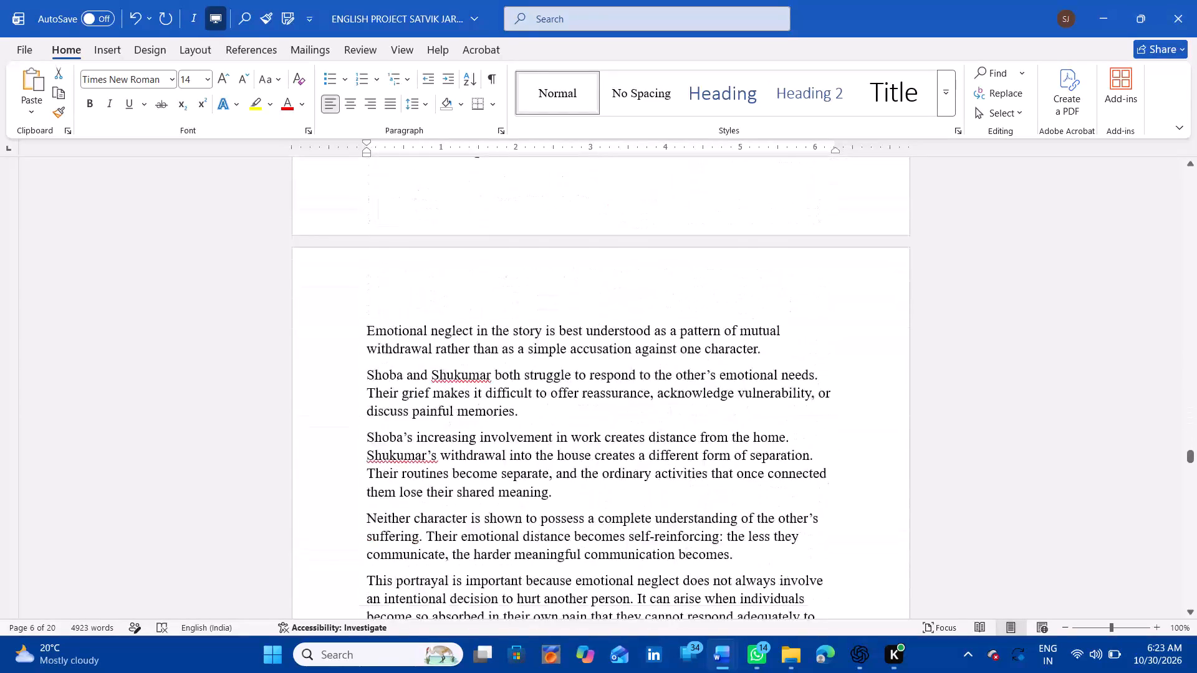
pyautogui.scroll(5, 363, 330)
pyautogui.scroll(-3, 363, 330)
pyautogui.scroll(1, 363, 330)
pyautogui.hscroll(1, 363, 330)
pyautogui.scroll(2, 363, 330)
pyautogui.hscroll(1, 363, 330)
pyautogui.scroll(2, 363, 330)
pyautogui.hscroll(1, 363, 330)
pyautogui.scroll(2, 363, 330)
pyautogui.hscroll(1, 363, 330)
pyautogui.scroll(2, 363, 330)
pyautogui.hscroll(1, 363, 330)
pyautogui.scroll(2, 363, 330)
pyautogui.hscroll(1, 363, 330)
pyautogui.scroll(1, 363, 330)
pyautogui.hscroll(1, 363, 330)
pyautogui.scroll(1, 363, 330)
pyautogui.hscroll(1, 363, 330)
pyautogui.scroll(2, 363, 330)
pyautogui.hscroll(1, 363, 330)
pyautogui.scroll(1, 363, 330)
pyautogui.hscroll(1, 363, 330)
pyautogui.scroll(3, 363, 330)
pyautogui.hscroll(1, 363, 330)
pyautogui.scroll(1, 363, 330)
pyautogui.hscroll(1, 363, 330)
pyautogui.scroll(2, 363, 330)
pyautogui.hscroll(1, 363, 330)
pyautogui.scroll(20, 363, 330)
pyautogui.scroll(15, 363, 330)
pyautogui.scroll(-2, 363, 330)
pyautogui.scroll(1, 363, 330)
pyautogui.hscroll(1, 363, 330)
pyautogui.scroll(2, 363, 330)
pyautogui.hscroll(1, 363, 330)
pyautogui.scroll(4, 363, 330)
pyautogui.hscroll(1, 363, 330)
pyautogui.scroll(3, 363, 330)
pyautogui.hscroll(1, 363, 330)
pyautogui.scroll(1, 363, 330)
pyautogui.hscroll(1, 363, 330)
pyautogui.scroll(2, 363, 330)
pyautogui.hscroll(1, 363, 330)
pyautogui.scroll(2, 363, 330)
pyautogui.hscroll(1, 363, 330)
pyautogui.scroll(2, 363, 330)
pyautogui.hscroll(1, 363, 330)
pyautogui.scroll(2, 363, 330)
pyautogui.hscroll(1, 363, 330)
pyautogui.scroll(2, 363, 330)
pyautogui.hscroll(1, 363, 330)
pyautogui.scroll(1, 363, 330)
pyautogui.hscroll(1, 363, 330)
pyautogui.scroll(20, 363, 330)
pyautogui.scroll(20, 363, 330)
pyautogui.scroll(20, 363, 330)
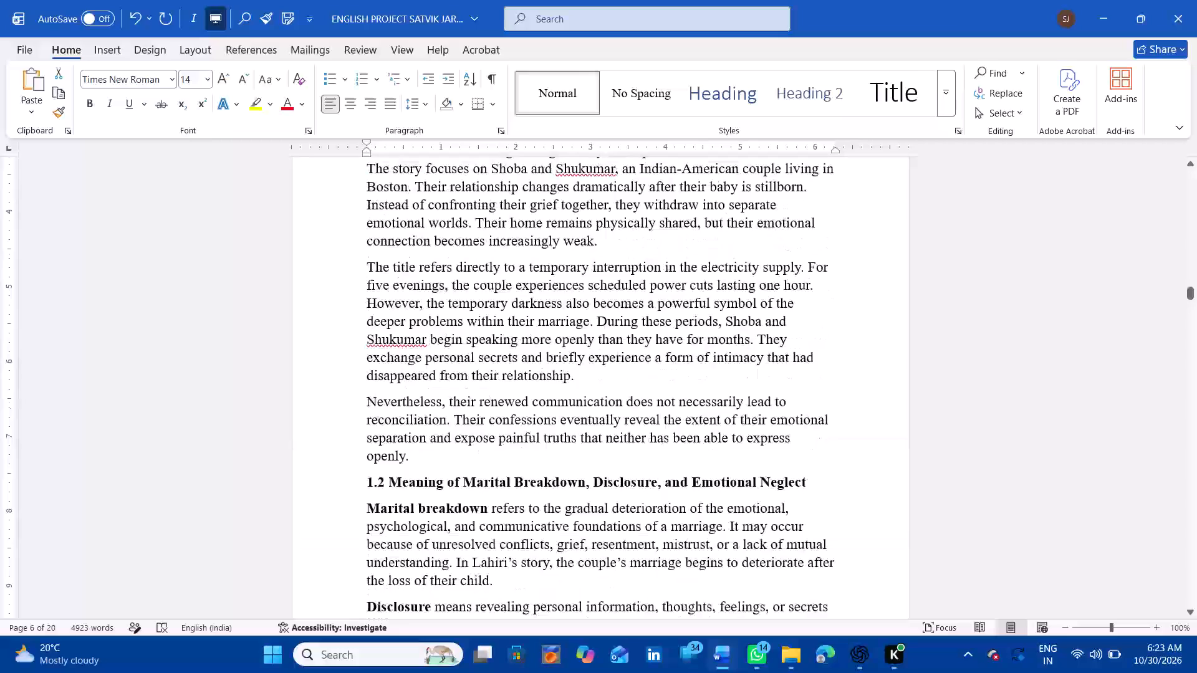
pyautogui.scroll(20, 363, 330)
pyautogui.scroll(20, 363, 330)
pyautogui.scroll(20, 363, 330)
pyautogui.scroll(-20, 363, 330)
pyautogui.scroll(-15, 363, 330)
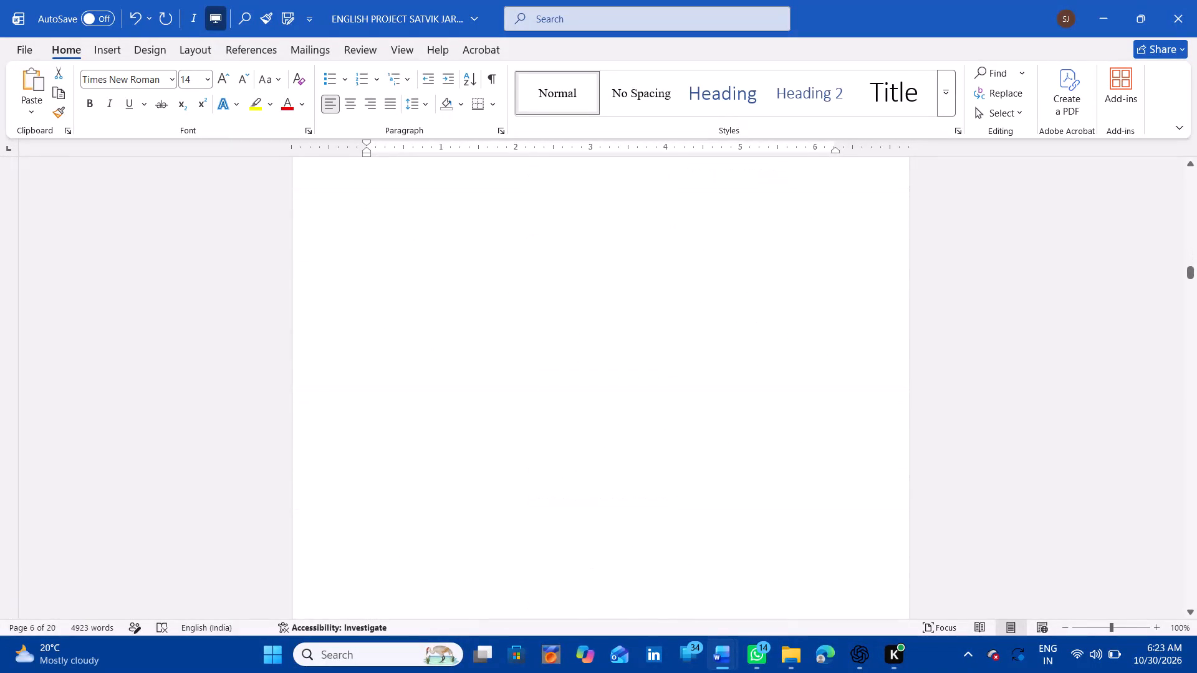
pyautogui.scroll(-20, 363, 330)
pyautogui.scroll(-12, 363, 330)
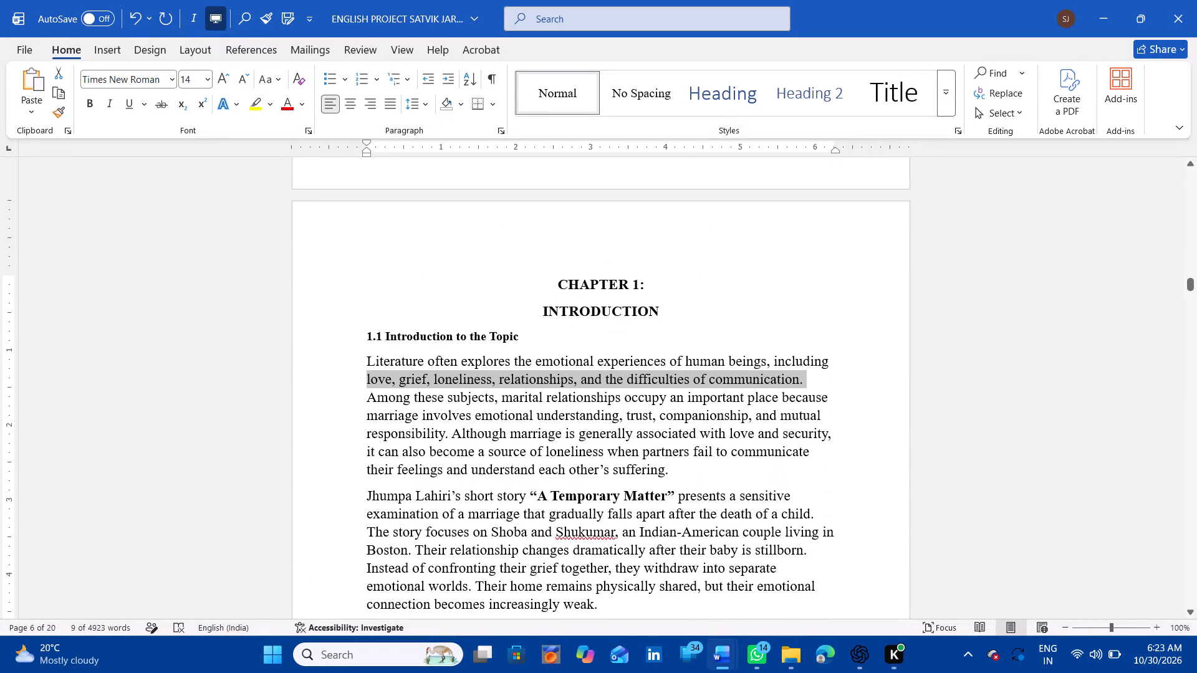
# Undo the heading formatting, the title block and index table deletions, and the paste of the whole project text.
pyautogui.tripleClick(128, 29)
pyautogui.tripleClick(128, 29)
pyautogui.click(128, 29)
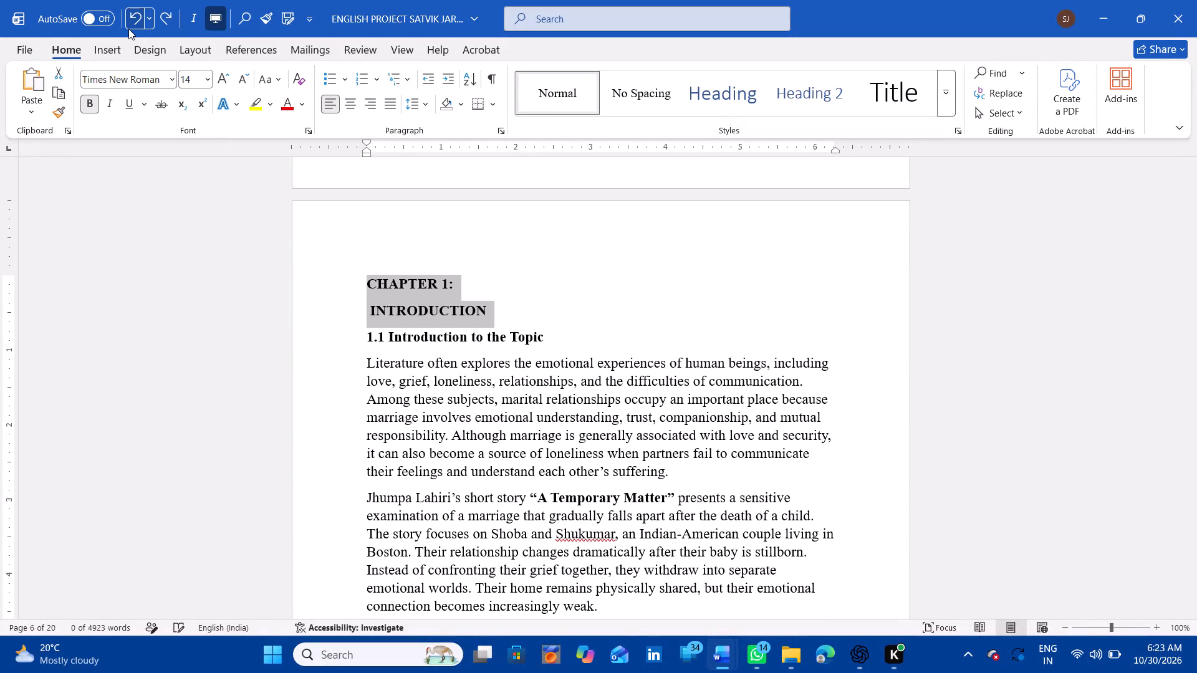
pyautogui.click(128, 29)
pyautogui.click(128, 29)
pyautogui.click(128, 29)
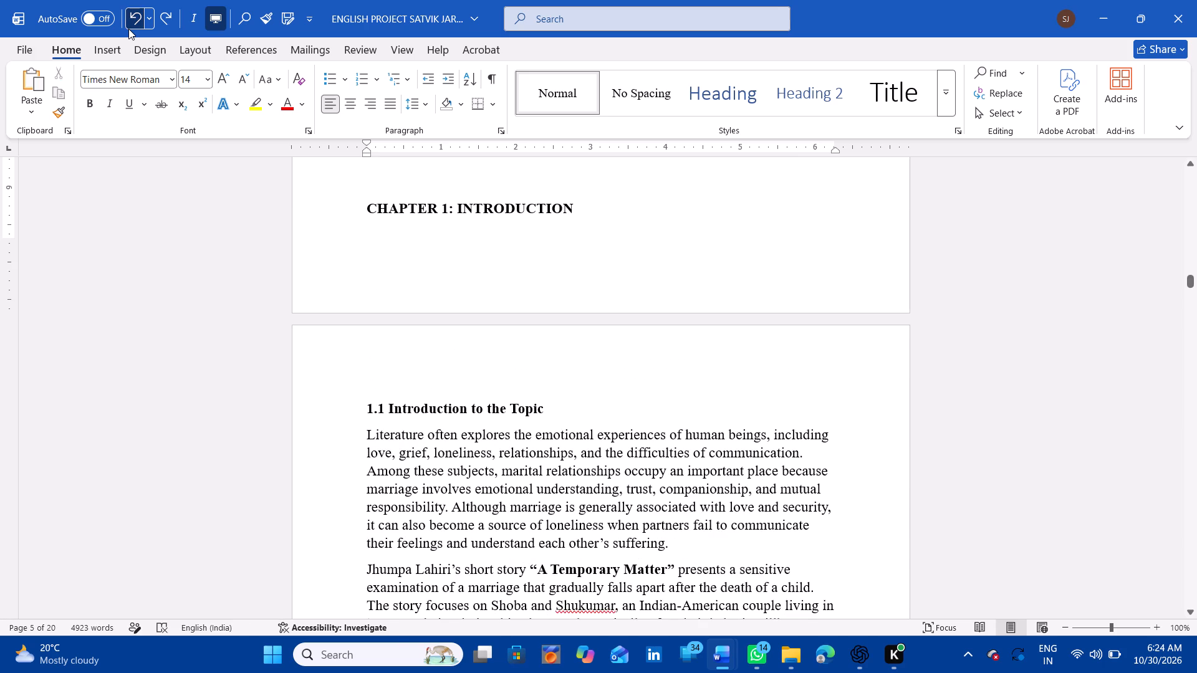
pyautogui.doubleClick(128, 29)
pyautogui.click(128, 29)
pyautogui.click(128, 29)
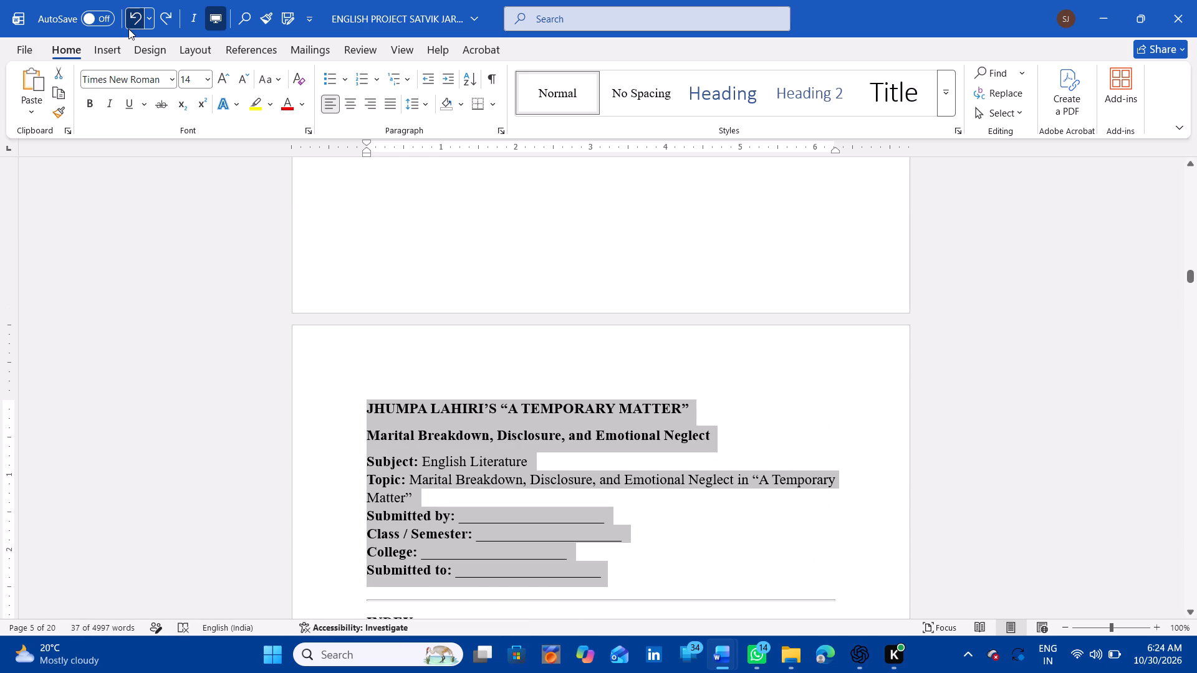
pyautogui.click(128, 29)
pyautogui.click(128, 29)
pyautogui.tripleClick(128, 29)
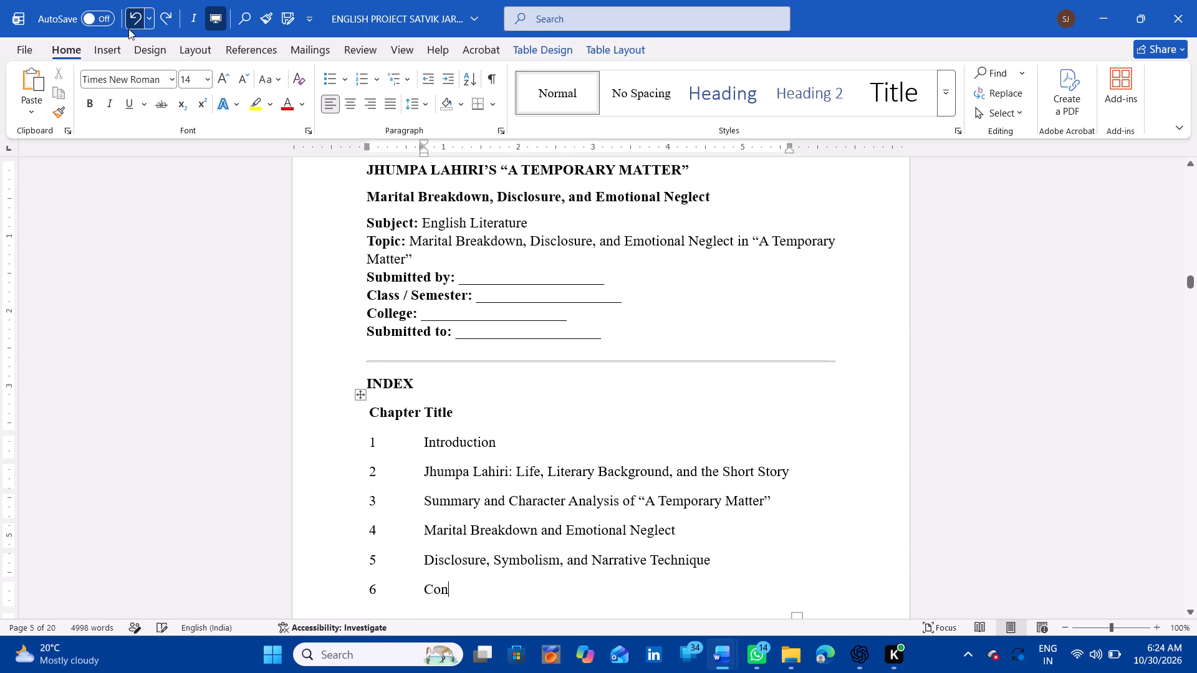
pyautogui.tripleClick(128, 29)
pyautogui.tripleClick(128, 29)
pyautogui.tripleClick(128, 29)
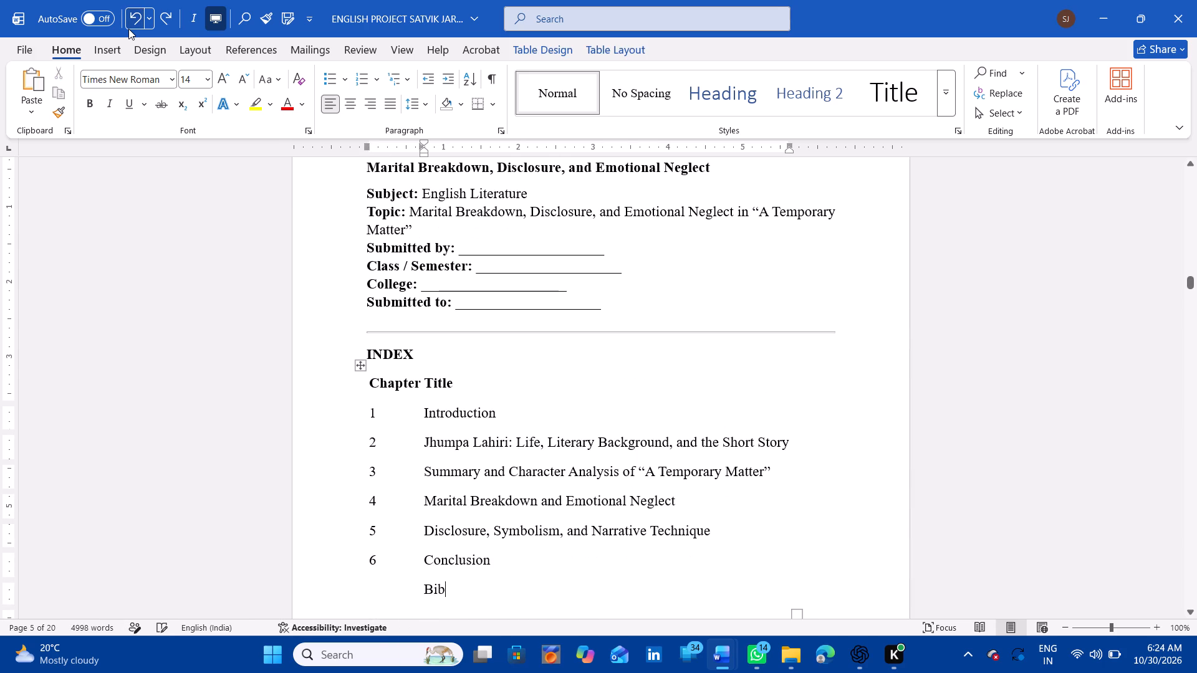
pyautogui.tripleClick(128, 29)
pyautogui.tripleClick(128, 29)
pyautogui.tripleClick(128, 29)
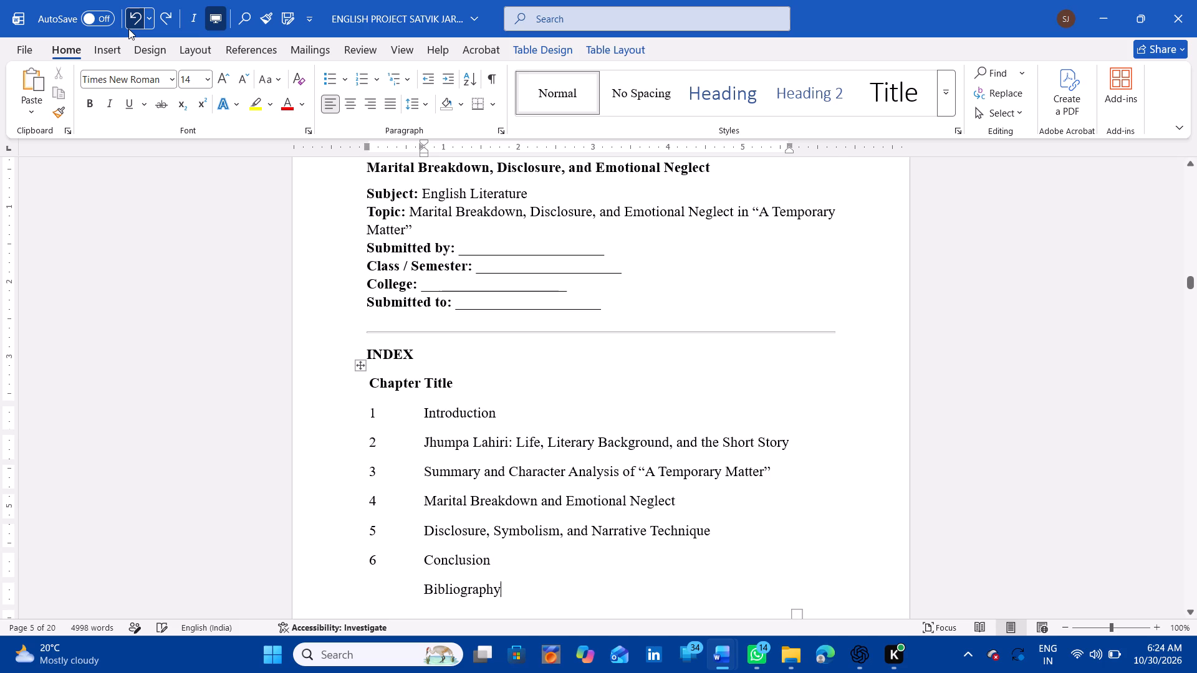
pyautogui.click(128, 29)
# Set the text formatting at the start of the empty last page to 12 pt, non-bold.
pyautogui.scroll(6, 128, 29)
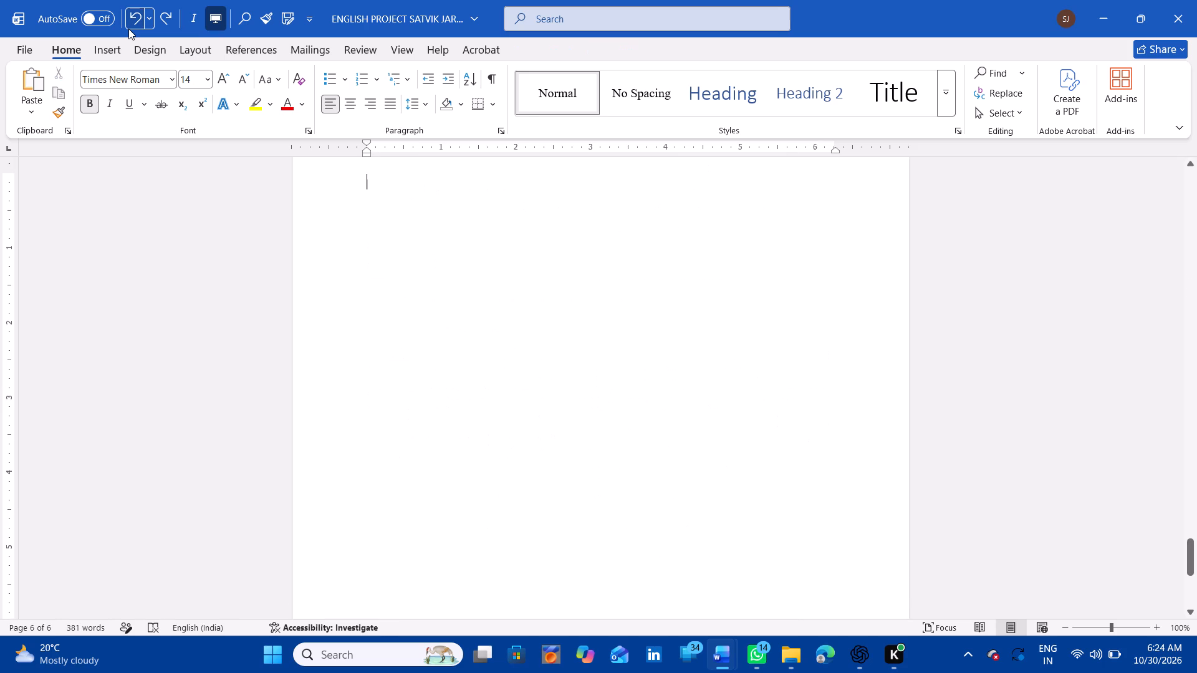
pyautogui.scroll(-5, 128, 29)
pyautogui.scroll(6, 128, 29)
pyautogui.scroll(9, 461, 279)
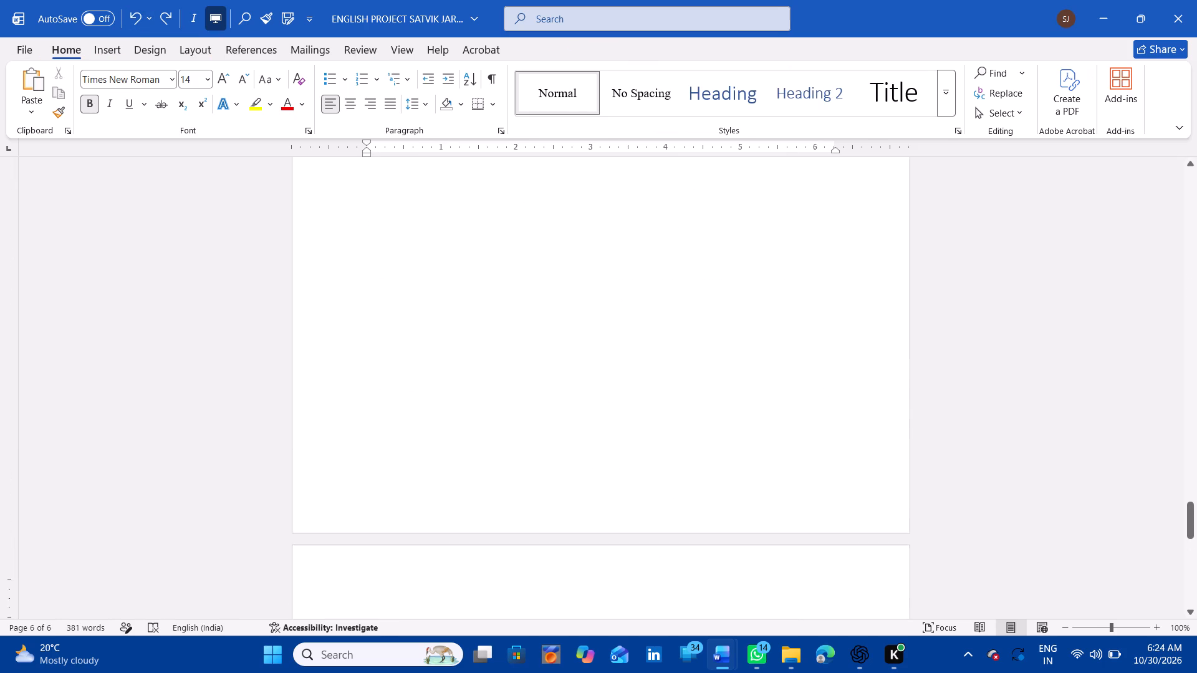
pyautogui.scroll(5, 461, 279)
pyautogui.scroll(-10, 461, 279)
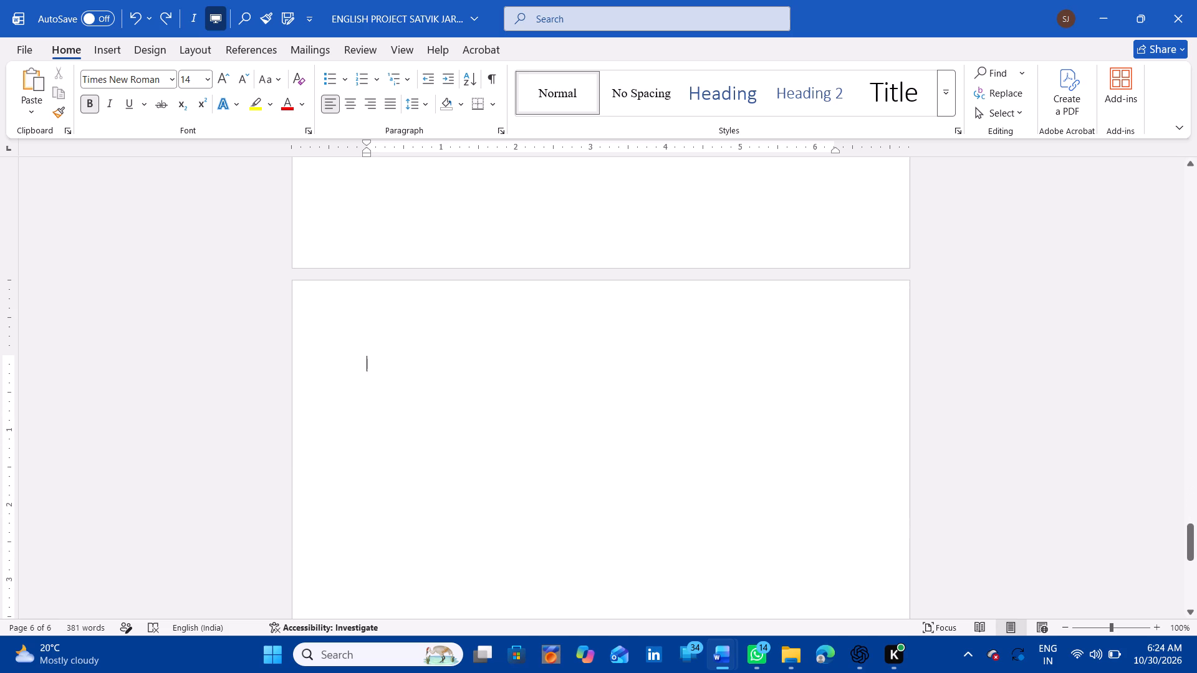
pyautogui.click(241, 77)
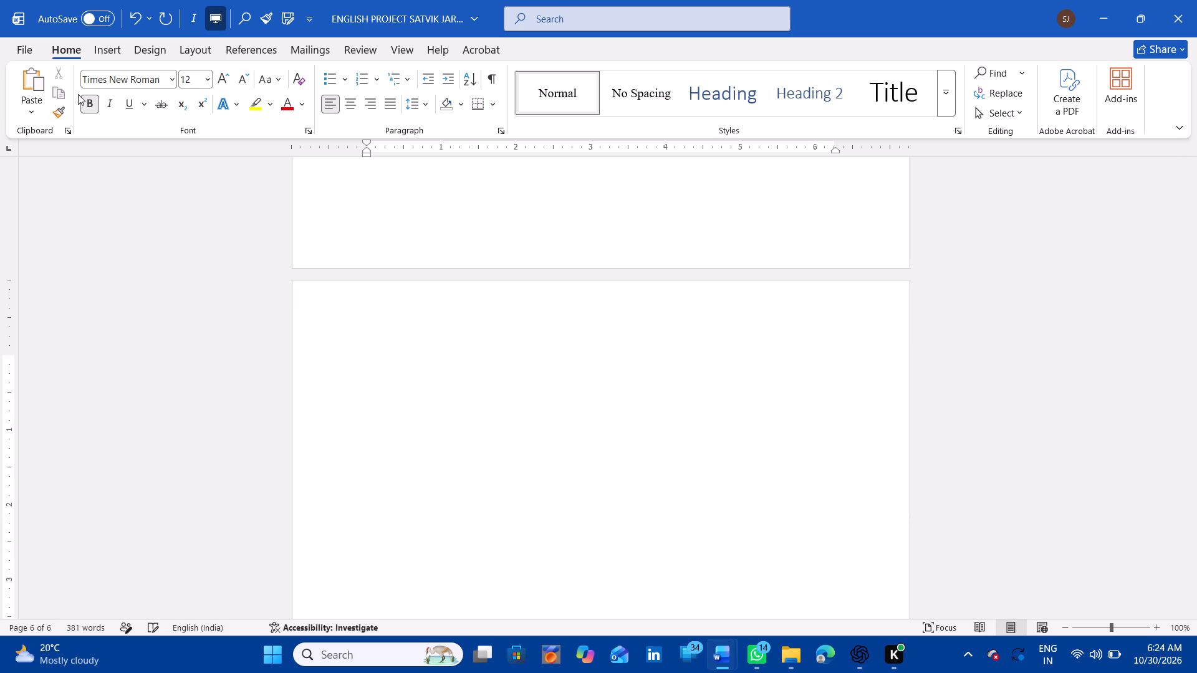
pyautogui.click(90, 105)
pyautogui.click(366, 360)
# Paste the copied project text at the start of the empty last page.
pyautogui.hotkey('ctrl', 'v')
# Delete the pasted title block, the INDEX table and the divider line above the "CHAPTER 1: INTRODUCTION" heading.
pyautogui.scroll(3, 366, 360)
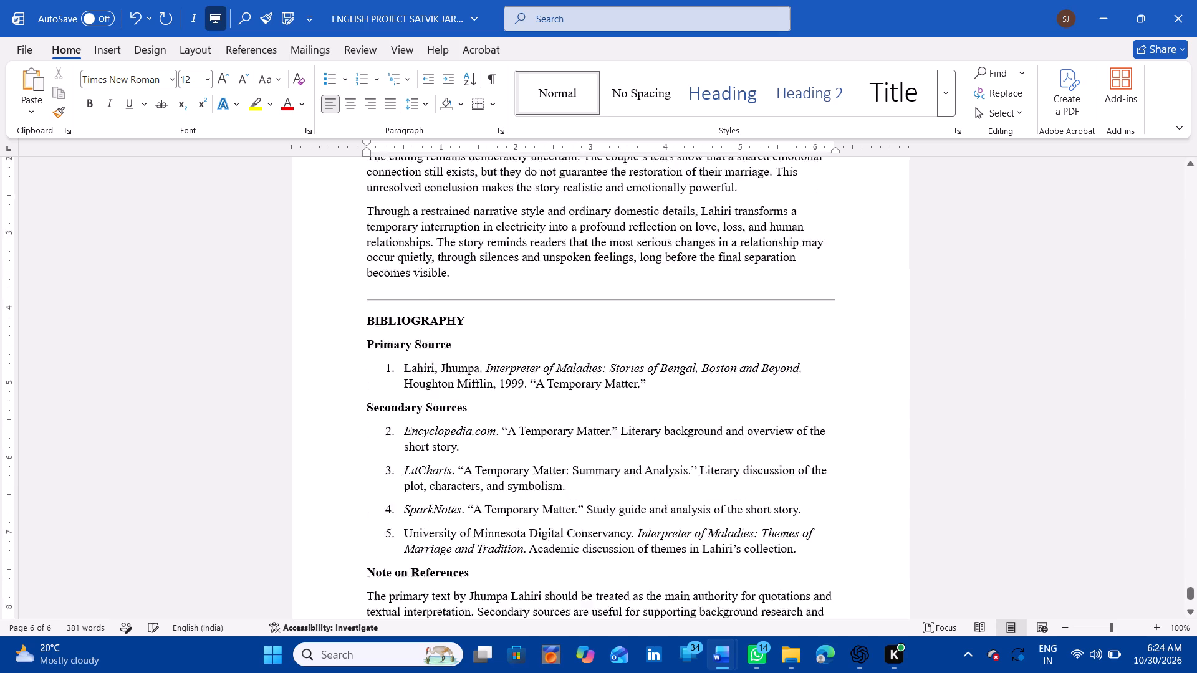
pyautogui.scroll(14, 366, 360)
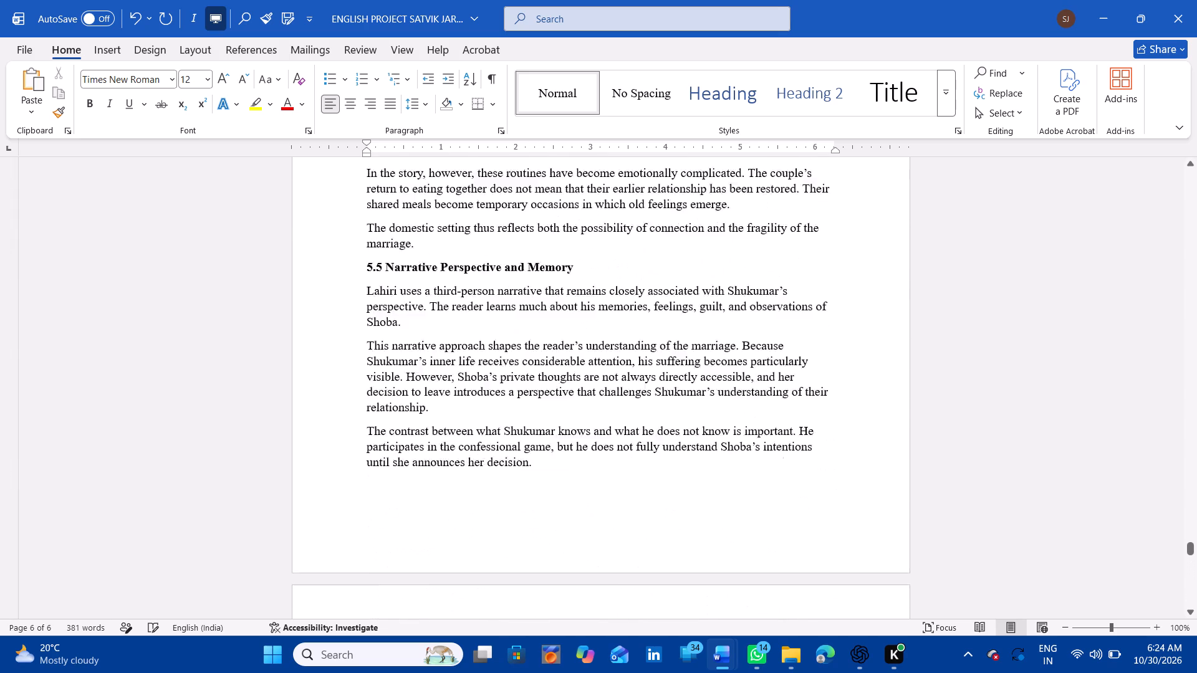
pyautogui.scroll(18, 366, 360)
pyautogui.scroll(3, 366, 360)
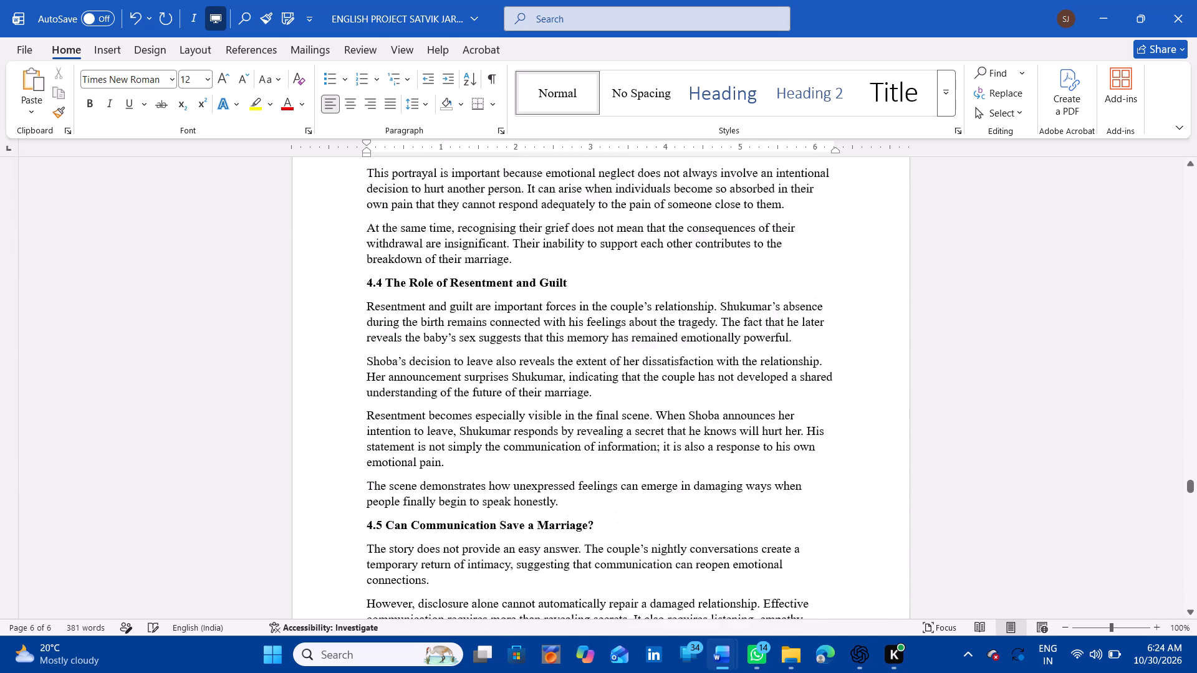
pyautogui.scroll(17, 366, 360)
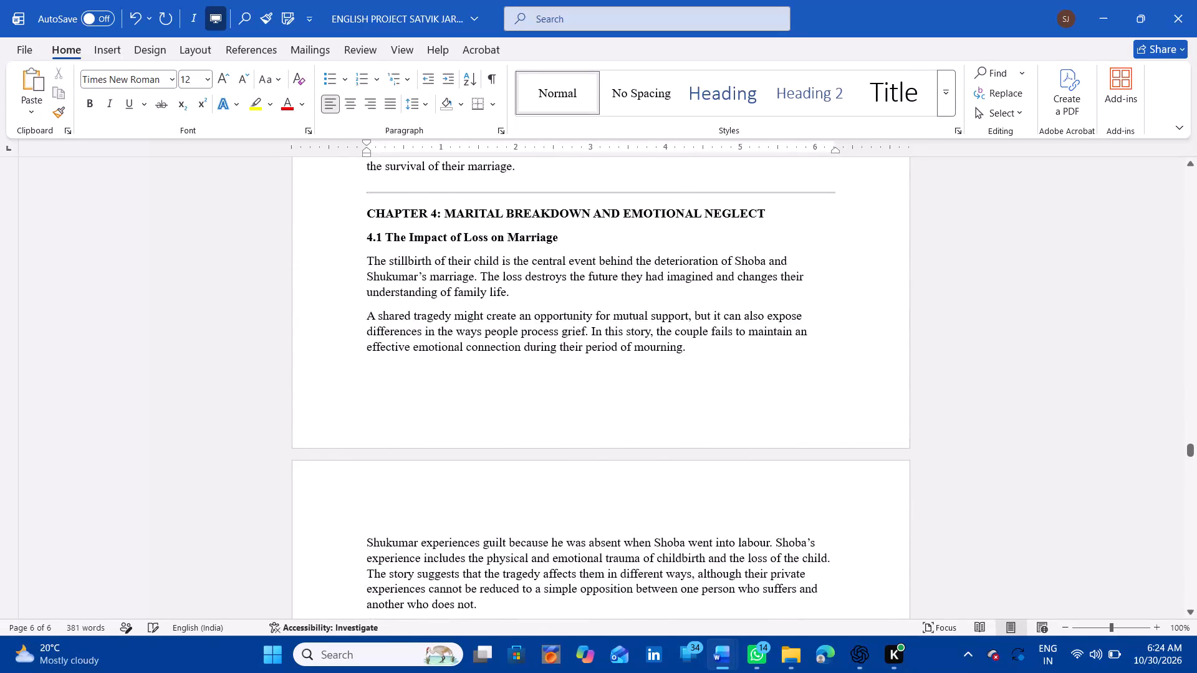
pyautogui.scroll(20, 366, 360)
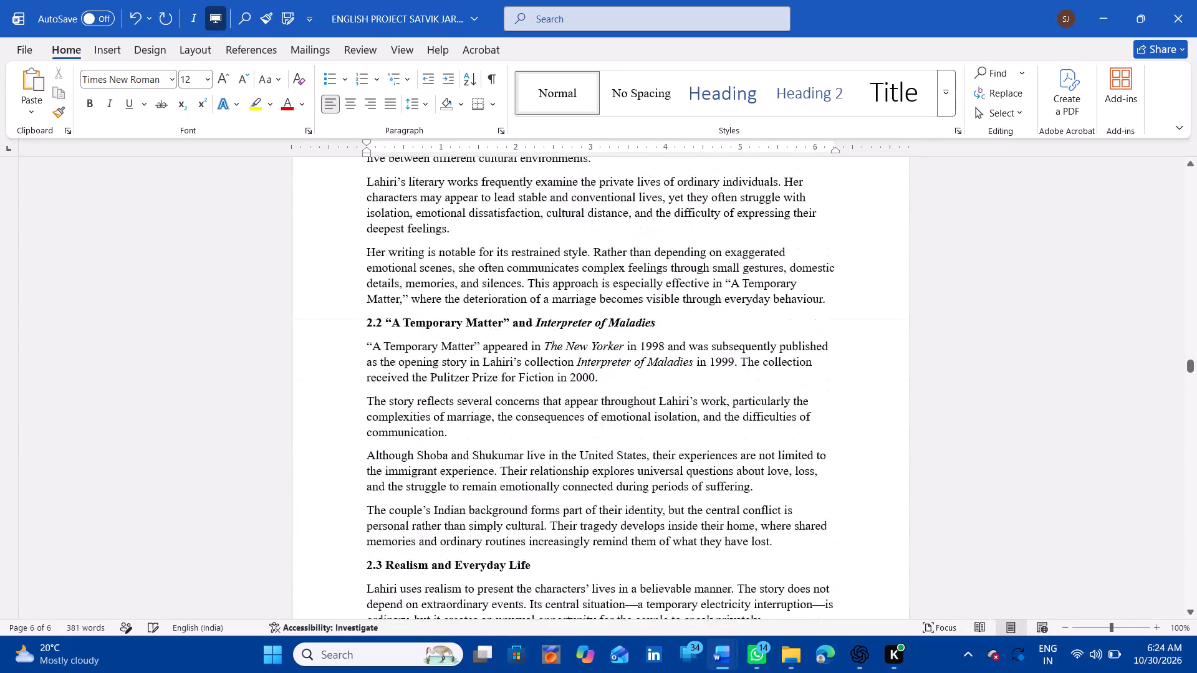
pyautogui.scroll(13, 366, 360)
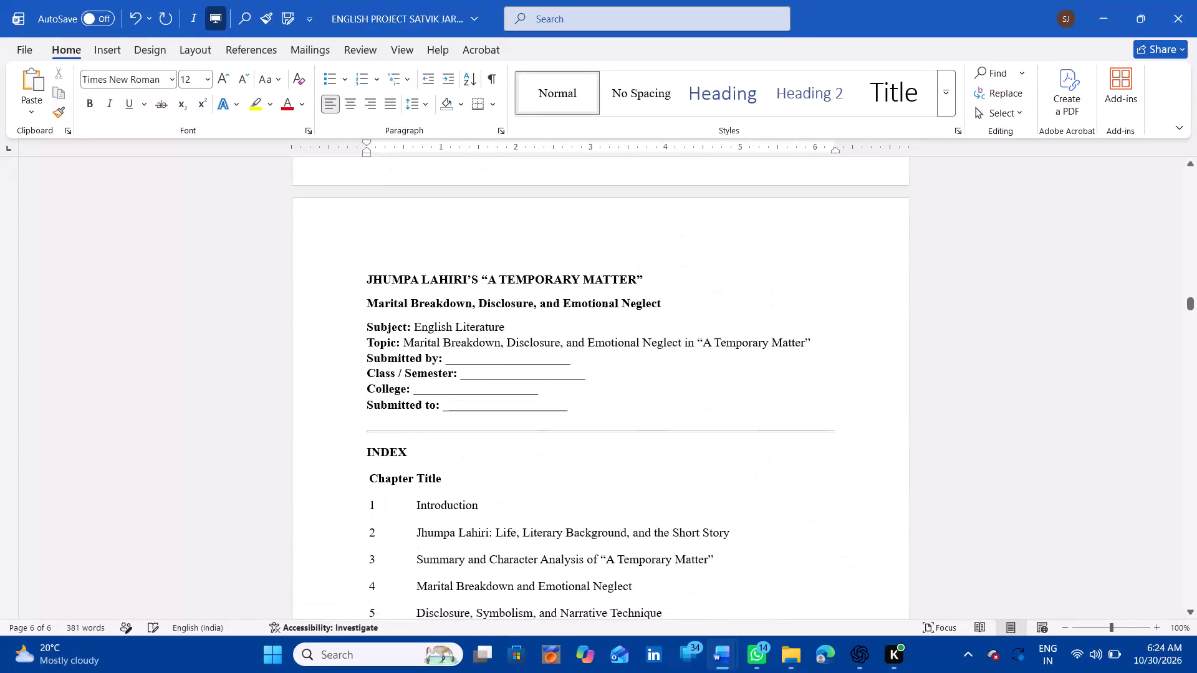
pyautogui.scroll(1, 366, 360)
pyautogui.moveTo(362, 274); pyautogui.dragTo(447, 520)
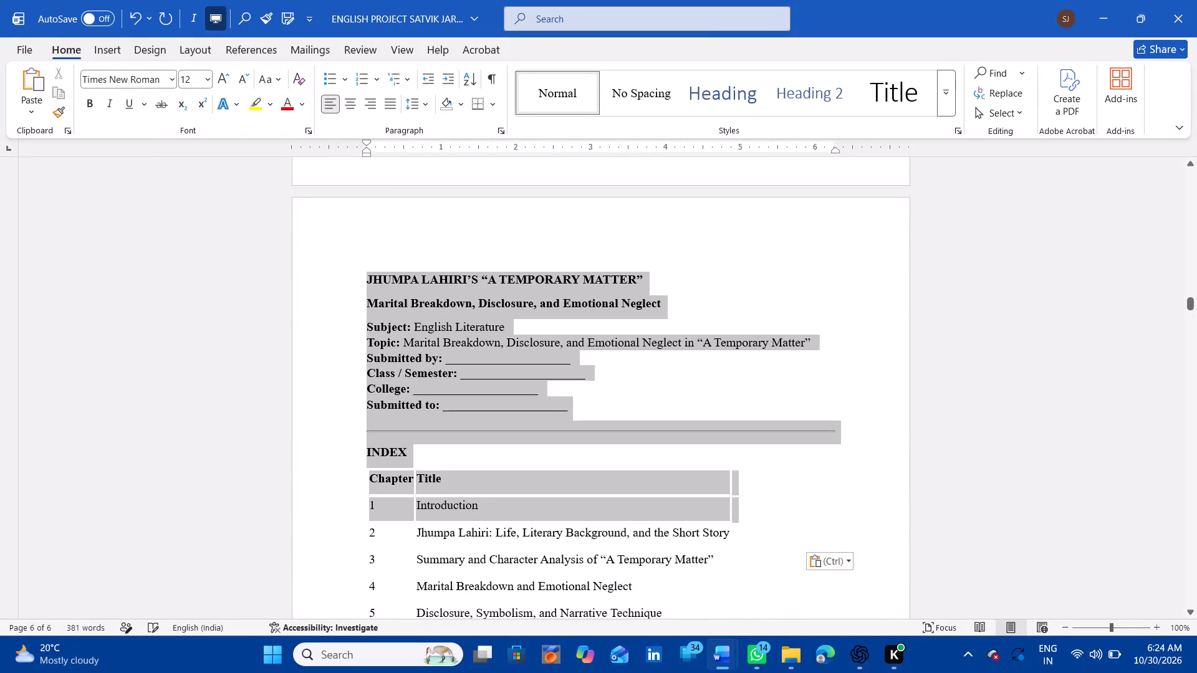
pyautogui.moveTo(447, 520); pyautogui.dragTo(553, 556)
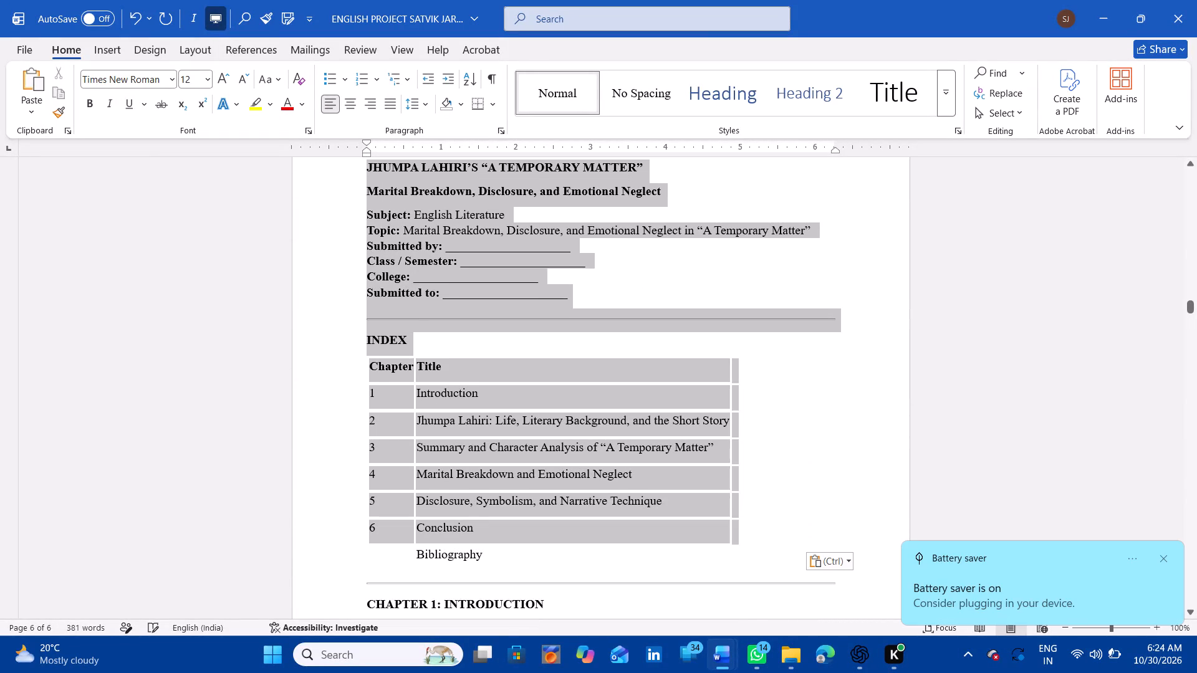
pyautogui.moveTo(553, 556); pyautogui.dragTo(575, 585)
pyautogui.press('Delete')
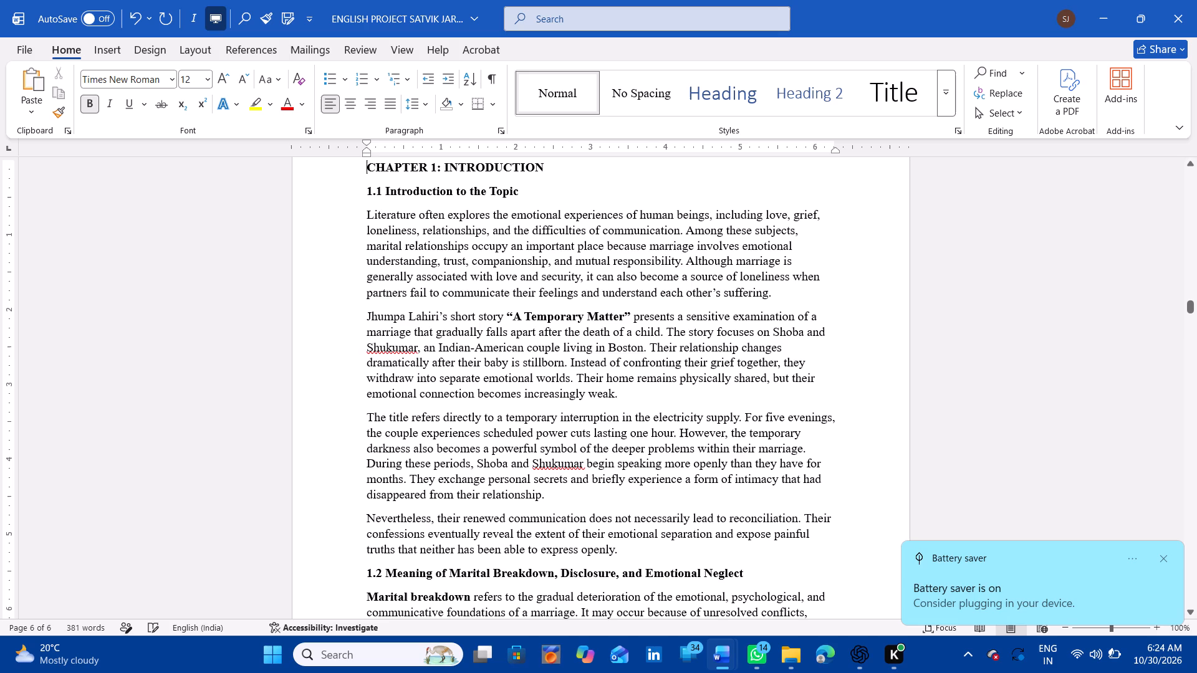
pyautogui.click(1165, 558)
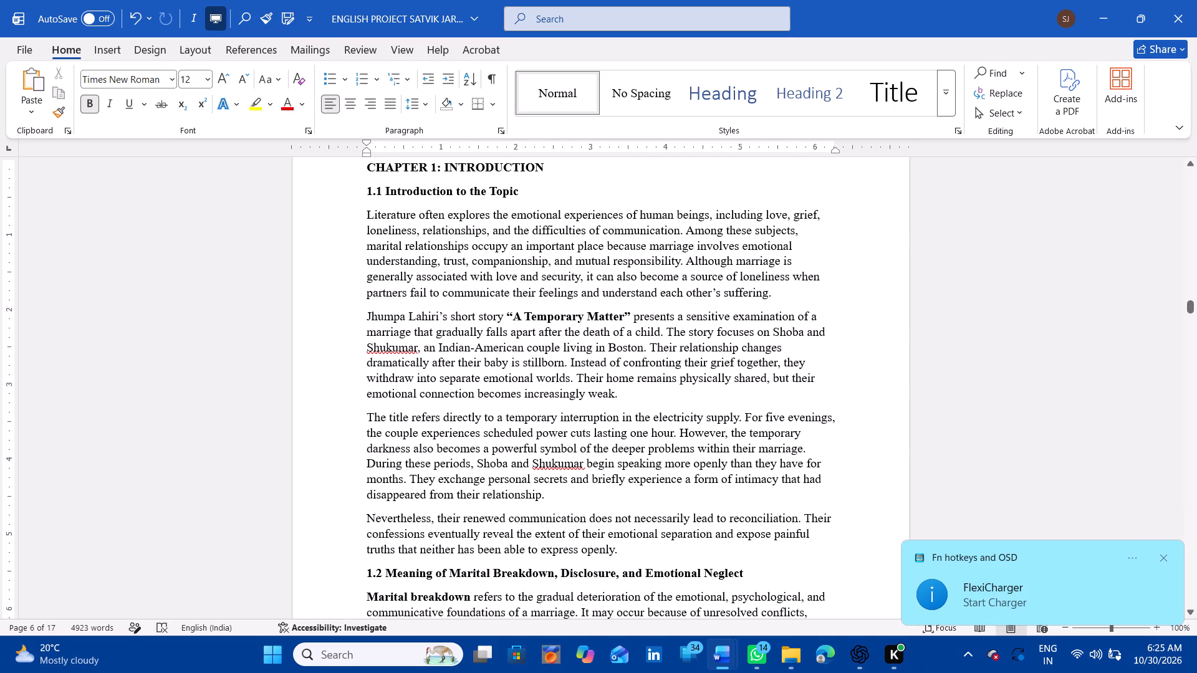
# Split the Chapter 1 heading after the colon so "INTRODUCTION" stands on its own line.
pyautogui.keyDown('ctrl'); pyautogui.scroll(6, 632, 254); pyautogui.keyUp('ctrl')
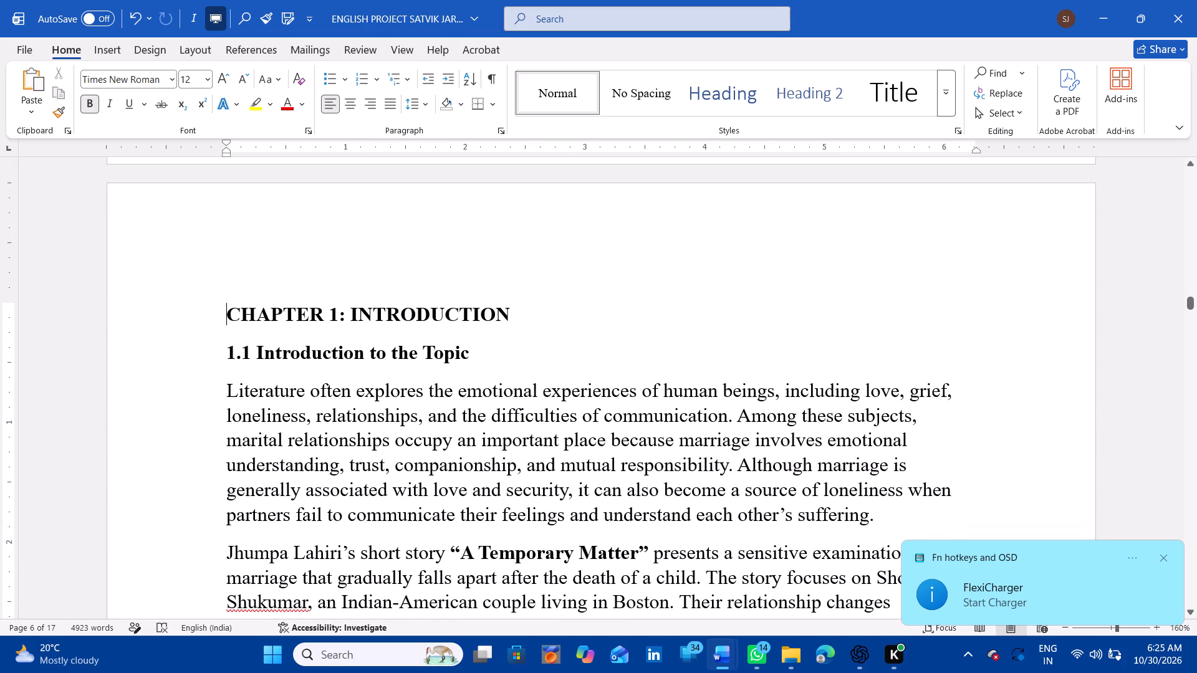
pyautogui.click(350, 313)
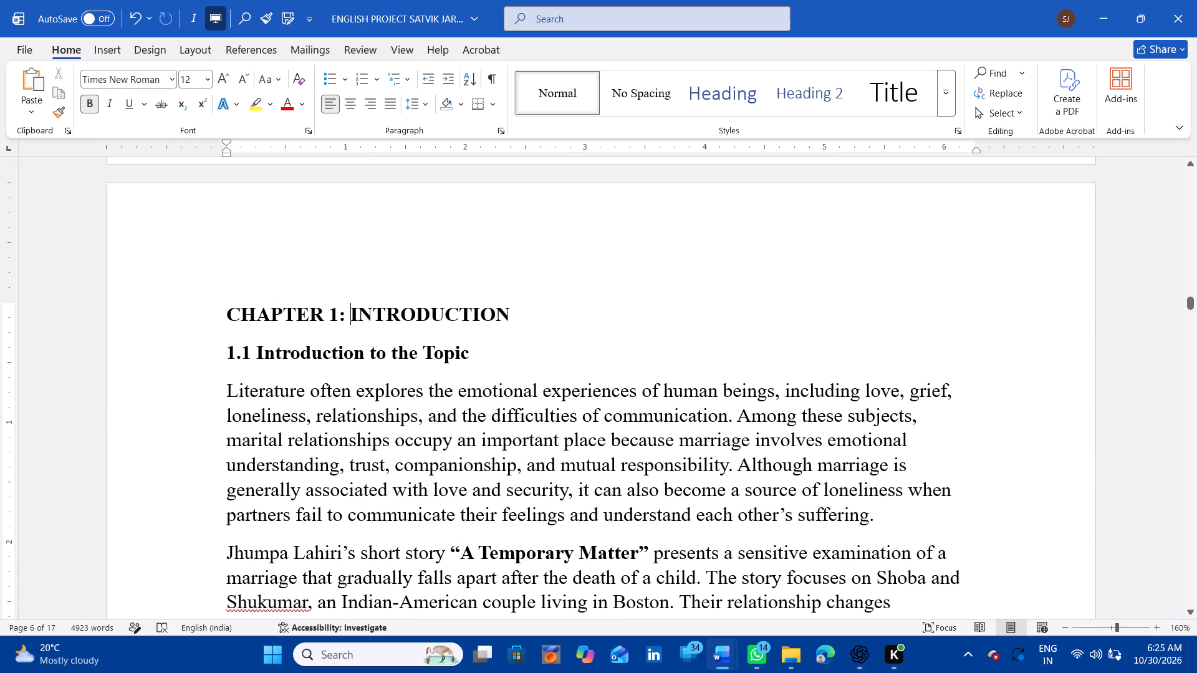
pyautogui.press('Return')
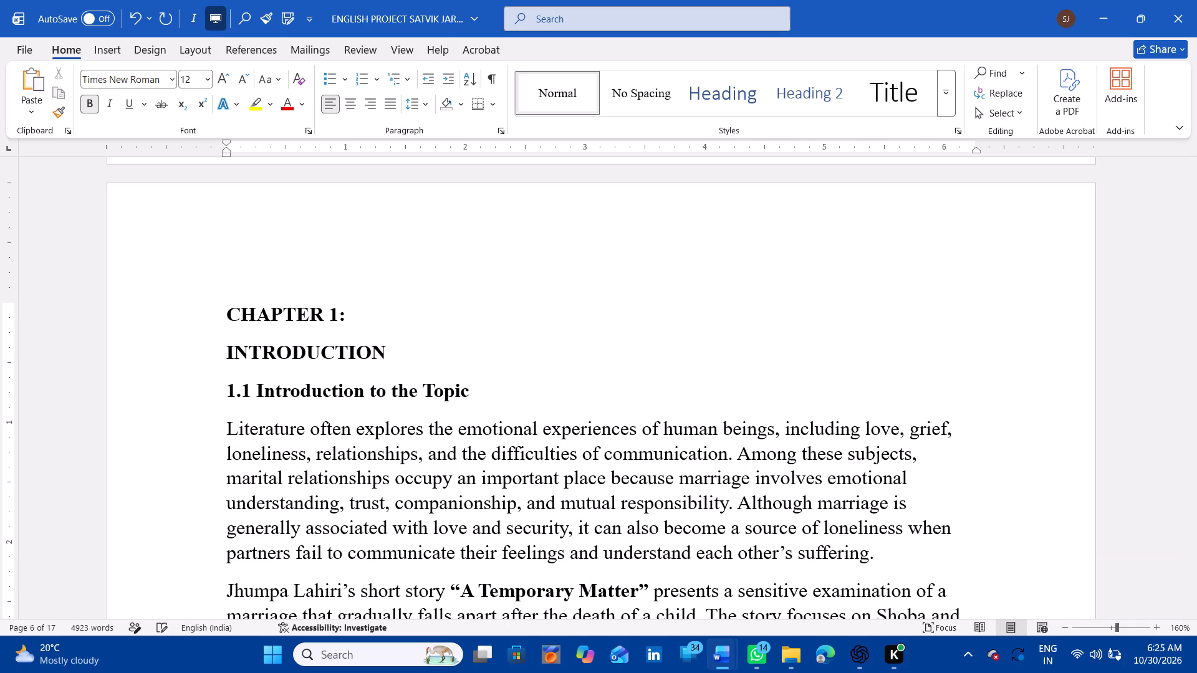
# Centre the "CHAPTER 1:" and "INTRODUCTION" heading lines and enlarge them to 14 pt.
pyautogui.moveTo(98, 324); pyautogui.dragTo(118, 381)
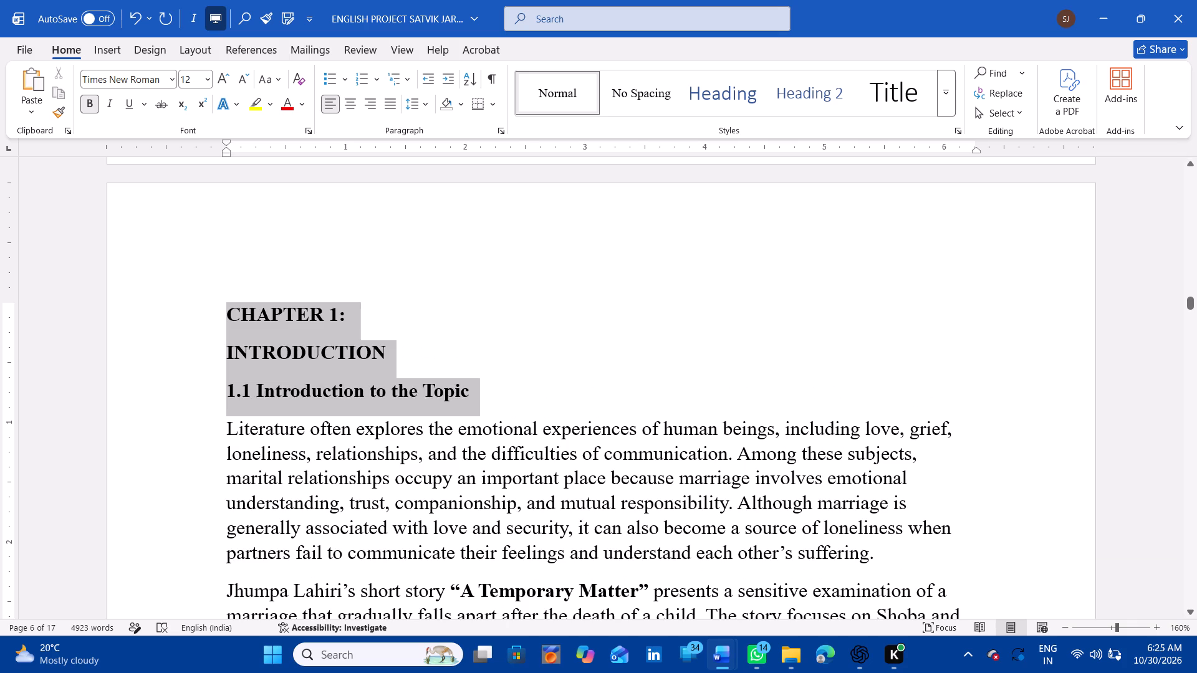
pyautogui.moveTo(118, 381); pyautogui.dragTo(120, 348)
pyautogui.click(348, 103)
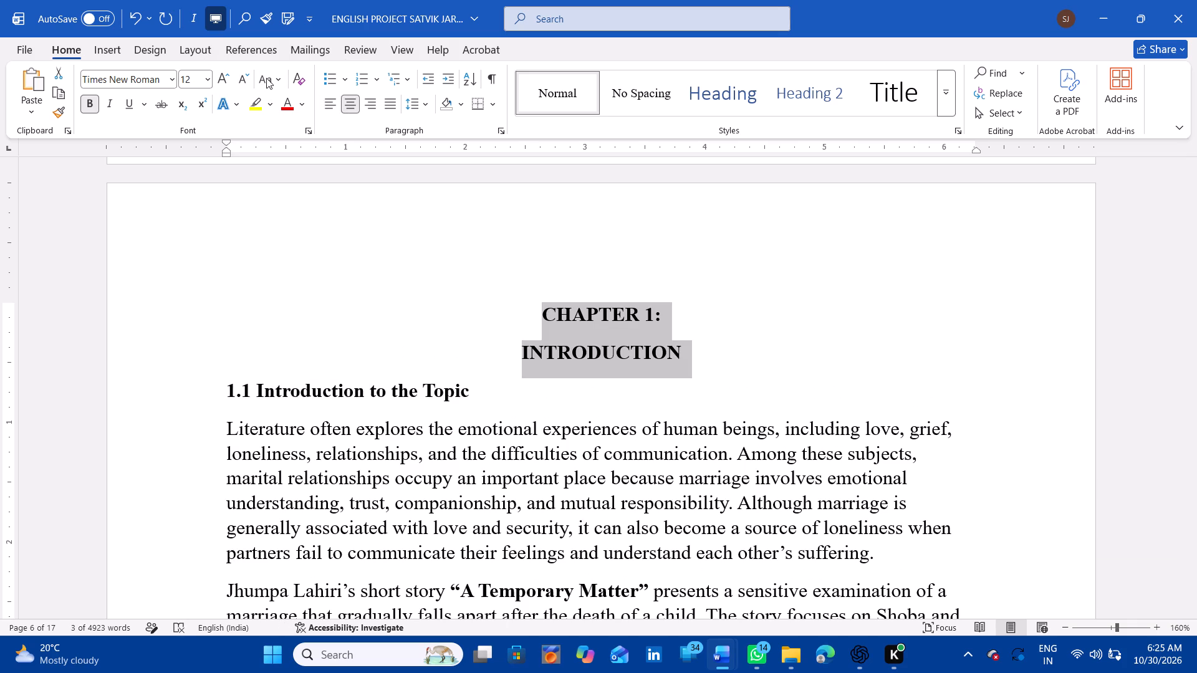
pyautogui.click(223, 86)
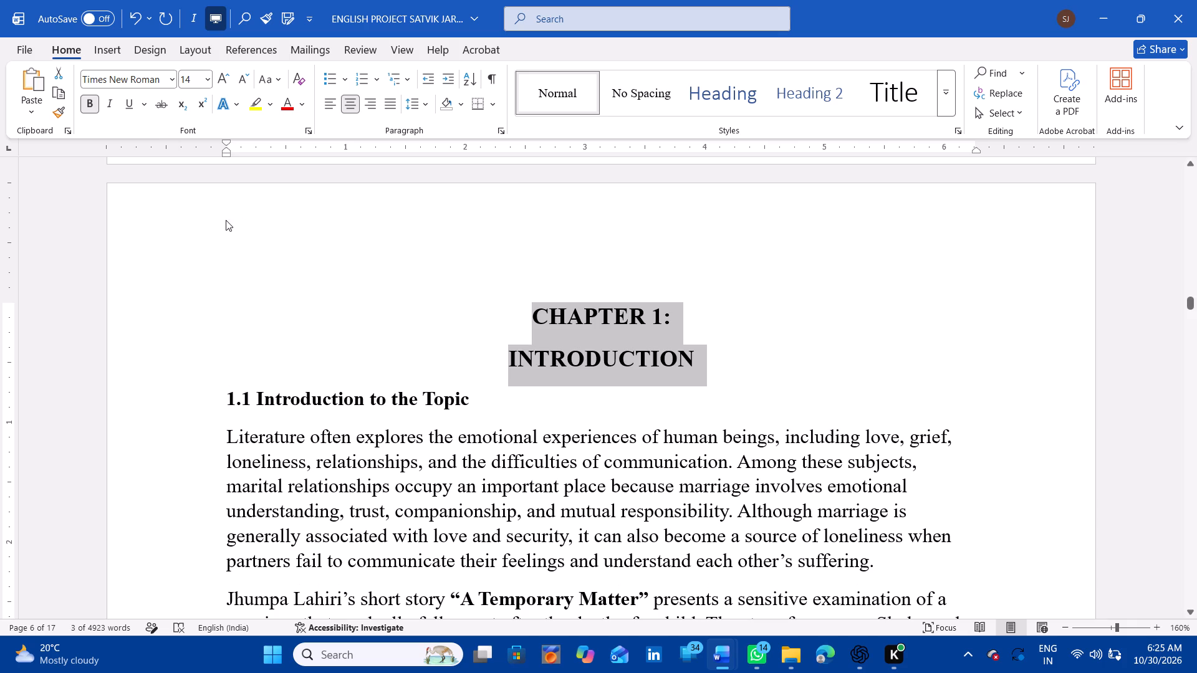
pyautogui.click(299, 350)
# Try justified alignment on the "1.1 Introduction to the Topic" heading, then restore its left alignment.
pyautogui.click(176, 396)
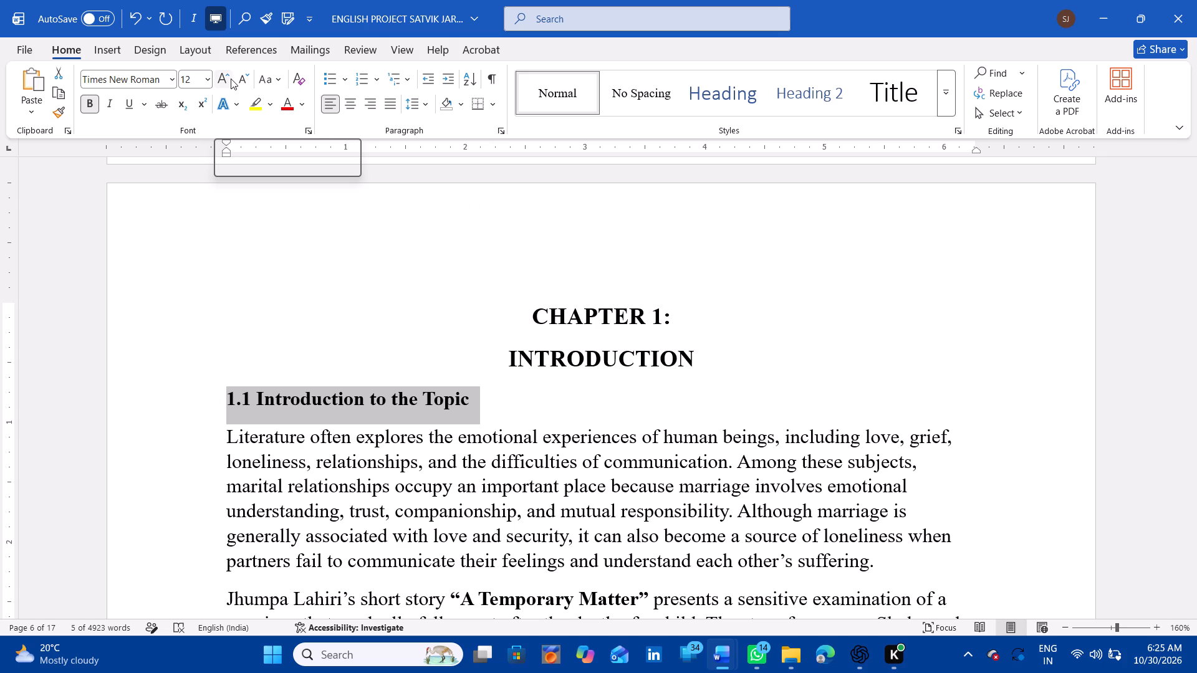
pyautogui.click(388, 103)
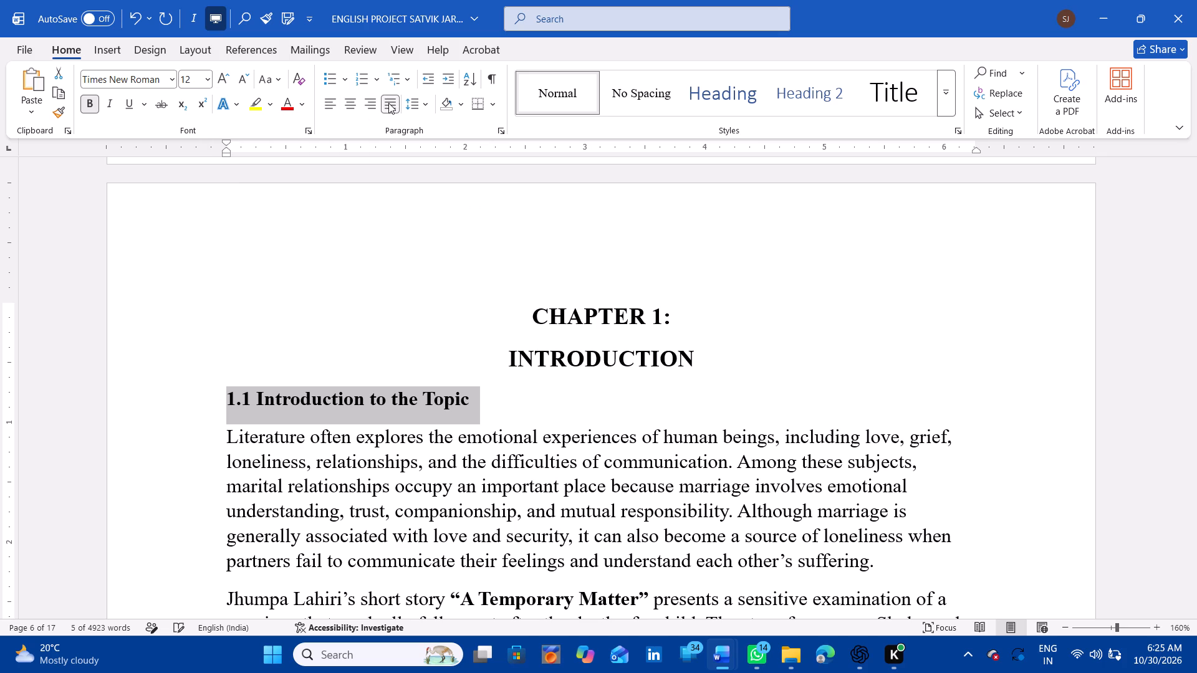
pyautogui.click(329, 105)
# Justify the four body paragraphs under "1.1 Introduction to the Topic".
pyautogui.scroll(-6, 348, 360)
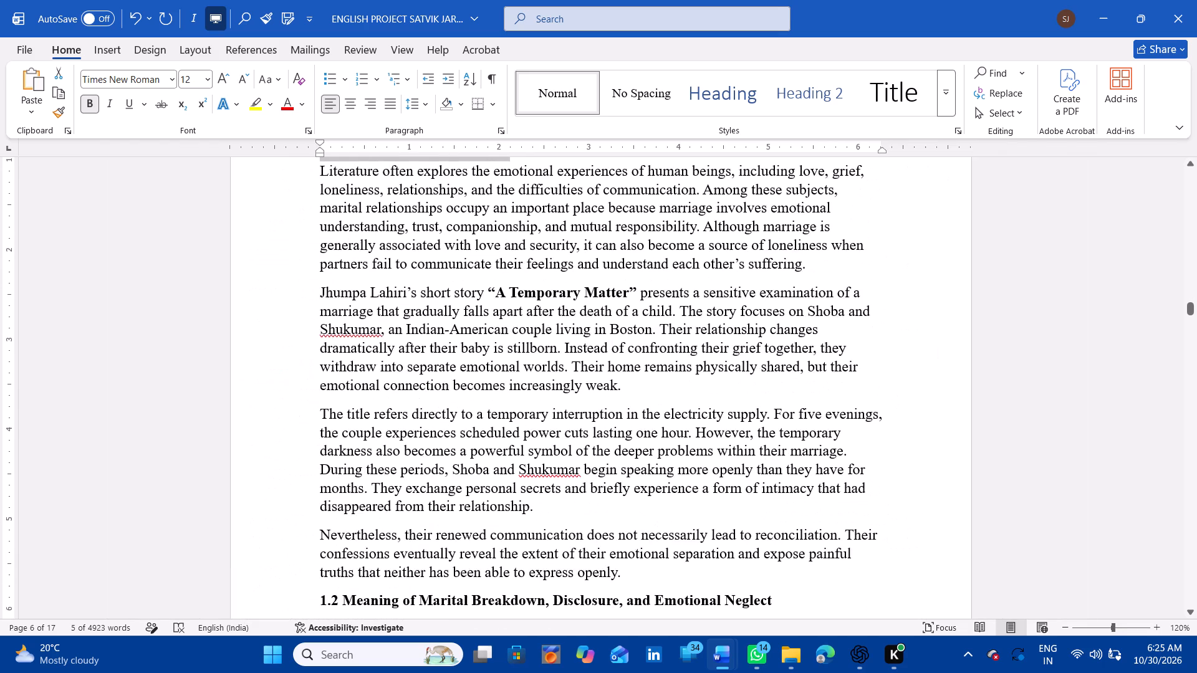
pyautogui.keyDown('ctrl'); pyautogui.scroll(-4, 353, 331); pyautogui.keyUp('ctrl')
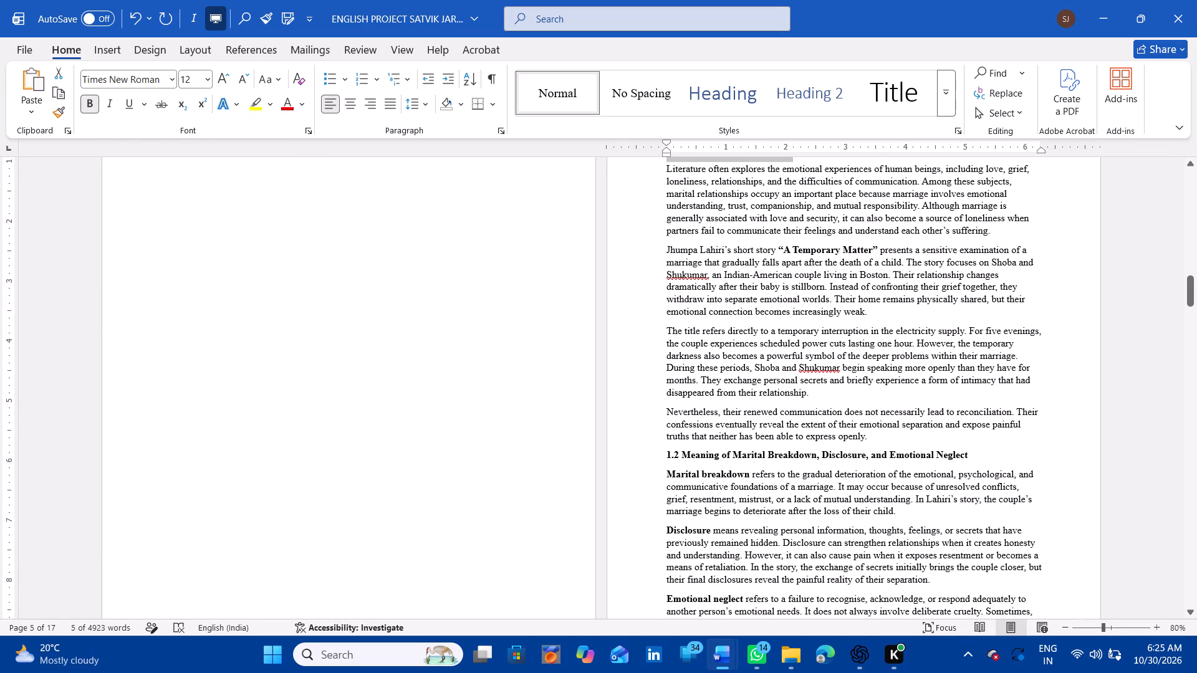
pyautogui.moveTo(635, 213); pyautogui.dragTo(642, 262)
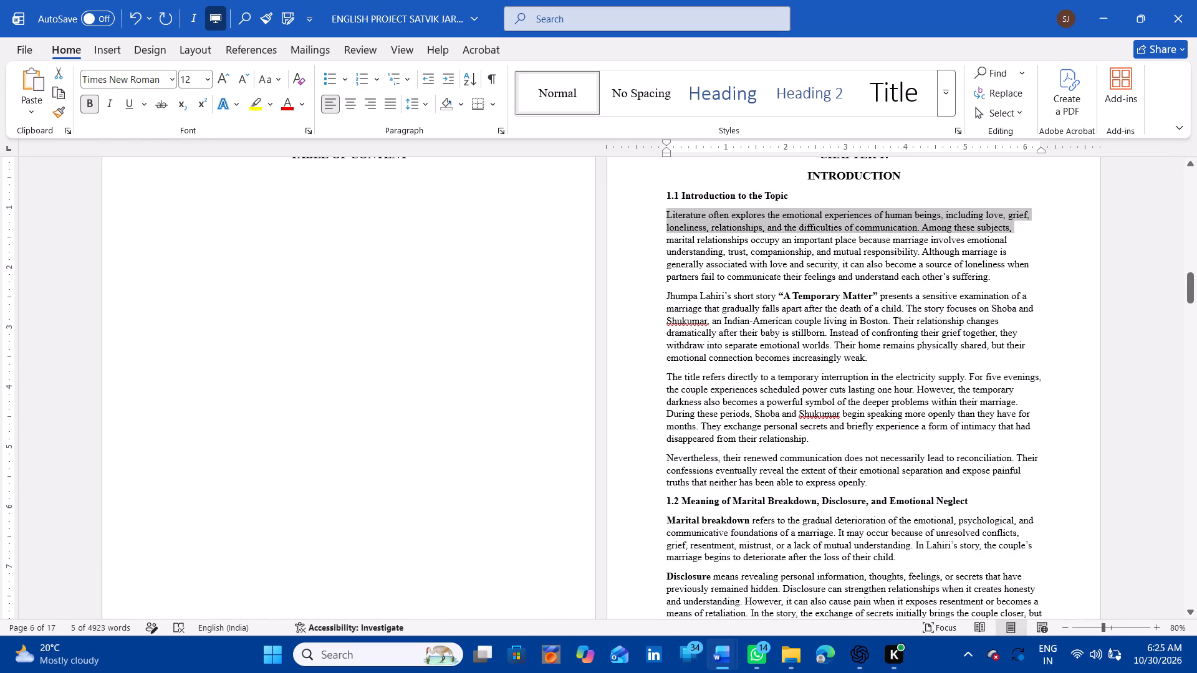
pyautogui.moveTo(642, 262); pyautogui.dragTo(667, 487)
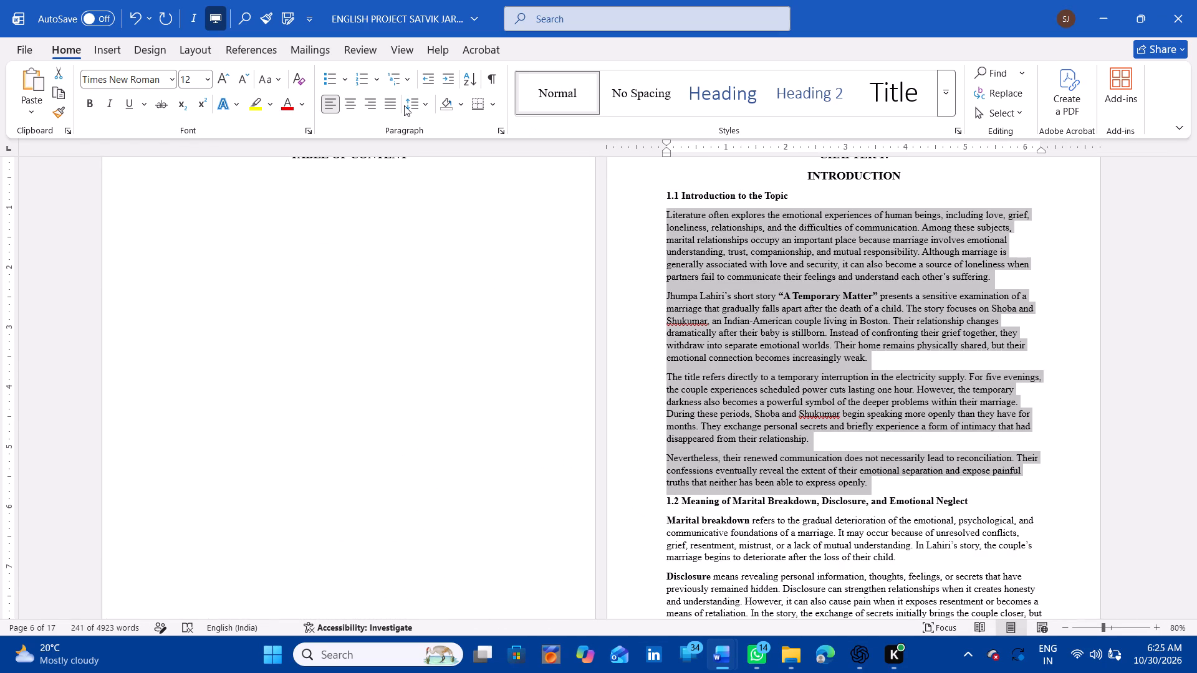
pyautogui.click(393, 107)
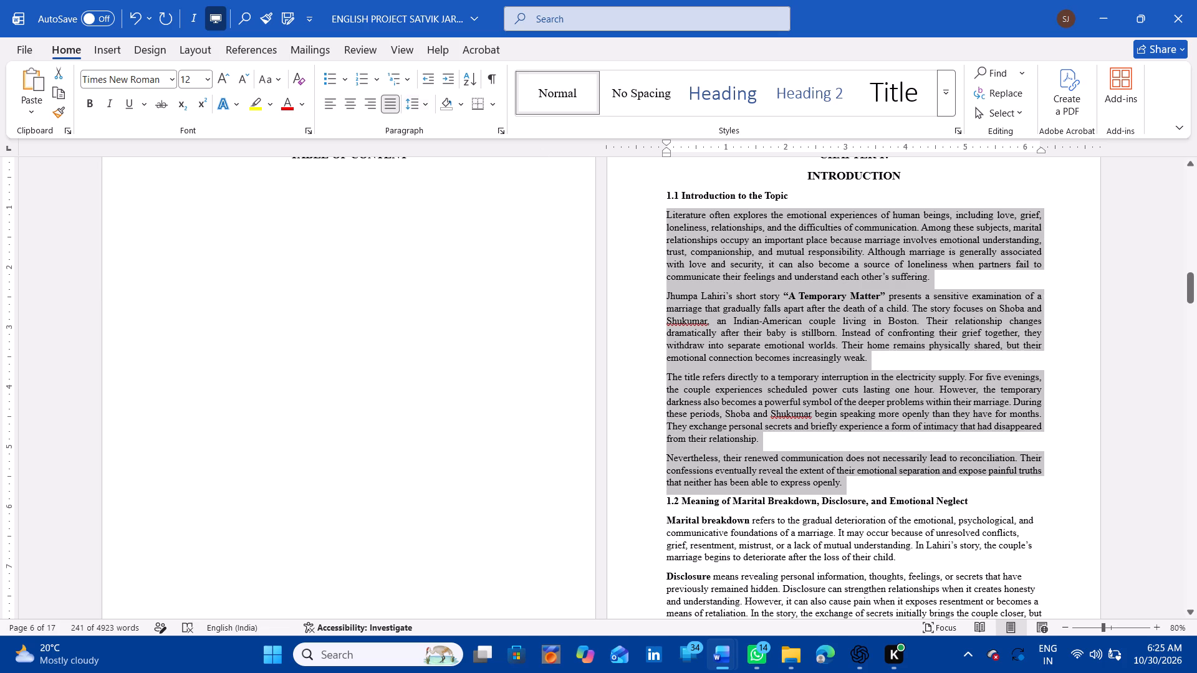
pyautogui.click(649, 219)
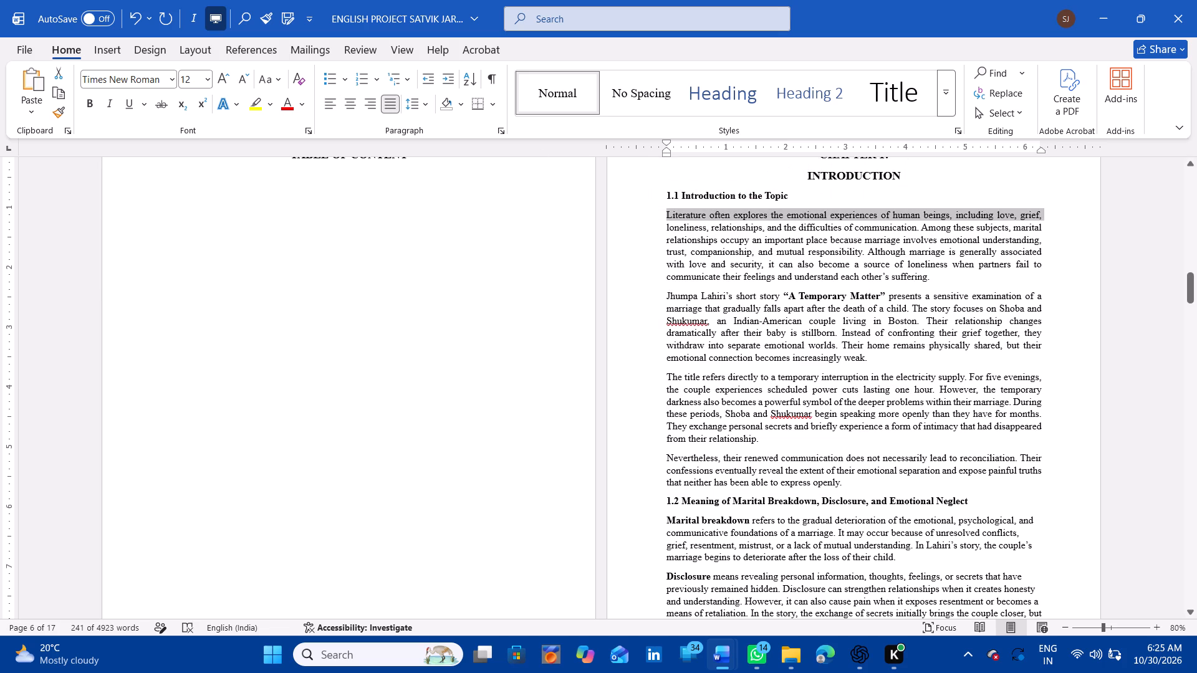
# Justify all the project text from section 1.1 through the end of the document.
pyautogui.scroll(-1, 791, 457)
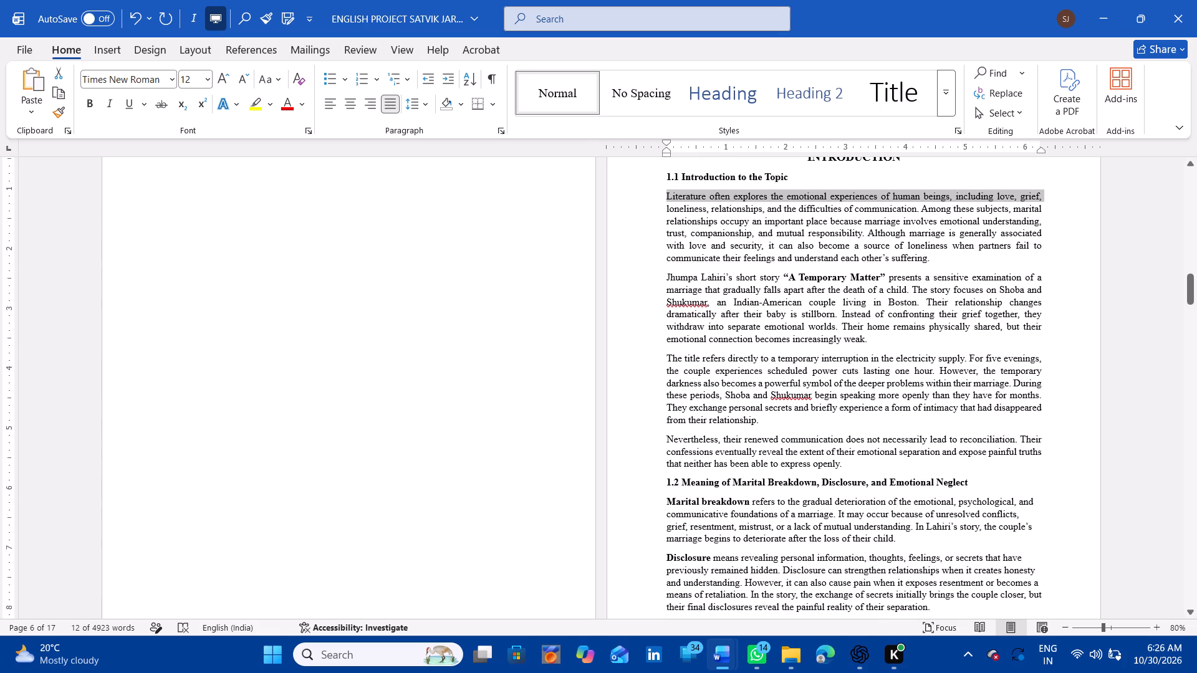
pyautogui.moveTo(643, 179); pyautogui.dragTo(671, 665)
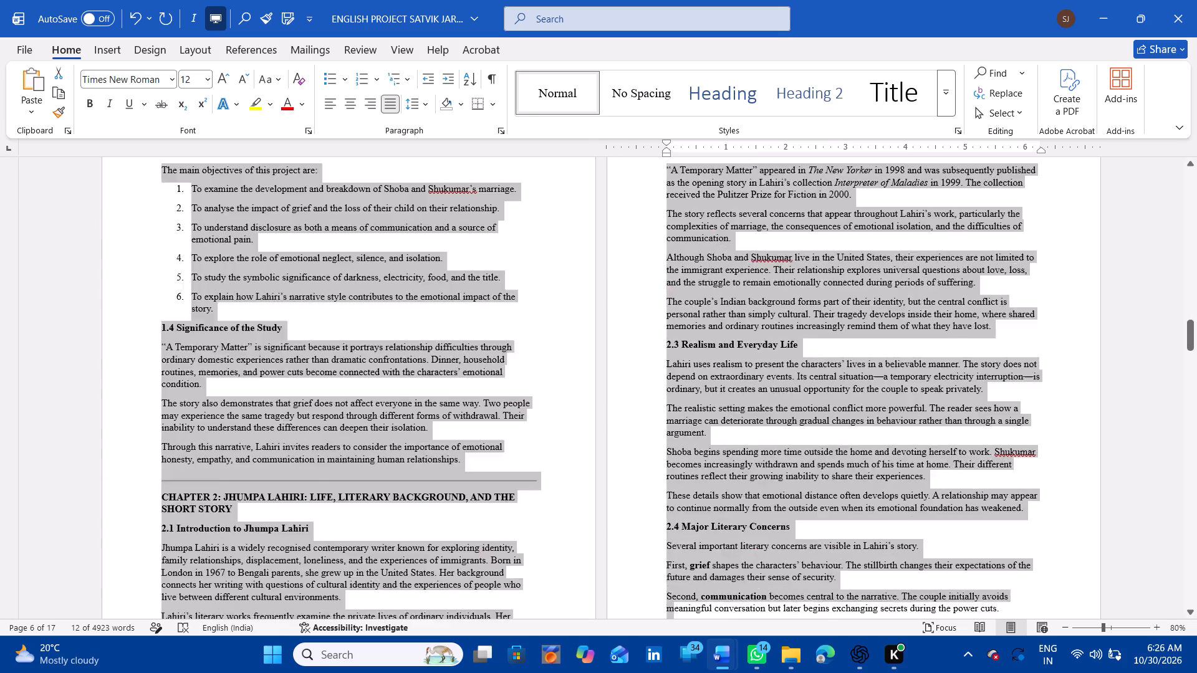
pyautogui.moveTo(671, 665); pyautogui.dragTo(671, 662)
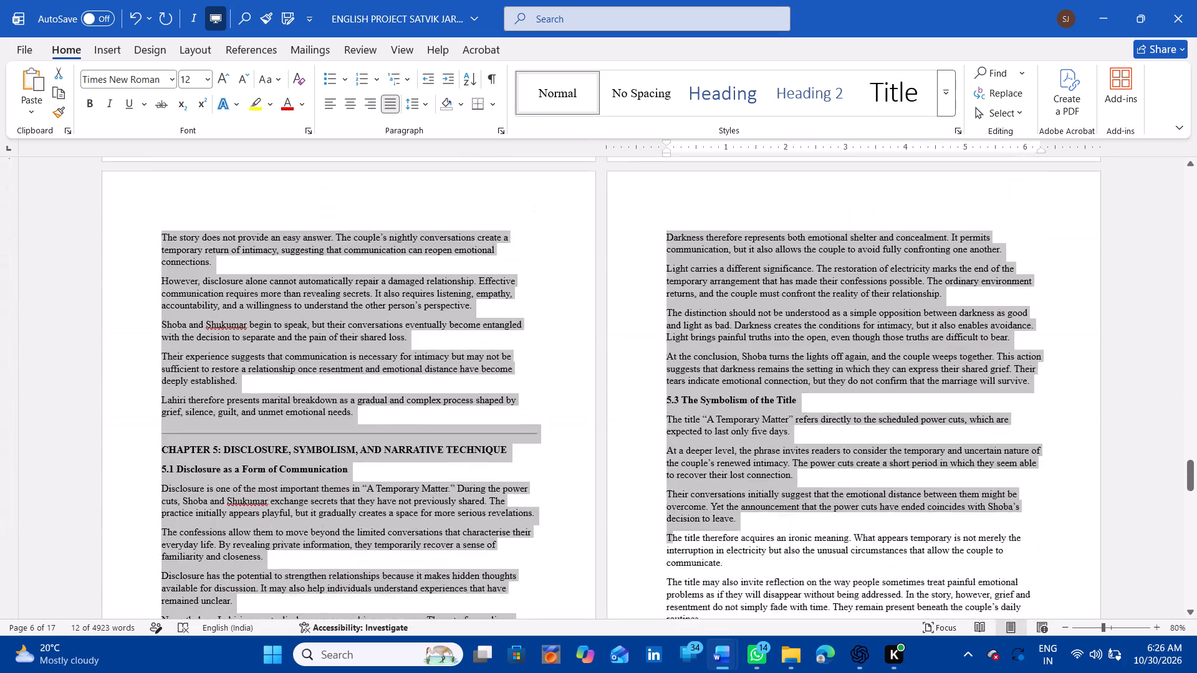
pyautogui.moveTo(671, 662); pyautogui.dragTo(692, 499)
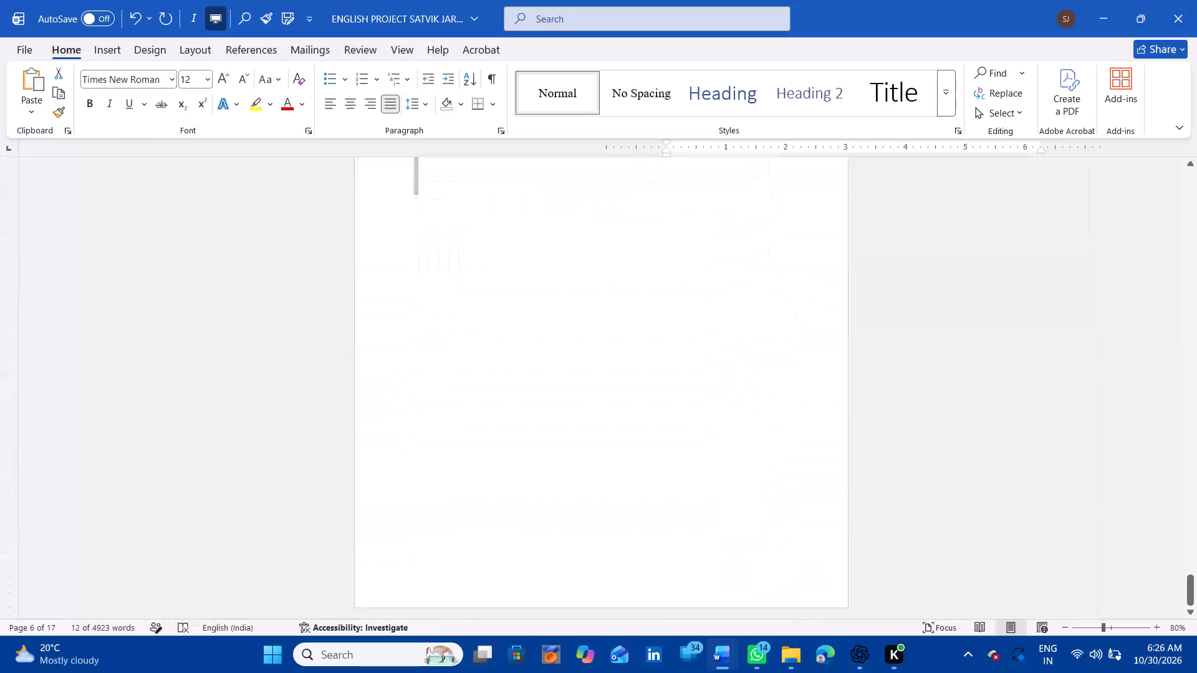
pyautogui.moveTo(692, 499); pyautogui.dragTo(692, 497)
pyautogui.click(390, 105)
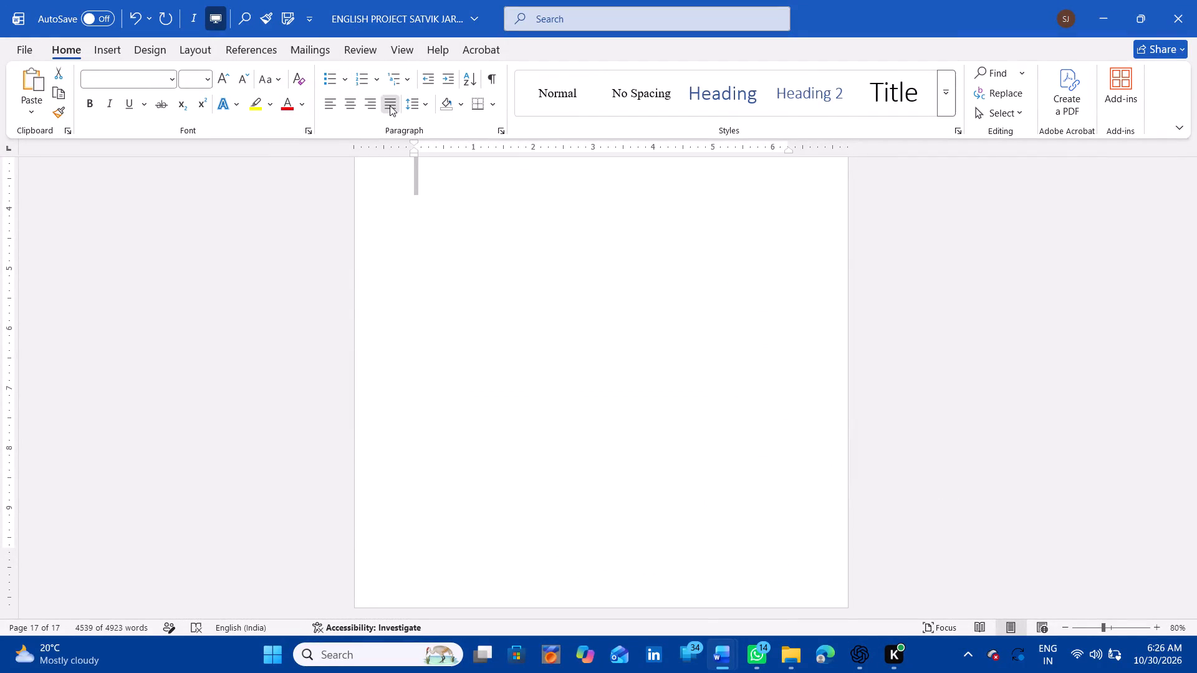
pyautogui.click(381, 221)
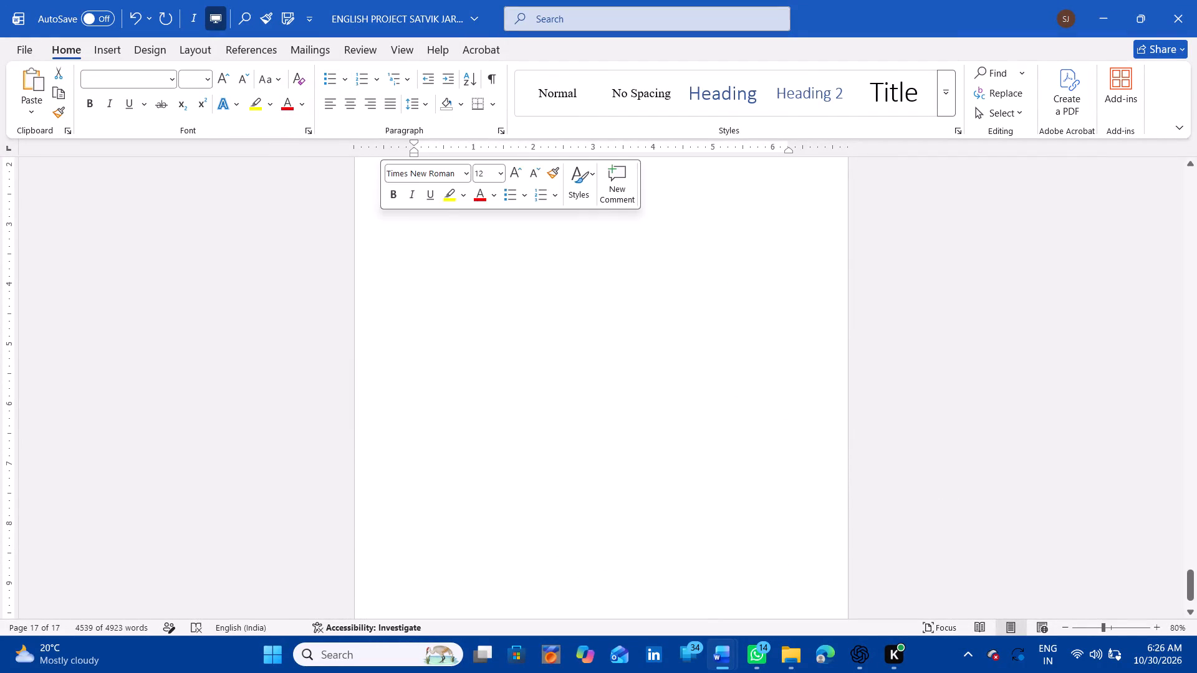
pyautogui.click(275, 272)
# Look back through the justified chapters up to the table of content page.
pyautogui.scroll(8, 489, 277)
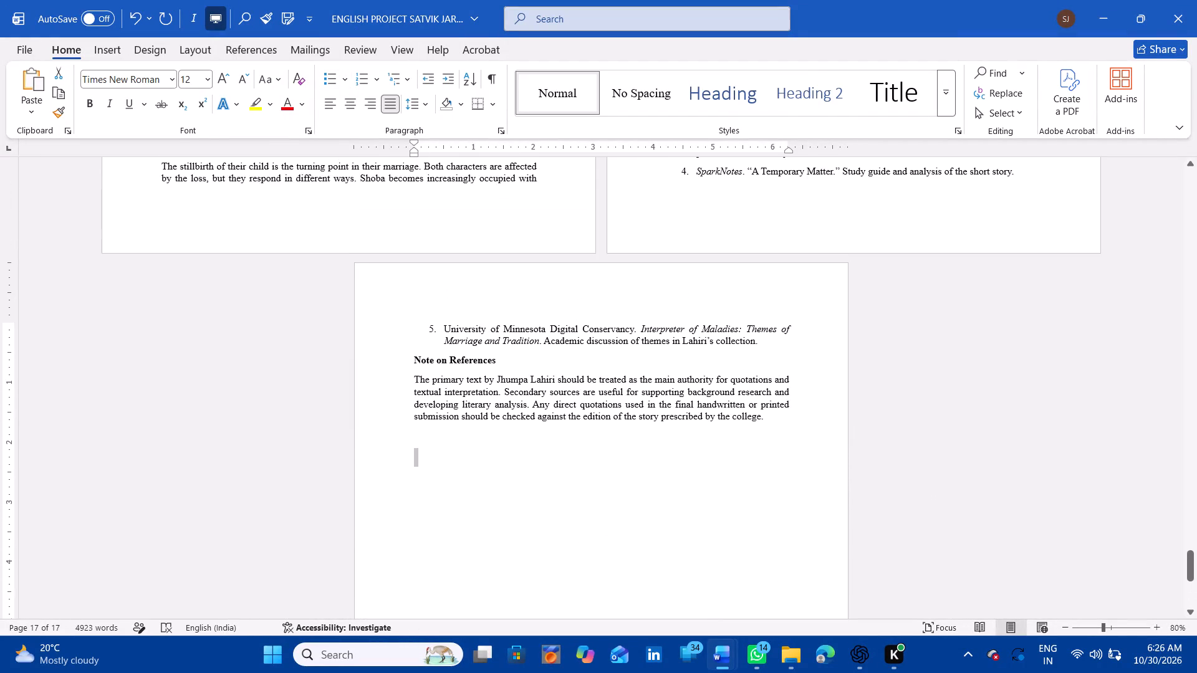
pyautogui.scroll(20, 489, 277)
pyautogui.scroll(1, 489, 277)
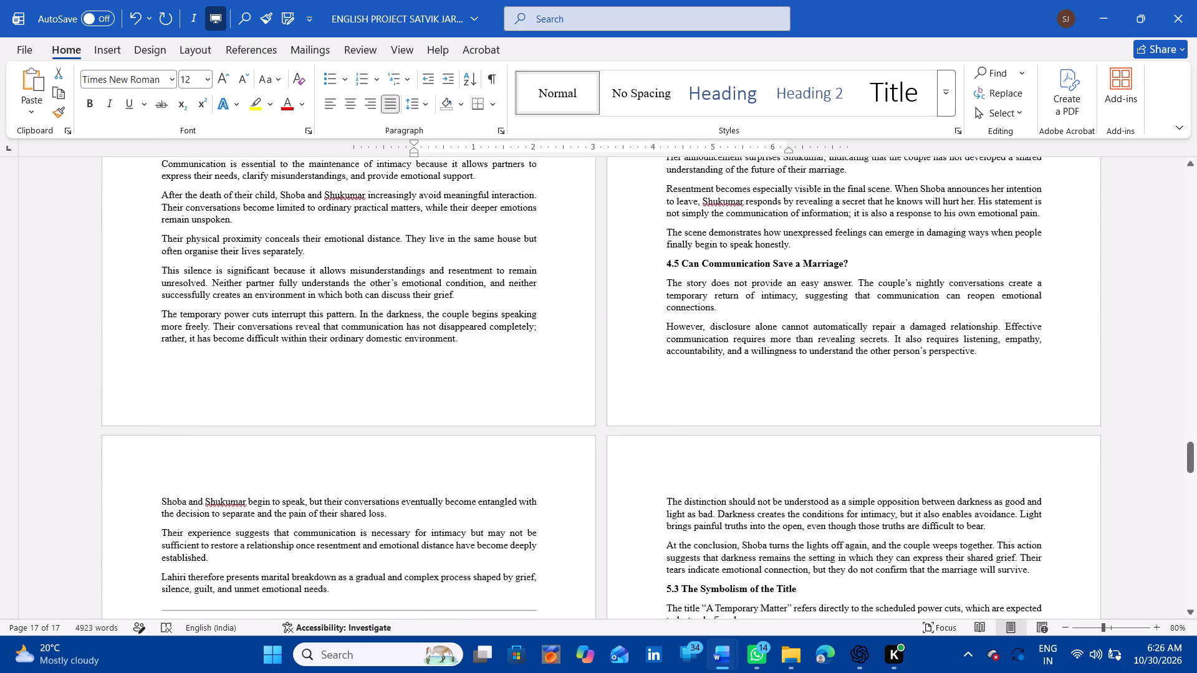
pyautogui.scroll(17, 489, 277)
pyautogui.scroll(-1, 489, 277)
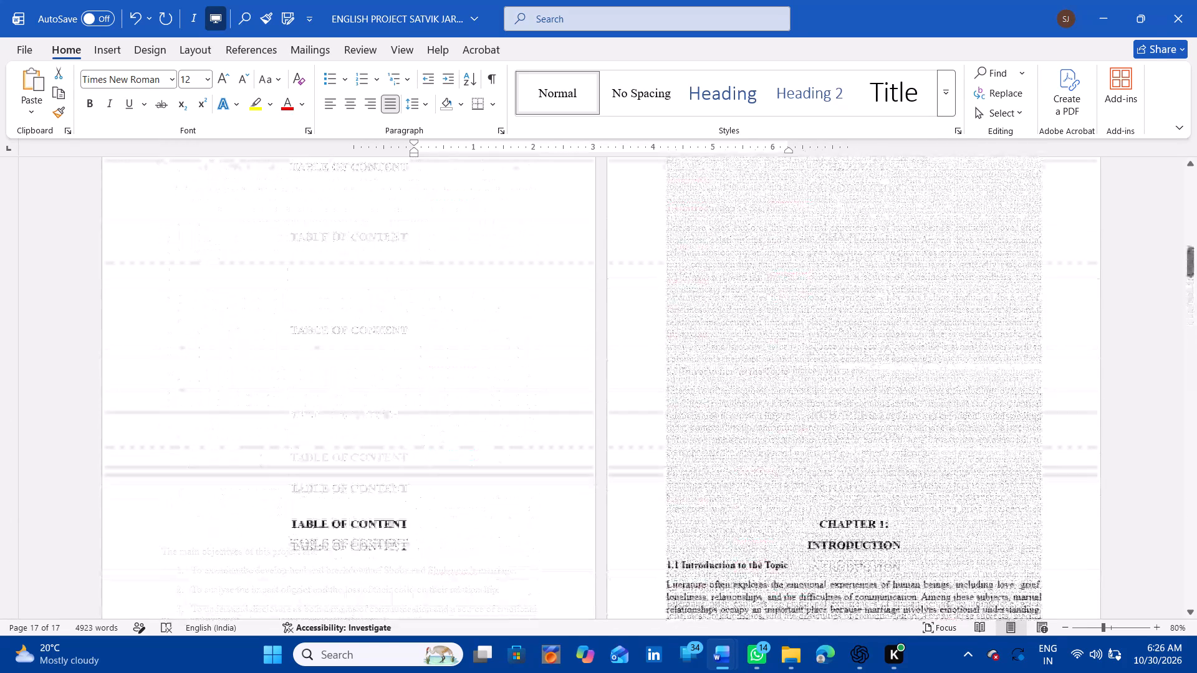
pyautogui.scroll(-2, 489, 277)
pyautogui.keyDown('ctrl'); pyautogui.scroll(8, 489, 277); pyautogui.keyUp('ctrl')
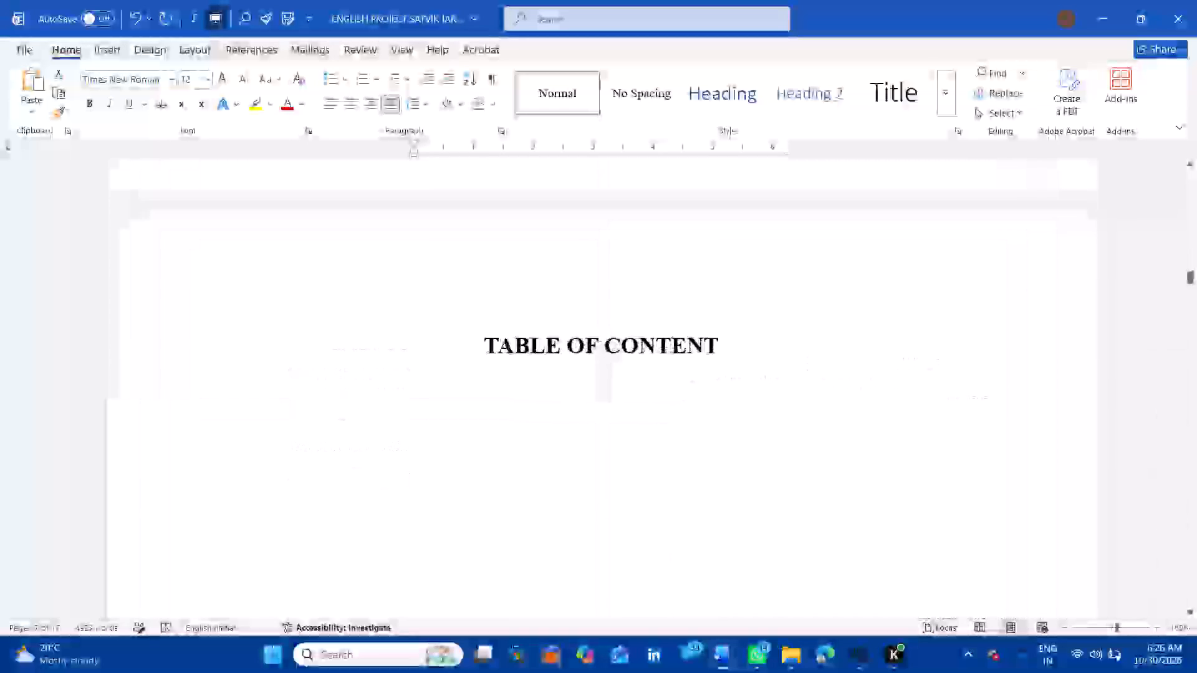
# Remove the number 1.1 from the "Introduction to the Topic" heading and underline the heading.
pyautogui.scroll(-7, 489, 277)
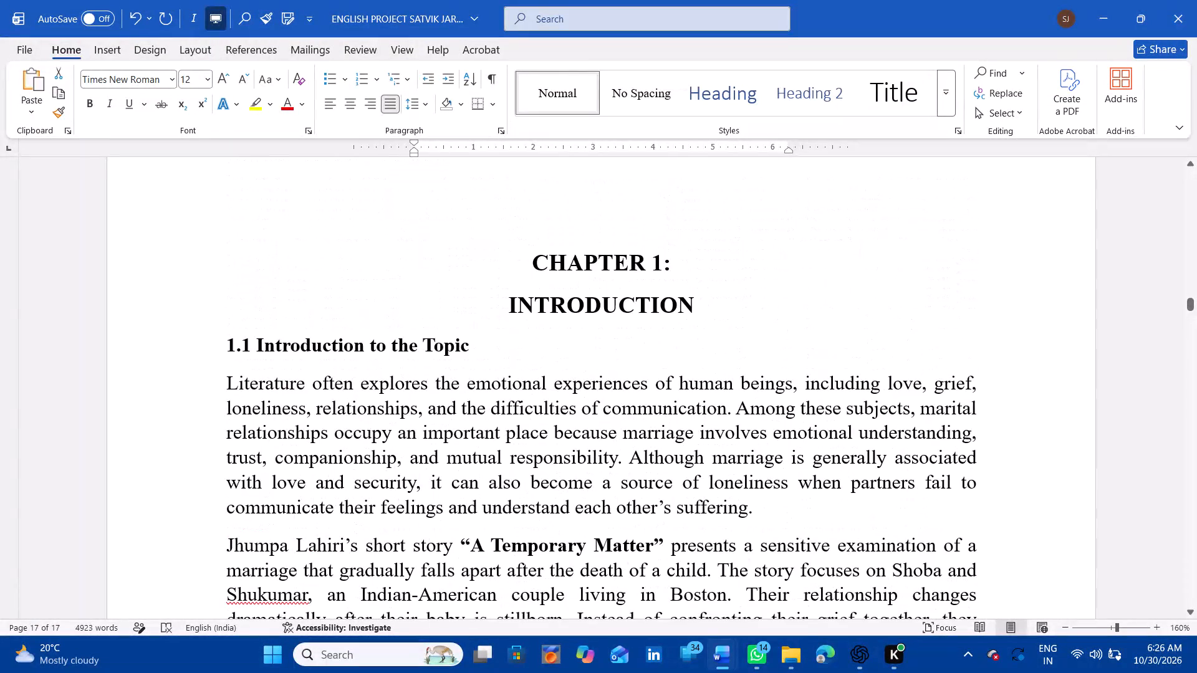
pyautogui.click(251, 348)
pyautogui.press('BackSpace')
pyautogui.press('BackSpace')
pyautogui.press('BackSpace')
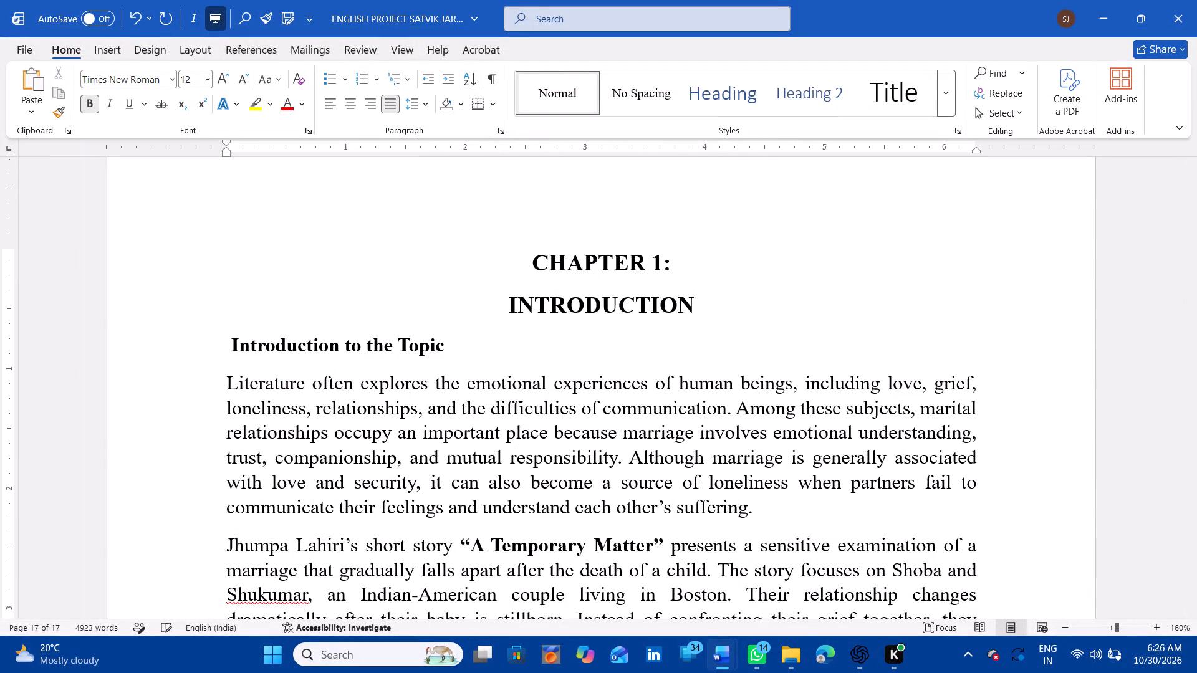
pyautogui.click(81, 338)
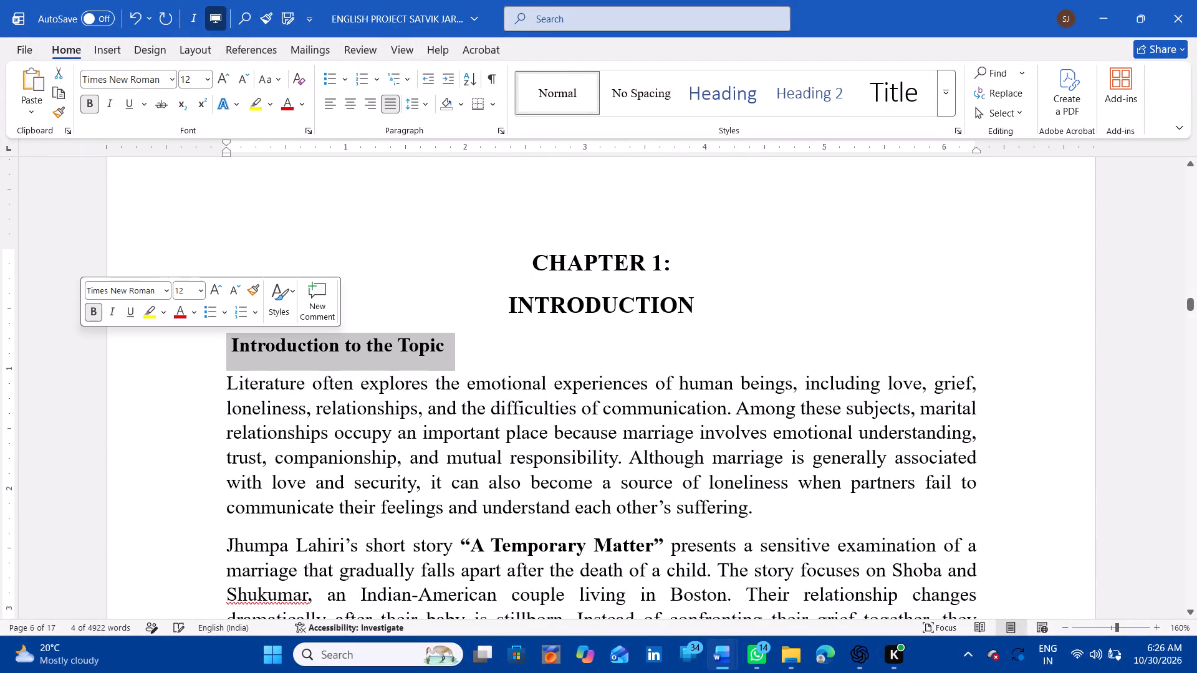
pyautogui.click(127, 307)
# Underline the "Meaning of Marital Breakdown, Disclosure, and Emotional Neglect" heading and remove its number 1.2.
pyautogui.scroll(-4, 179, 384)
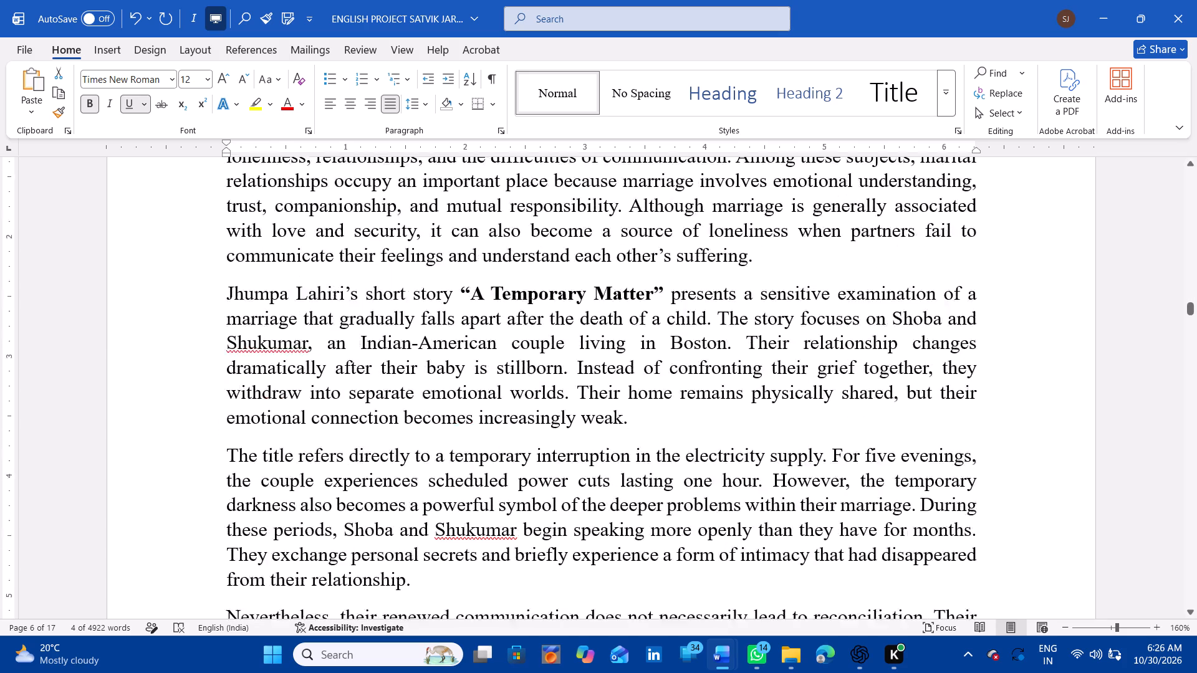
pyautogui.scroll(-4, 179, 384)
pyautogui.click(140, 204)
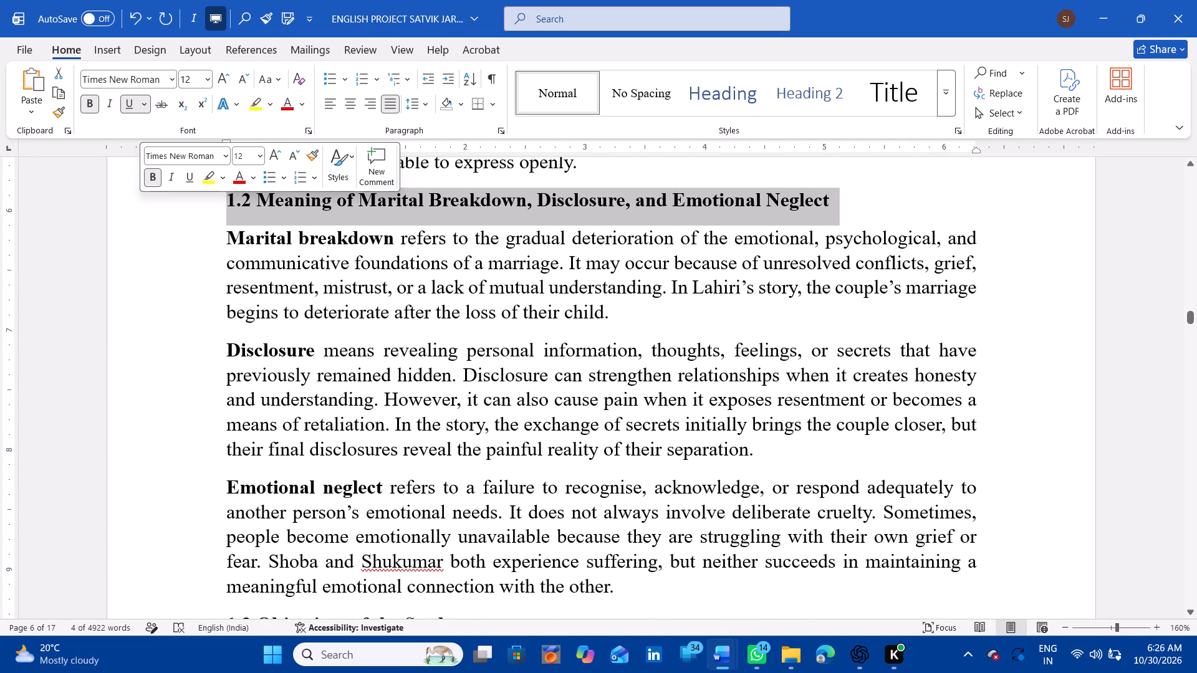
pyautogui.hotkey('ctrl', 'u')
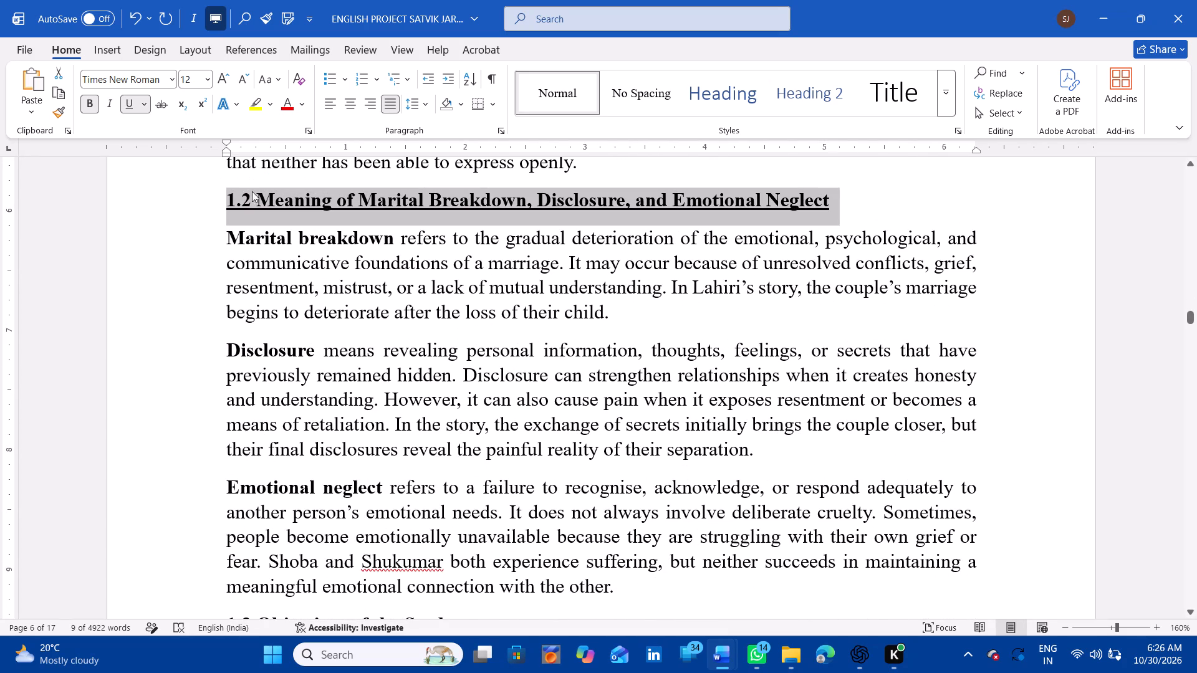
pyautogui.click(253, 195)
pyautogui.press('BackSpace')
pyautogui.press('BackSpace')
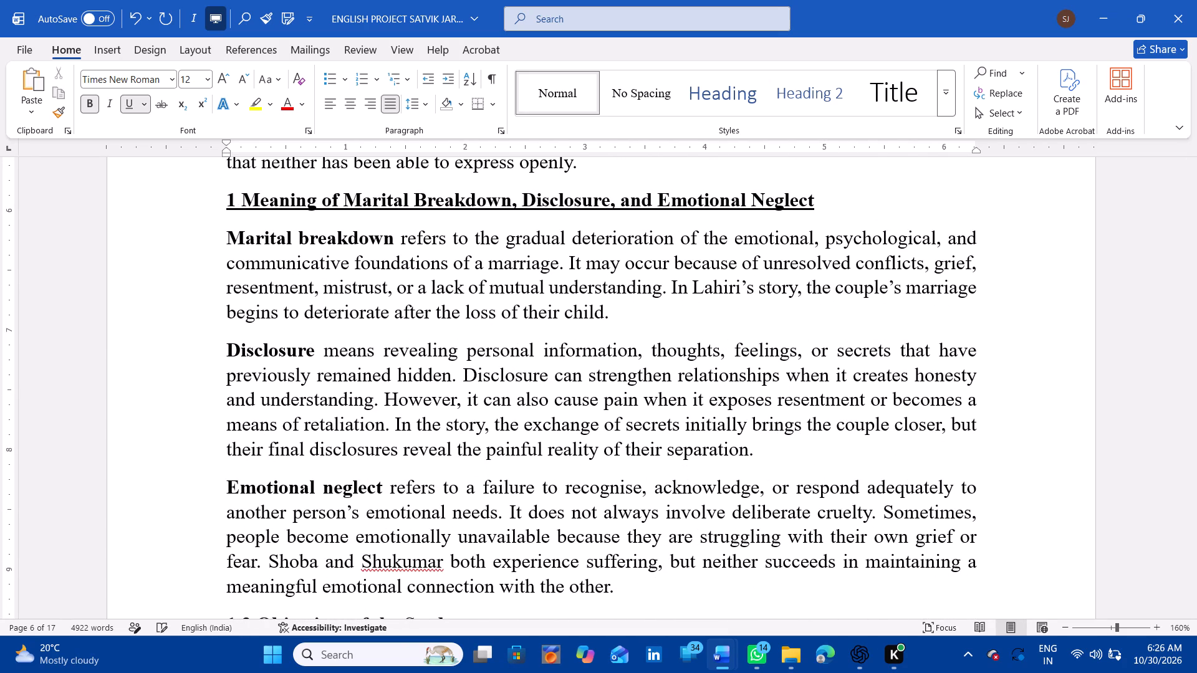
pyautogui.press('BackSpace')
# Insert a blank line after the emotional neglect paragraph to push the "1.3 Objectives of the Study" heading onto the next page.
pyautogui.scroll(-5, 253, 195)
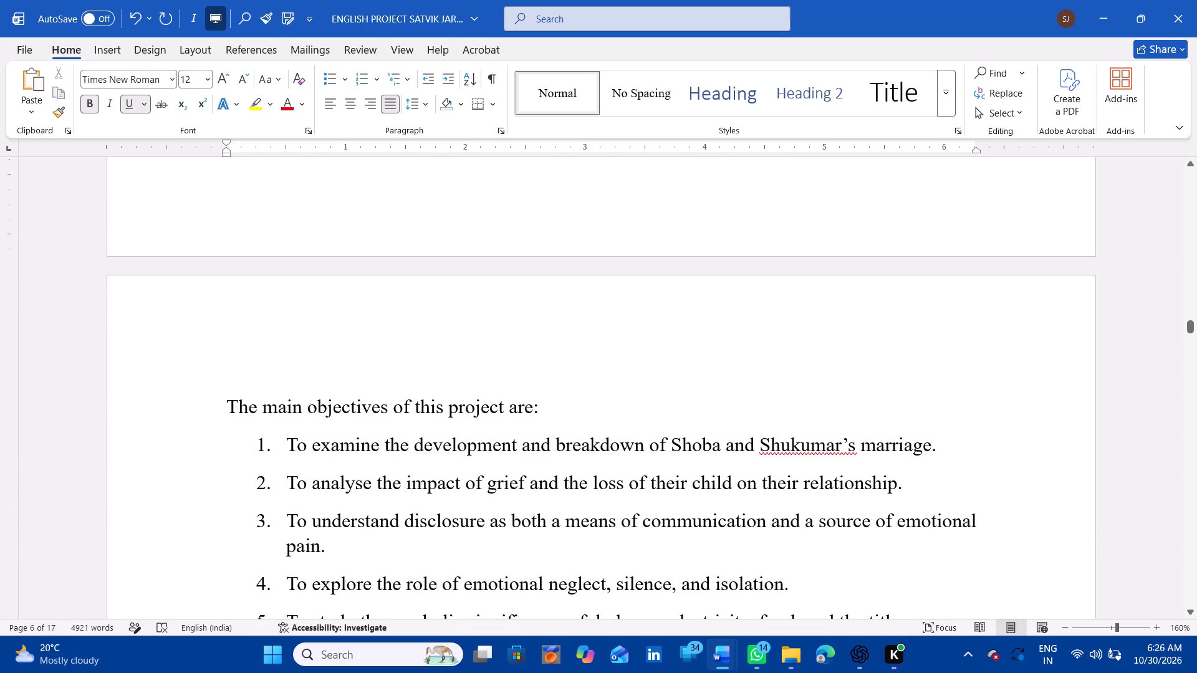
pyautogui.scroll(1, 203, 179)
pyautogui.click(623, 259)
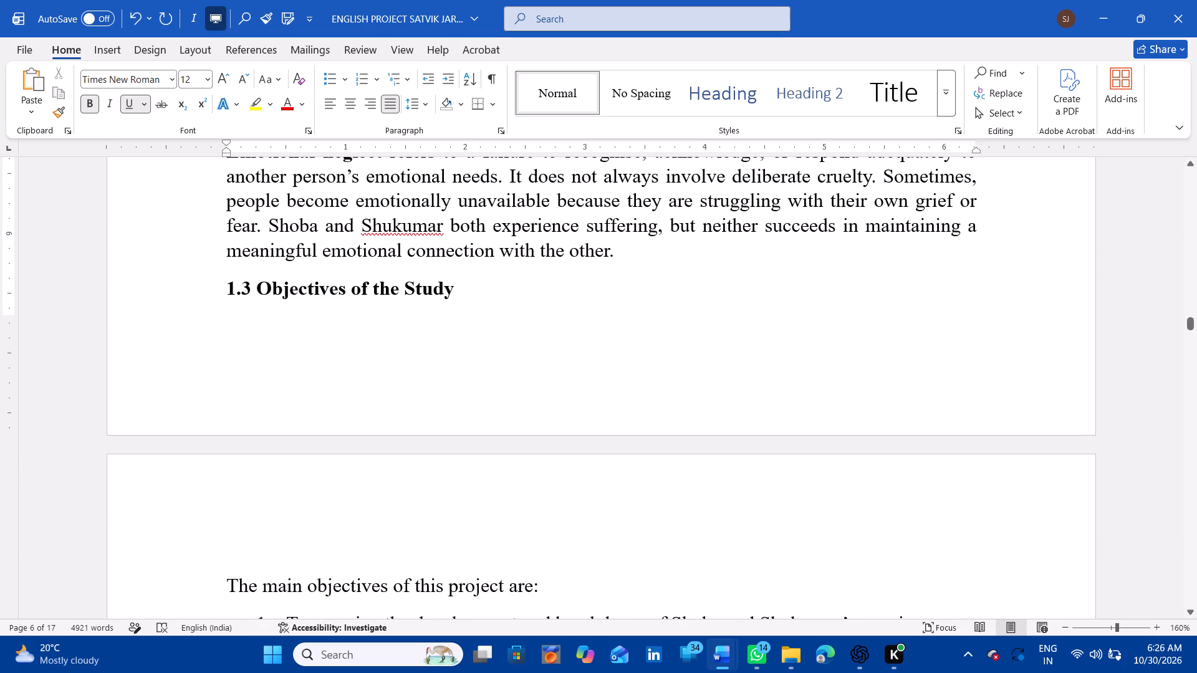
pyautogui.write('\\\\')
pyautogui.press('Return')
pyautogui.press('BackSpace')
pyautogui.press('BackSpace')
pyautogui.press('BackSpace')
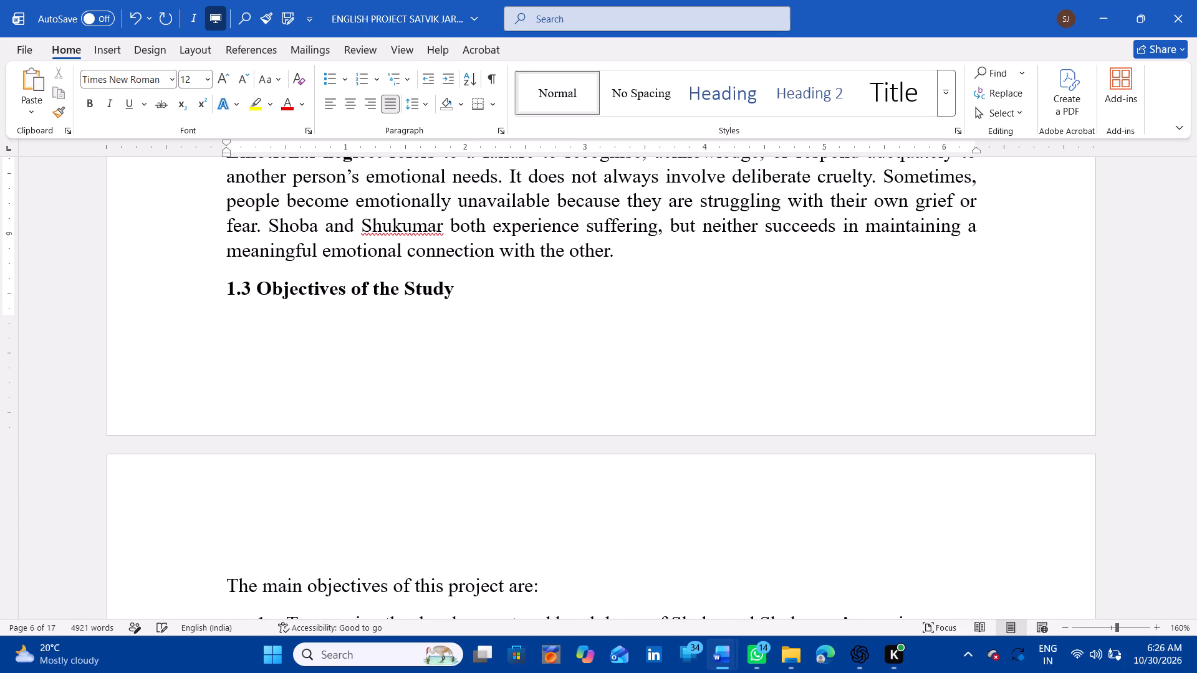
pyautogui.press('Return')
# Remove the number 1.3 and the leading space from the "Objectives of the Study" heading, and underline it.
pyautogui.scroll(-2, 623, 259)
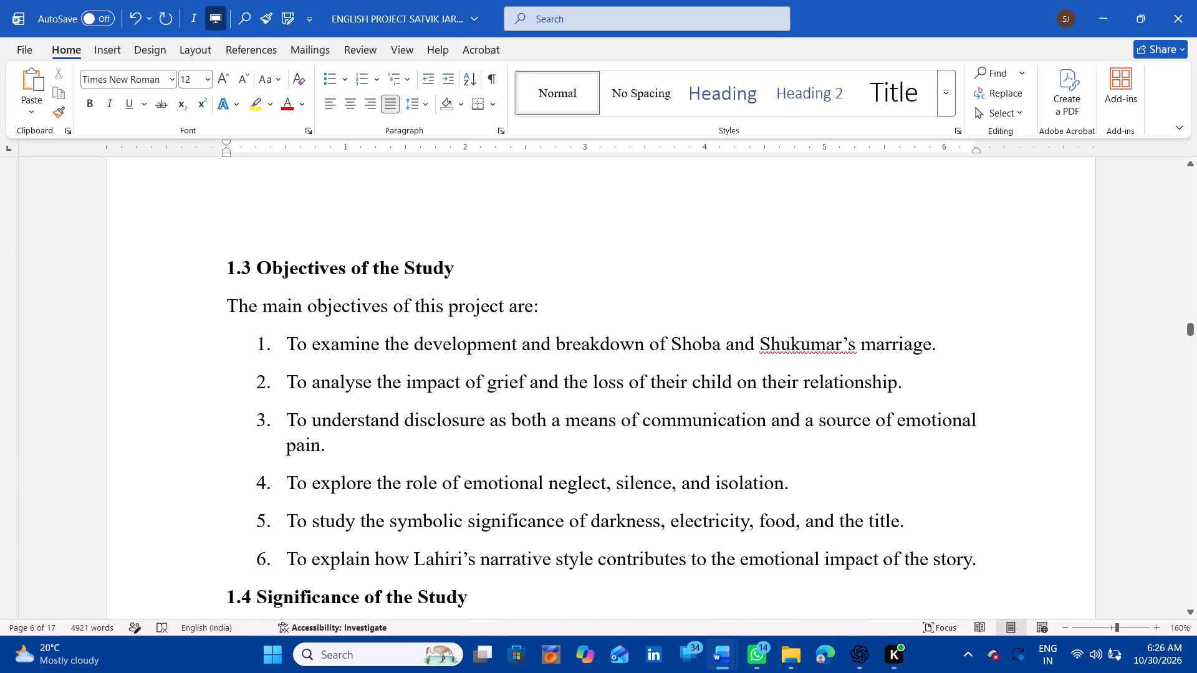
pyautogui.click(251, 266)
pyautogui.press('BackSpace')
pyautogui.press('BackSpace')
pyautogui.press('BackSpace')
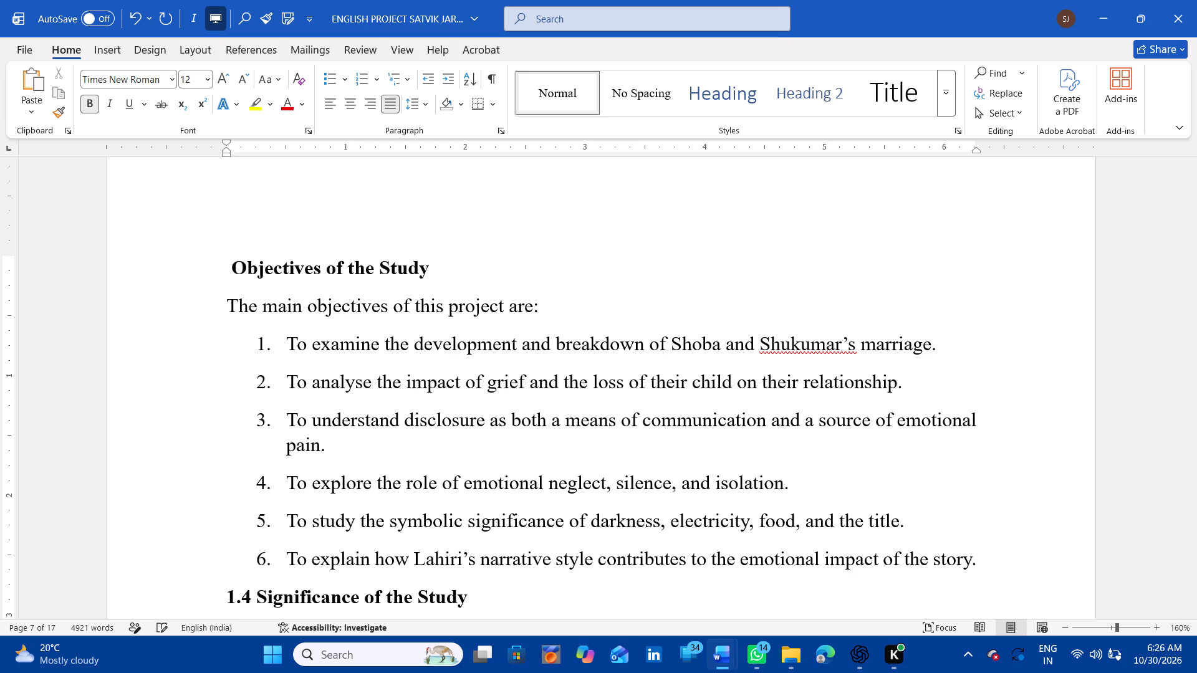
pyautogui.click(106, 274)
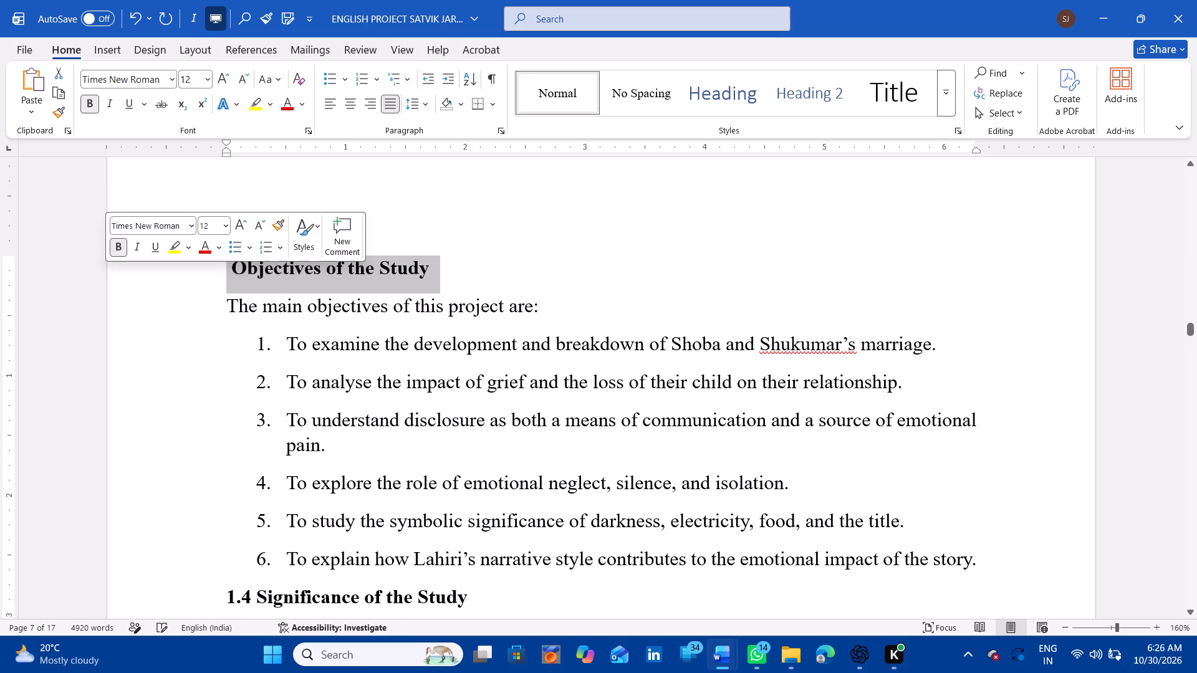
pyautogui.hotkey('ctrl', 'c')
pyautogui.hotkey('ctrl', 'v')
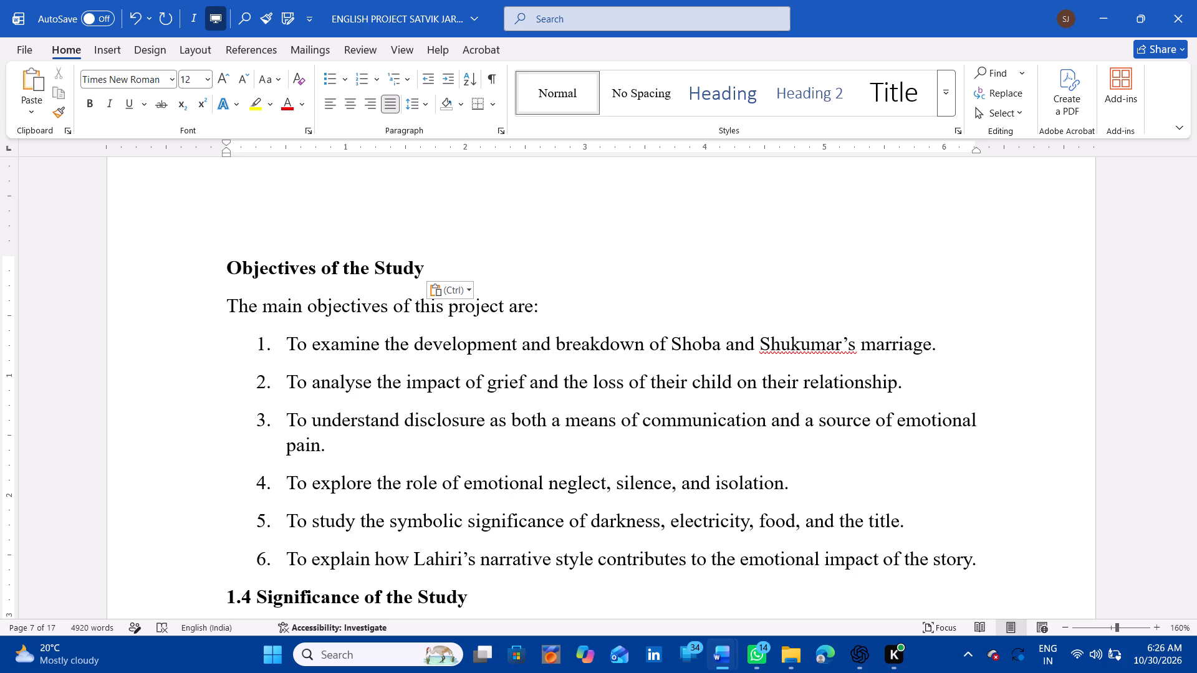
pyautogui.press('BackSpace')
pyautogui.press('Return')
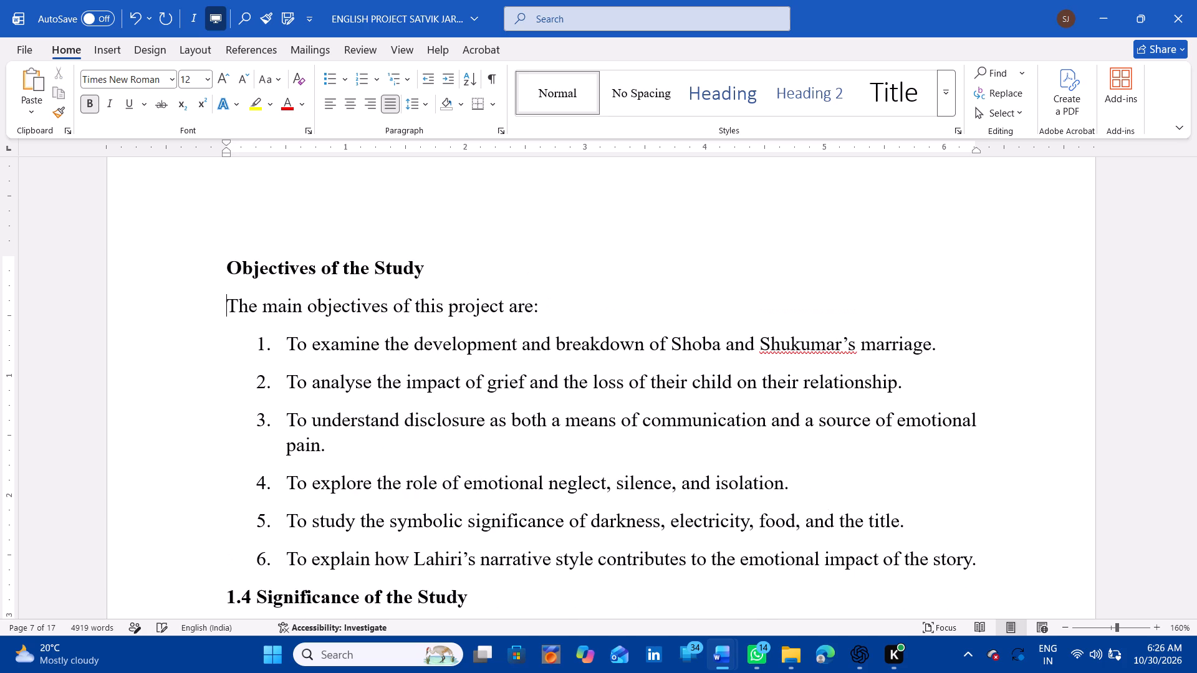
pyautogui.click(157, 264)
pyautogui.hotkey('ctrl', 'u')
# Underline the "Significance of the Study" heading and delete its number 1.4.
pyautogui.scroll(-2, 157, 264)
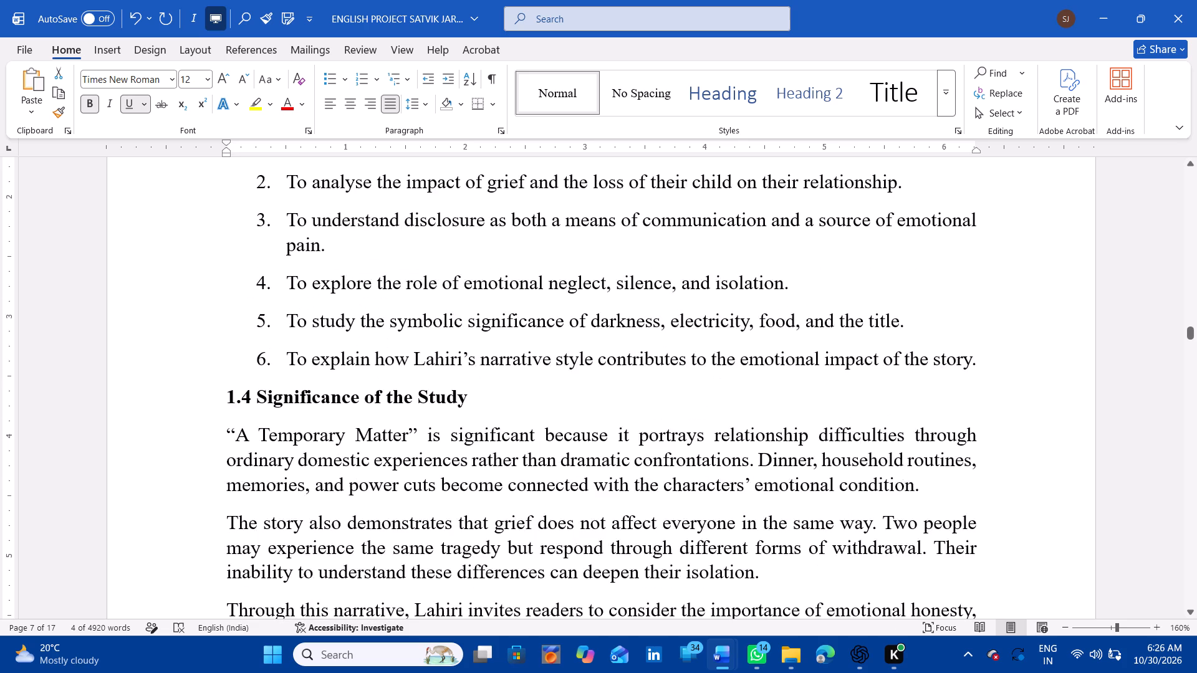
pyautogui.click(164, 294)
pyautogui.hotkey('ctrl', 'u')
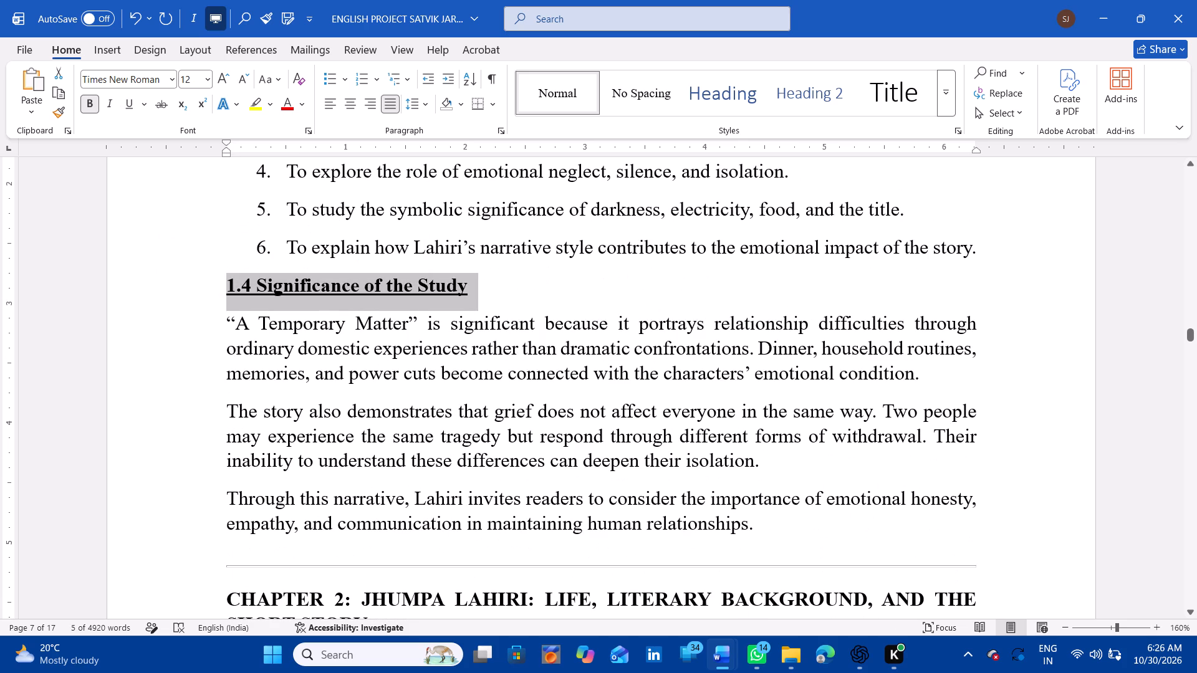
pyautogui.click(252, 286)
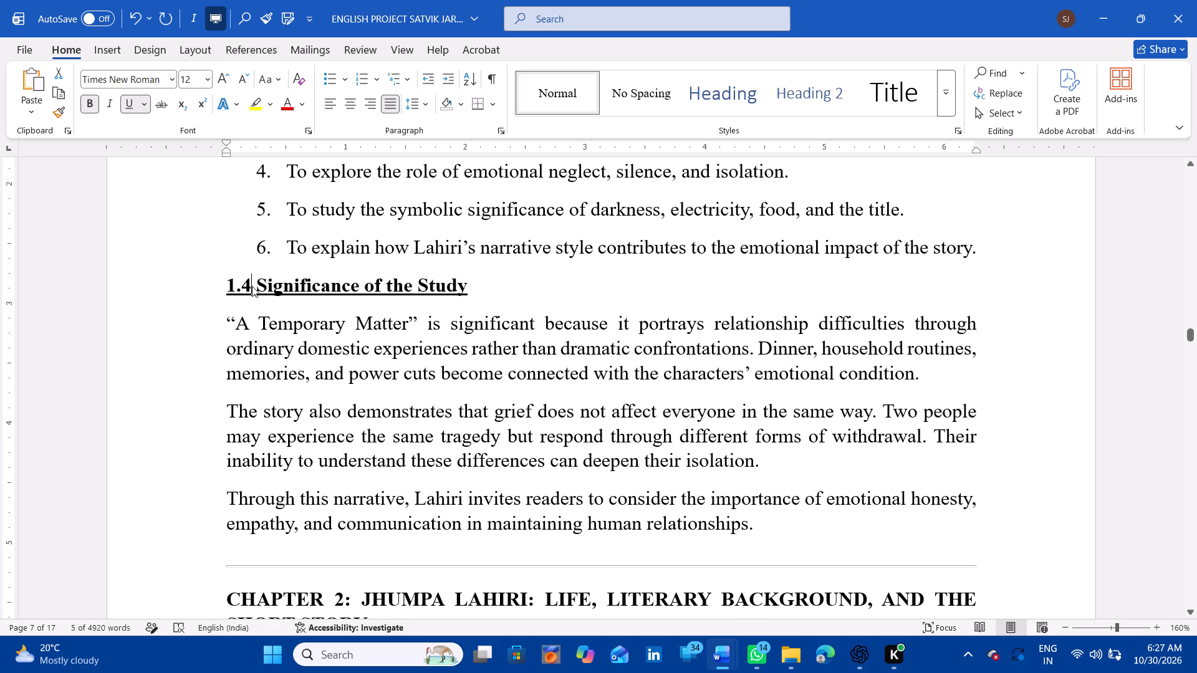
pyautogui.press('BackSpace')
pyautogui.press('BackSpace')
pyautogui.press('BackSpace')
pyautogui.press('BackSpace')
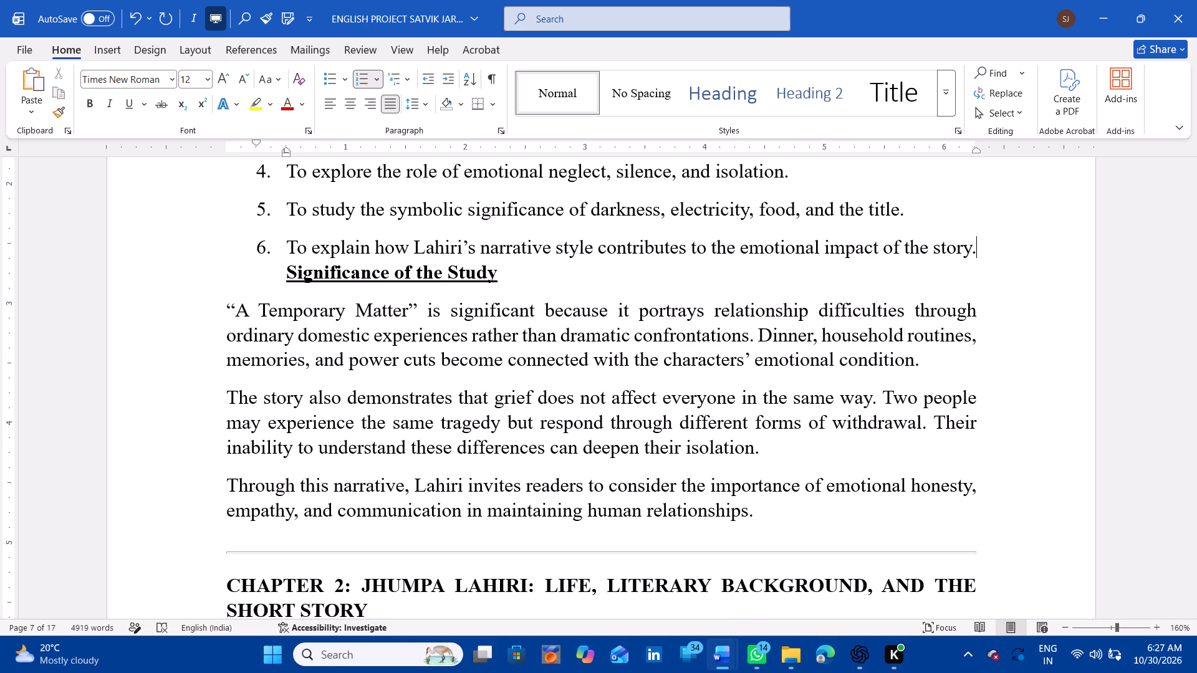
# Separate the "Significance of the Study" heading from the sixth objective, placing it flush left on its own unnumbered line with no extra list items.
pyautogui.press('space')
pyautogui.press('Return')
pyautogui.press('Return')
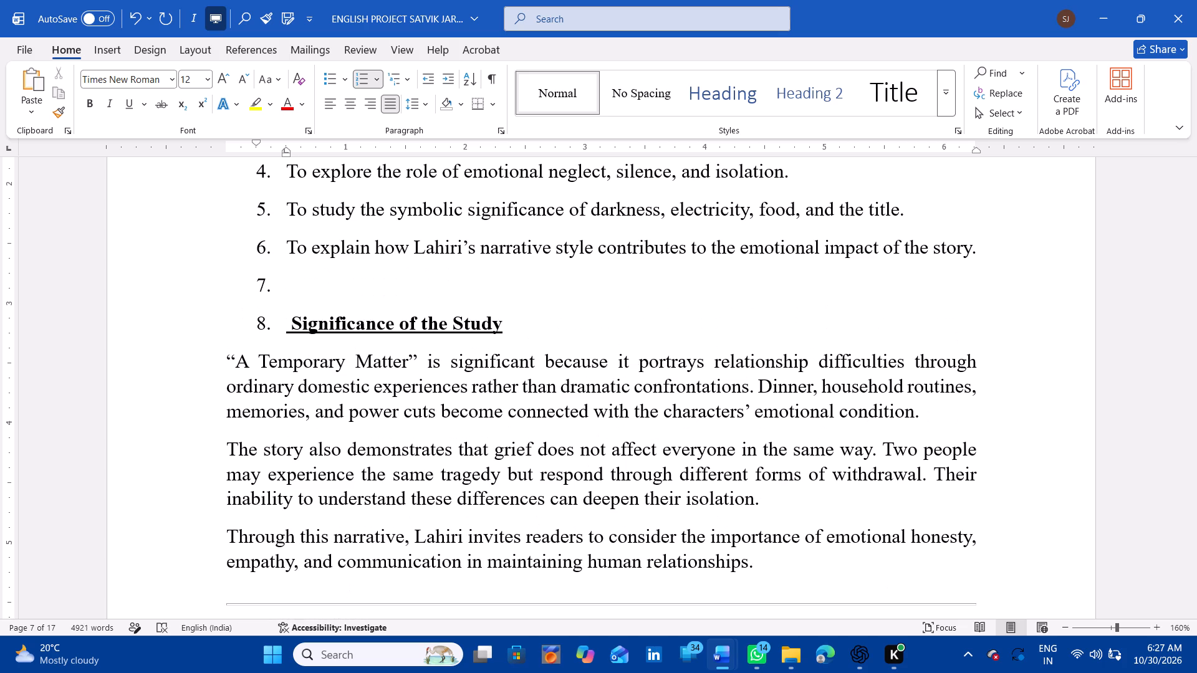
pyautogui.press('Delete')
pyautogui.press('BackSpace')
pyautogui.press('BackSpace')
pyautogui.press('BackSpace')
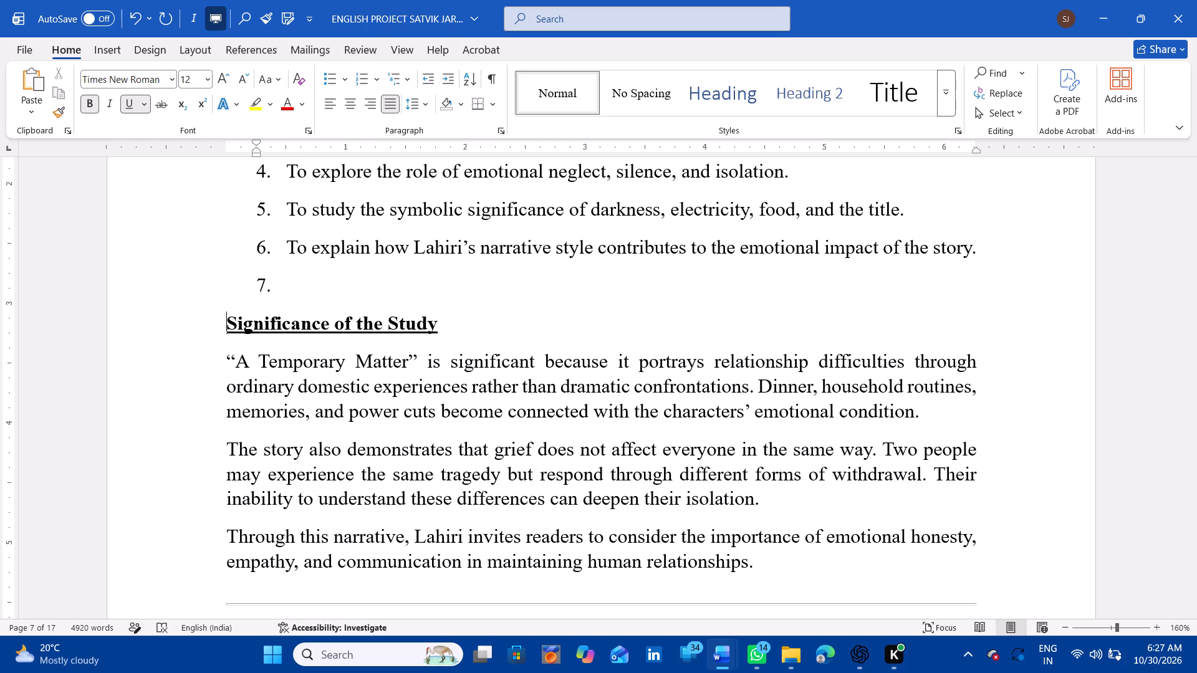
pyautogui.press('BackSpace')
pyautogui.press('BackSpace')
pyautogui.press('BackSpace')
pyautogui.press('BackSpace')
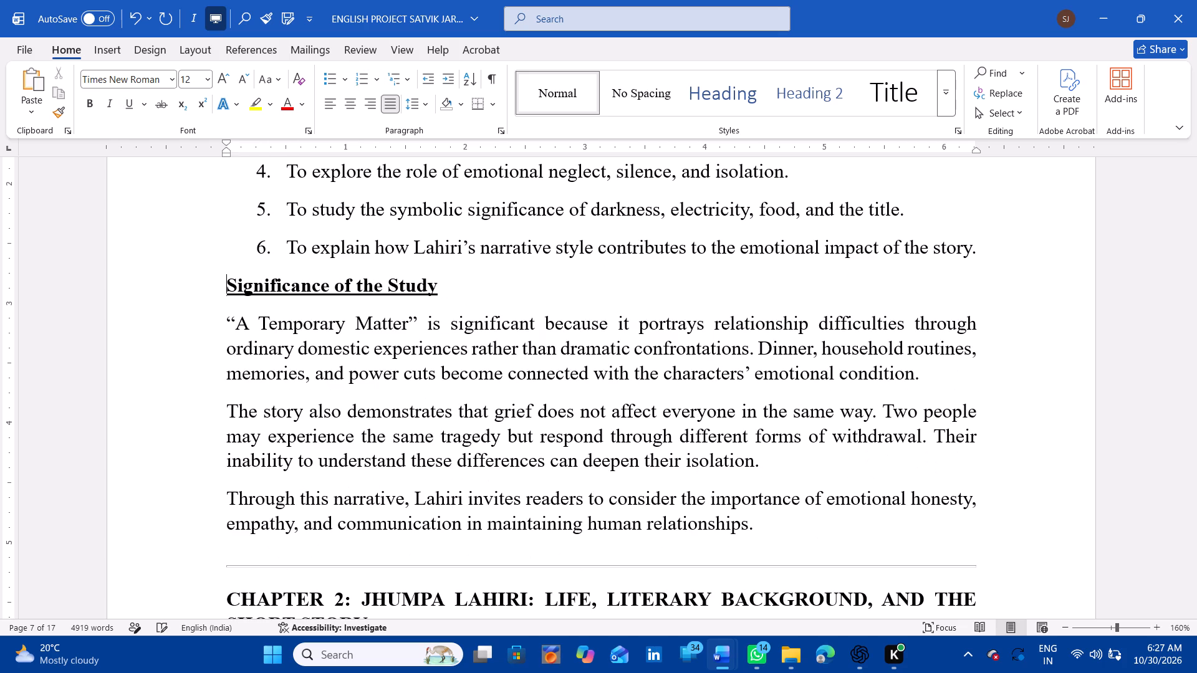
# Delete the horizontal divider line above the Chapter 2 heading.
pyautogui.scroll(-1, 252, 286)
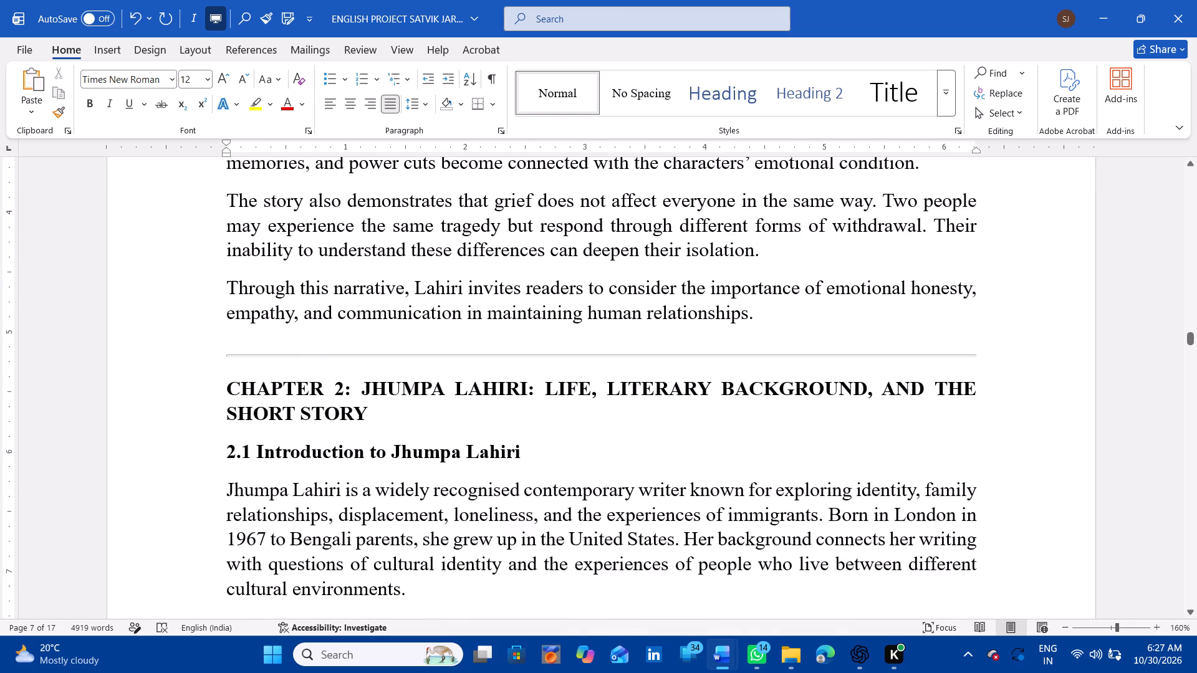
pyautogui.scroll(-1, 252, 286)
pyautogui.click(288, 257)
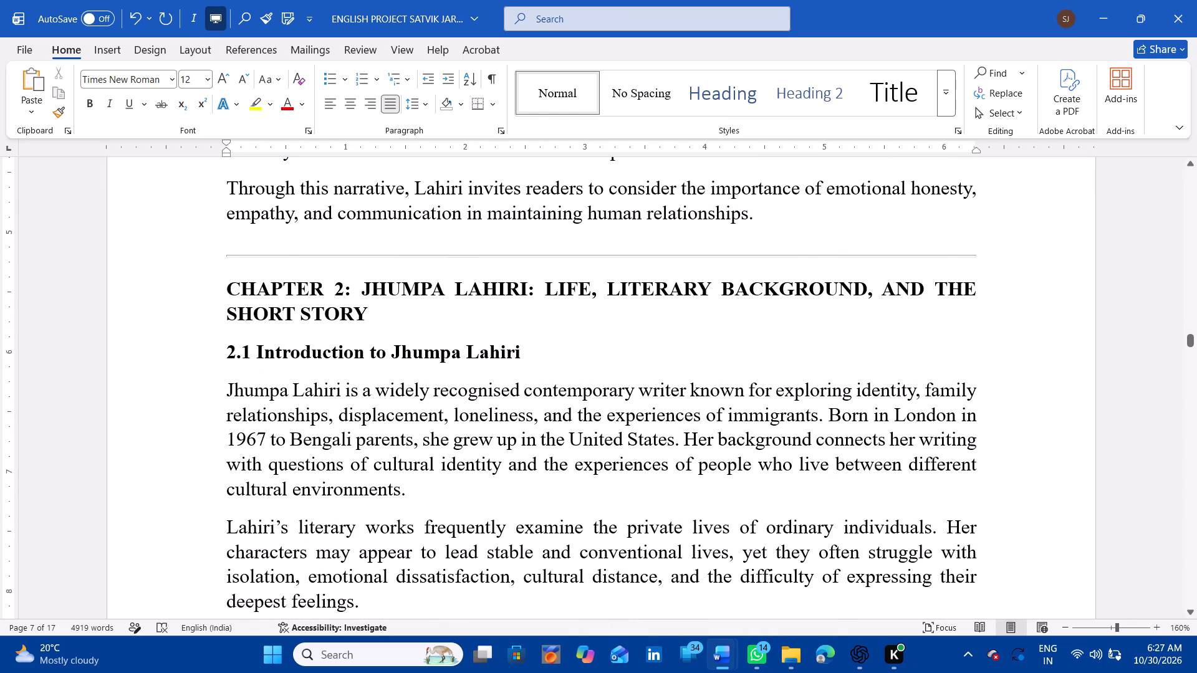
pyautogui.press('Delete')
# Add blank lines after the last Chapter 1 paragraph so the Chapter 2 heading starts at the top of a new page.
pyautogui.hscroll(1, 288, 257)
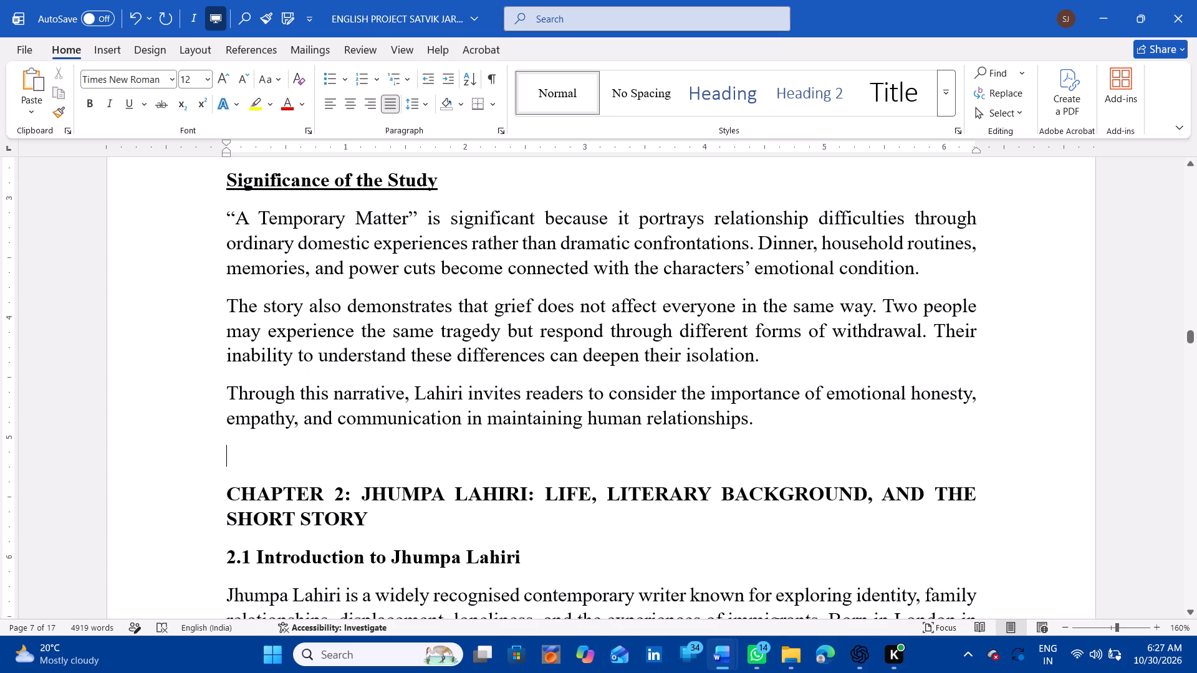
pyautogui.hscroll(1, 288, 257)
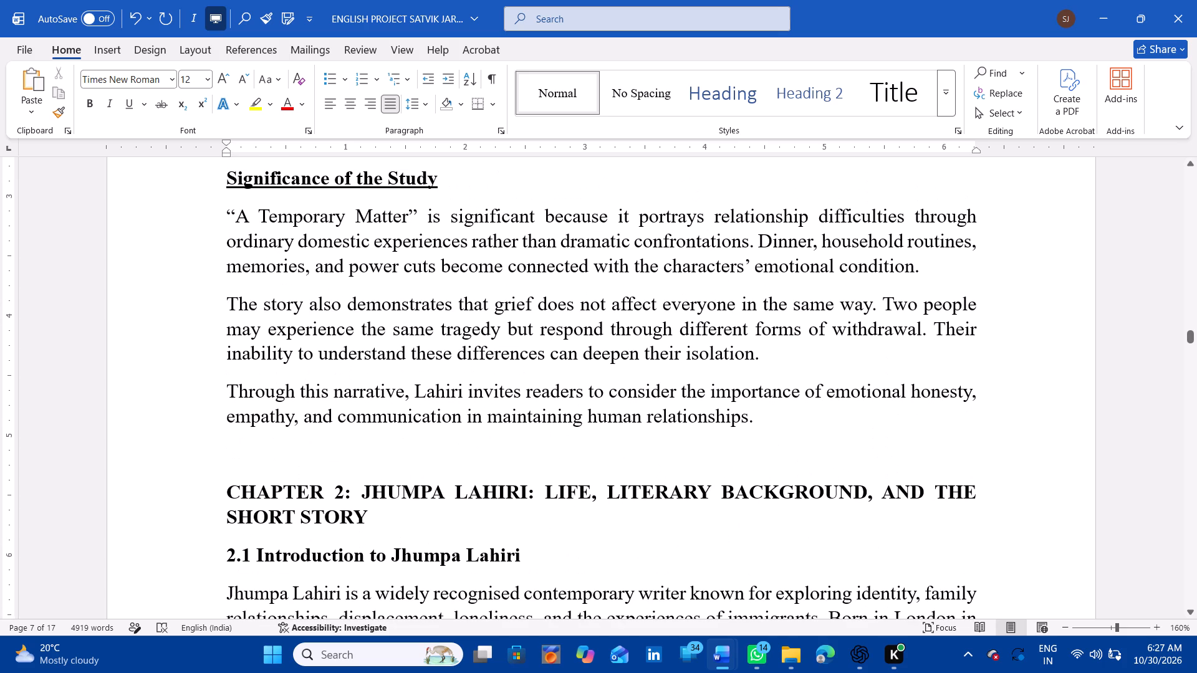
pyautogui.hscroll(1, 288, 257)
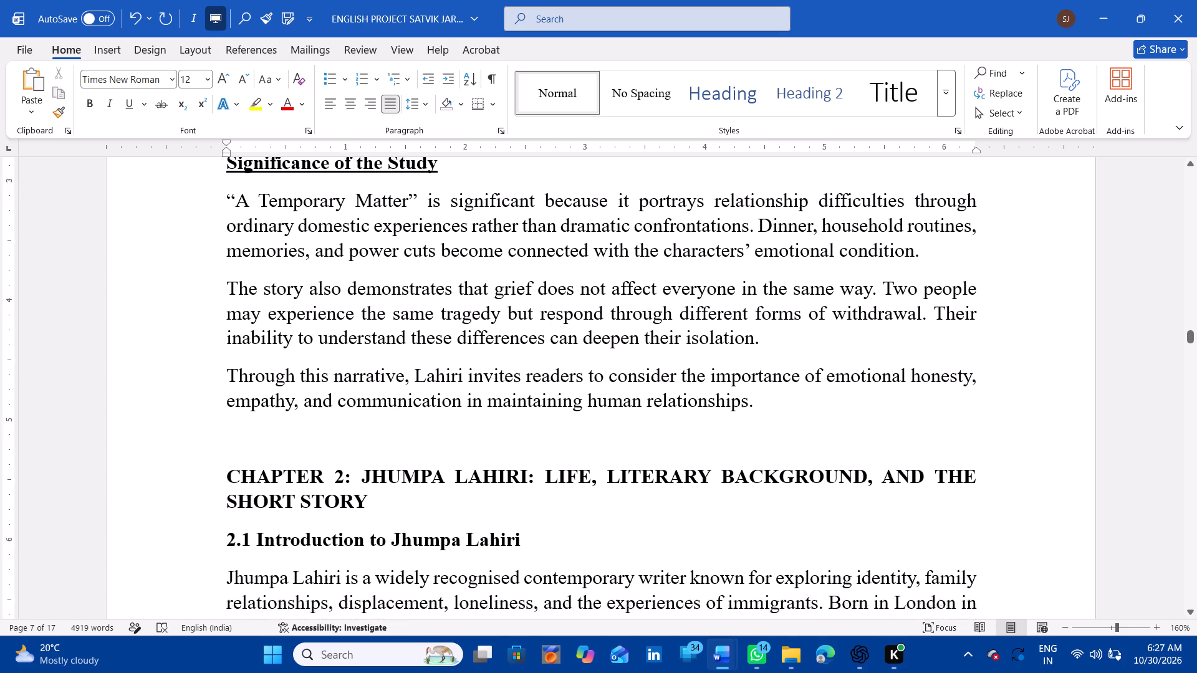
pyautogui.hscroll(1, 288, 257)
pyautogui.press('Return')
pyautogui.press('Return')
pyautogui.press('Return')
pyautogui.press('Return')
pyautogui.press('Return')
pyautogui.press('Return')
pyautogui.press('Return')
pyautogui.press('Return')
pyautogui.press('Return')
pyautogui.press('Return')
pyautogui.press('Return')
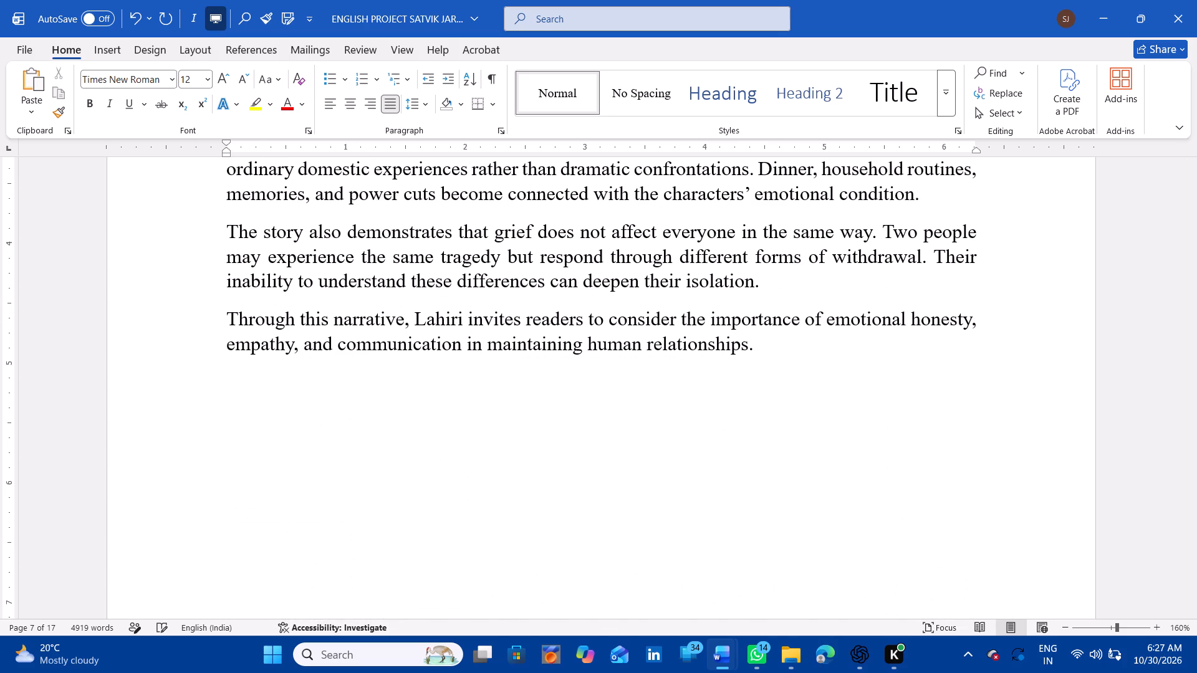
pyautogui.scroll(-4, 403, 296)
pyautogui.press('Return')
pyautogui.press('Return')
pyautogui.press('Return')
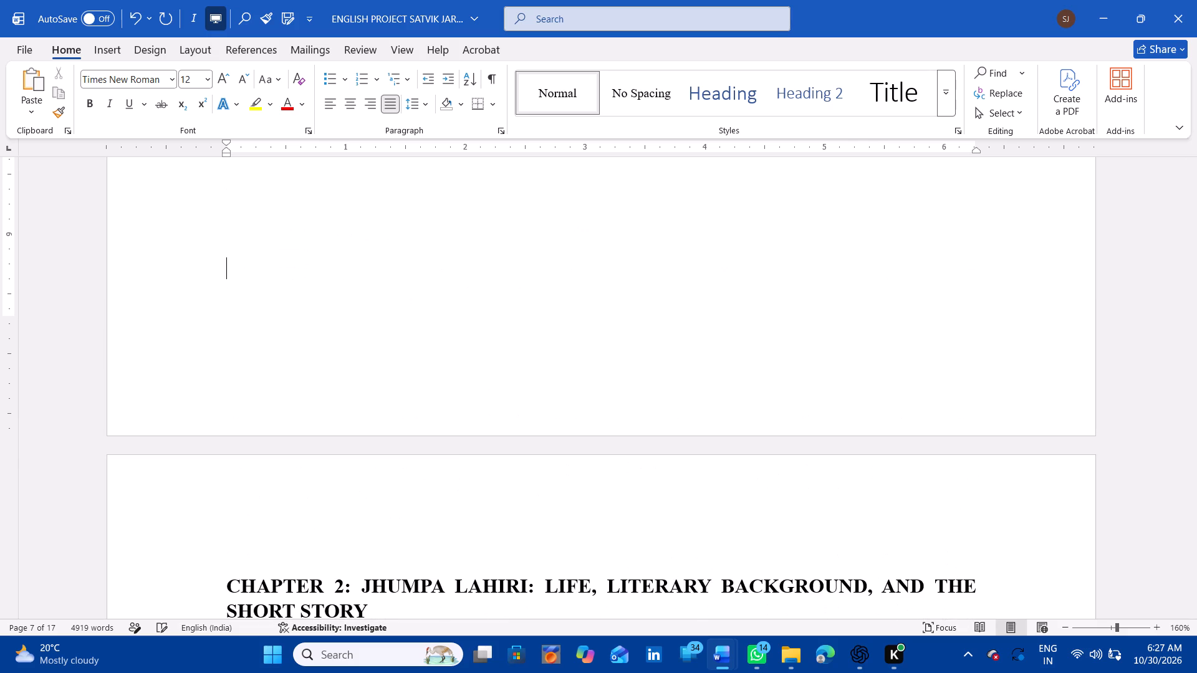
pyautogui.scroll(-2, 403, 296)
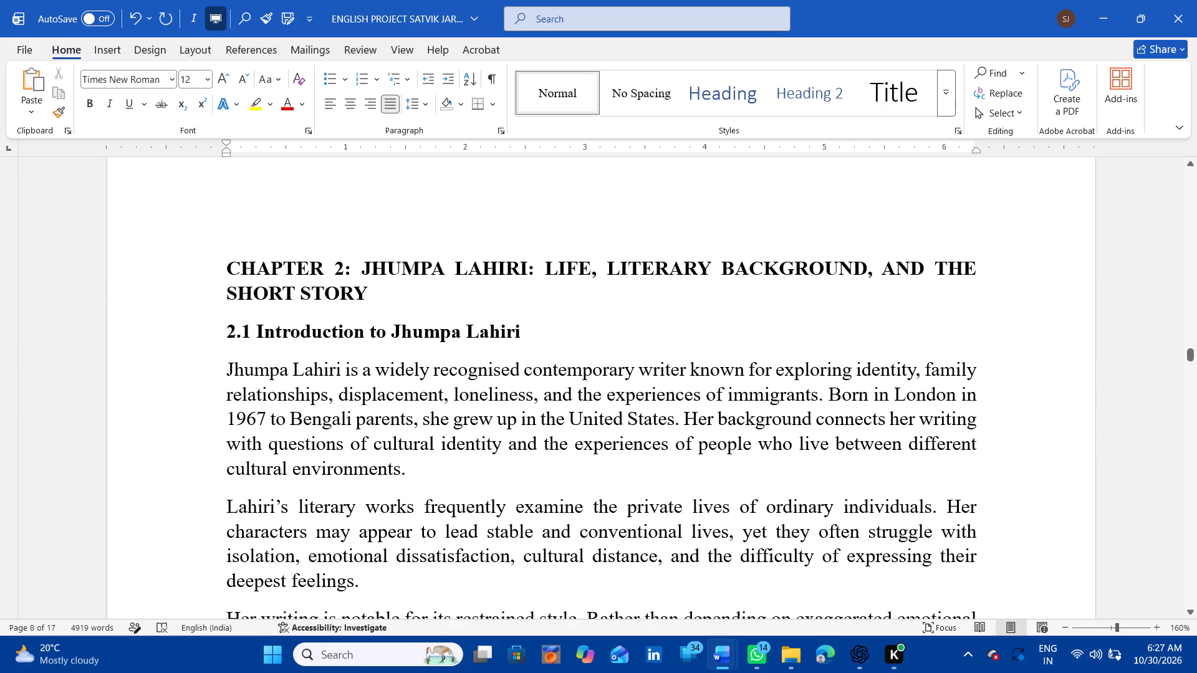
pyautogui.scroll(1, 428, 305)
pyautogui.press('BackSpace')
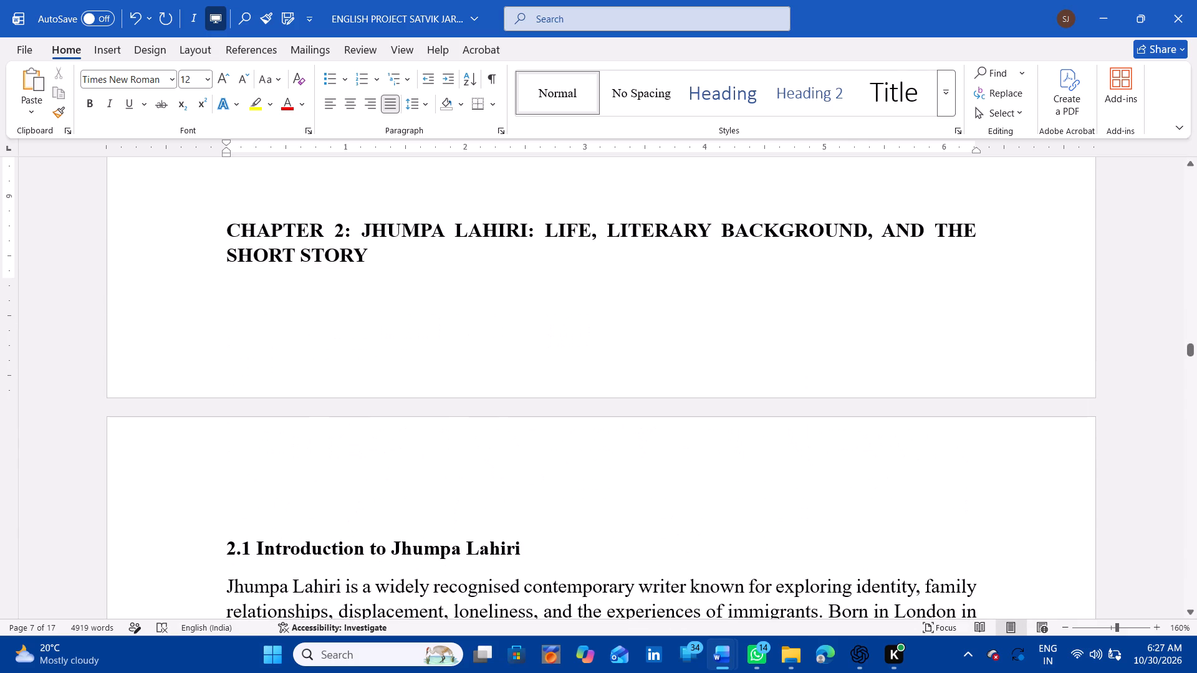
pyautogui.press('Return')
# Split the Chapter 2 heading so "CHAPTER 2:" stands on its own line above the chapter title.
pyautogui.scroll(-2, 428, 305)
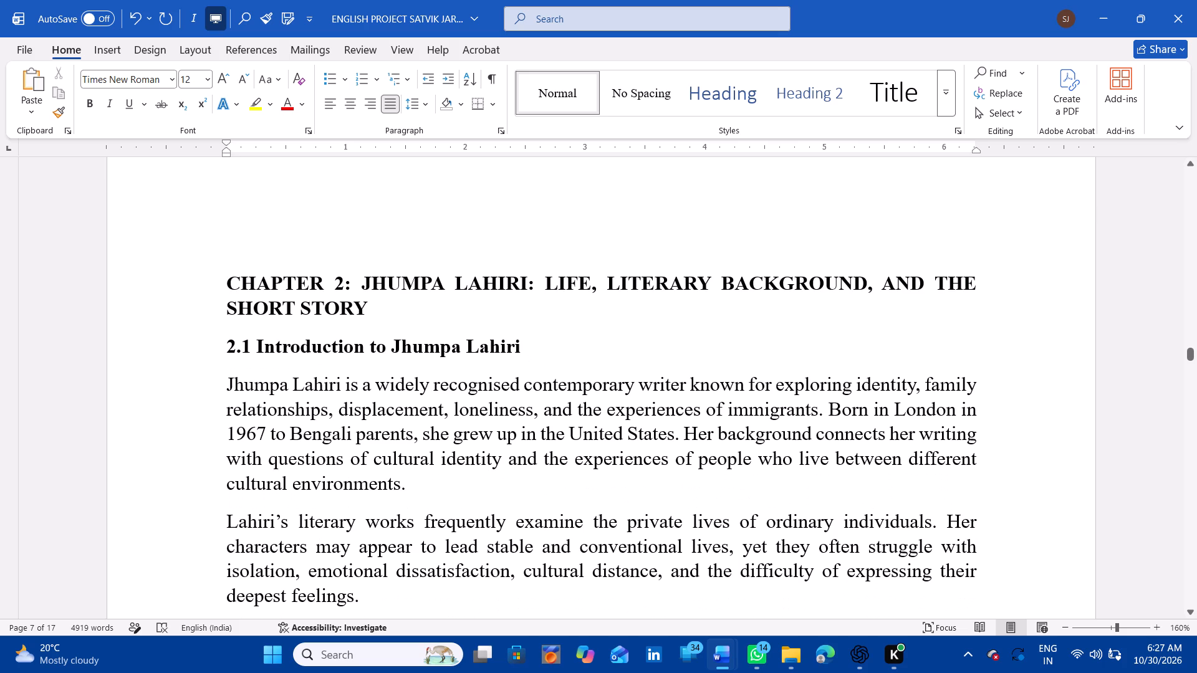
pyautogui.click(355, 290)
pyautogui.press('Return')
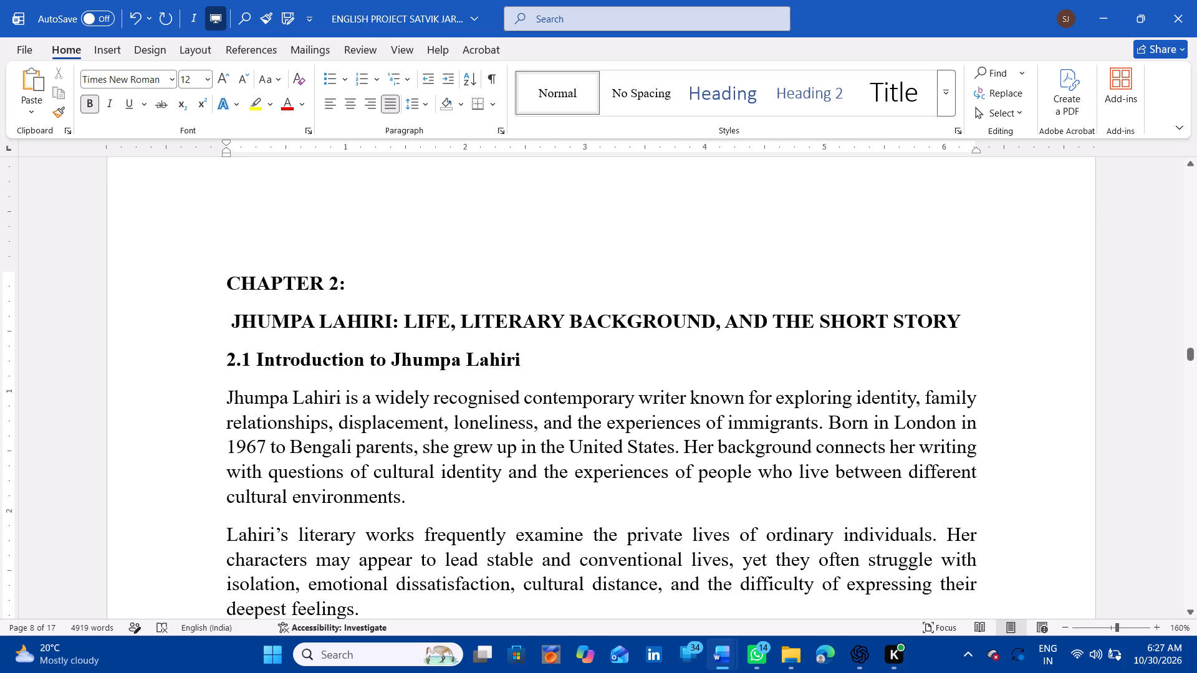
# Center both lines of the Chapter 2 heading and increase their font size to 14.
pyautogui.moveTo(180, 289); pyautogui.dragTo(190, 325)
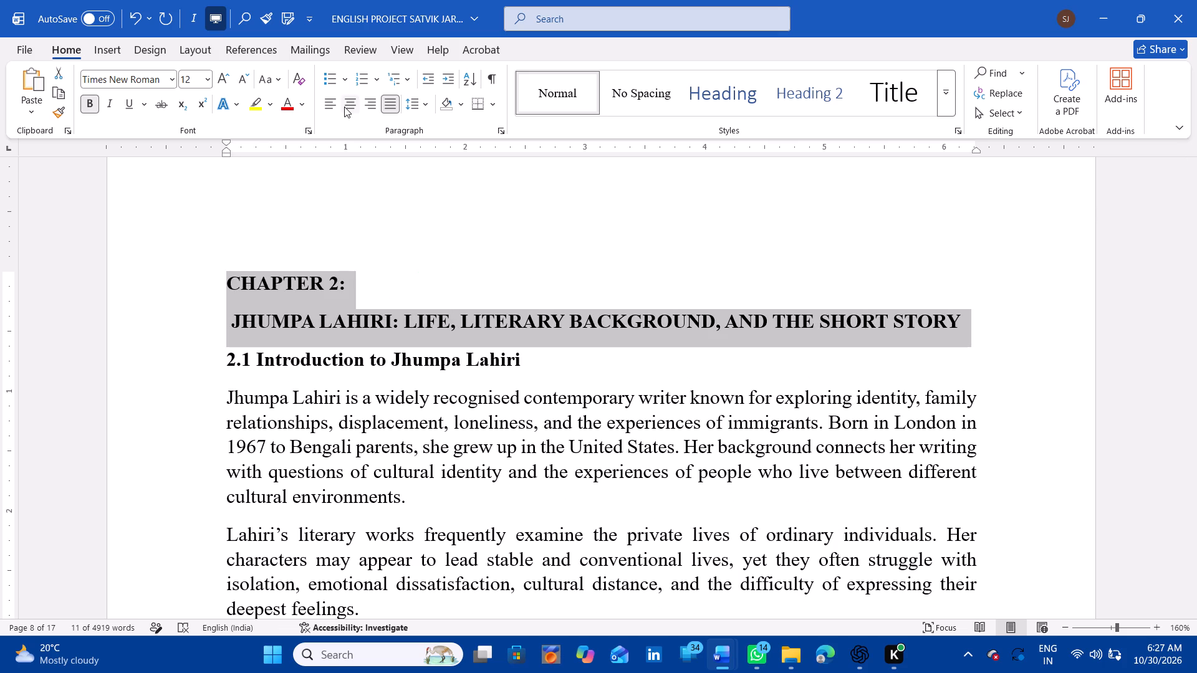
pyautogui.click(346, 106)
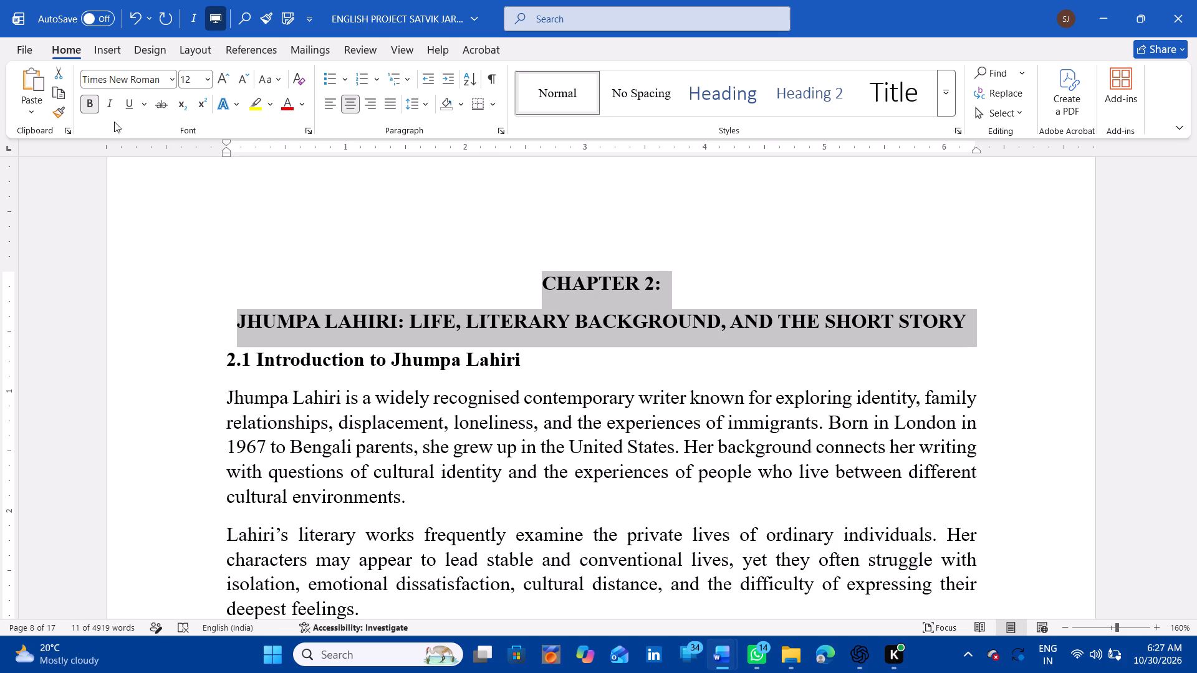
pyautogui.click(223, 80)
# Remove the number 2.1 from the "Introduction to Jhumpa Lahiri" heading and underline it.
pyautogui.scroll(-2, 252, 233)
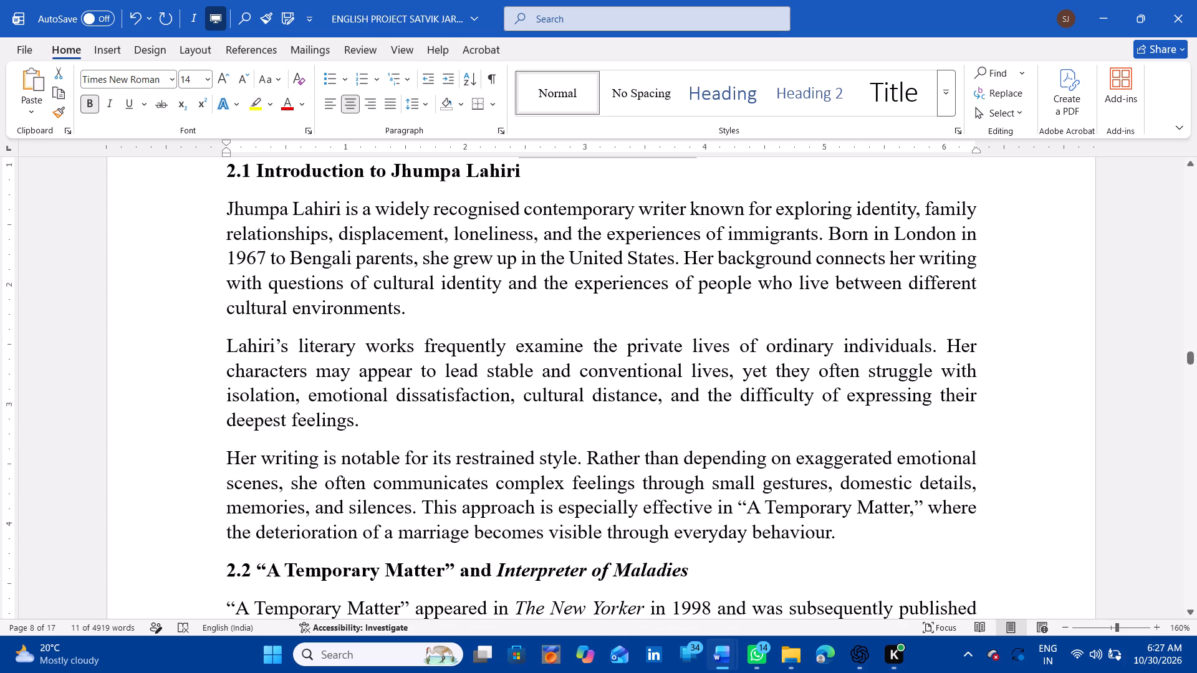
pyautogui.click(251, 173)
pyautogui.press('BackSpace')
pyautogui.press('BackSpace')
pyautogui.press('BackSpace')
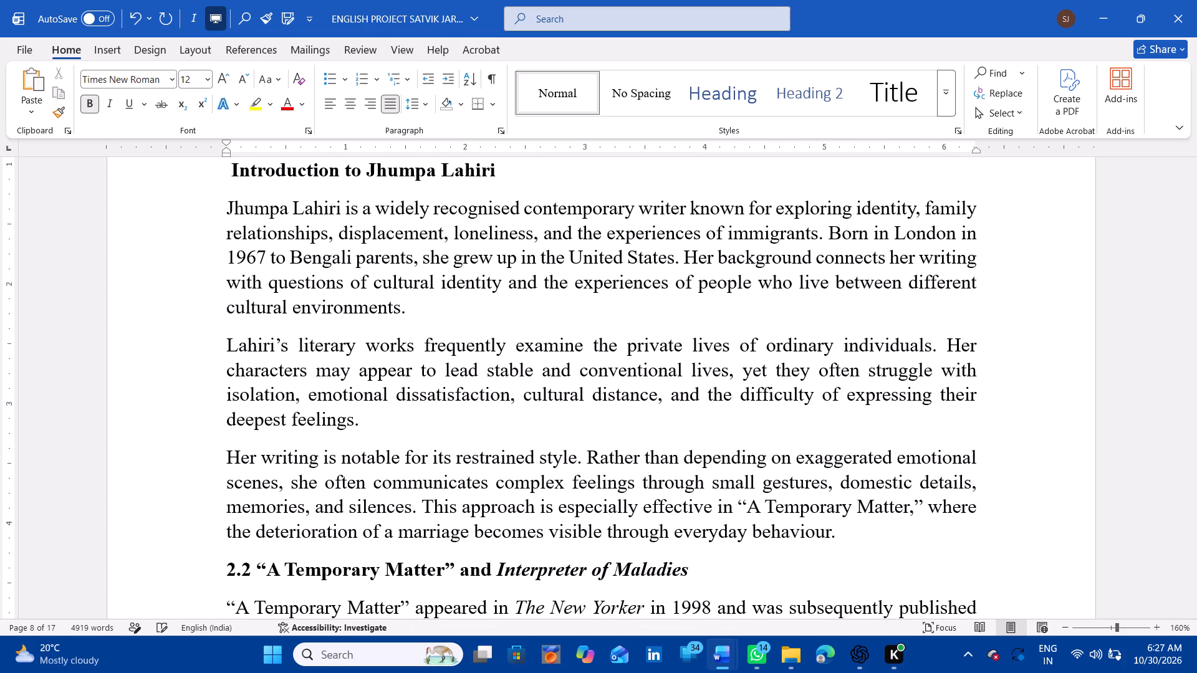
pyautogui.click(137, 165)
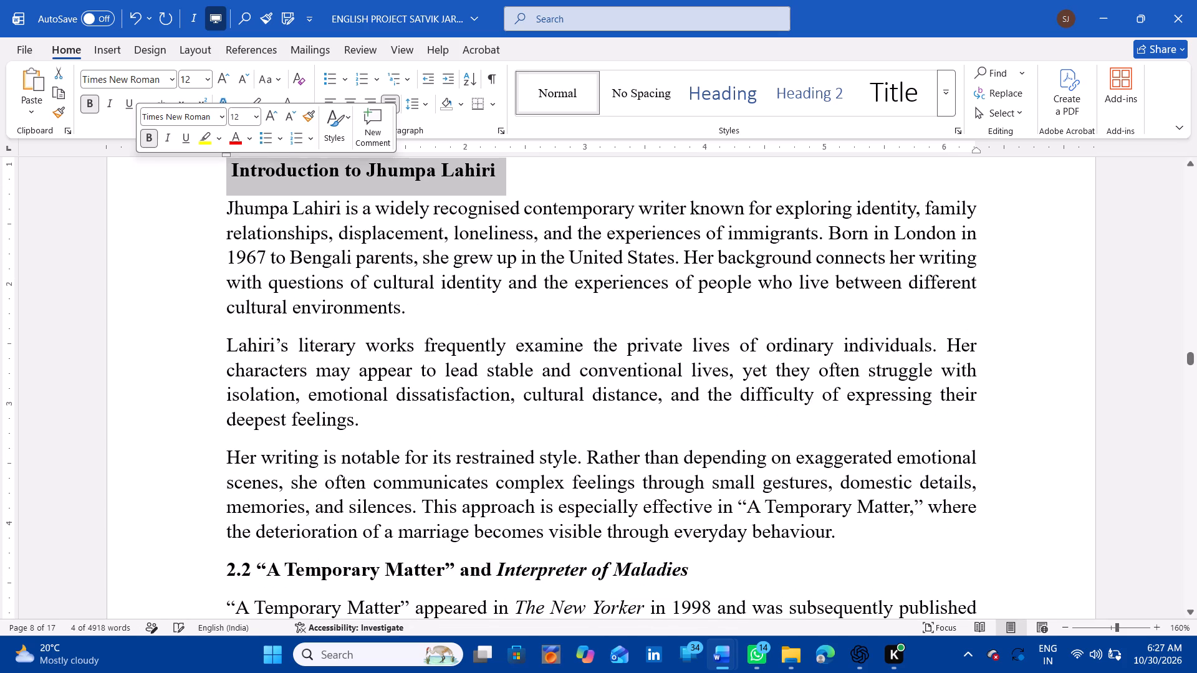
pyautogui.hotkey('ctrl', 'u')
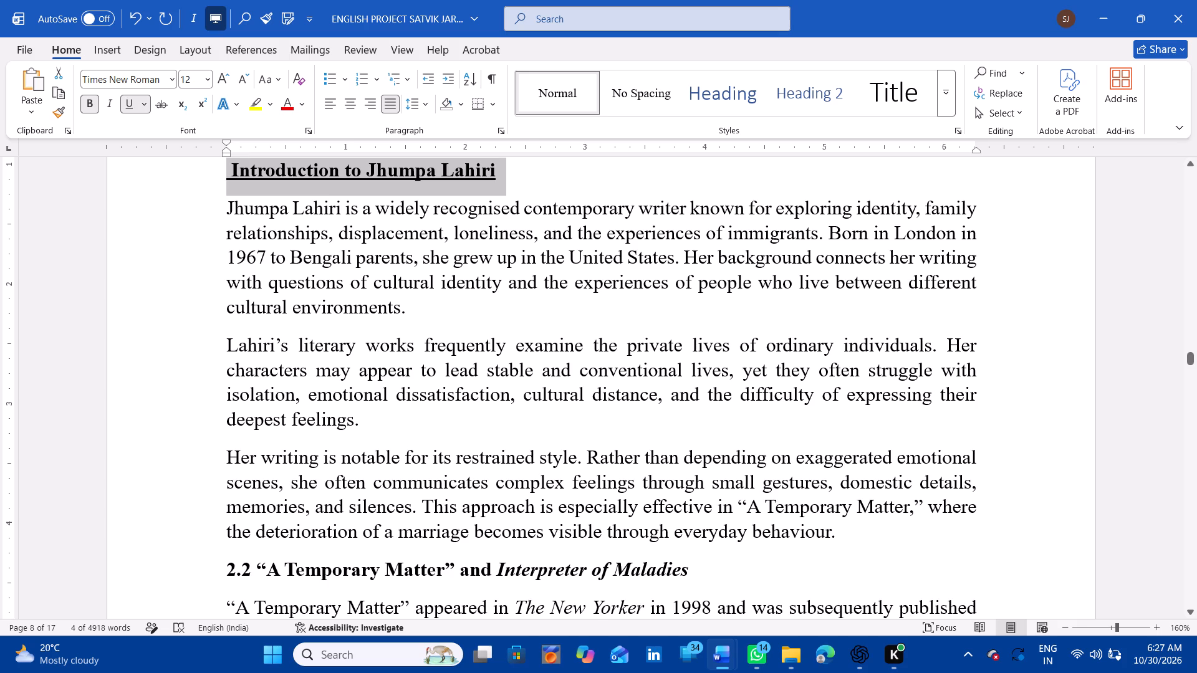
# Underline the "'A Temporary Matter' and Interpreter of Maladies" heading and remove its number 2.2.
pyautogui.scroll(-2, 179, 251)
pyautogui.click(164, 376)
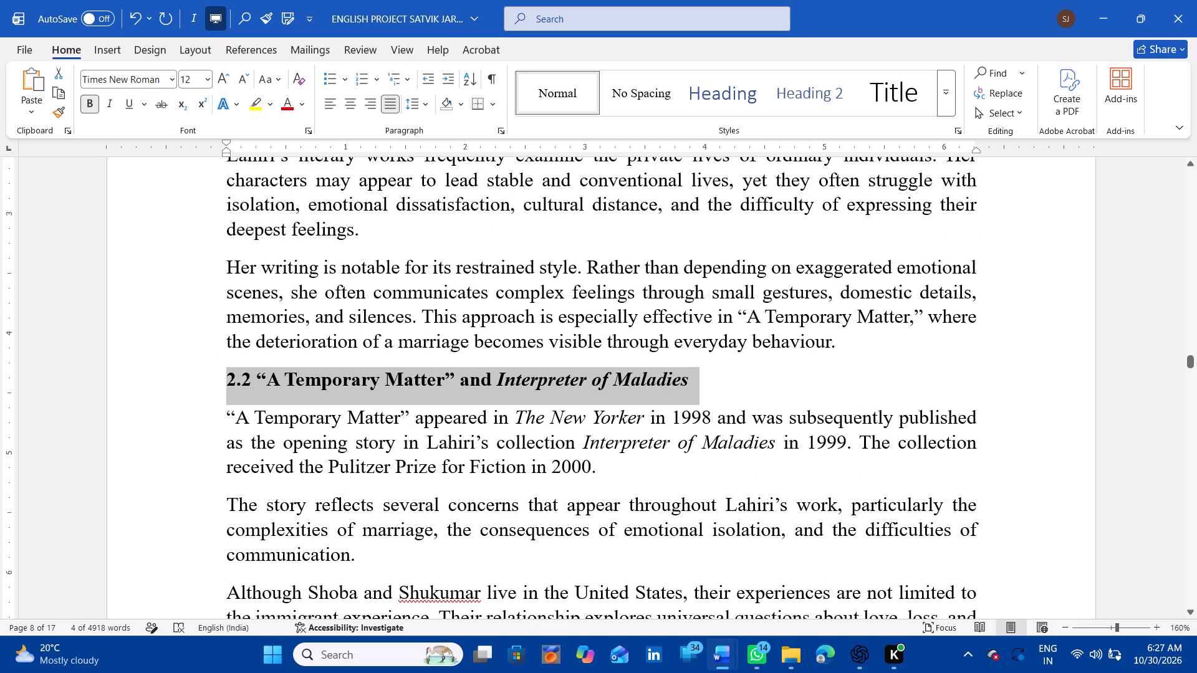
pyautogui.hotkey('ctrl', 'u')
pyautogui.moveTo(164, 376); pyautogui.dragTo(261, 366)
pyautogui.click(261, 366)
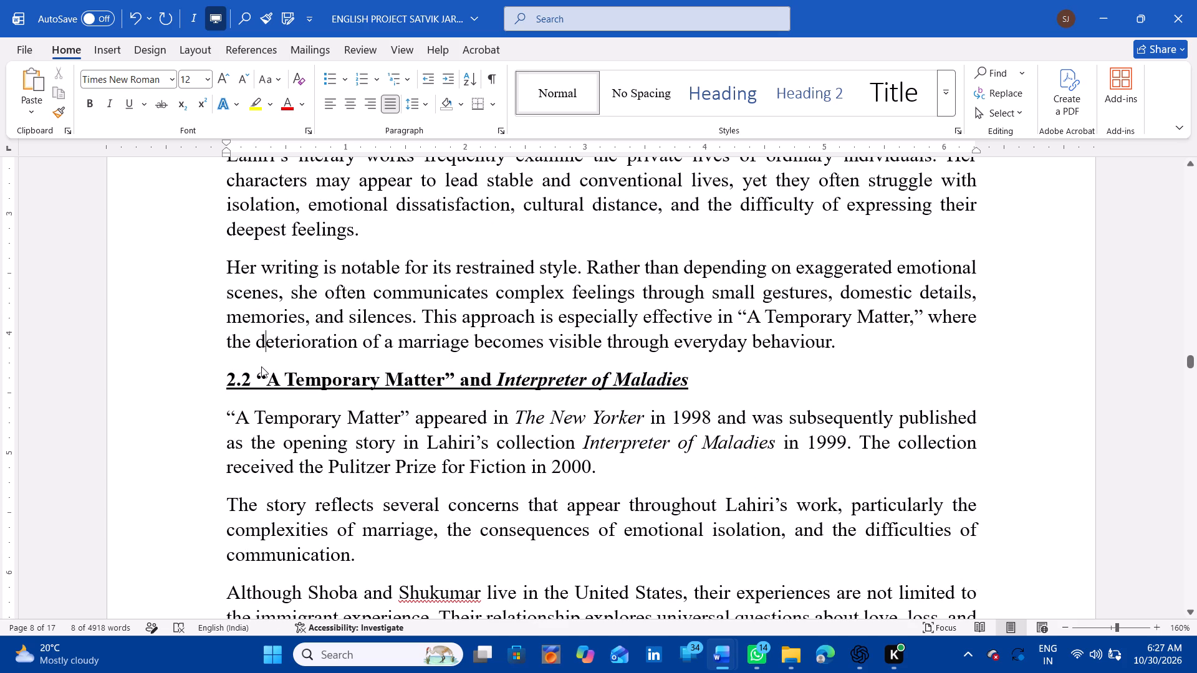
pyautogui.click(255, 381)
pyautogui.press('BackSpace')
pyautogui.press('BackSpace')
pyautogui.press('BackSpace')
pyautogui.press('BackSpace')
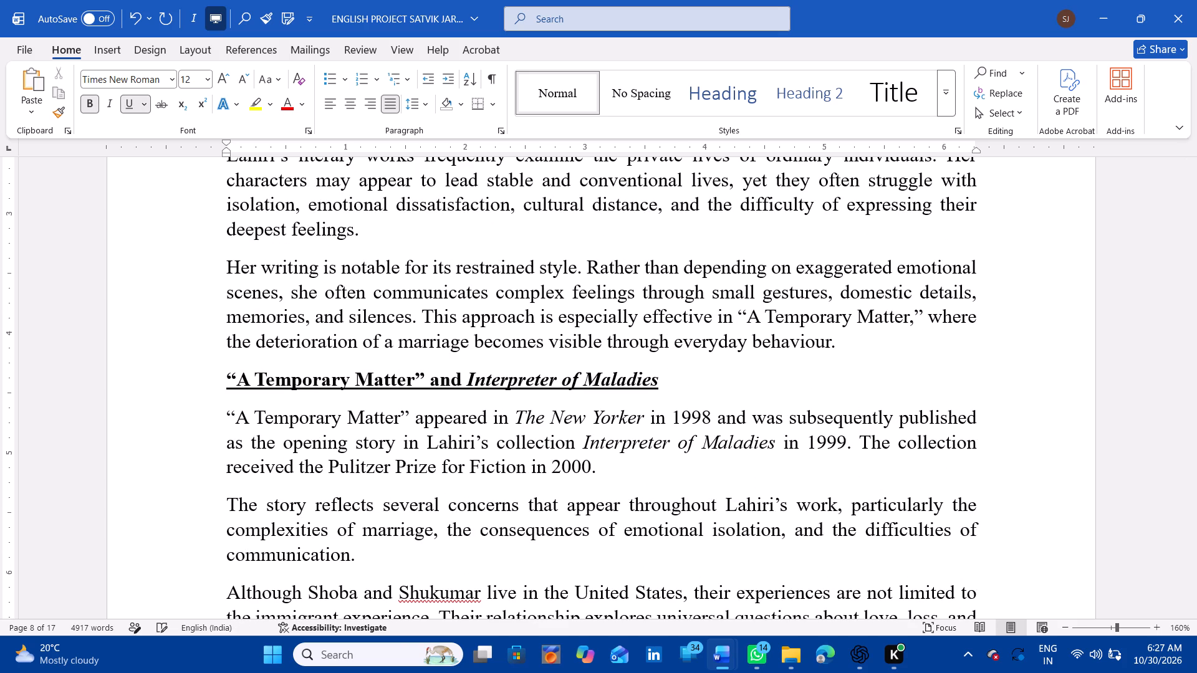
# Remove the number 2.3 from the "Realism and Everyday Life" heading and underline it.
pyautogui.scroll(-2, 255, 381)
pyautogui.click(254, 355)
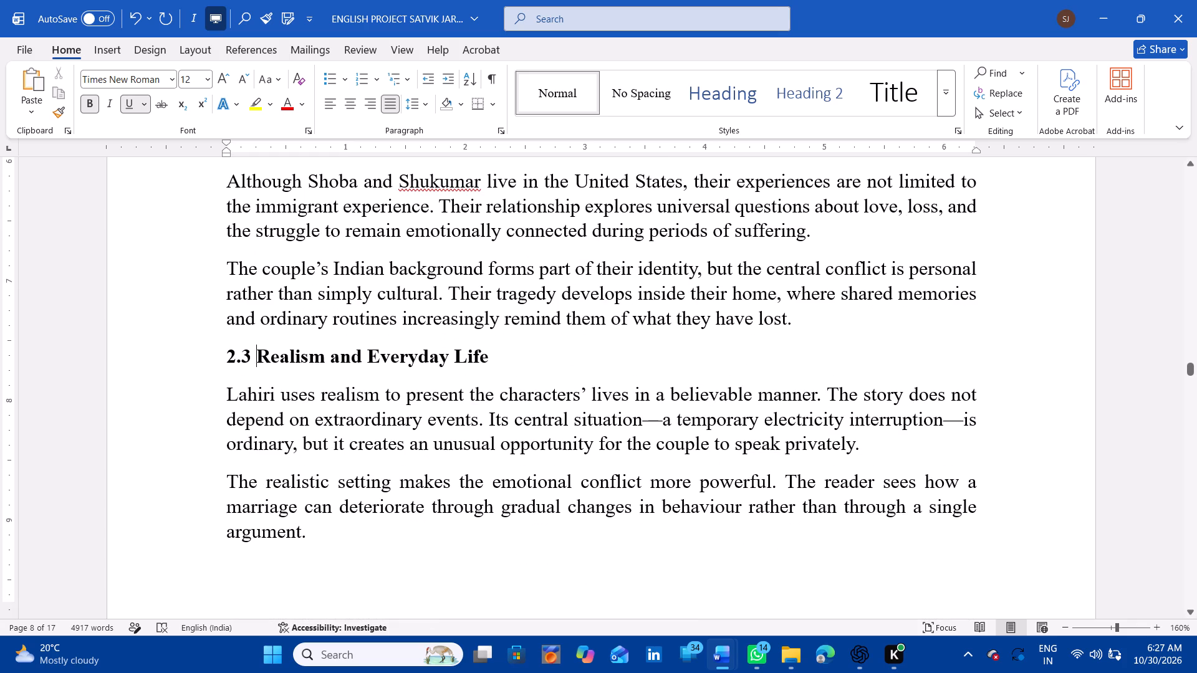
pyautogui.press('BackSpace')
pyautogui.press('BackSpace')
pyautogui.press('BackSpace')
pyautogui.press('BackSpace')
pyautogui.click(174, 352)
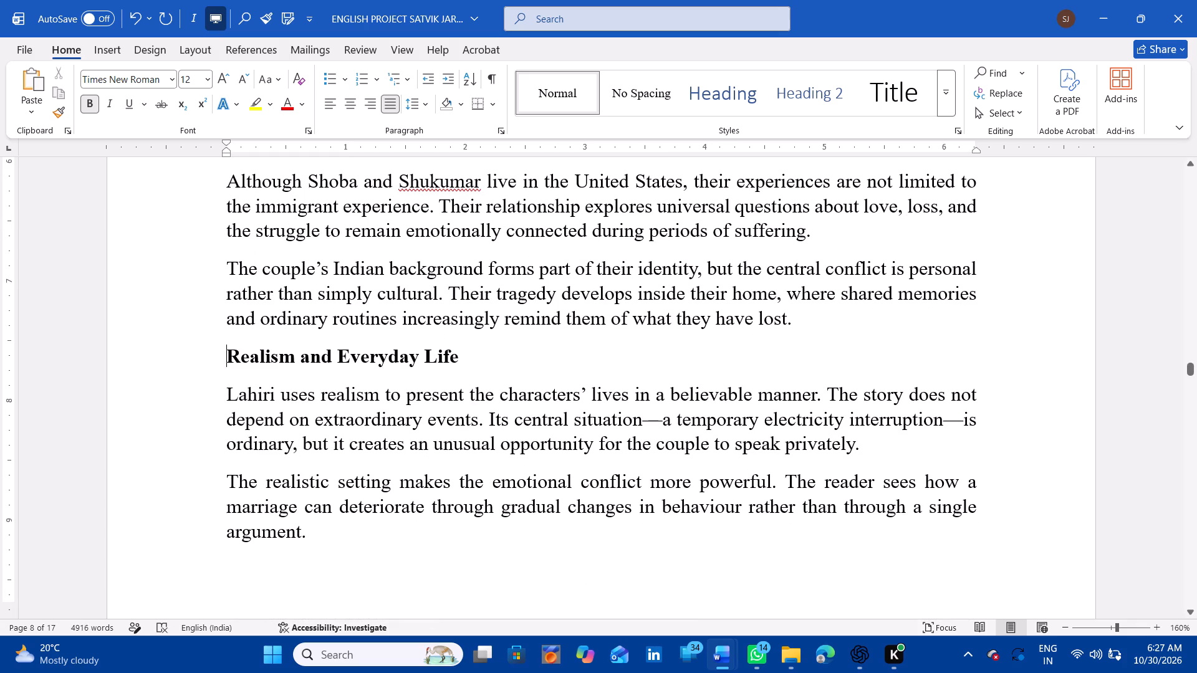
pyautogui.hotkey('ctrl', 'v')
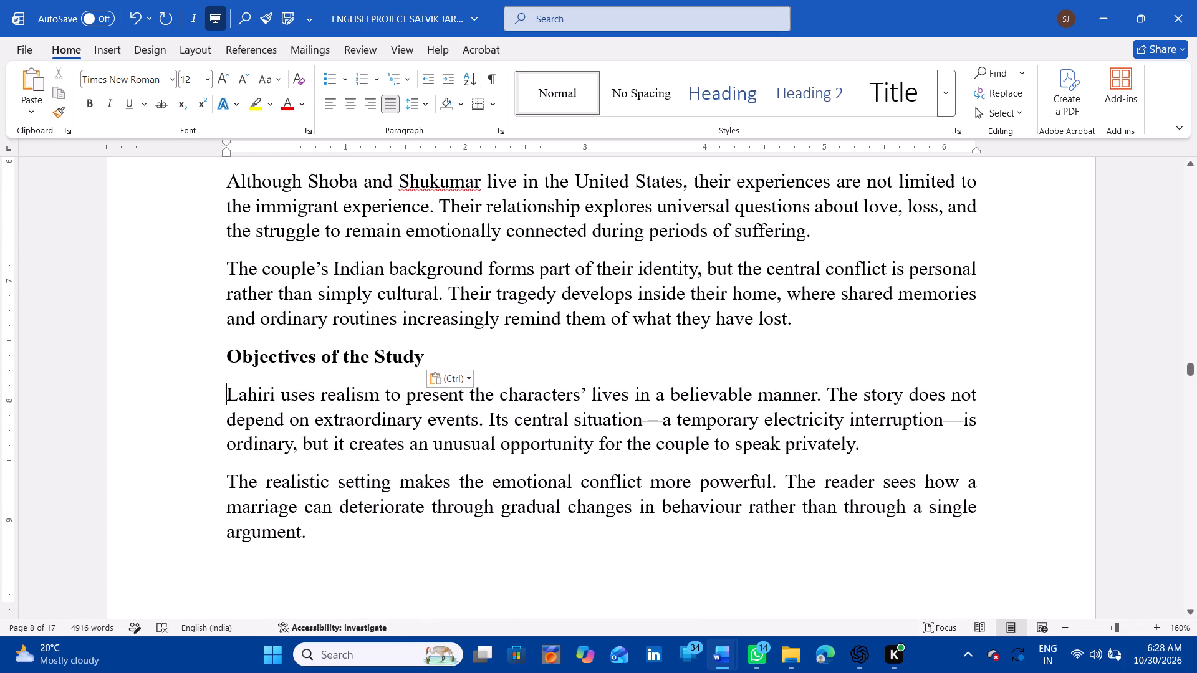
pyautogui.click(136, 20)
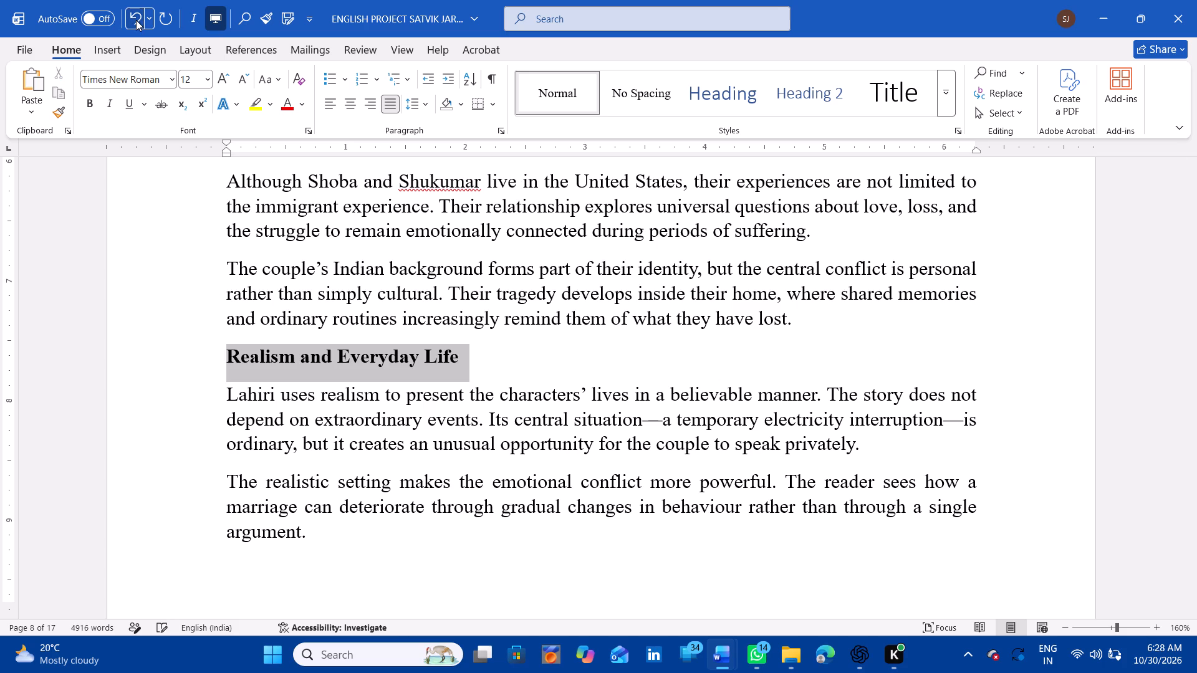
pyautogui.click(151, 368)
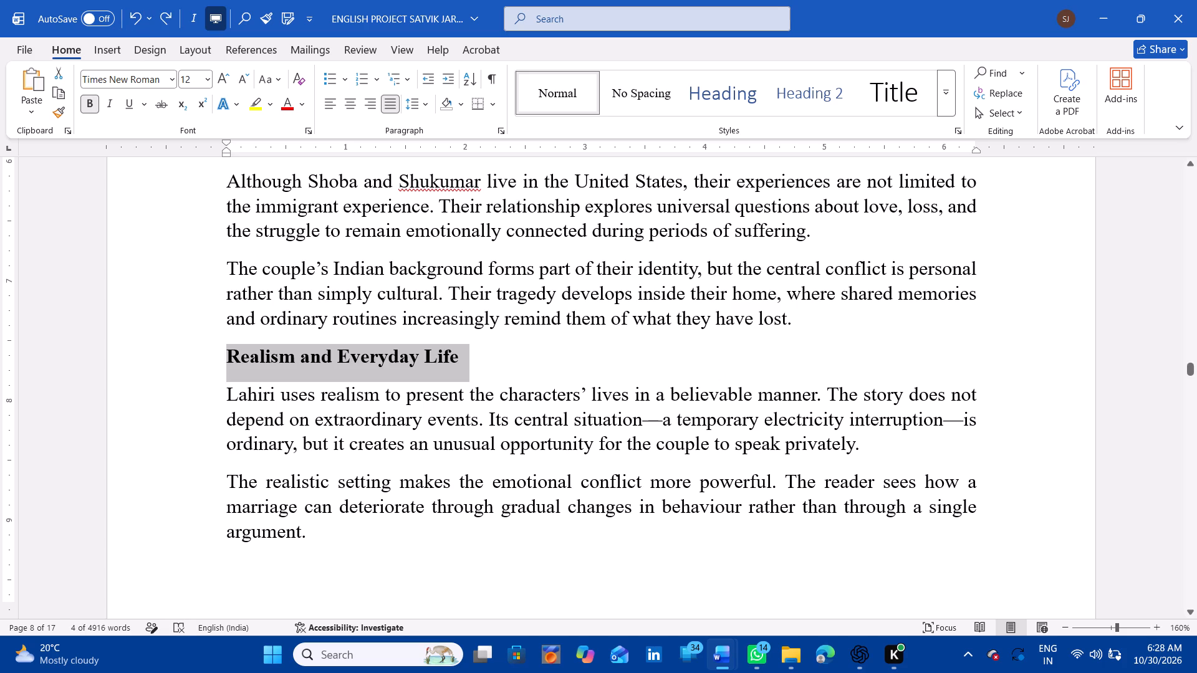
pyautogui.hotkey('ctrl', 'u')
# Underline the "Major Literary Concerns" heading and remove its number 2.4.
pyautogui.scroll(-2, 151, 368)
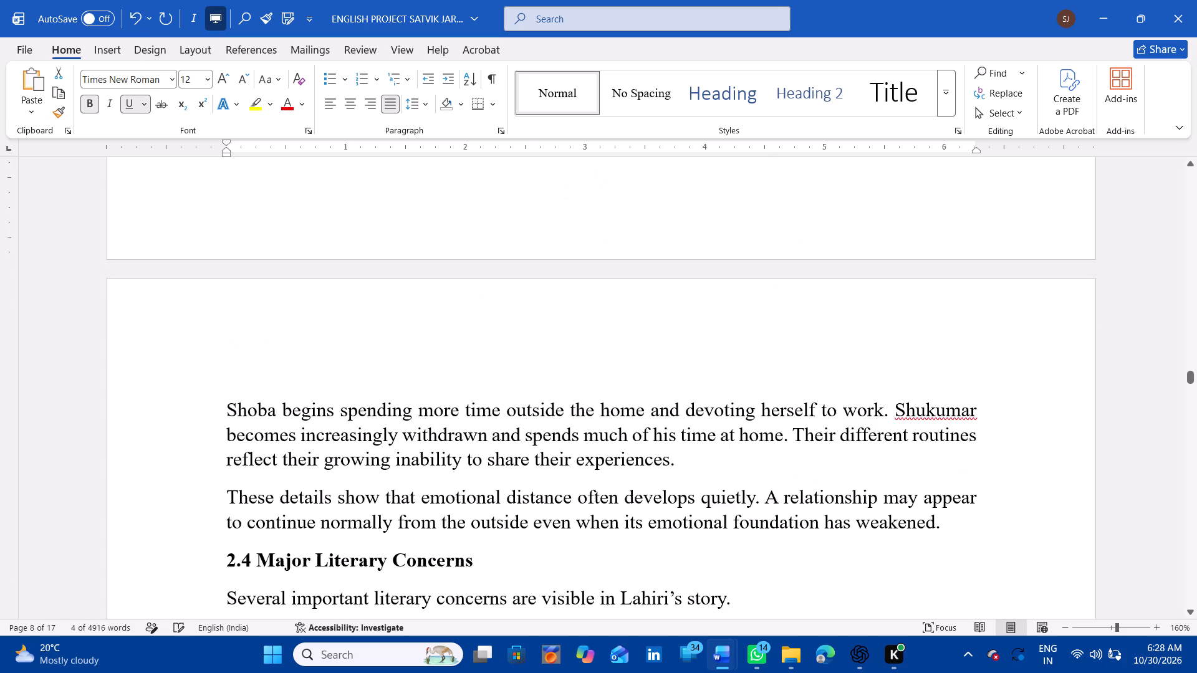
pyautogui.scroll(-2, 151, 368)
pyautogui.click(134, 417)
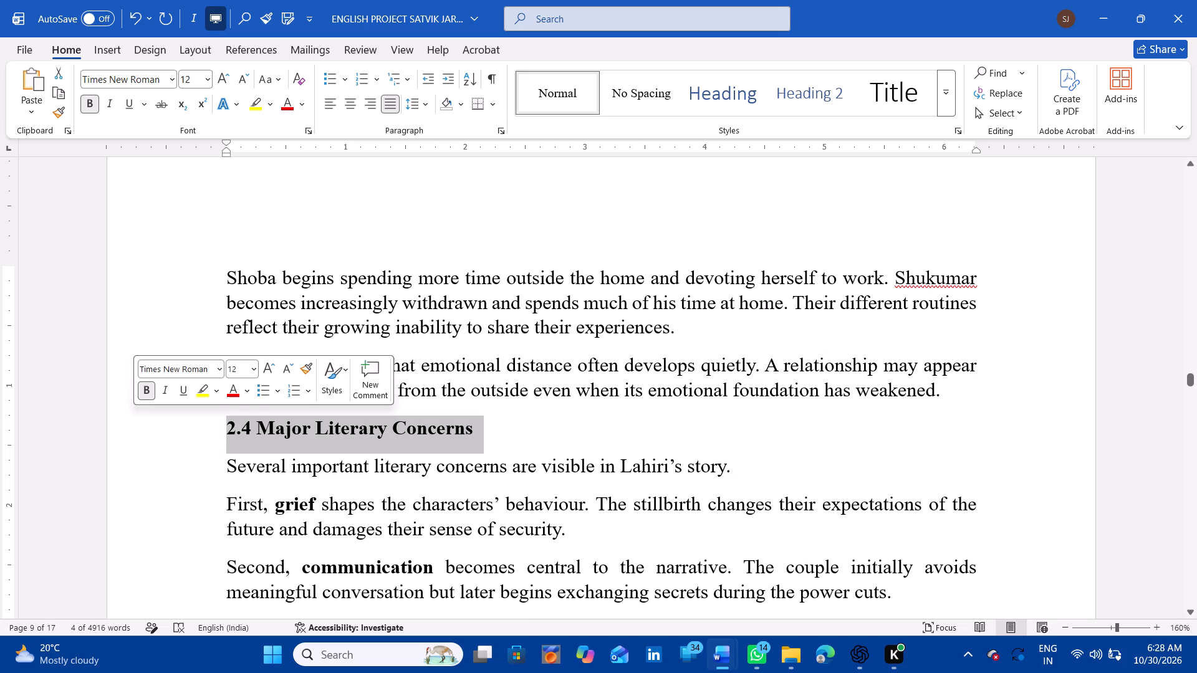
pyautogui.hotkey('ctrl', 'u')
pyautogui.click(252, 423)
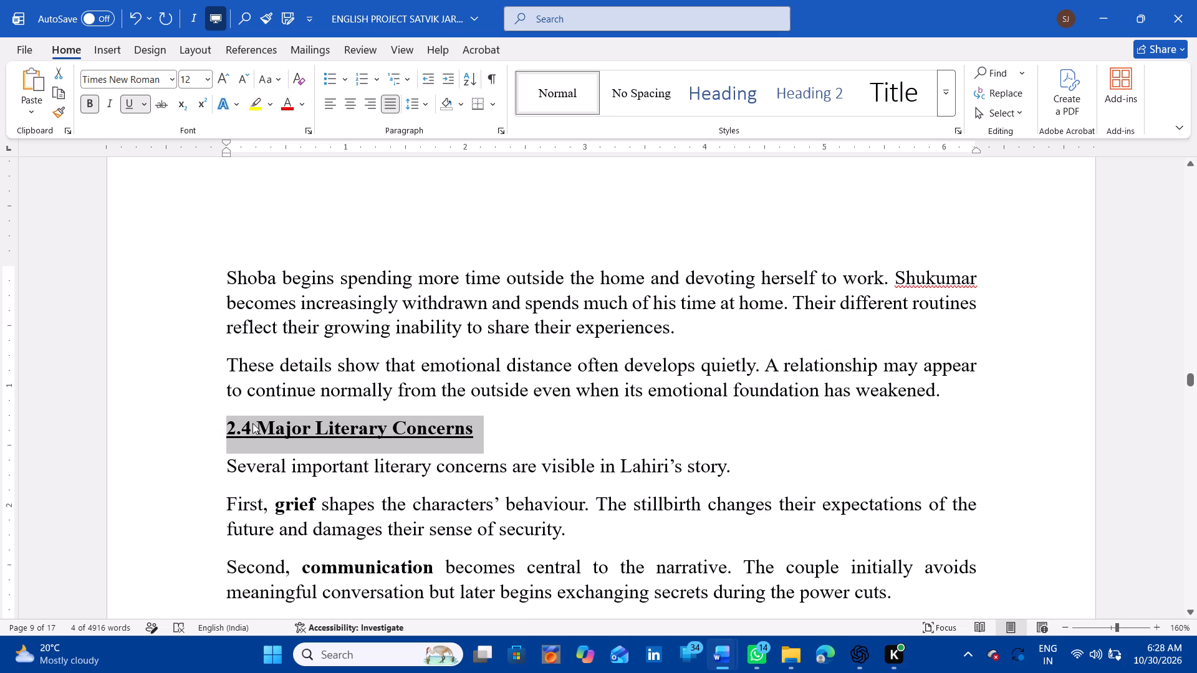
pyautogui.press('BackSpace')
pyautogui.press('BackSpace')
pyautogui.press('BackSpace')
# Delete the horizontal divider line above the Chapter 3 heading.
pyautogui.scroll(-1, 252, 423)
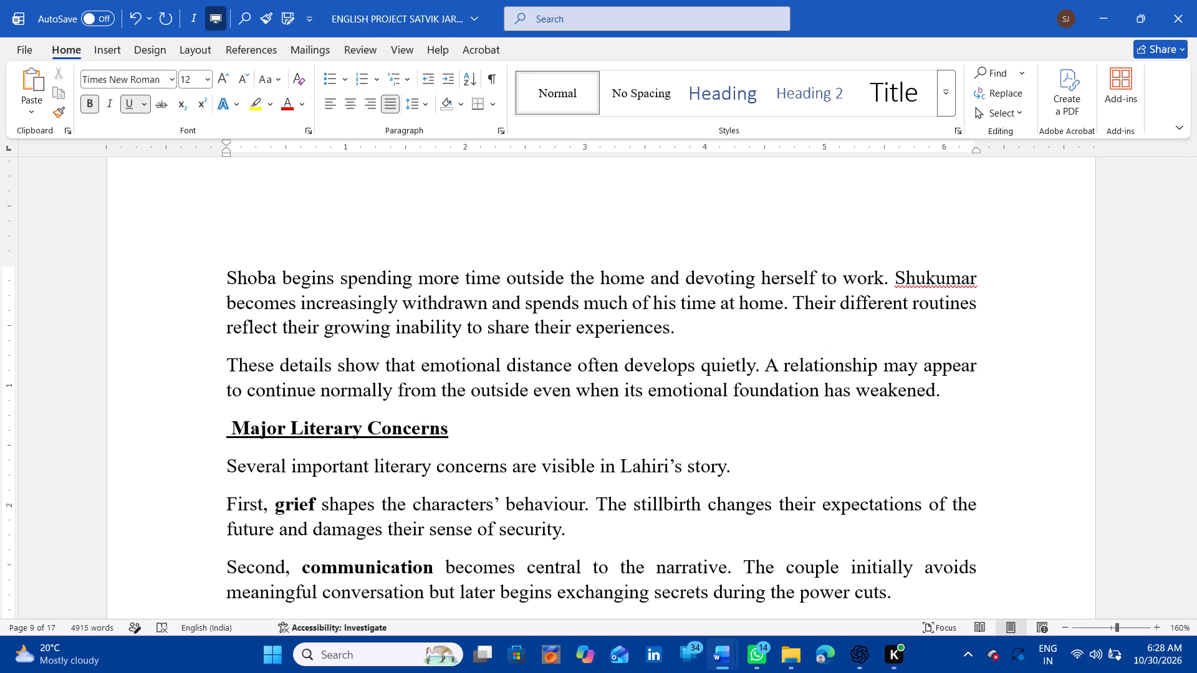
pyautogui.scroll(-4, 252, 423)
pyautogui.click(353, 343)
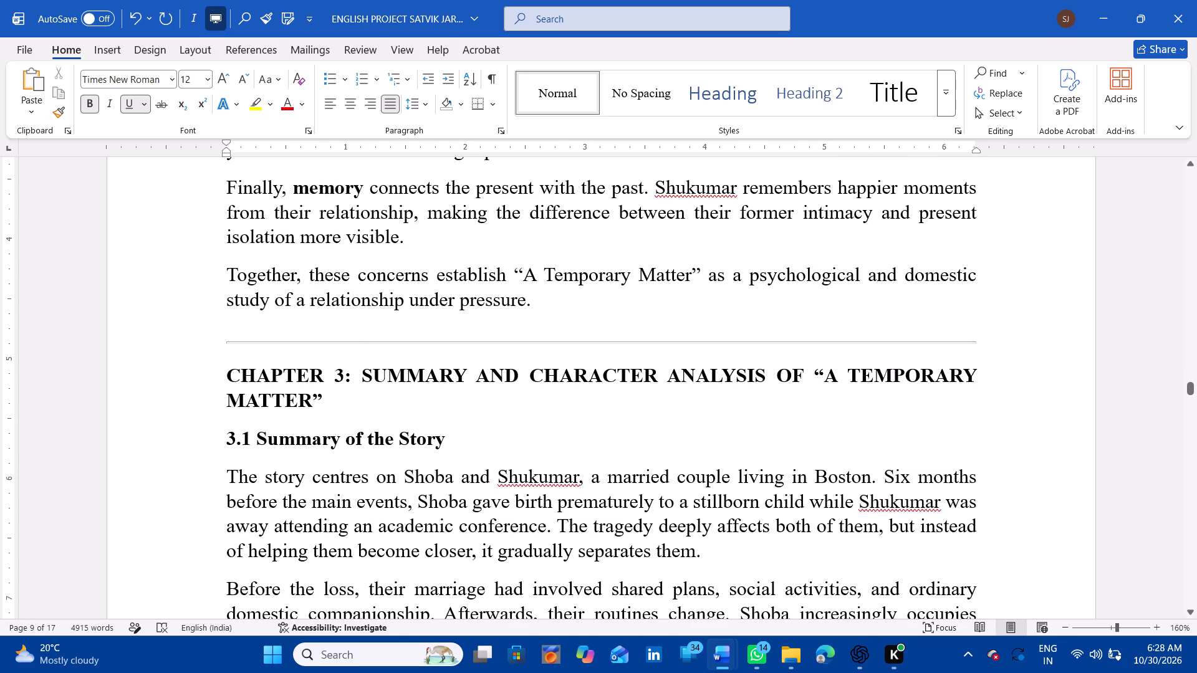
pyautogui.press('Delete')
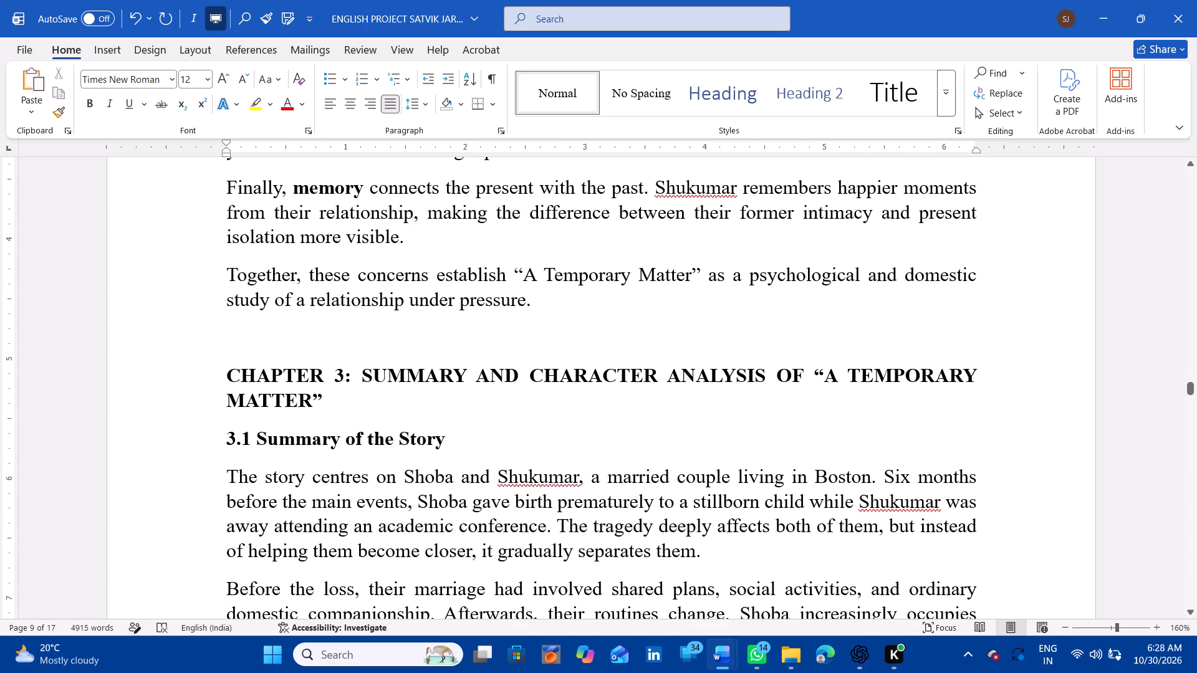
# Add blank lines after the last Chapter 2 paragraph so the Chapter 3 heading starts at the top of a new page.
pyautogui.press('Return')
pyautogui.press('Return')
pyautogui.press('Return')
pyautogui.press('Return')
pyautogui.press('Return')
pyautogui.press('Return')
pyautogui.press('Return')
pyautogui.press('Return')
pyautogui.press('Return')
pyautogui.press('Return')
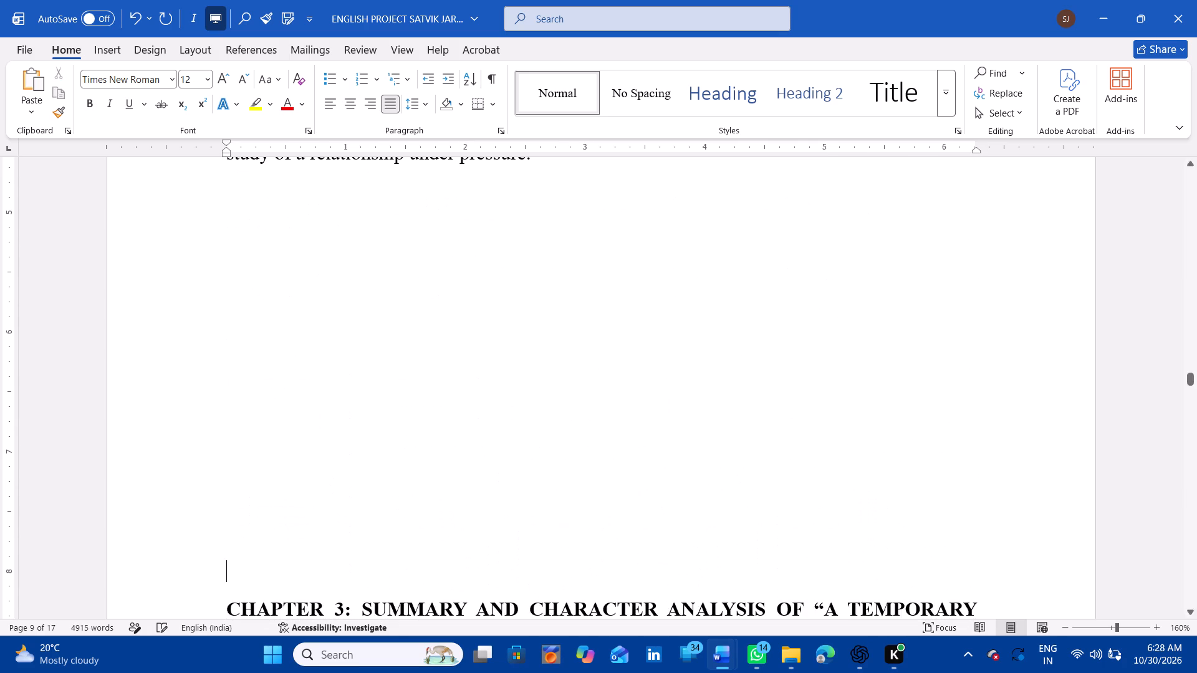
pyautogui.press('Return')
pyautogui.press('Return')
pyautogui.press('Return')
pyautogui.press('Return')
pyautogui.press('Return')
pyautogui.scroll(-2, 353, 343)
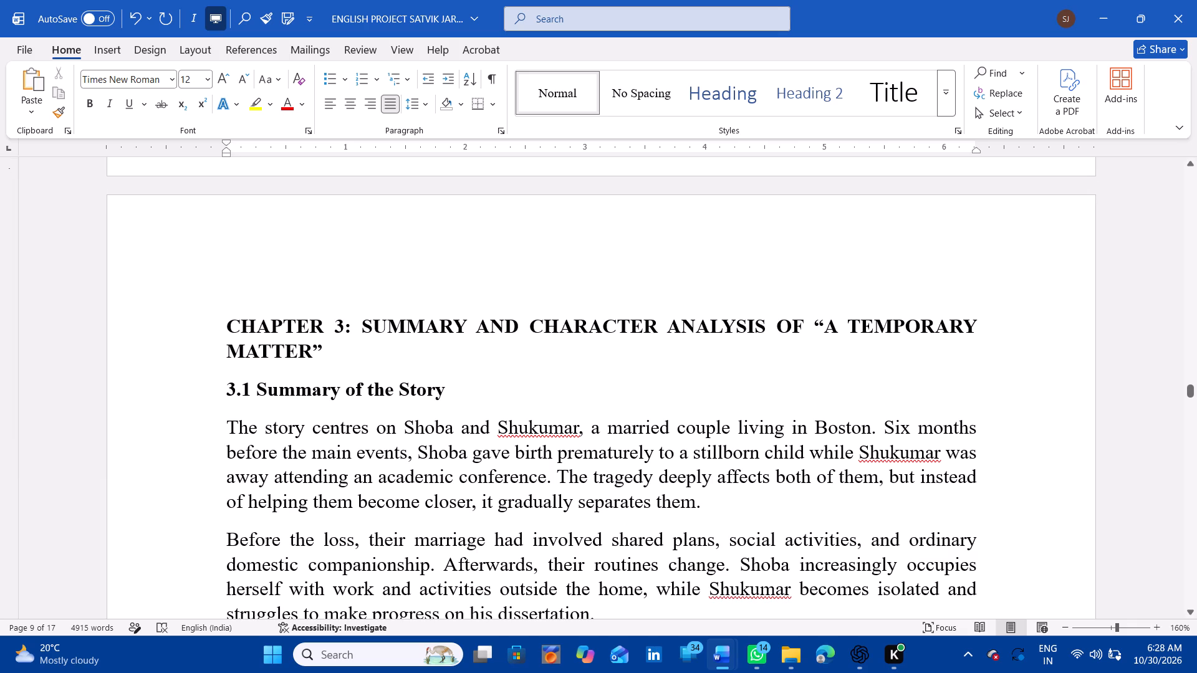
pyautogui.scroll(-1, 353, 343)
pyautogui.press('BackSpace')
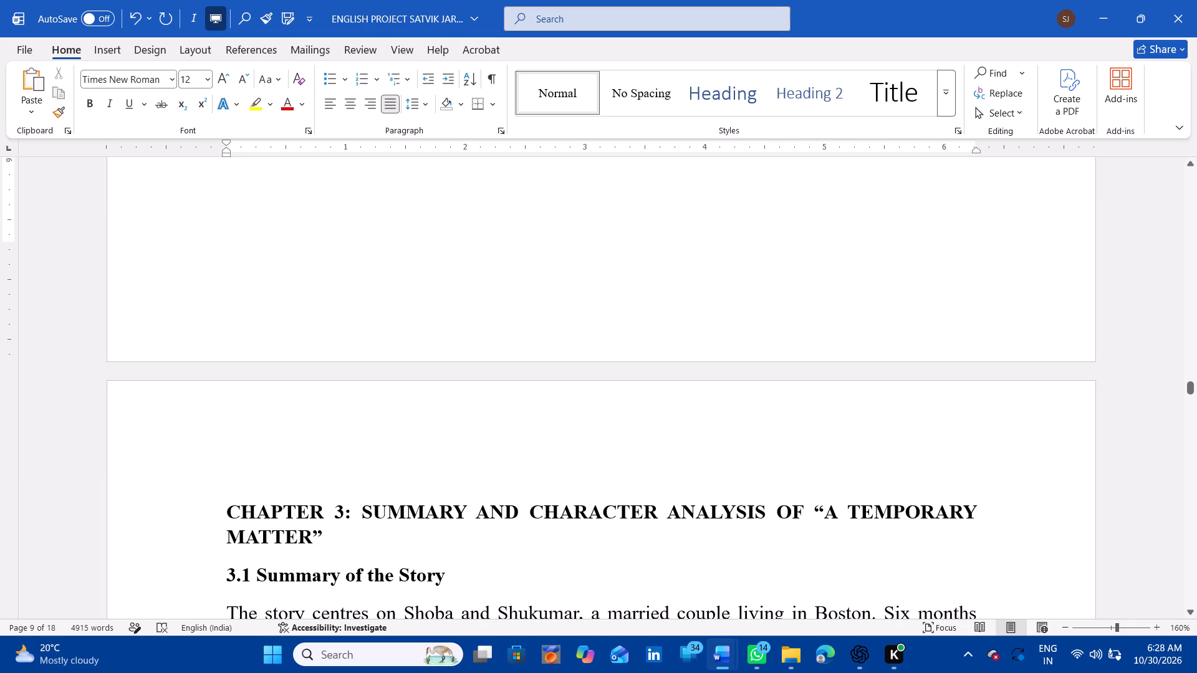
# Split the Chapter 3 heading so "CHAPTER 3:" stands on its own line above the chapter title.
pyautogui.scroll(-1, 353, 343)
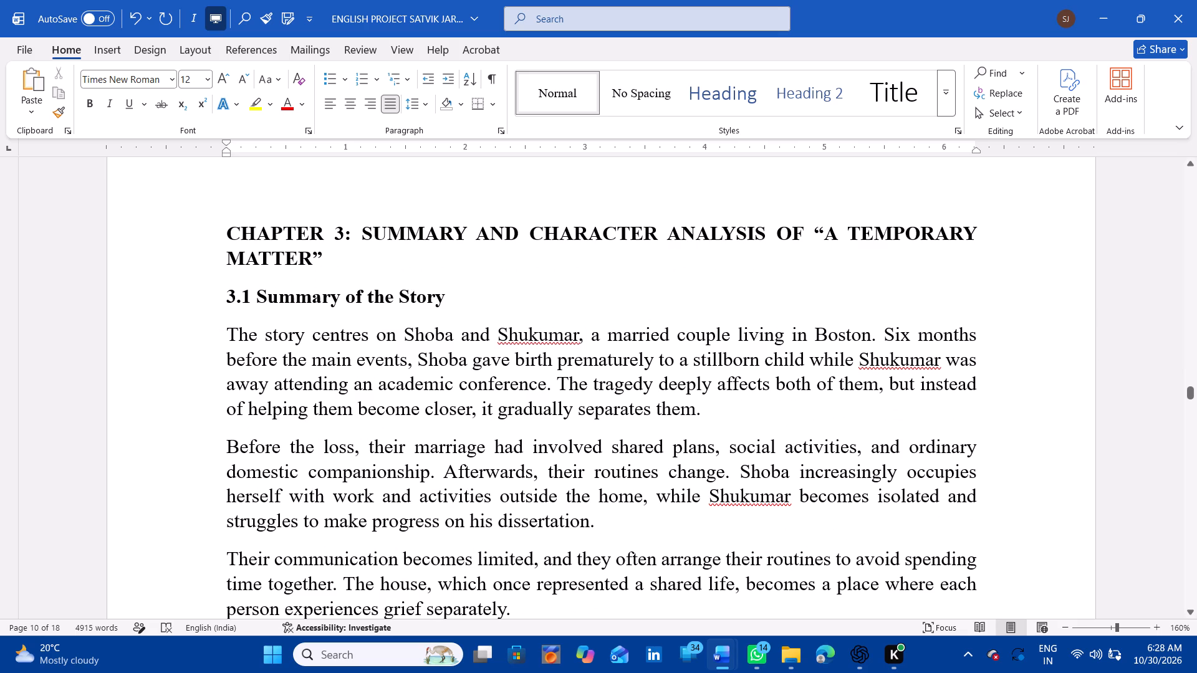
pyautogui.click(357, 231)
pyautogui.press('Return')
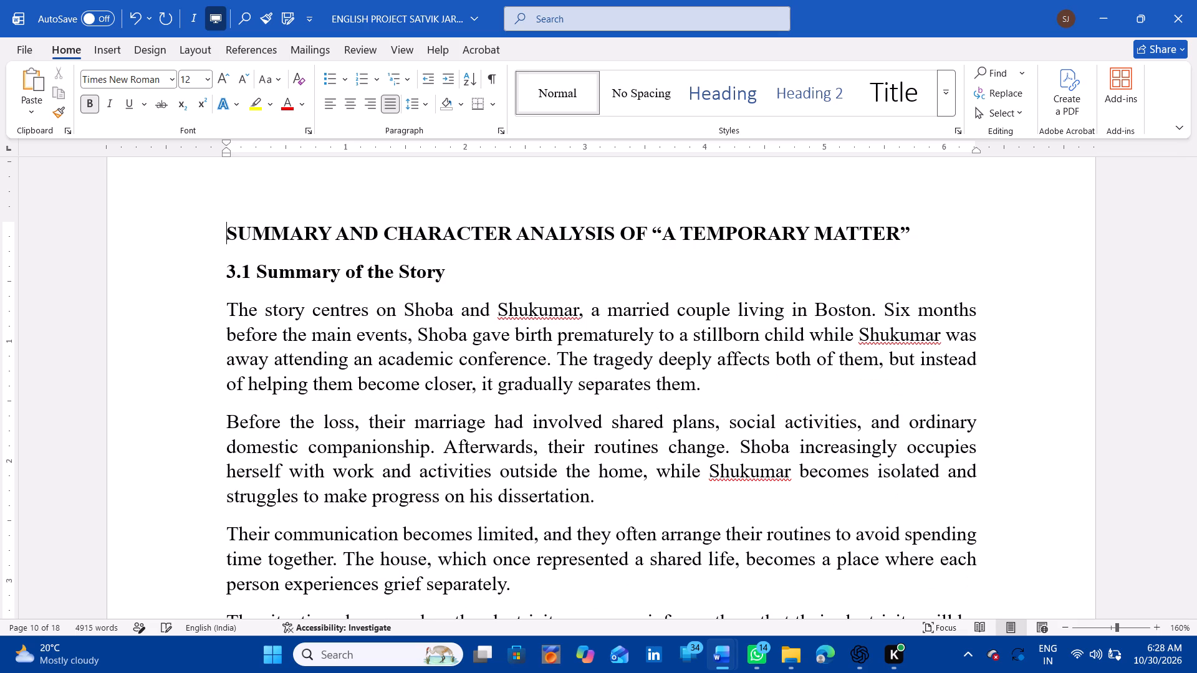
# Add a blank line above "CHAPTER 3:" so it moves onto the same new page as its chapter title.
pyautogui.scroll(2, 340, 234)
pyautogui.click(265, 239)
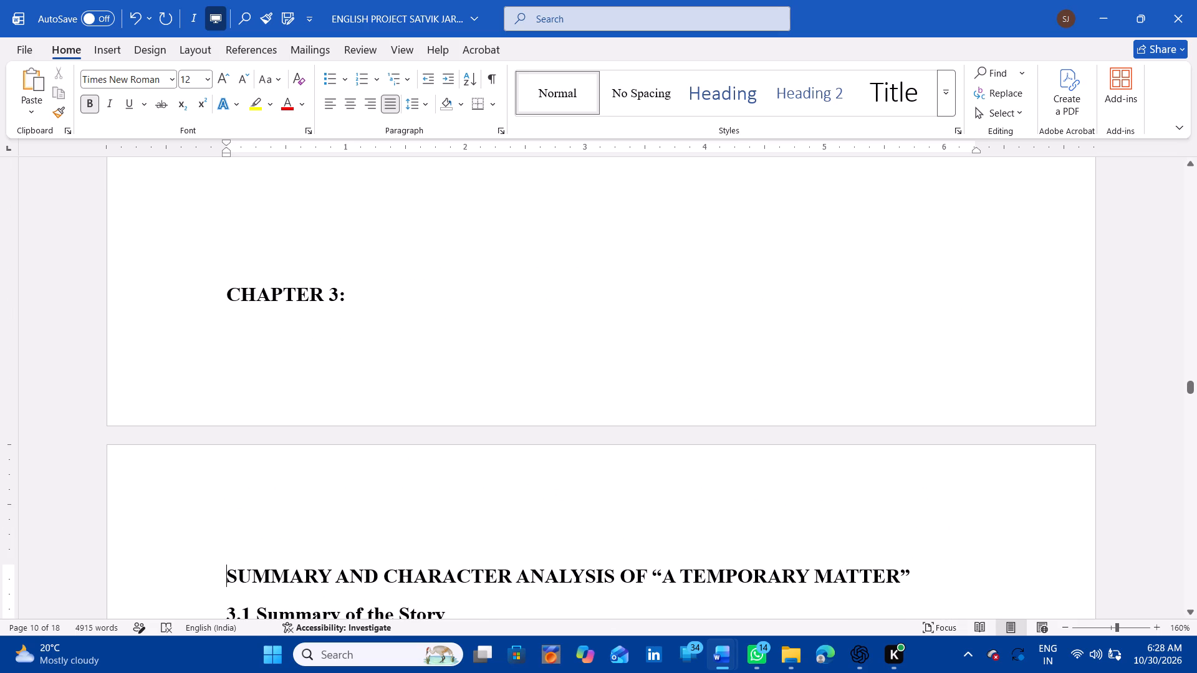
pyautogui.press('Return')
# Center both lines of the Chapter 3 heading and increase their font size to 14.
pyautogui.scroll(-2, 265, 239)
pyautogui.moveTo(136, 292); pyautogui.dragTo(143, 325)
pyautogui.click(358, 113)
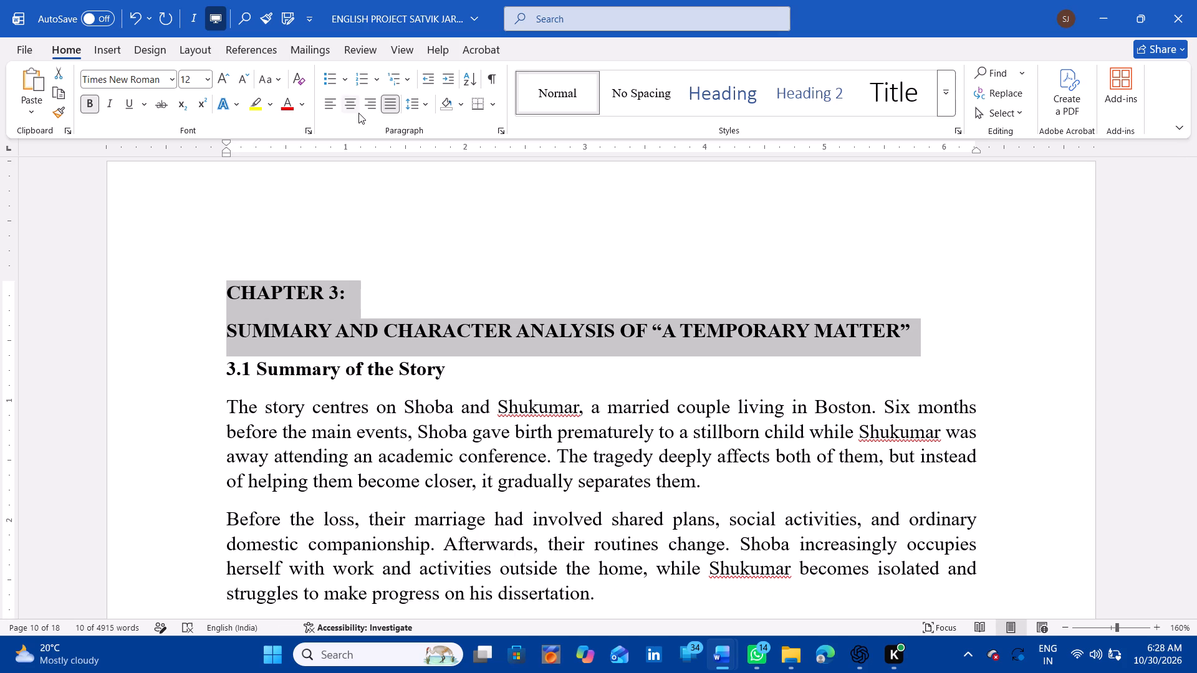
pyautogui.click(224, 76)
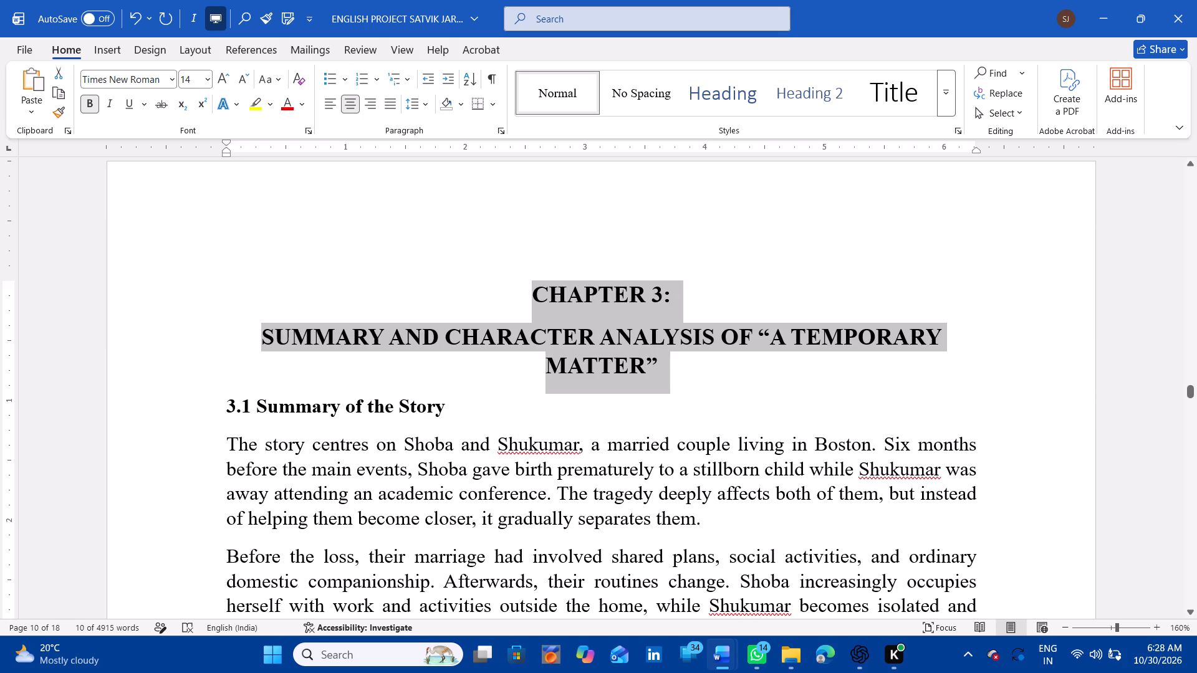
pyautogui.rightClick(191, 219)
pyautogui.click(178, 370)
# Remove the number 3.1 from the "Summary of the Story" heading and underline it.
pyautogui.scroll(-1, 178, 370)
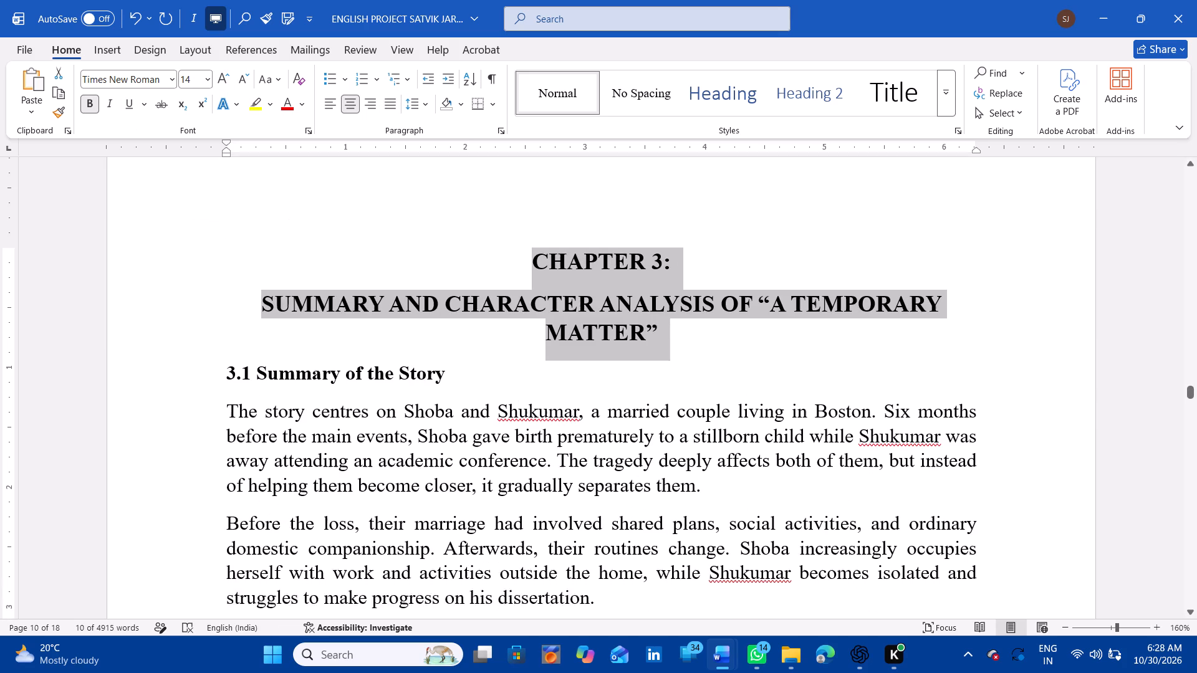
pyautogui.scroll(-1, 178, 370)
pyautogui.click(249, 219)
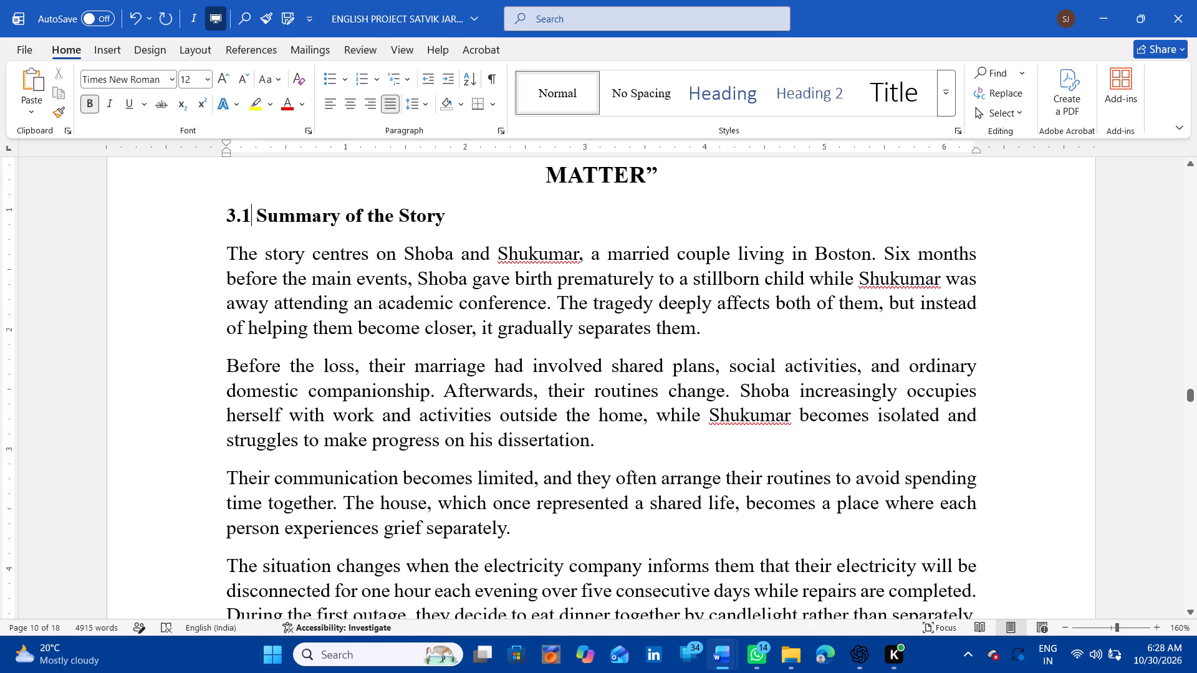
pyautogui.write('\\\\')
pyautogui.press('BackSpace')
pyautogui.press('BackSpace')
pyautogui.press('BackSpace')
pyautogui.press('BackSpace')
pyautogui.press('BackSpace')
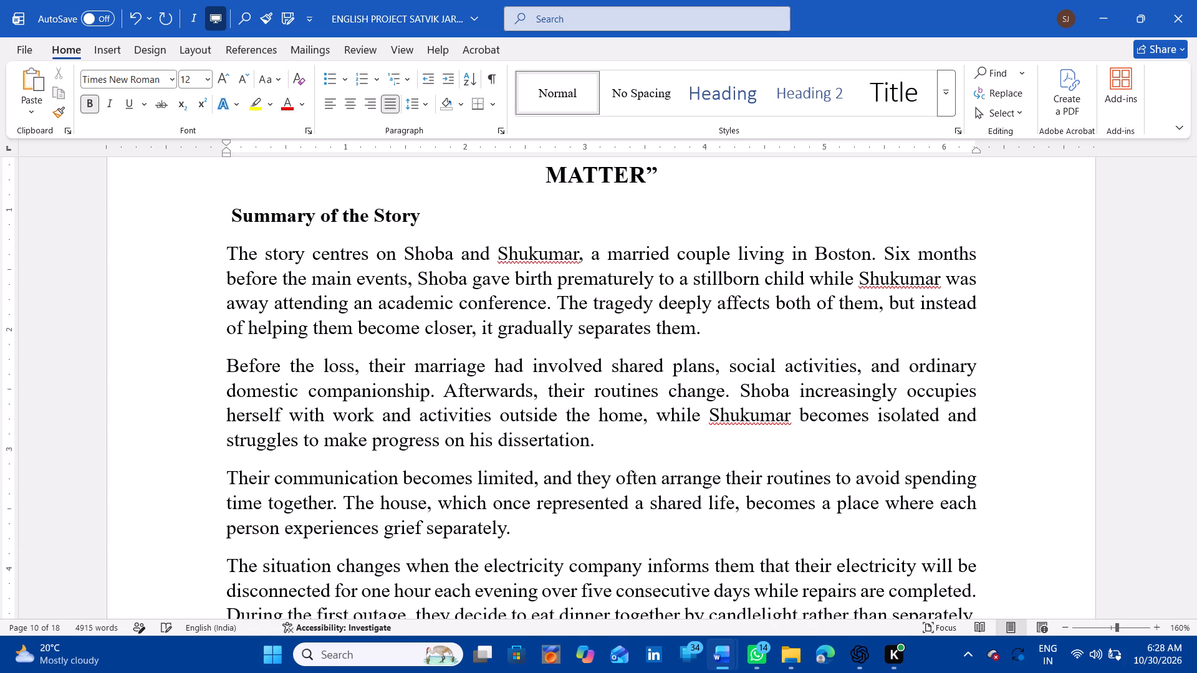
pyautogui.click(156, 218)
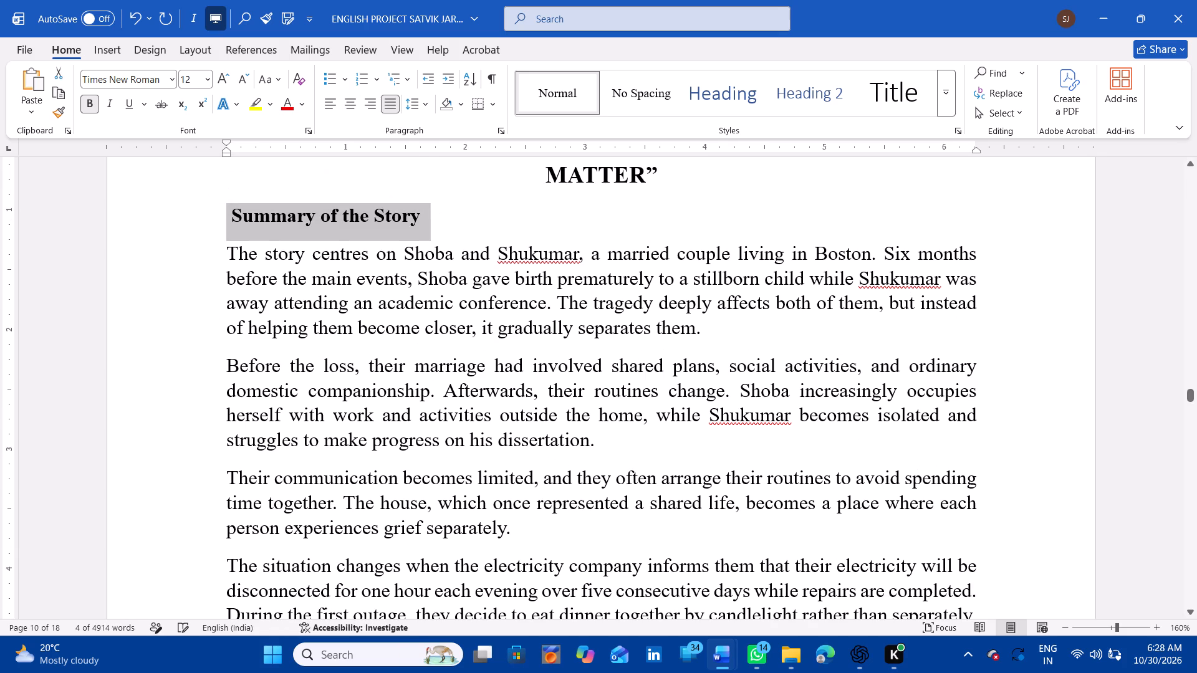
pyautogui.hotkey('ctrl', 'u')
# Underline the "3.2 Character Analysis of Shoba" heading.
pyautogui.scroll(-7, 156, 218)
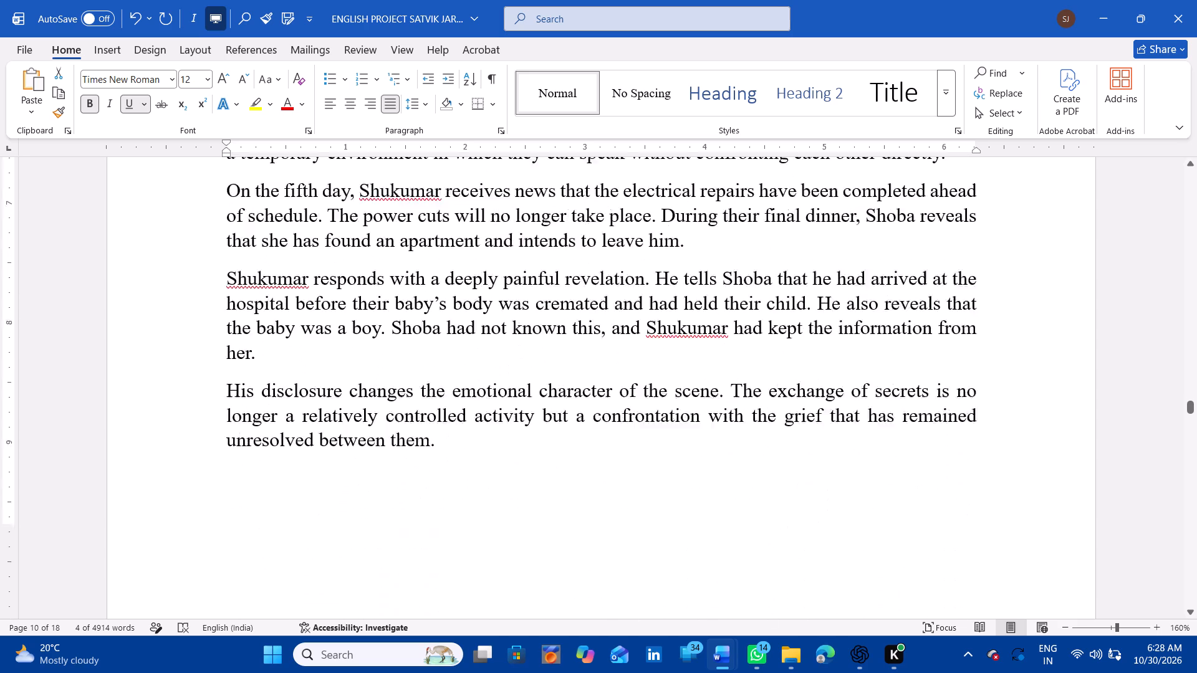
pyautogui.scroll(-5, 156, 218)
pyautogui.click(158, 246)
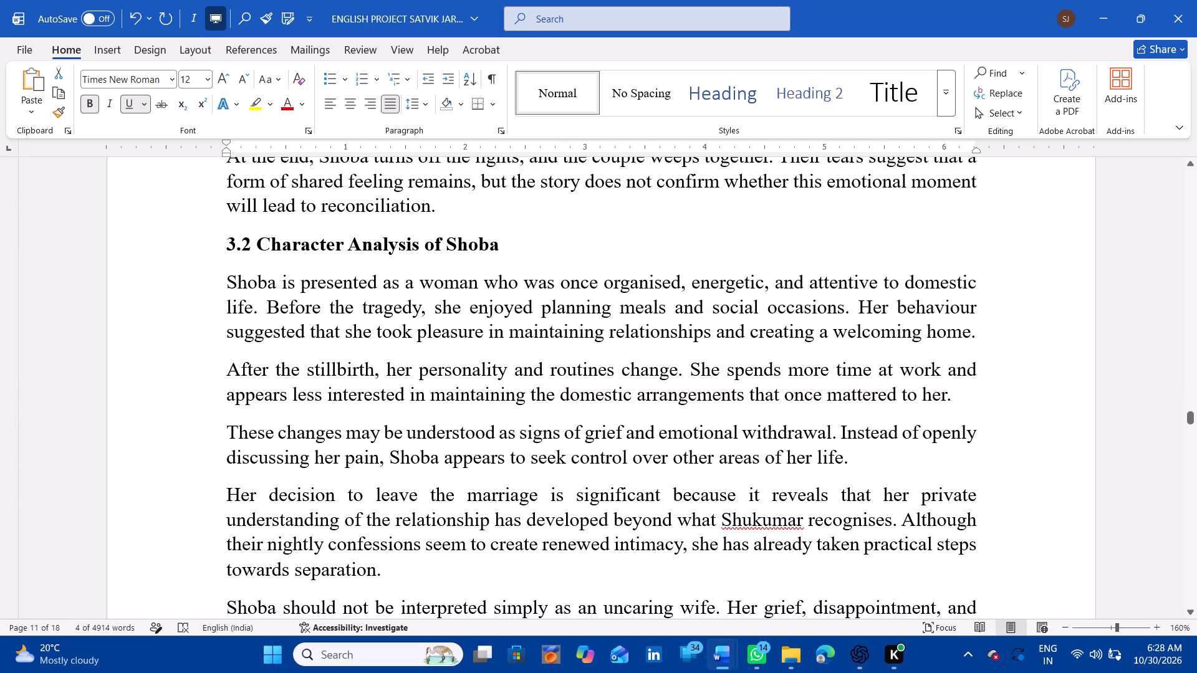
pyautogui.hotkey('ctrl', 'u')
pyautogui.scroll(-2, 158, 246)
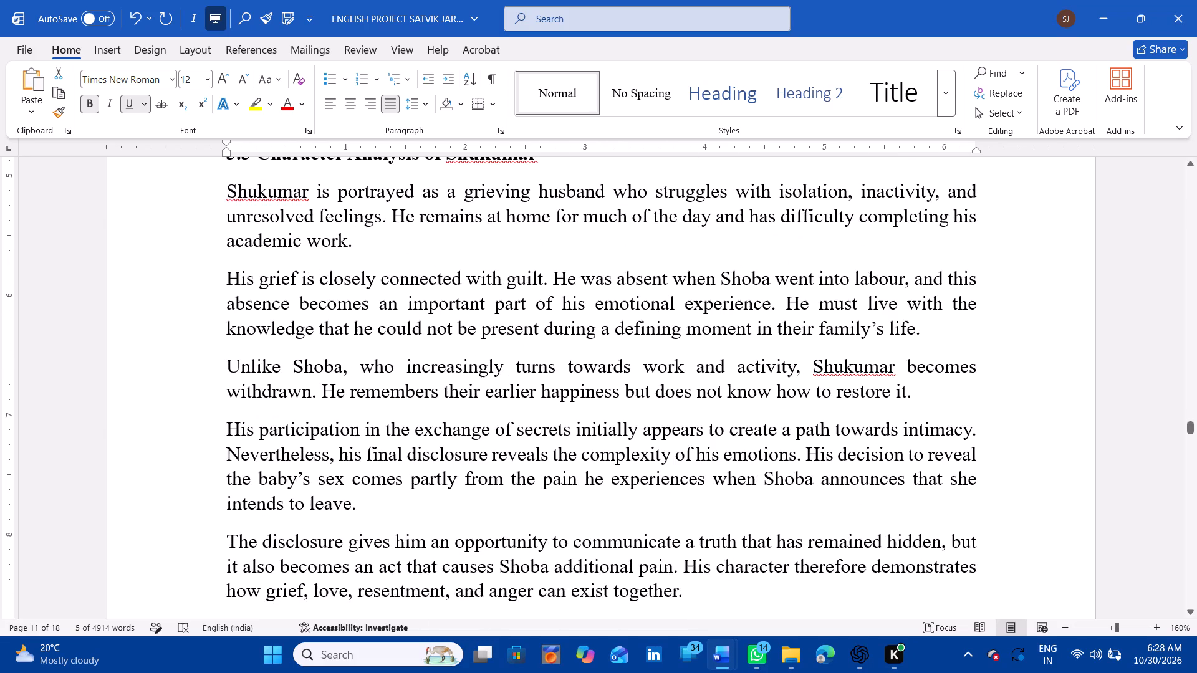
# Underline the section headings "3.3 Character Analysis of Shukumar" and "3.4 The Relationship Between Shoba and Shukumar".
pyautogui.scroll(-2, 158, 246)
pyautogui.click(172, 177)
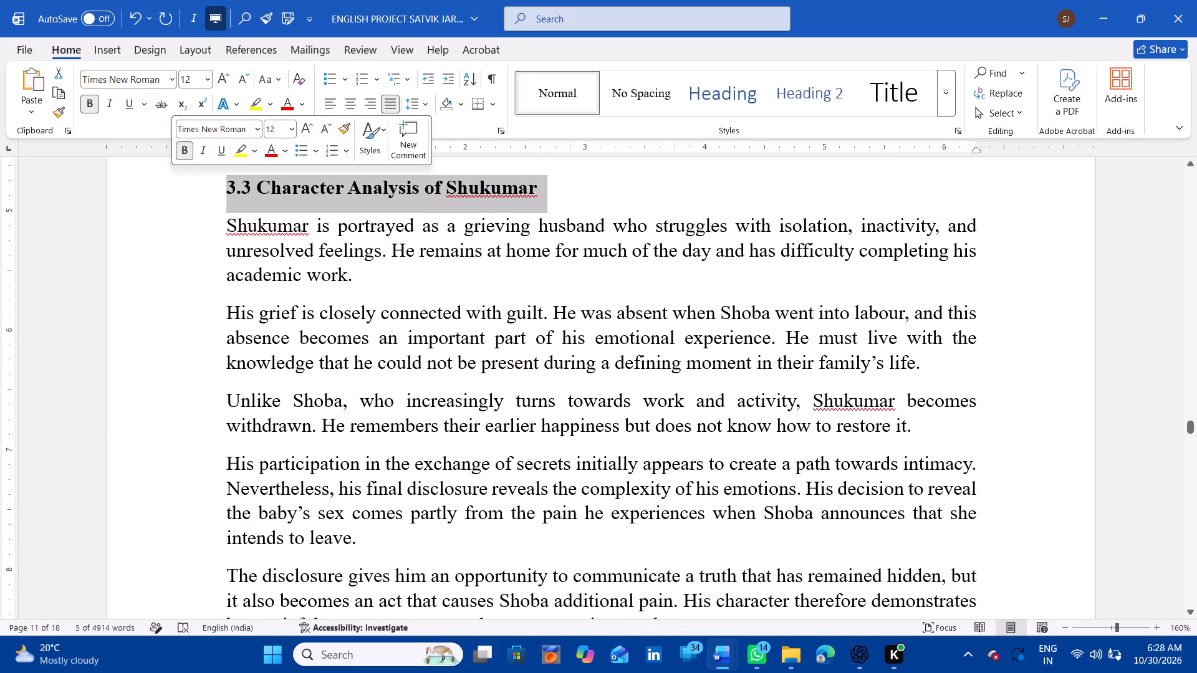
pyautogui.hotkey('ctrl', 'u')
pyautogui.scroll(-5, 172, 177)
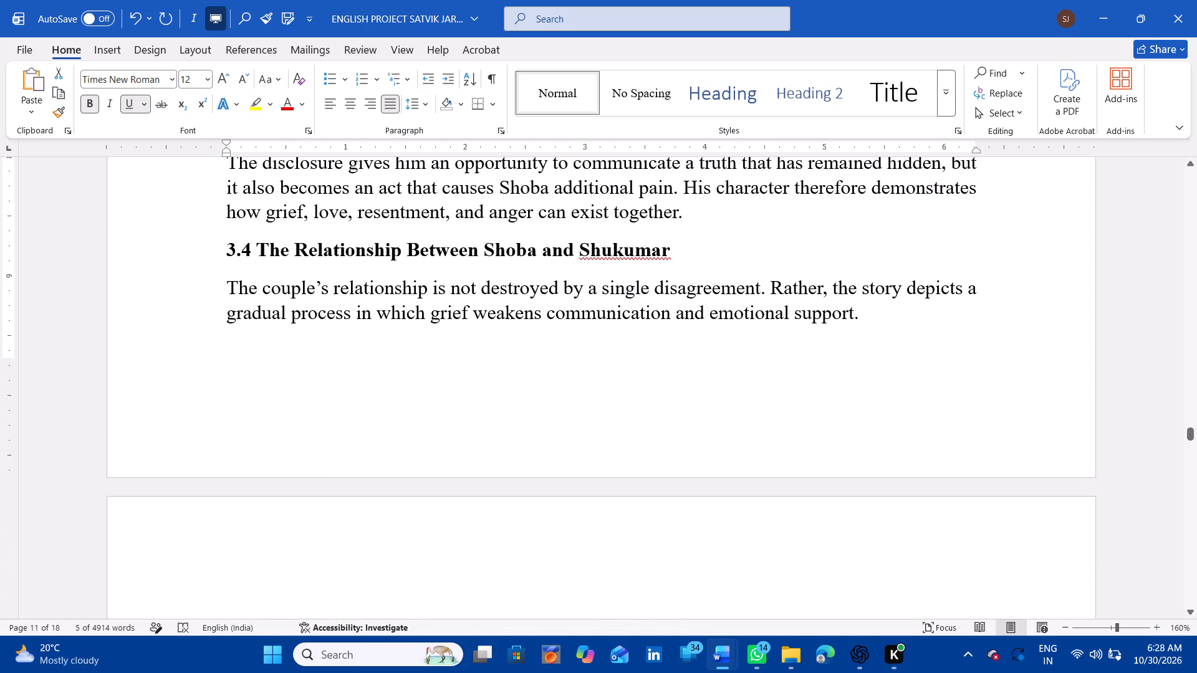
pyautogui.click(180, 251)
pyautogui.hotkey('ctrl', 'u')
# Remove the number 3.4 and its trailing space from the heading "The Relationship Between Shoba and Shukumar".
pyautogui.scroll(-2, 180, 251)
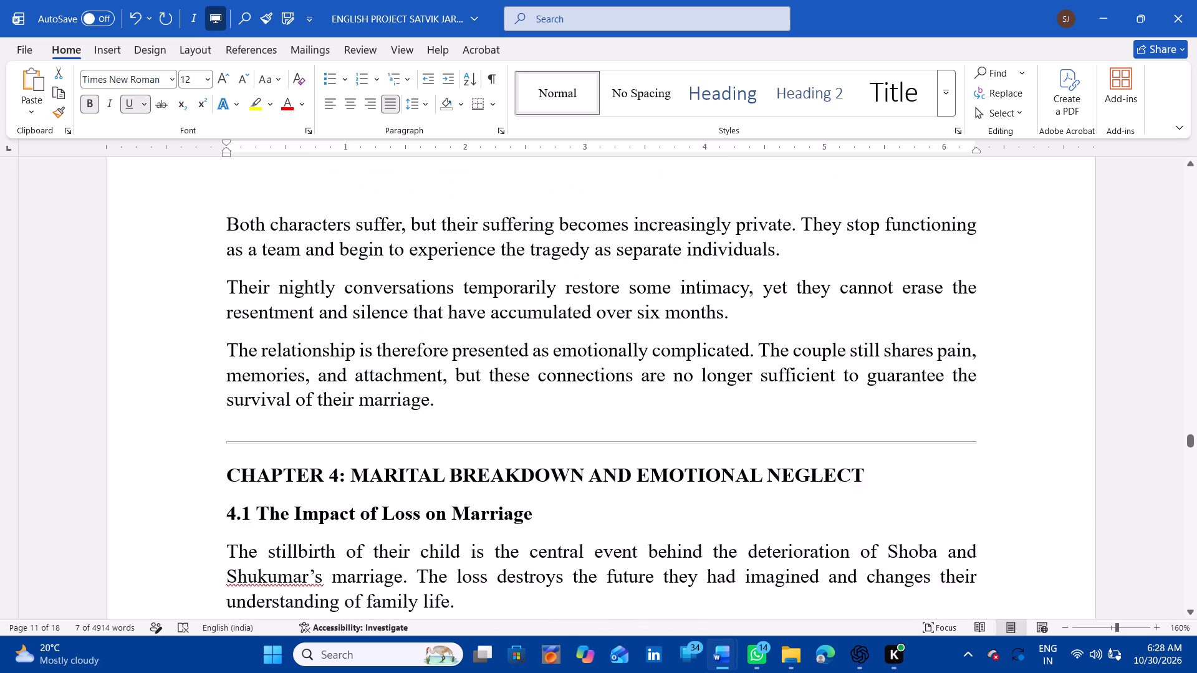
pyautogui.scroll(-2, 180, 251)
pyautogui.scroll(4, 233, 237)
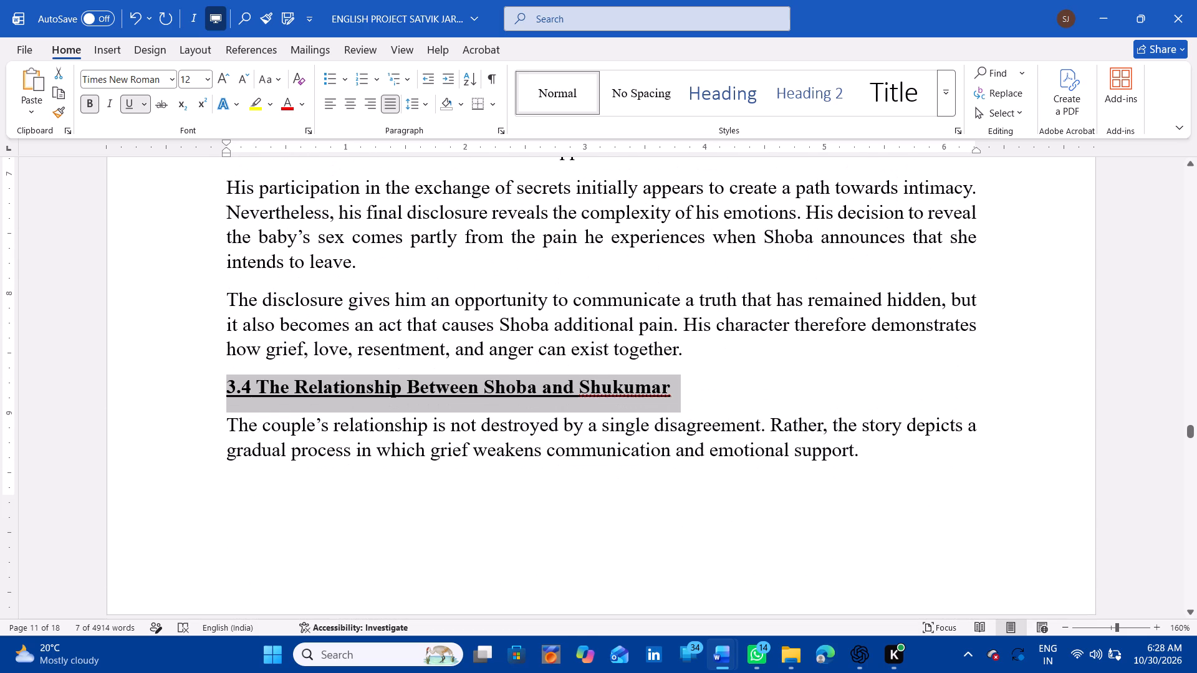
pyautogui.click(254, 377)
pyautogui.press('BackSpace')
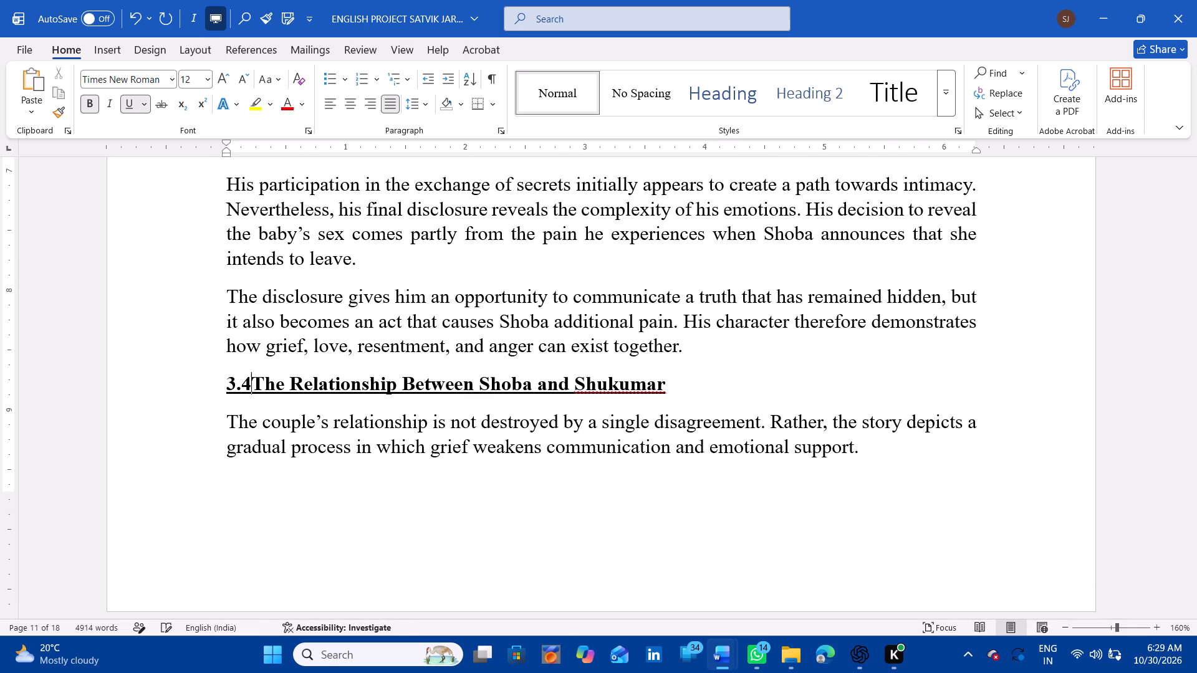
pyautogui.press('BackSpace')
pyautogui.press('BackSpace')
pyautogui.press('BackSpace')
# Remove the number 3.3 and its trailing space from the heading "Character Analysis of Shukumar".
pyautogui.scroll(3, 254, 377)
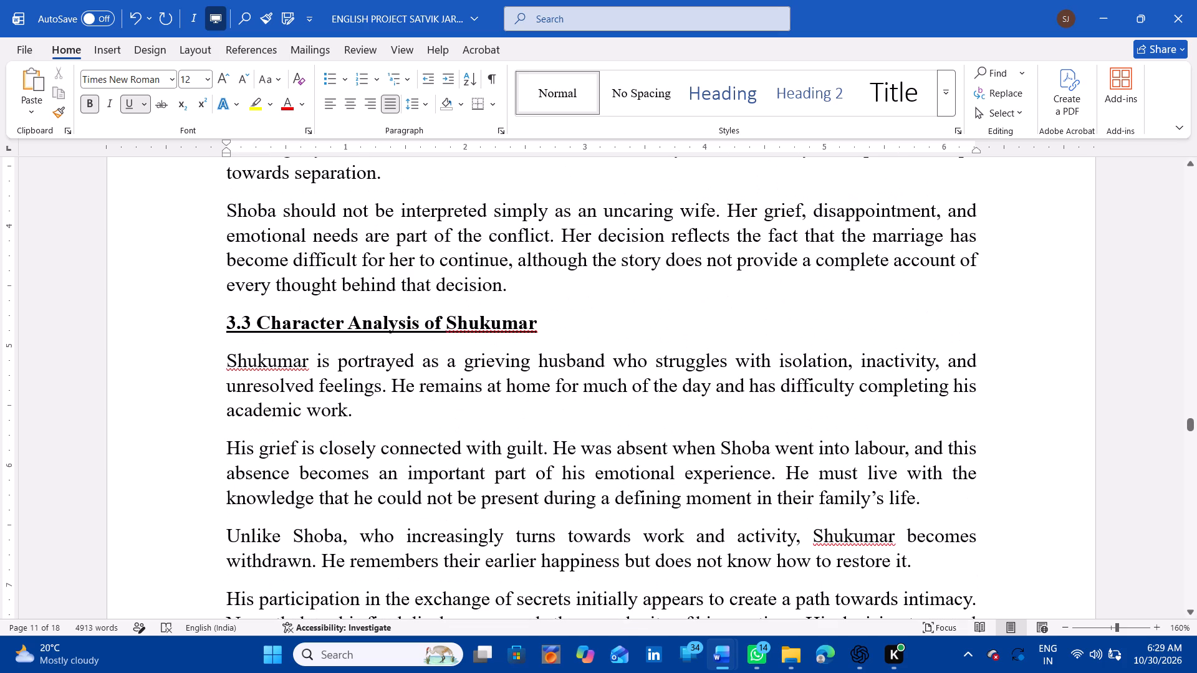
pyautogui.click(260, 323)
pyautogui.press('BackSpace')
pyautogui.press('BackSpace')
pyautogui.press('BackSpace')
pyautogui.press('BackSpace')
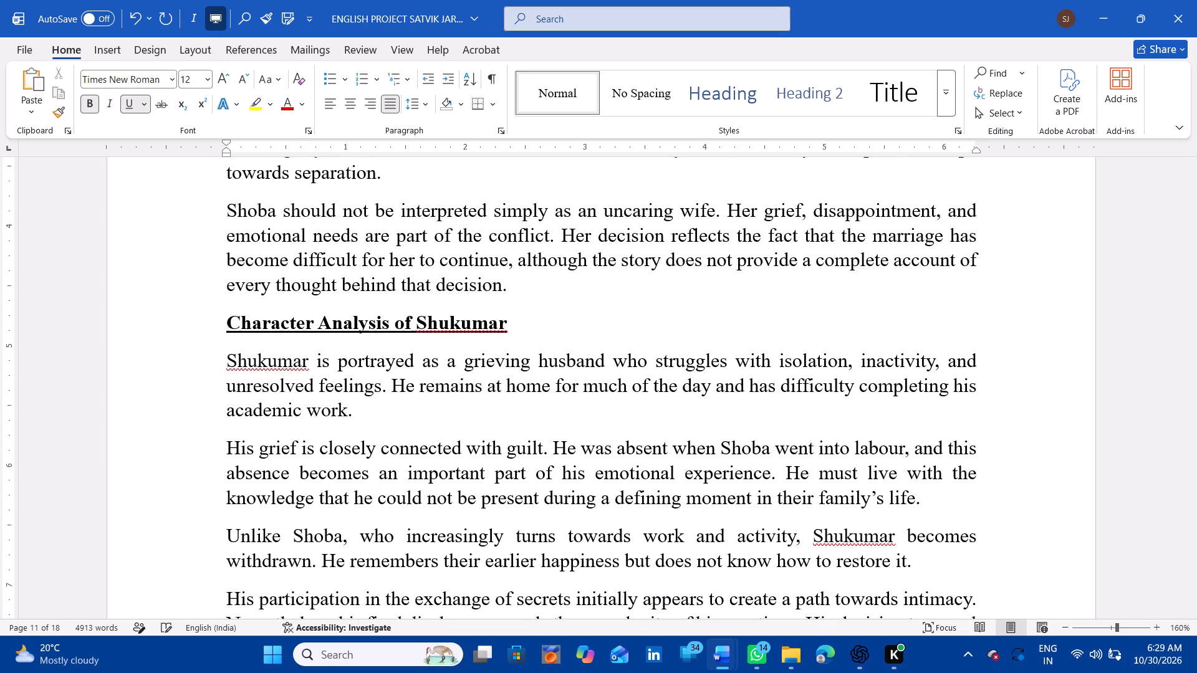
# Remove the number 3.2 from the heading "Character Analysis of Shoba".
pyautogui.scroll(6, 260, 323)
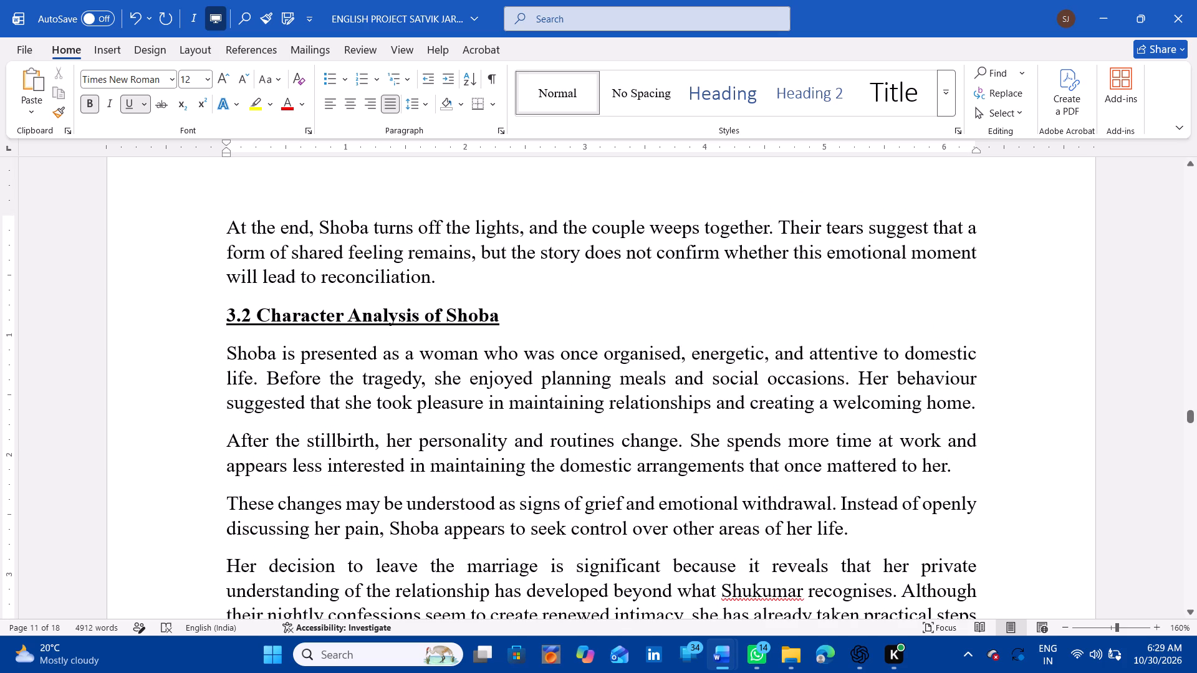
pyautogui.click(253, 313)
pyautogui.press('BackSpace')
pyautogui.press('BackSpace')
pyautogui.press('BackSpace')
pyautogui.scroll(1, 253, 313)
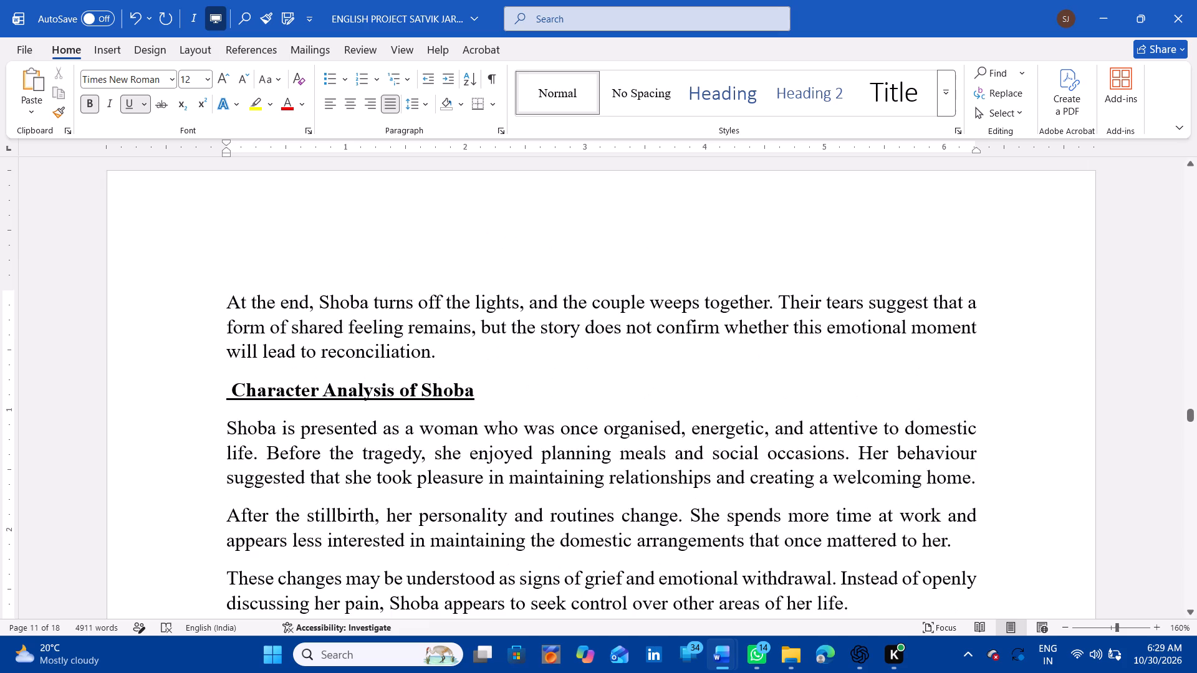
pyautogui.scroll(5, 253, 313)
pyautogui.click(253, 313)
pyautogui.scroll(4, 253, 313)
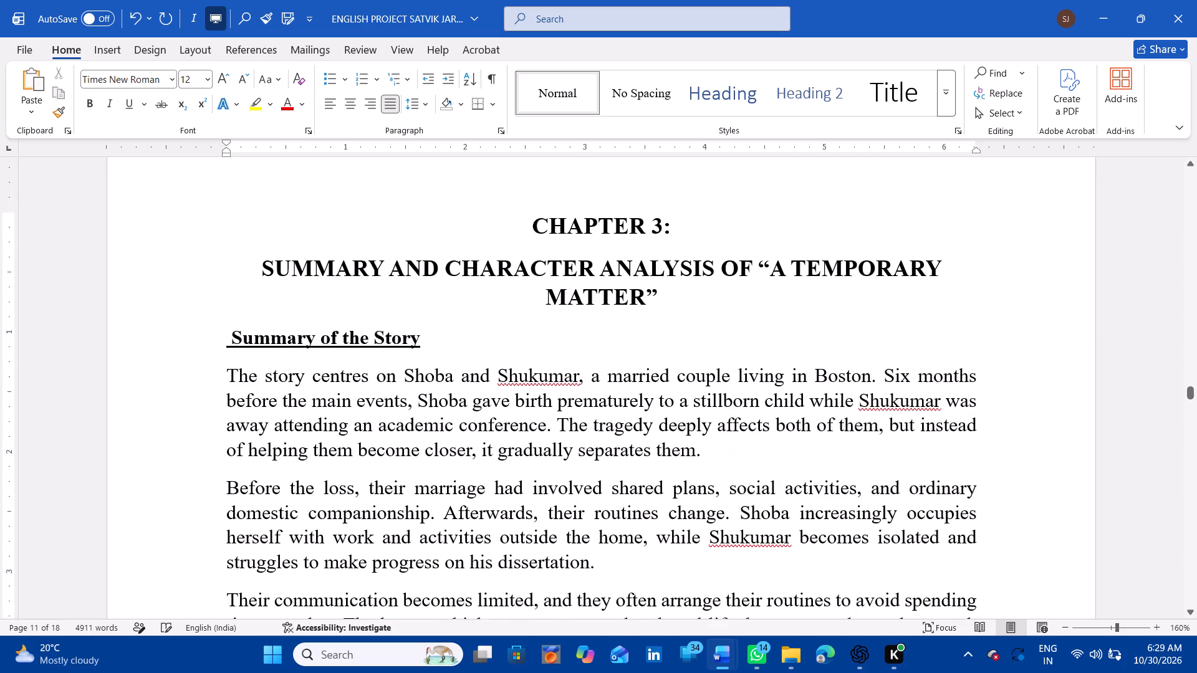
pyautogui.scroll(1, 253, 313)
# Insert blank lines after the last paragraph of Chapter 3 until the Chapter 4 heading starts on a new page.
pyautogui.scroll(-16, 253, 313)
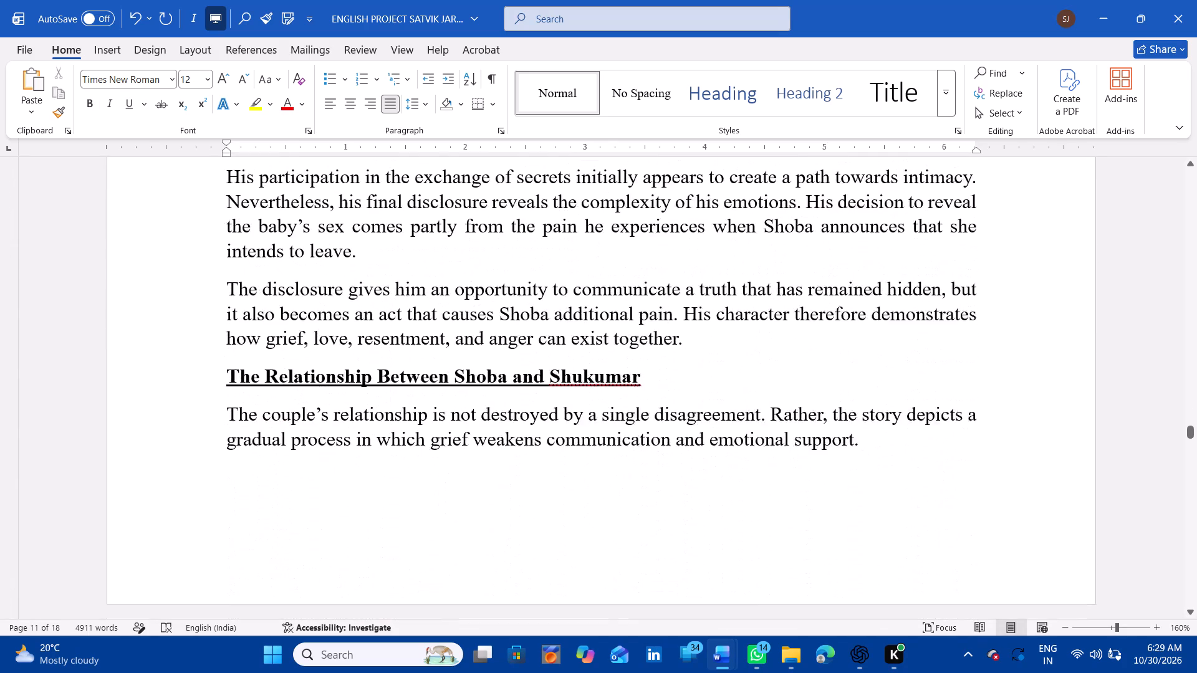
pyautogui.scroll(-10, 253, 313)
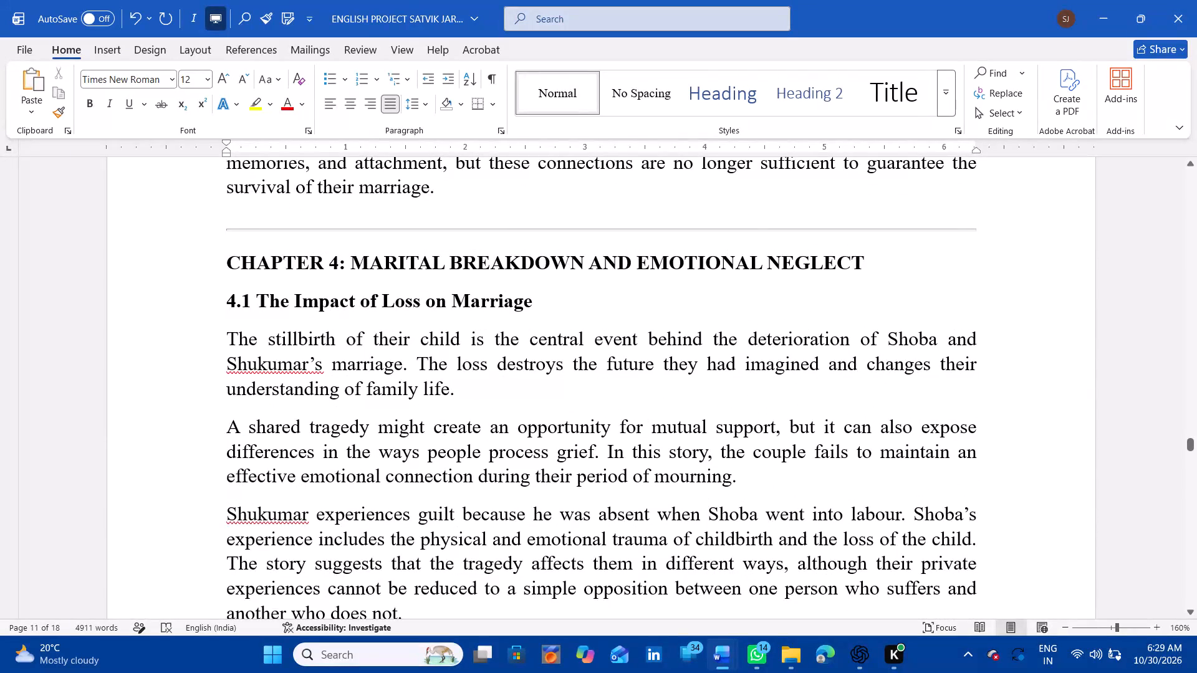
pyautogui.click(441, 181)
pyautogui.press('Return')
pyautogui.press('Return')
pyautogui.press('Return')
pyautogui.press('Return')
pyautogui.press('Return')
pyautogui.press('Return')
pyautogui.press('Return')
pyautogui.press('Return')
pyautogui.press('Return')
pyautogui.press('Return')
pyautogui.press('Return')
pyautogui.press('Return')
pyautogui.press('Return')
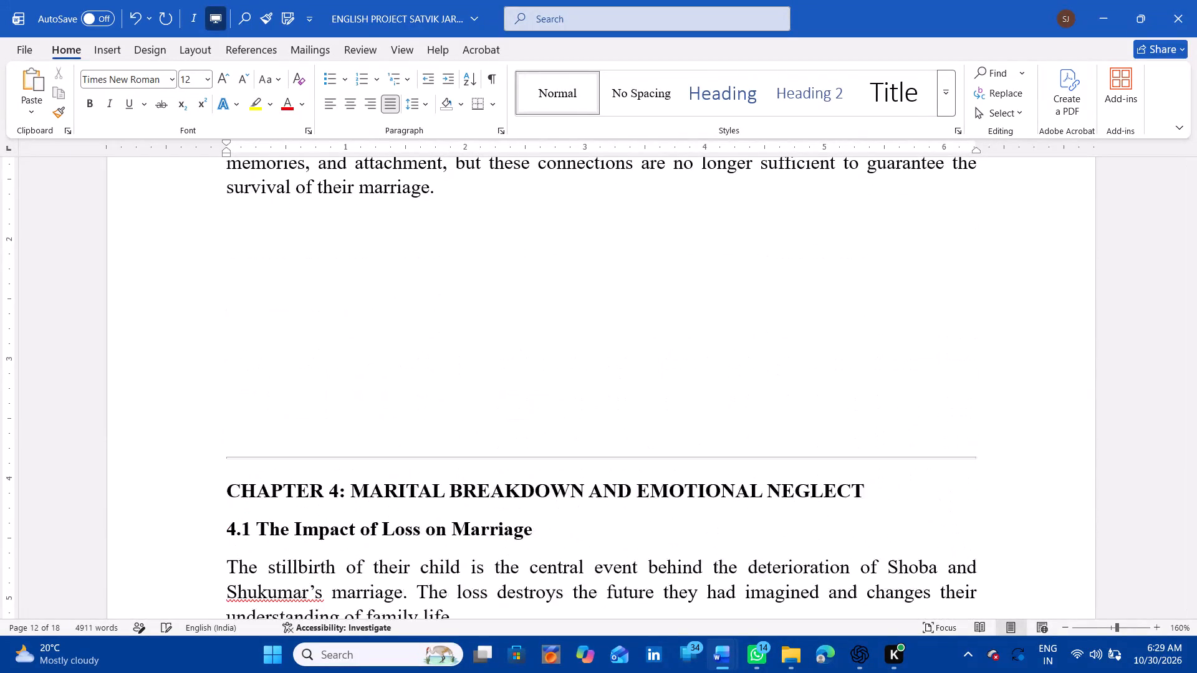
pyautogui.scroll(-5, 441, 181)
pyautogui.press('Return')
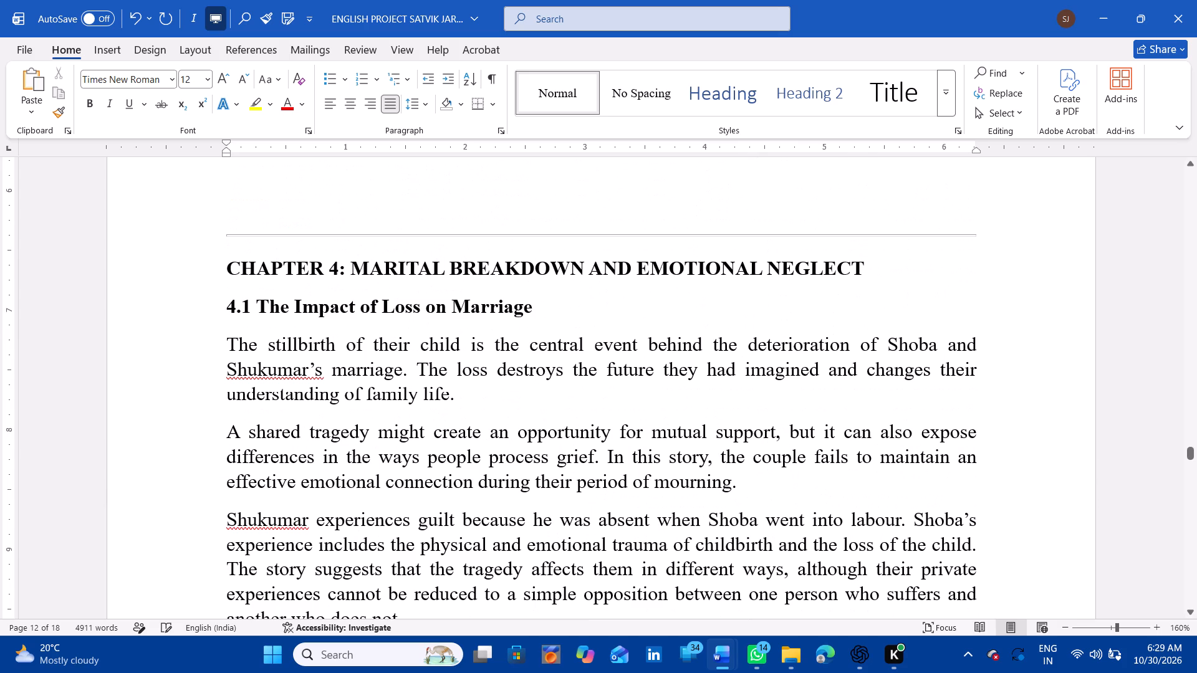
pyautogui.hscroll(1, 441, 181)
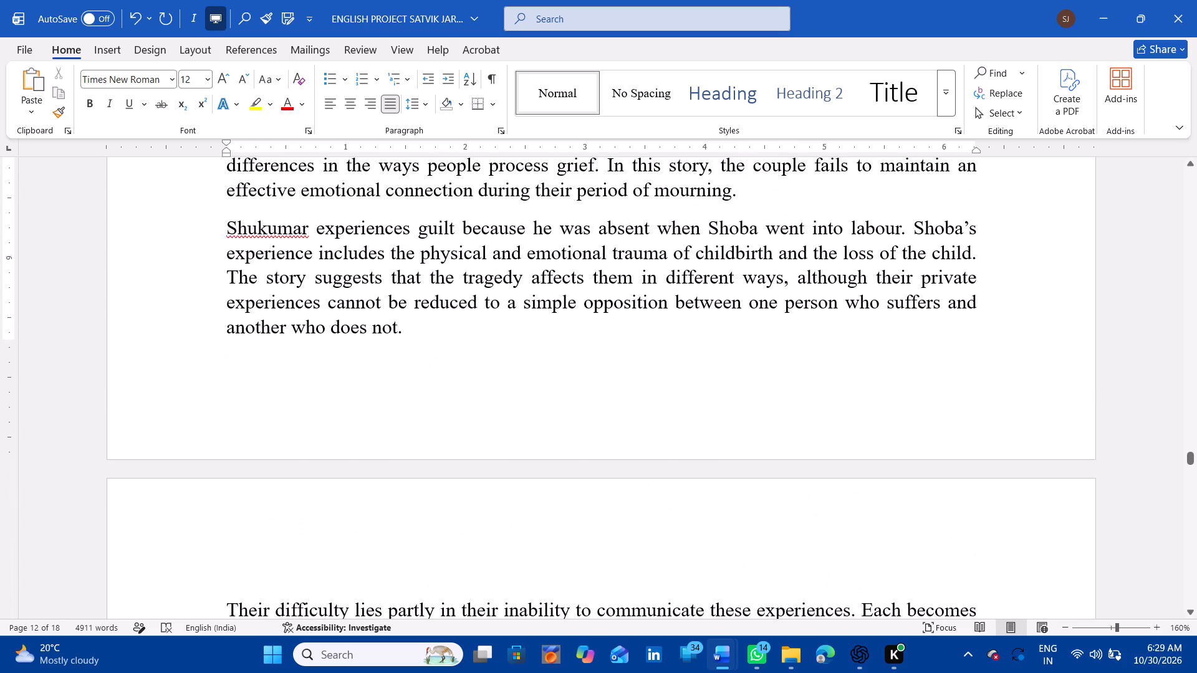
pyautogui.press('Return')
pyautogui.press('Return')
pyautogui.press('Return')
pyautogui.press('Return')
pyautogui.press('Return')
pyautogui.press('Return')
pyautogui.press('Return')
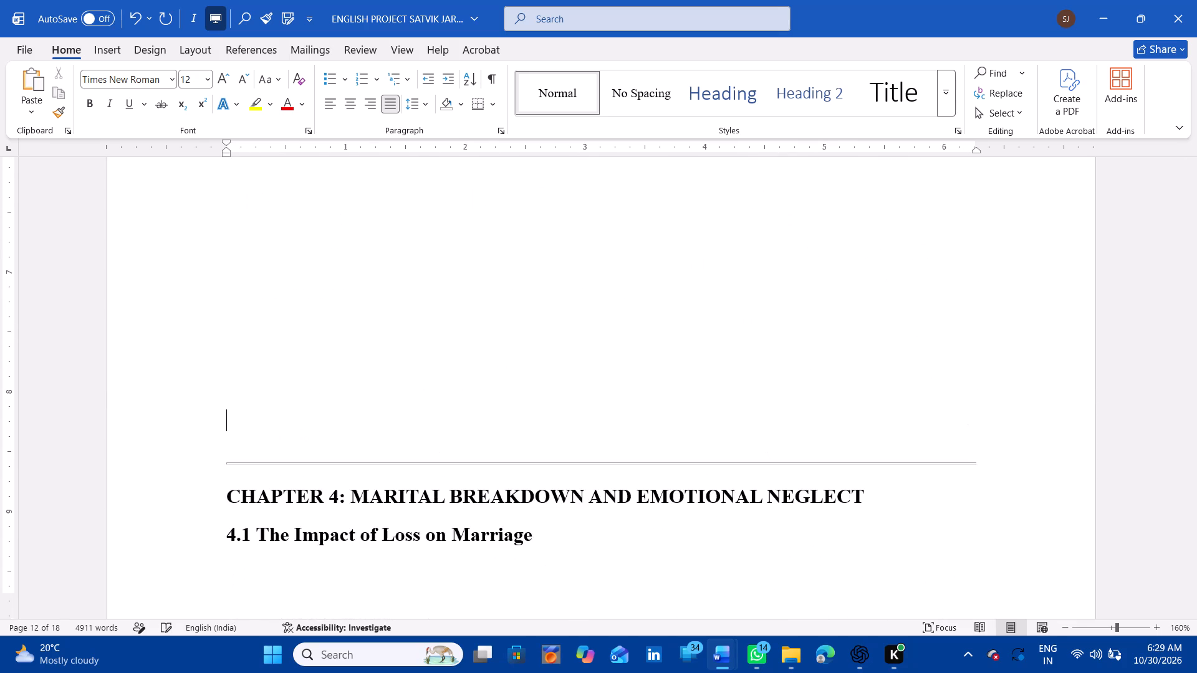
pyautogui.scroll(-3, 441, 181)
pyautogui.press('Return')
pyautogui.press('Return')
pyautogui.press('Return')
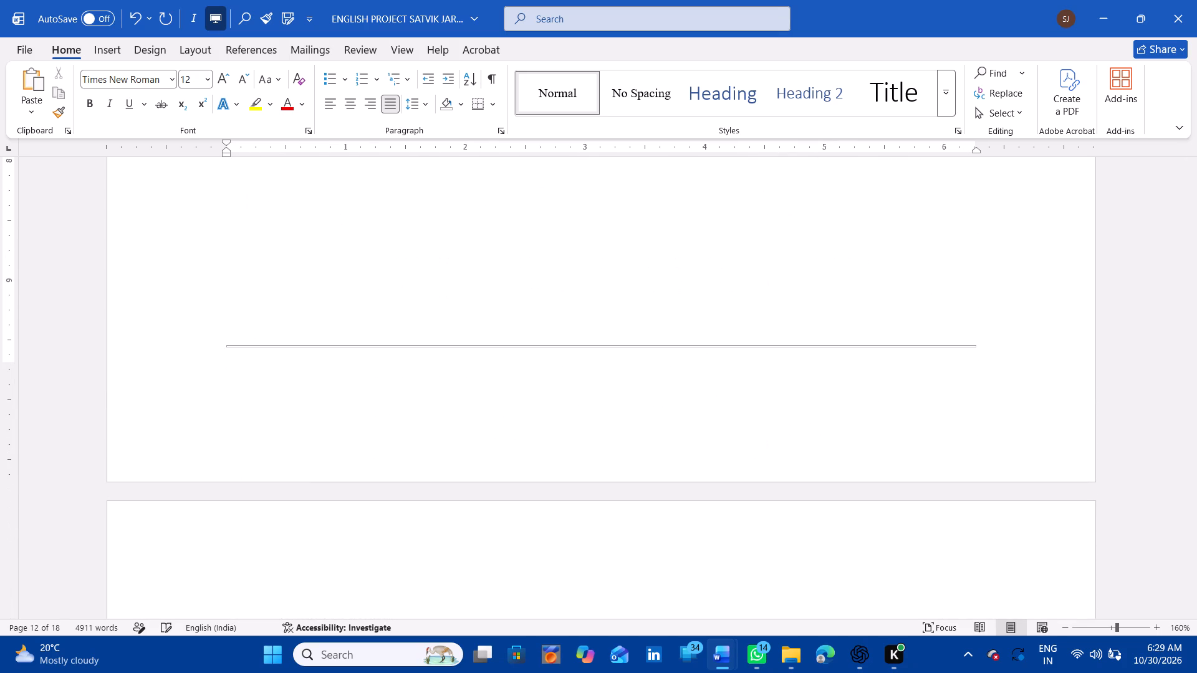
pyautogui.press('Return')
# Delete the horizontal line above the Chapter 4 heading together with the empty line at the top of that page.
pyautogui.scroll(-3, 441, 181)
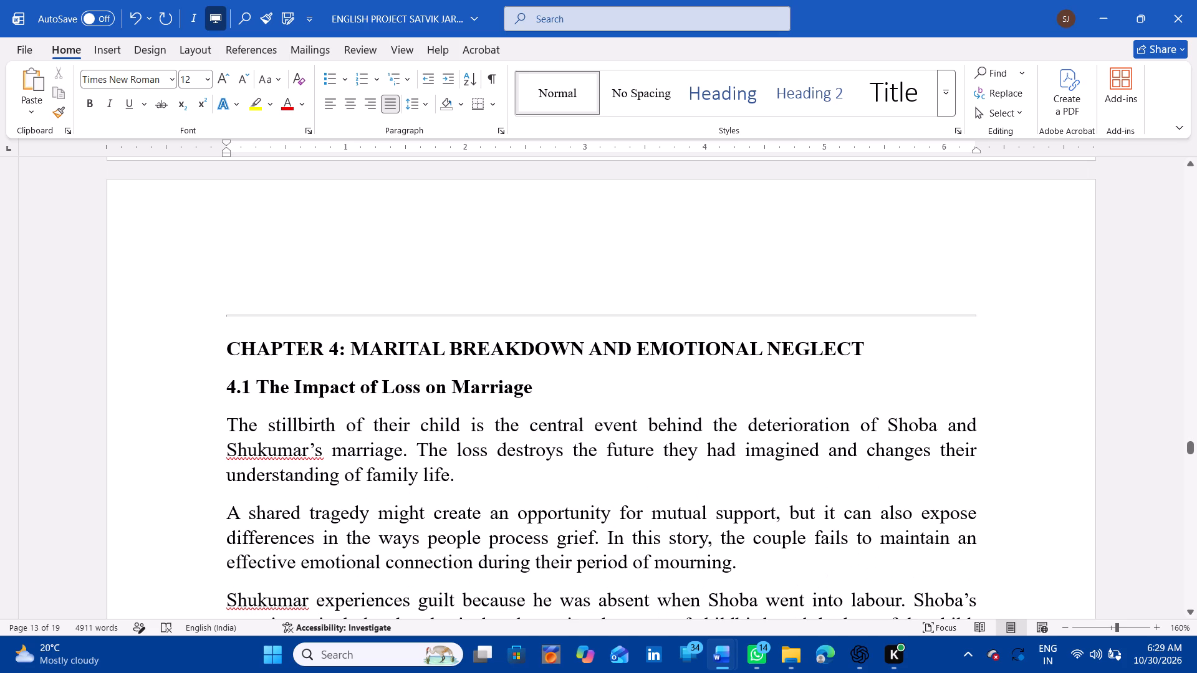
pyautogui.click(476, 313)
pyautogui.press('Delete')
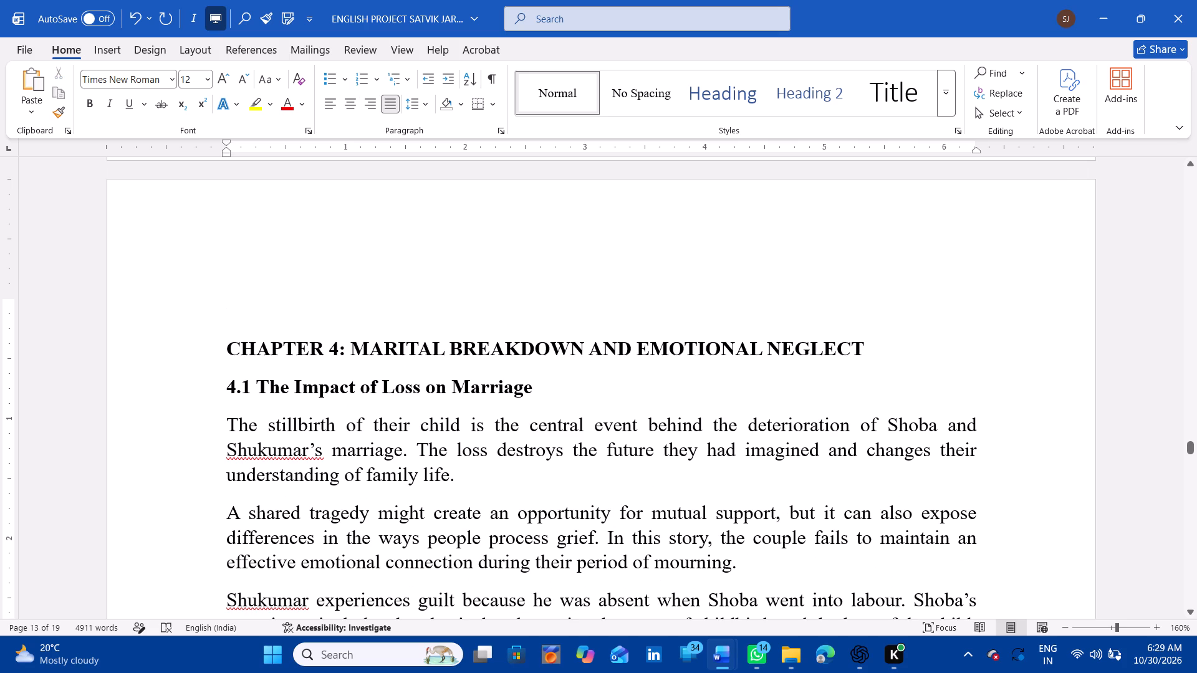
pyautogui.press('BackSpace')
pyautogui.scroll(3, 476, 313)
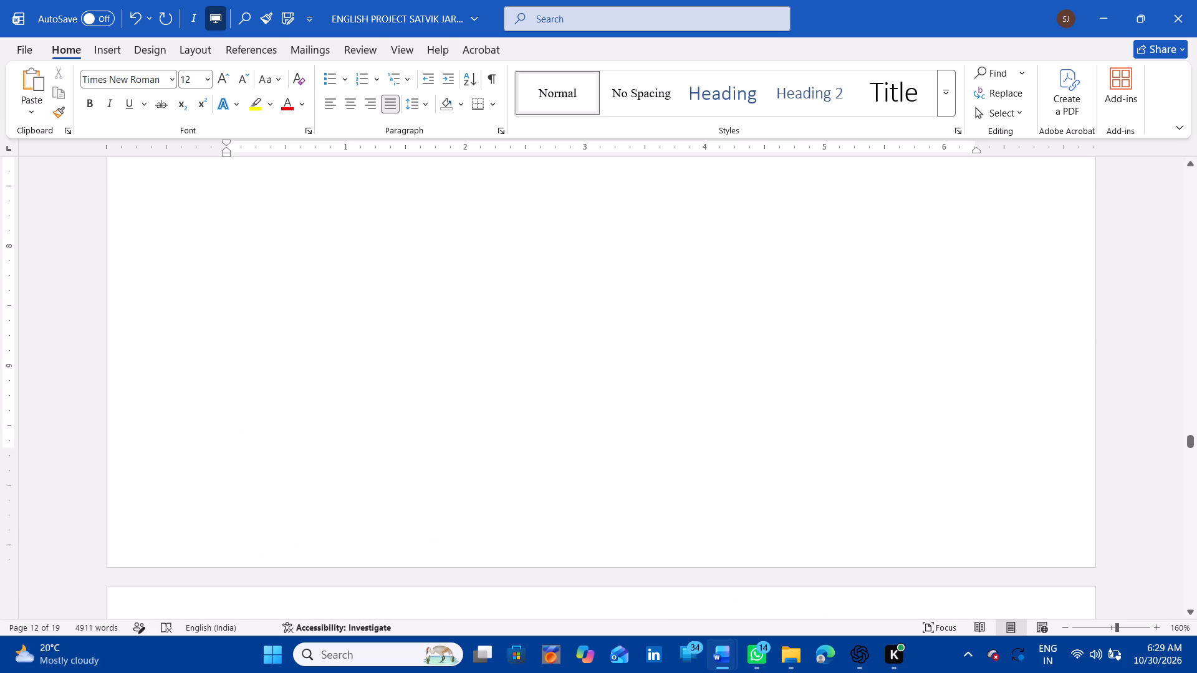
pyautogui.scroll(-2, 492, 271)
# Split the Chapter 4 heading after "CHAPTER 4:" so that its title sits on a separate line.
pyautogui.scroll(-1, 492, 271)
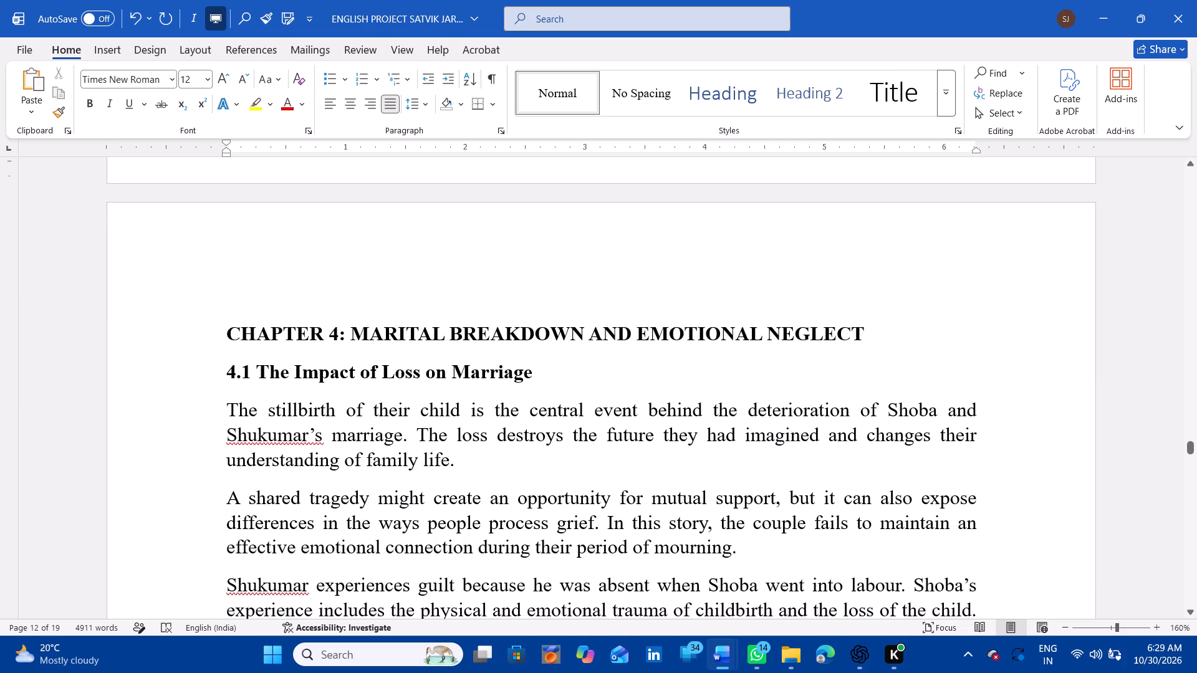
pyautogui.click(344, 340)
pyautogui.press('Return')
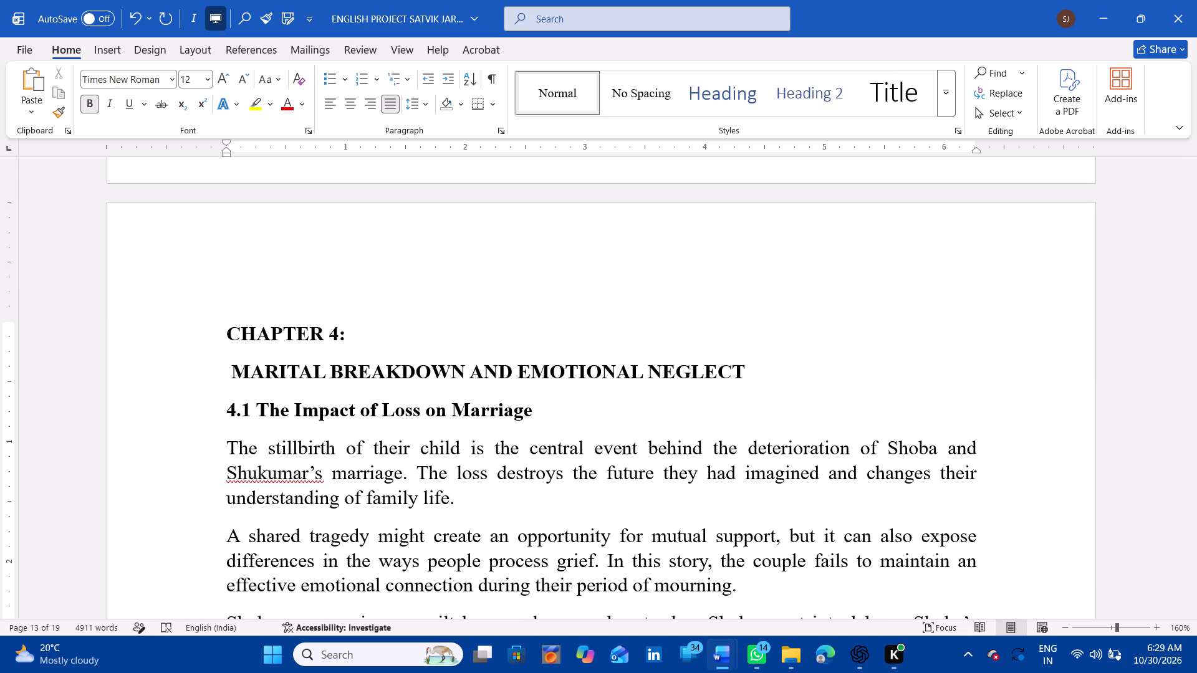
# Center both lines of the Chapter 4 heading and increase their font size to 14.
pyautogui.moveTo(134, 330); pyautogui.dragTo(148, 375)
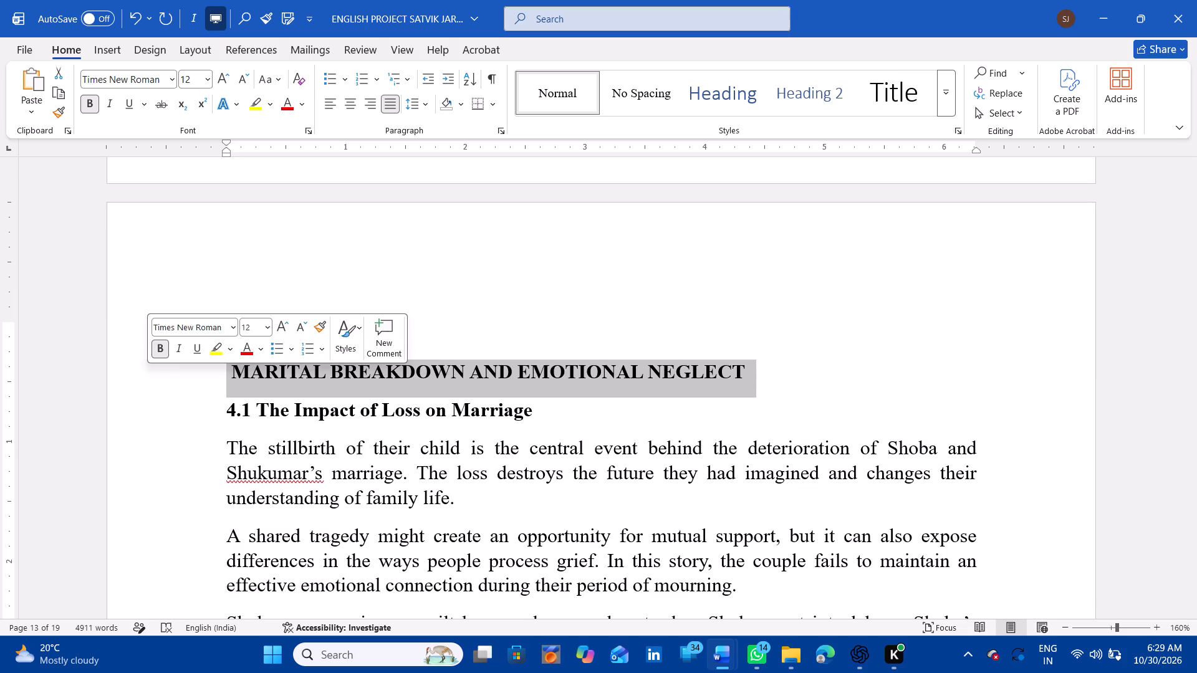
pyautogui.moveTo(342, 97); pyautogui.dragTo(412, 97)
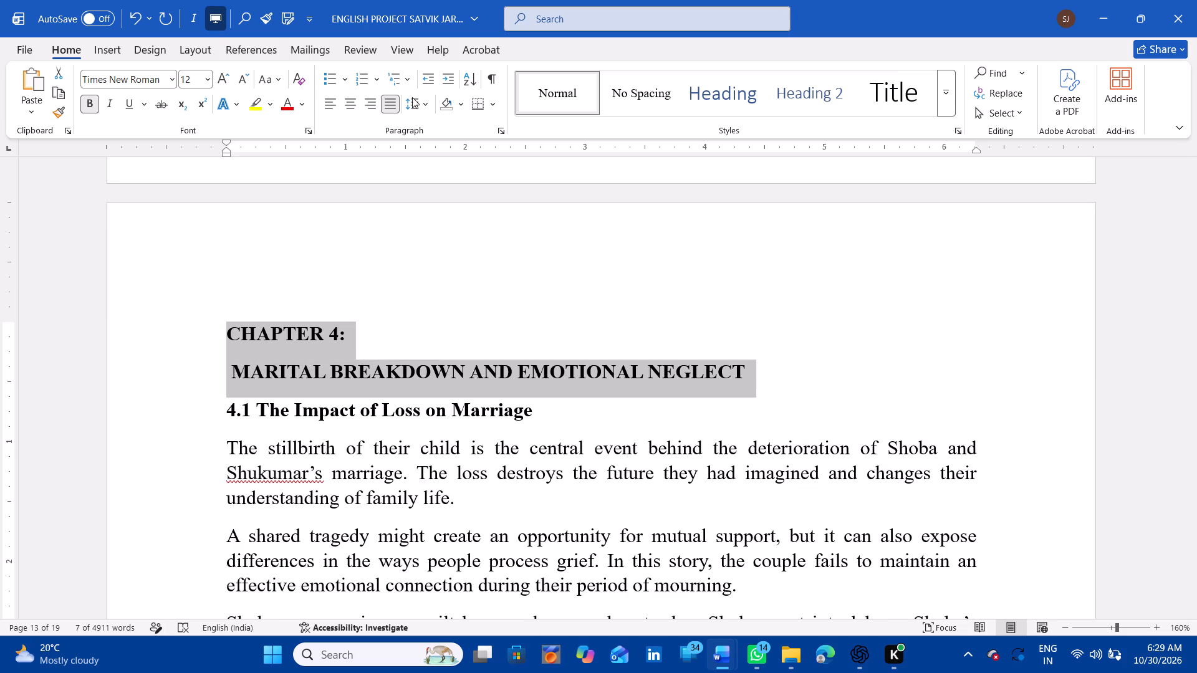
pyautogui.moveTo(412, 97); pyautogui.dragTo(349, 98)
pyautogui.click(349, 98)
pyautogui.click(349, 98)
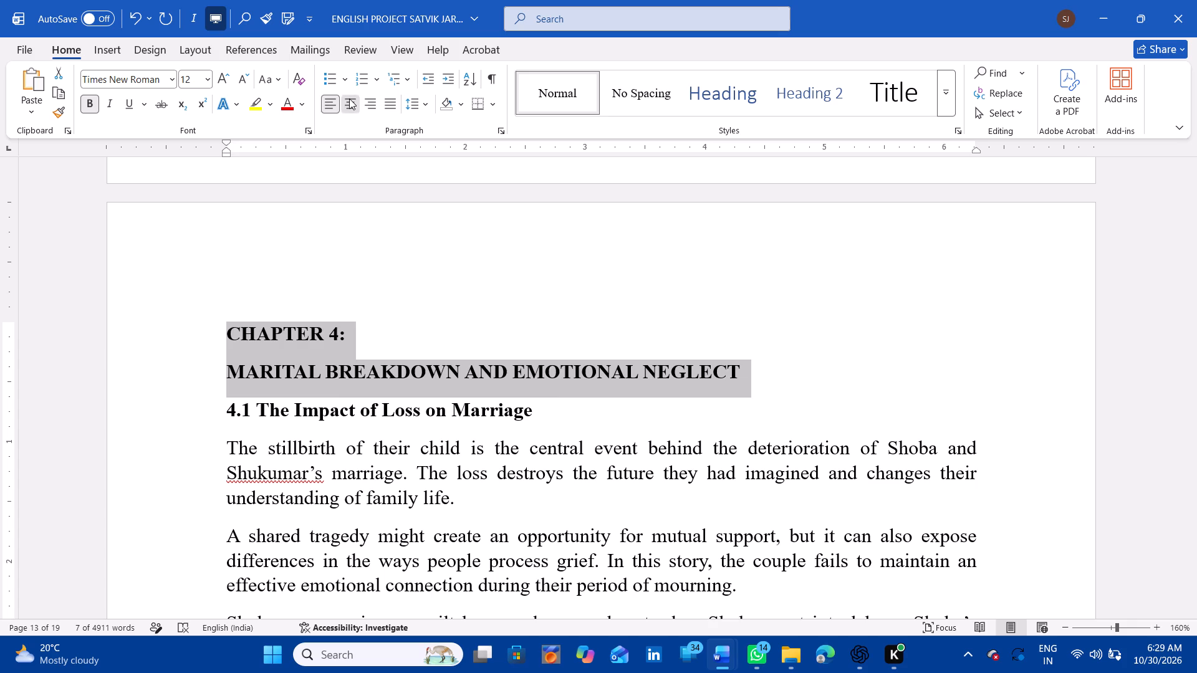
pyautogui.click(229, 77)
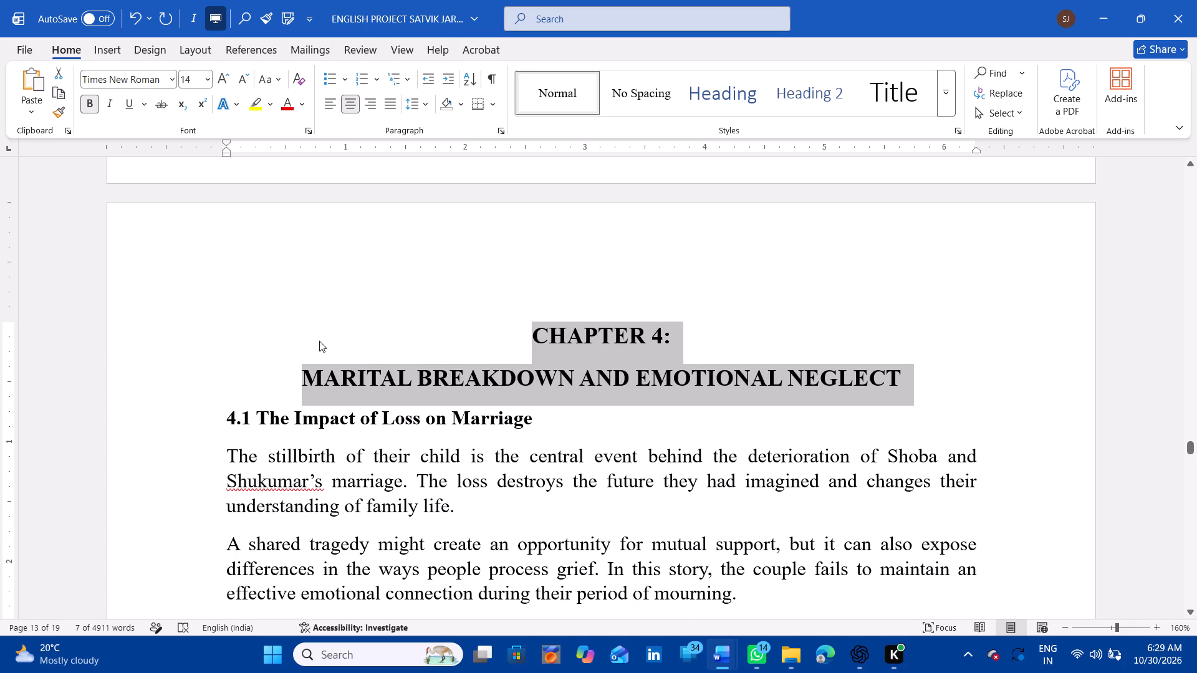
# Remove the number 4.1 from the heading "The Impact of Loss on Marriage".
pyautogui.scroll(-2, 319, 341)
pyautogui.click(250, 221)
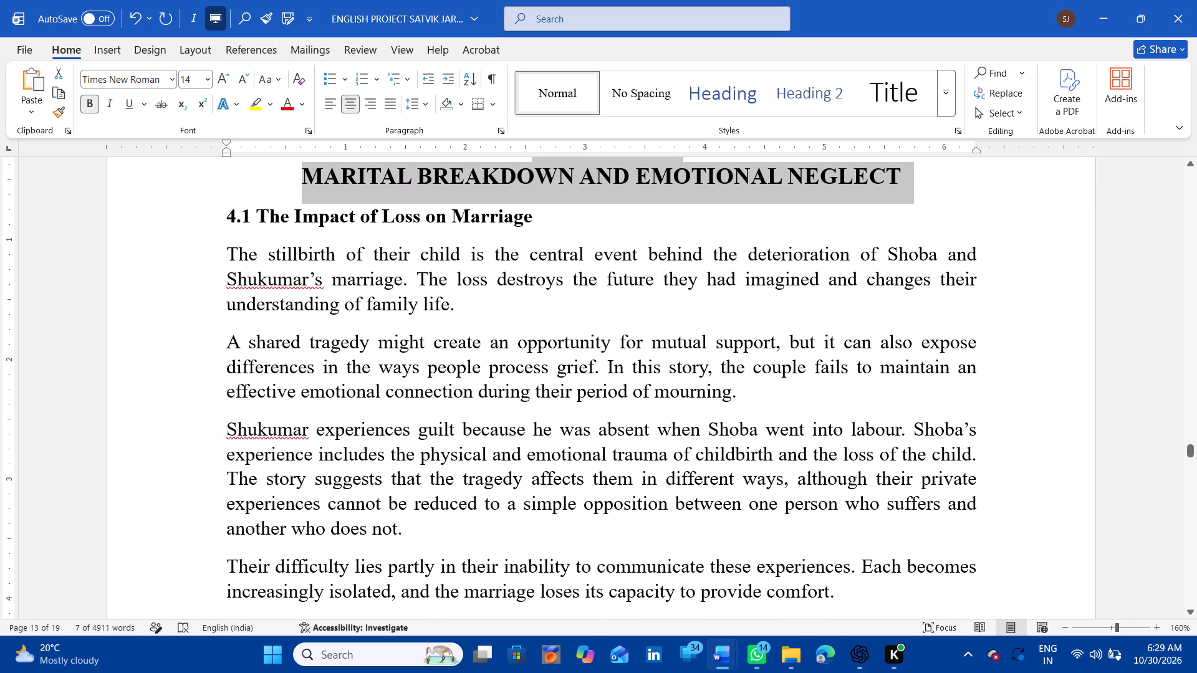
pyautogui.press('BackSpace')
pyautogui.press('BackSpace')
pyautogui.press('BackSpace')
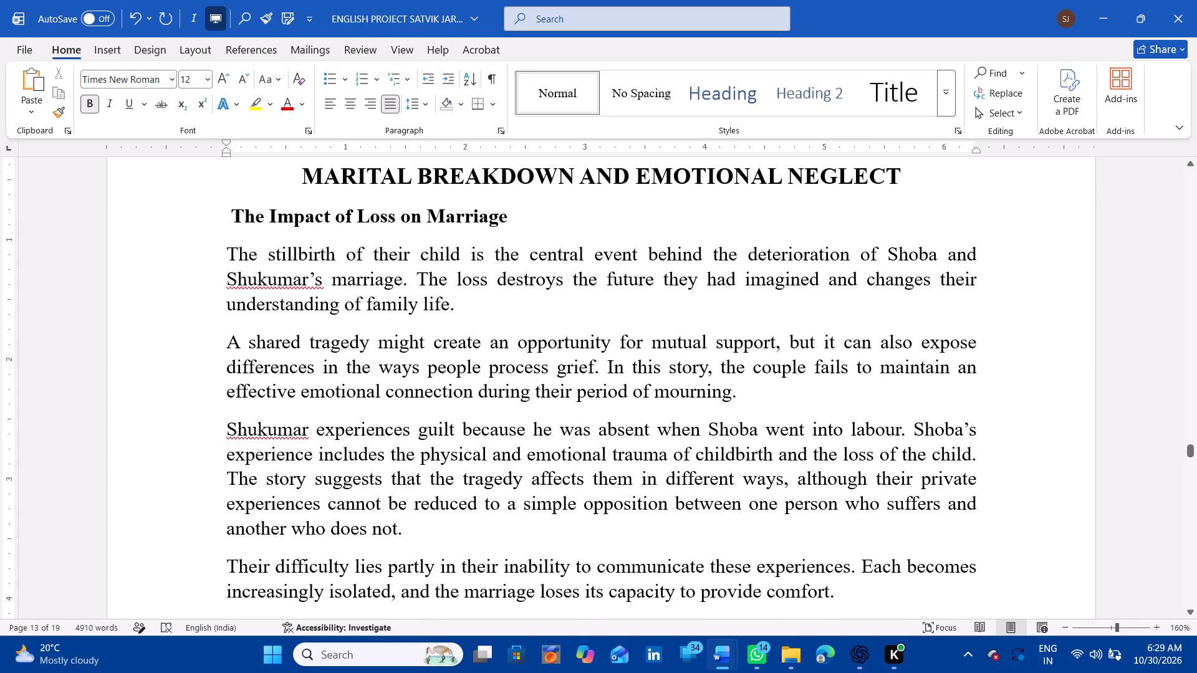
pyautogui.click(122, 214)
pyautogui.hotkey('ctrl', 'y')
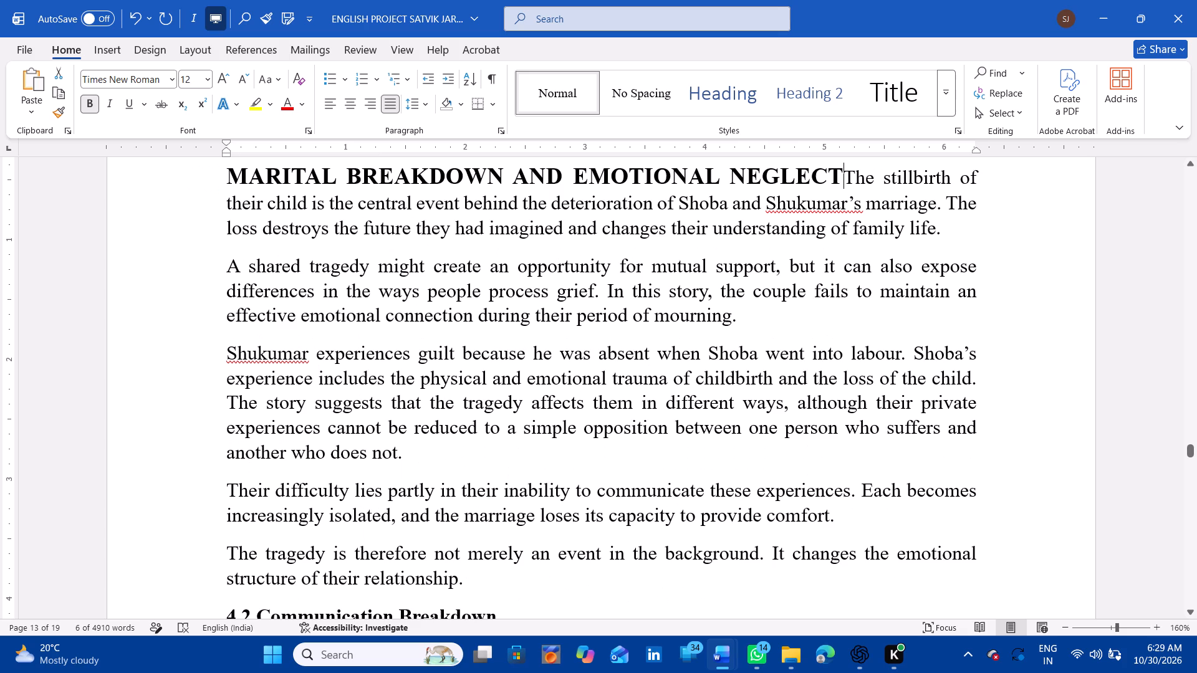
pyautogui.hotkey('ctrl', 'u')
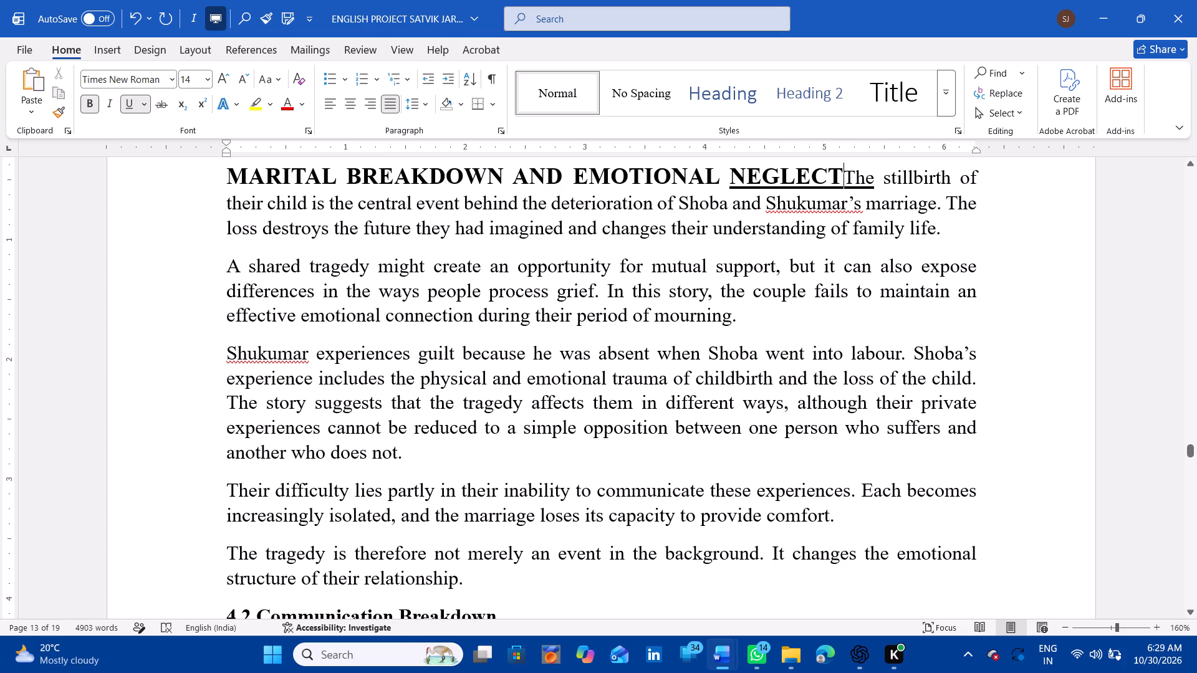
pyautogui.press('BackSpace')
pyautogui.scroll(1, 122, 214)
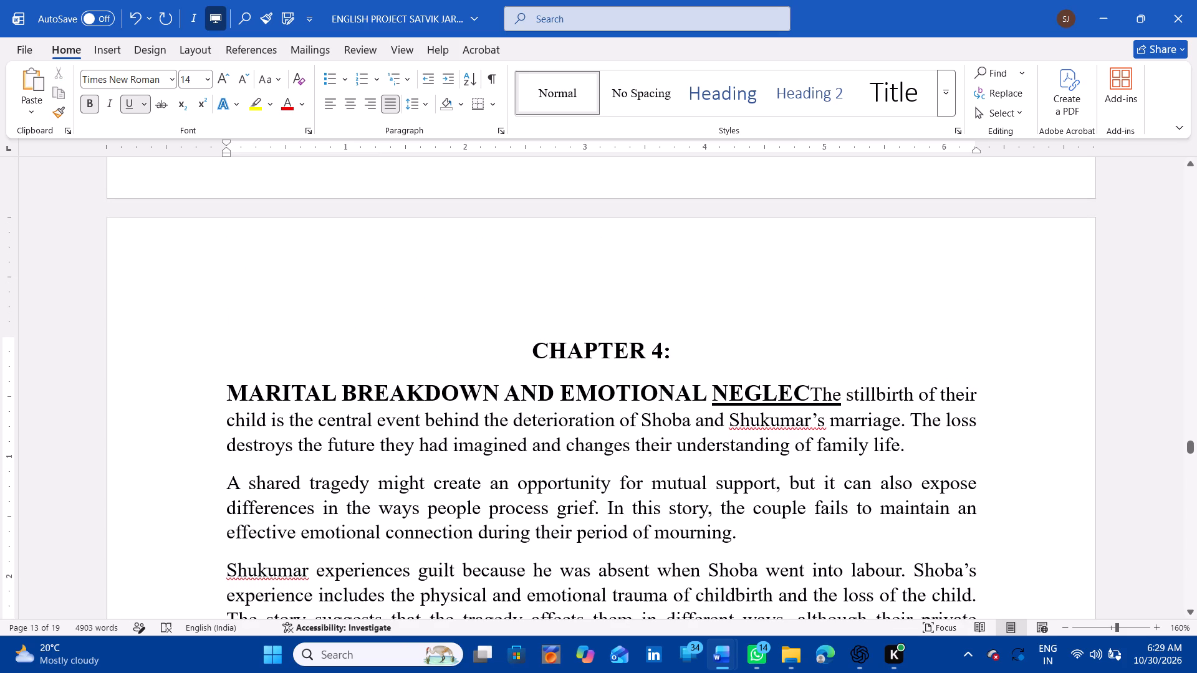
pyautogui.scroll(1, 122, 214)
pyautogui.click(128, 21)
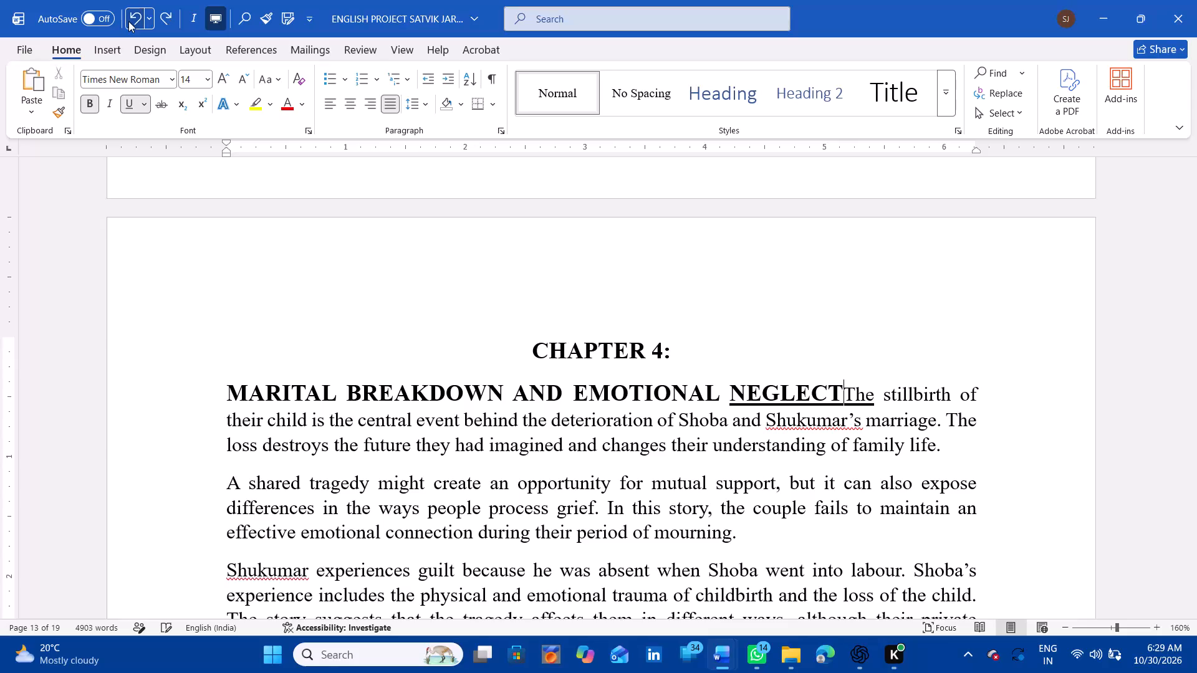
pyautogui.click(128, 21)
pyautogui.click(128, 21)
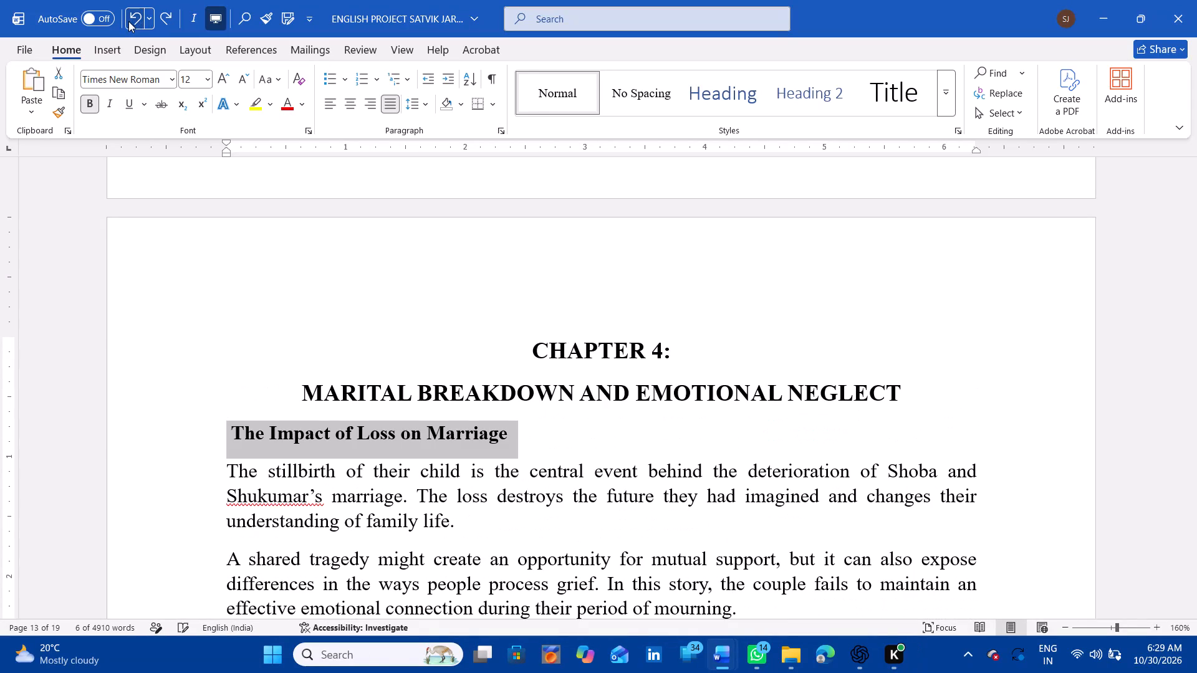
# Underline the section heading "The Impact of Loss on Marriage" in Chapter 4.
pyautogui.click(122, 431)
pyautogui.hotkey('ctrl', 'u')
pyautogui.scroll(-2, 122, 431)
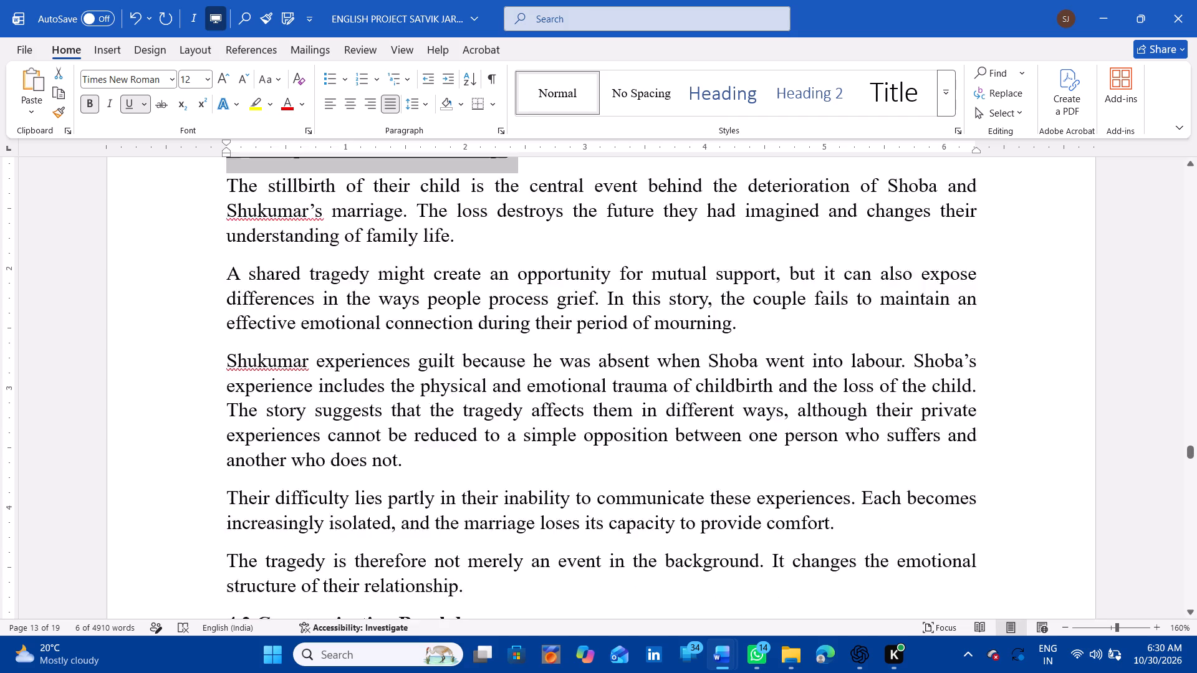
# Underline the Chapter 4 section headings 4.2, 4.3, 4.4 and 4.5.
pyautogui.scroll(-5, 122, 431)
pyautogui.click(130, 352)
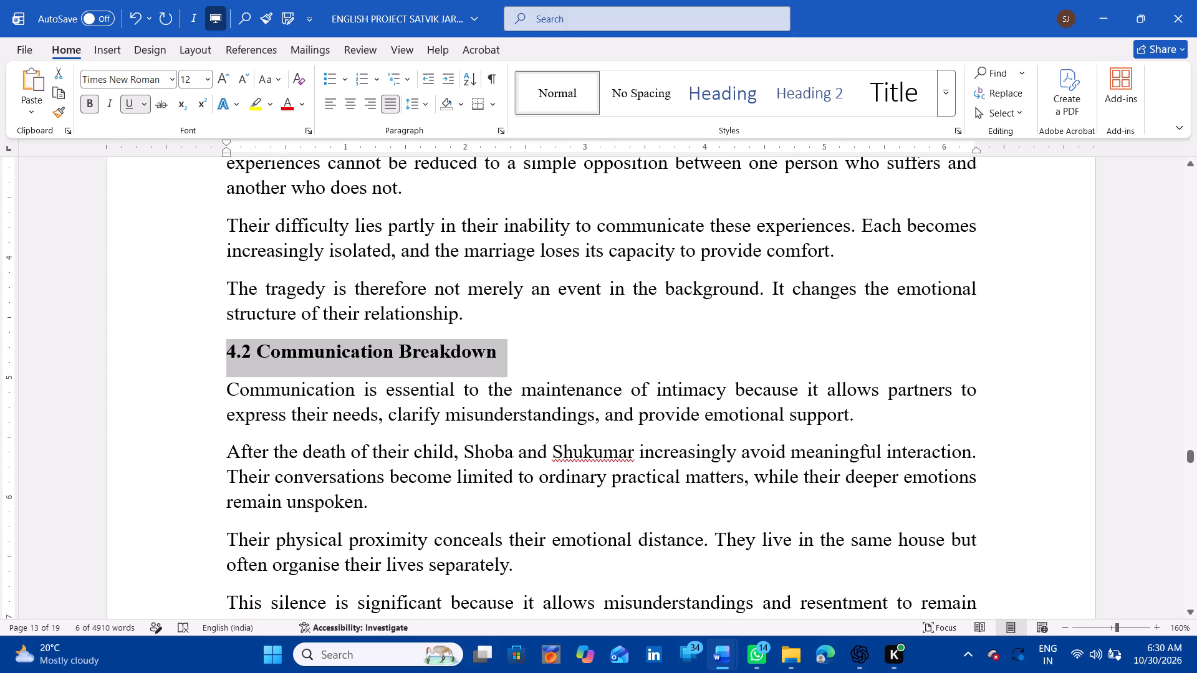
pyautogui.hotkey('ctrl', 'u')
pyautogui.scroll(-6, 130, 352)
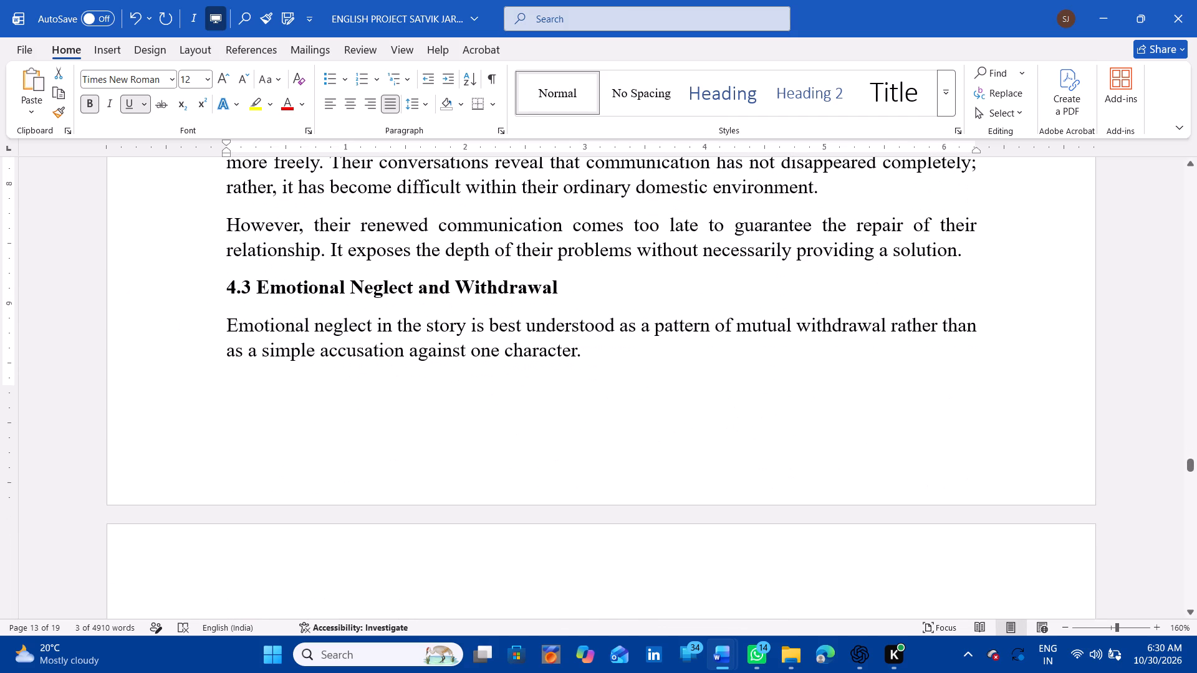
pyautogui.click(155, 297)
pyautogui.hotkey('ctrl', 'u')
pyautogui.scroll(-5, 155, 297)
pyautogui.click(158, 320)
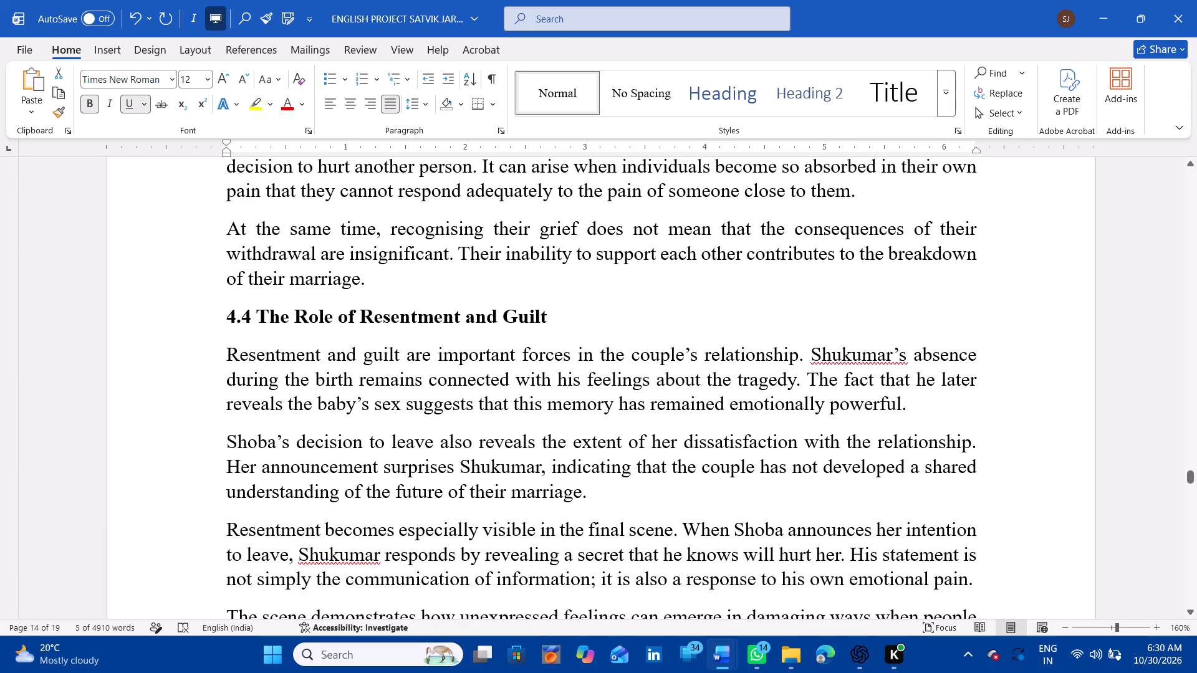
pyautogui.hotkey('ctrl', 'u')
pyautogui.scroll(-4, 158, 320)
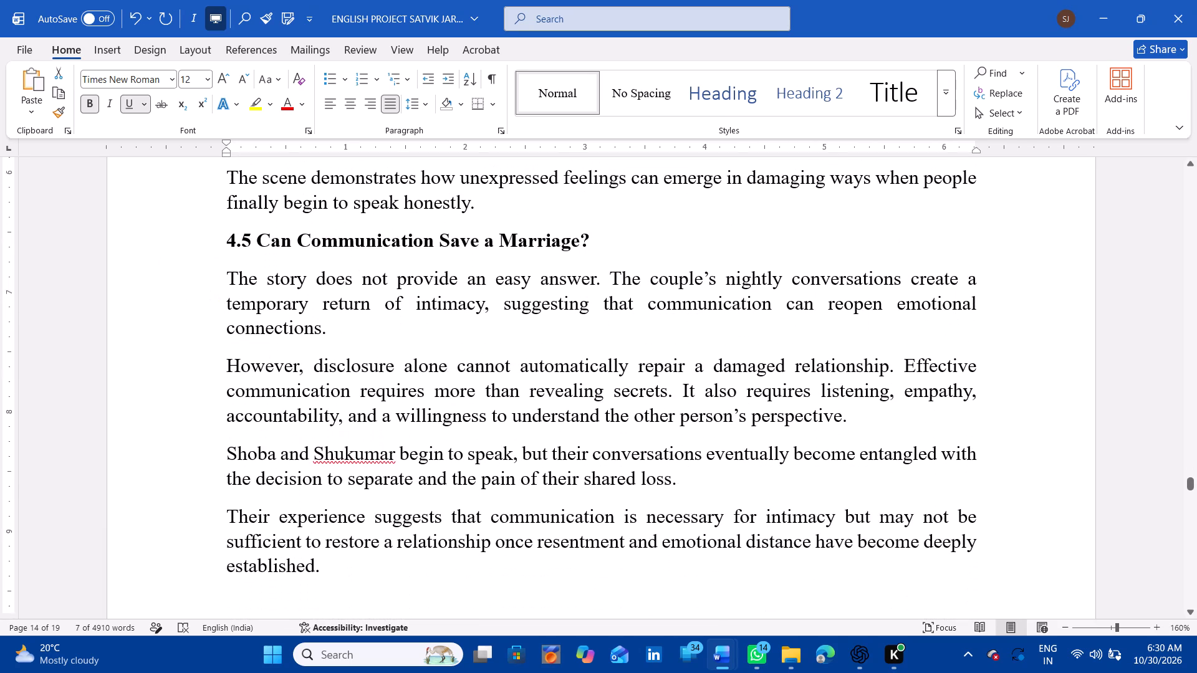
pyautogui.click(160, 296)
pyautogui.hotkey('ctrl', 'u')
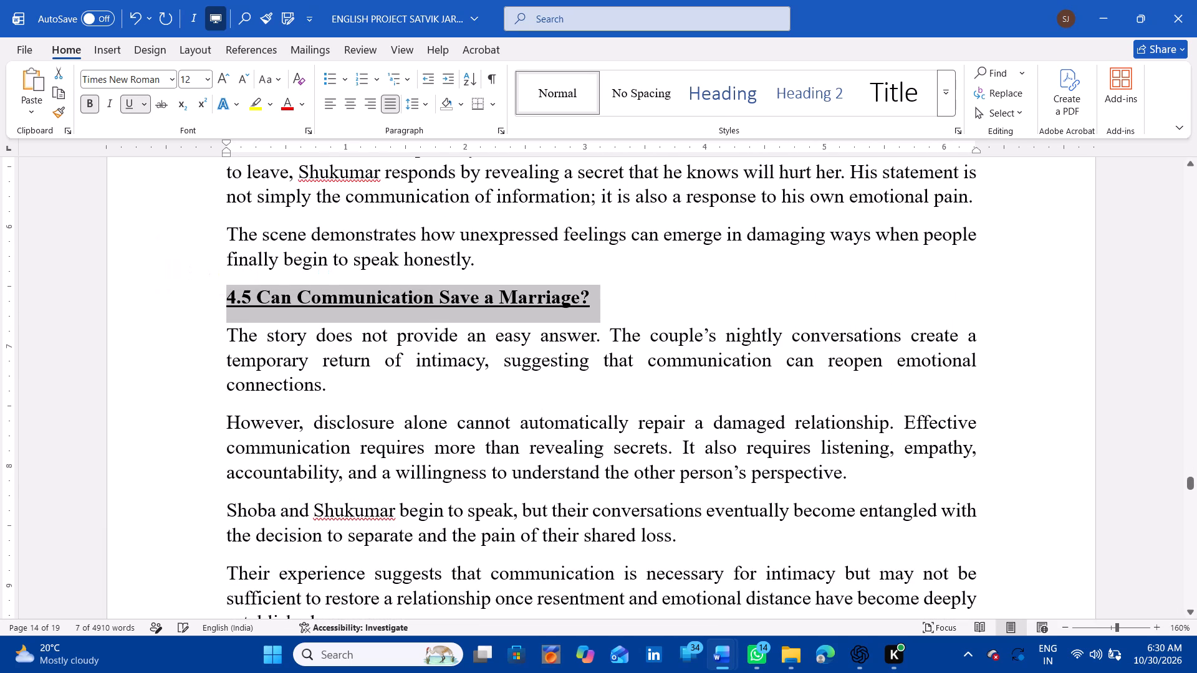
# Remove the numbers 4.5 and 4.4 from the headings "Can Communication Save a Marriage?" and "The Role of Resentment and Guilt".
pyautogui.scroll(-6, 160, 296)
pyautogui.scroll(2, 160, 296)
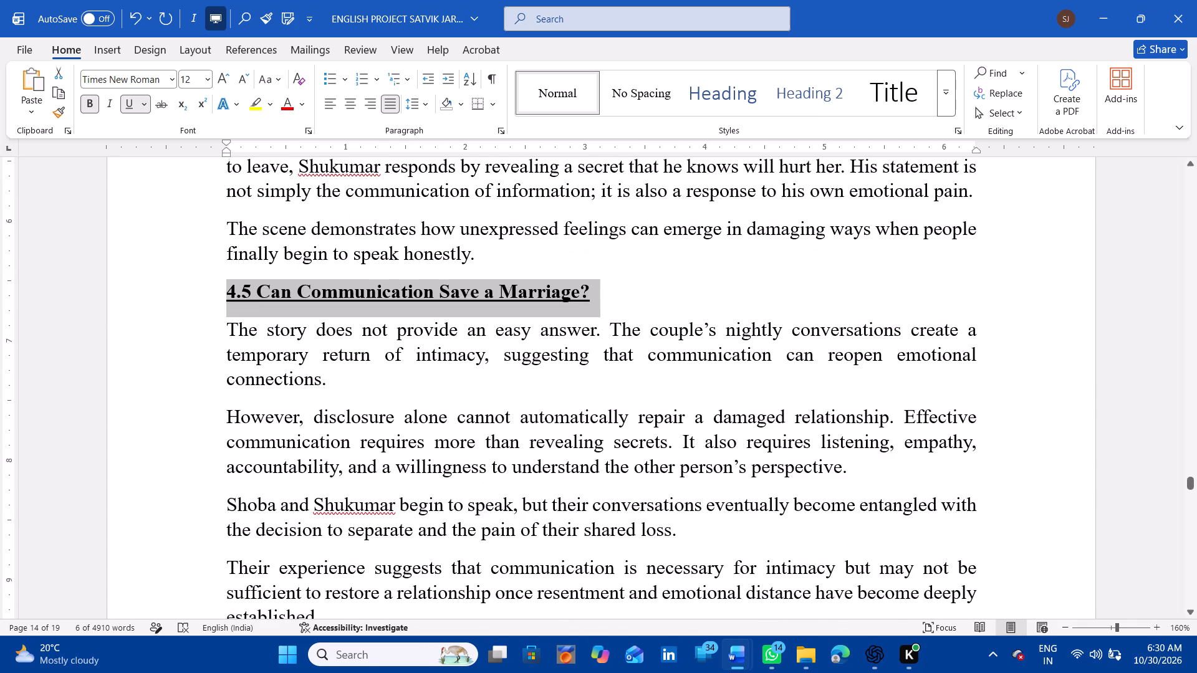
pyautogui.scroll(1, 160, 296)
pyautogui.click(248, 282)
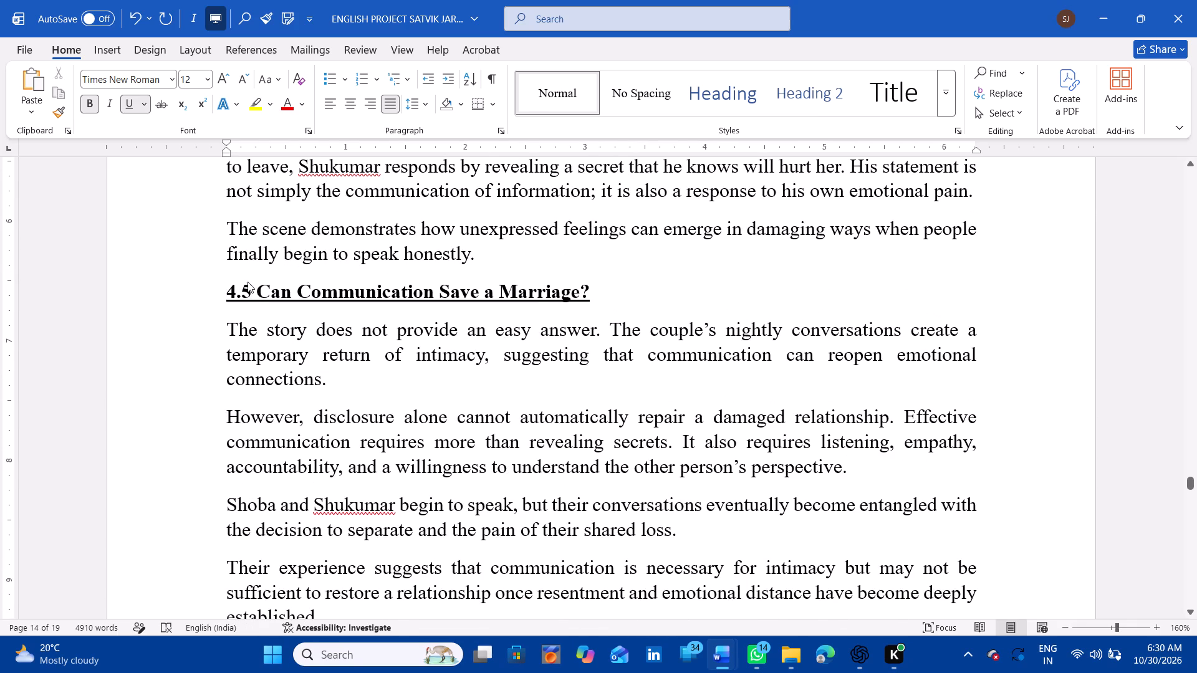
pyautogui.press('BackSpace')
pyautogui.press('BackSpace')
pyautogui.press('BackSpace')
pyautogui.scroll(4, 248, 282)
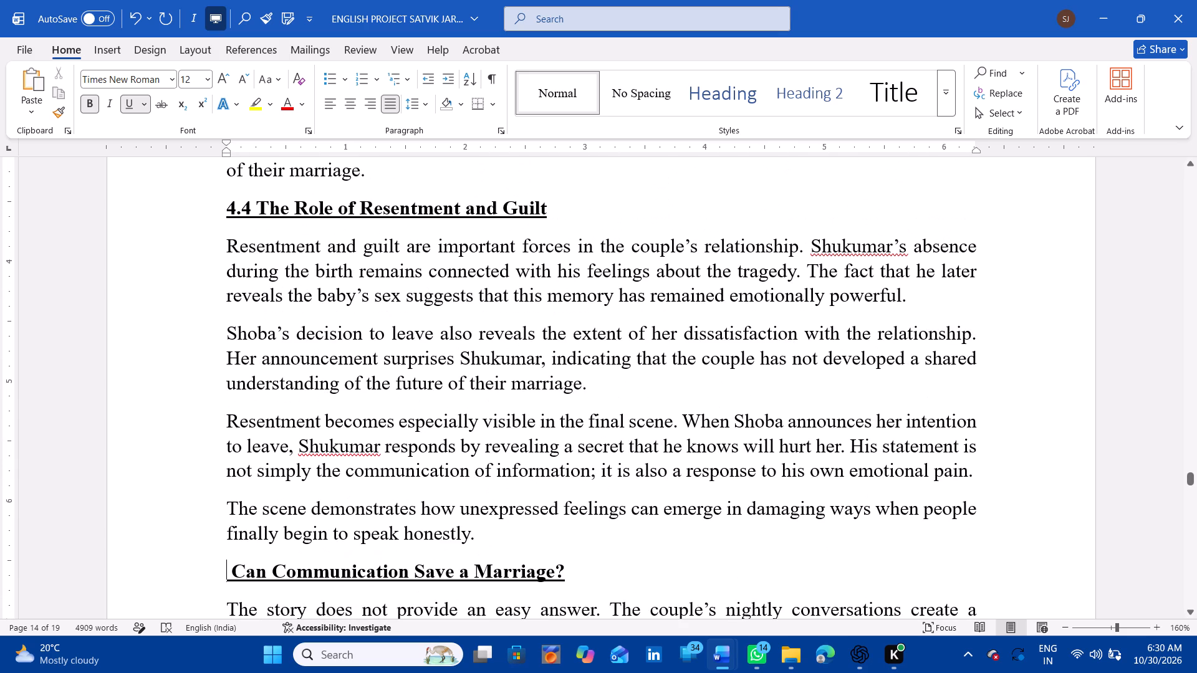
pyautogui.click(249, 214)
pyautogui.press('BackSpace')
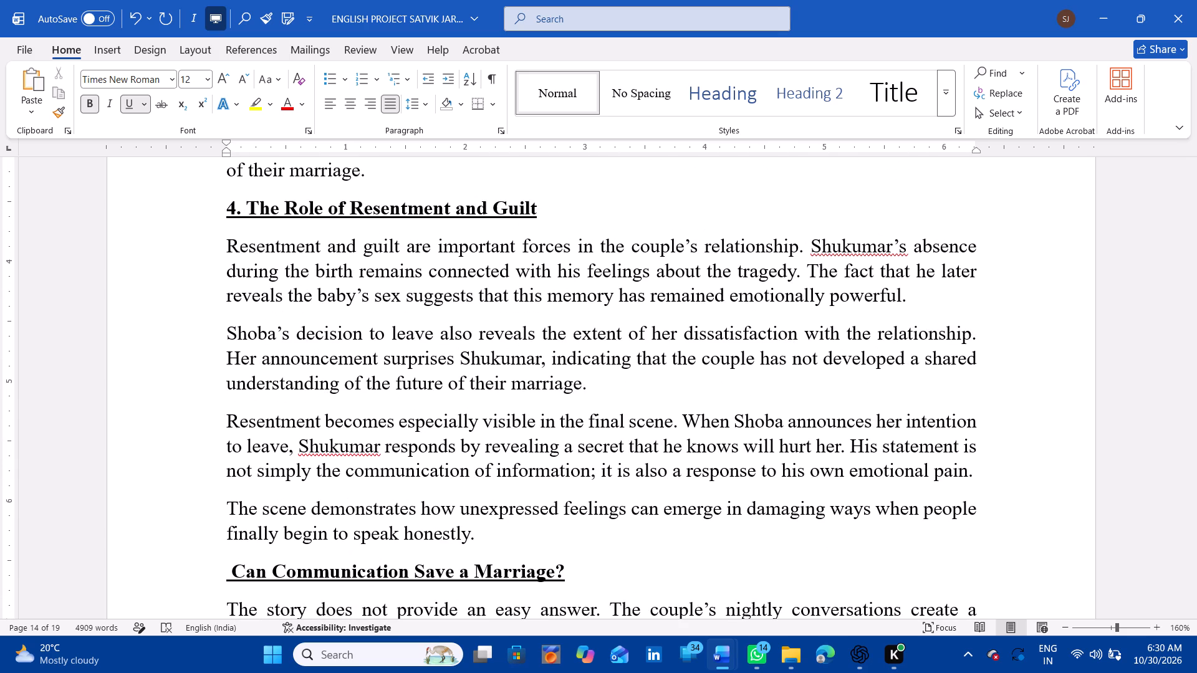
pyautogui.press('BackSpace')
pyautogui.press('BackSpace')
# Remove the numbers 4.3 and 4.2 from the headings "Emotional Neglect and Withdrawal" and "Communication Breakdown".
pyautogui.scroll(10, 249, 214)
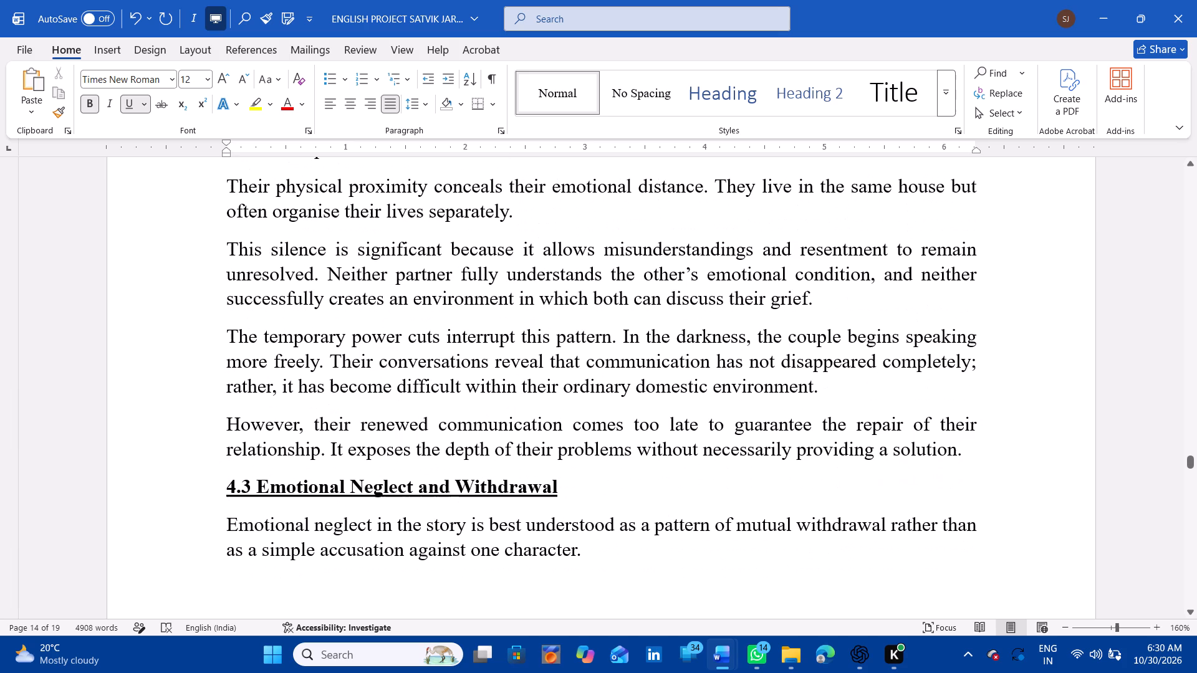
pyautogui.click(253, 494)
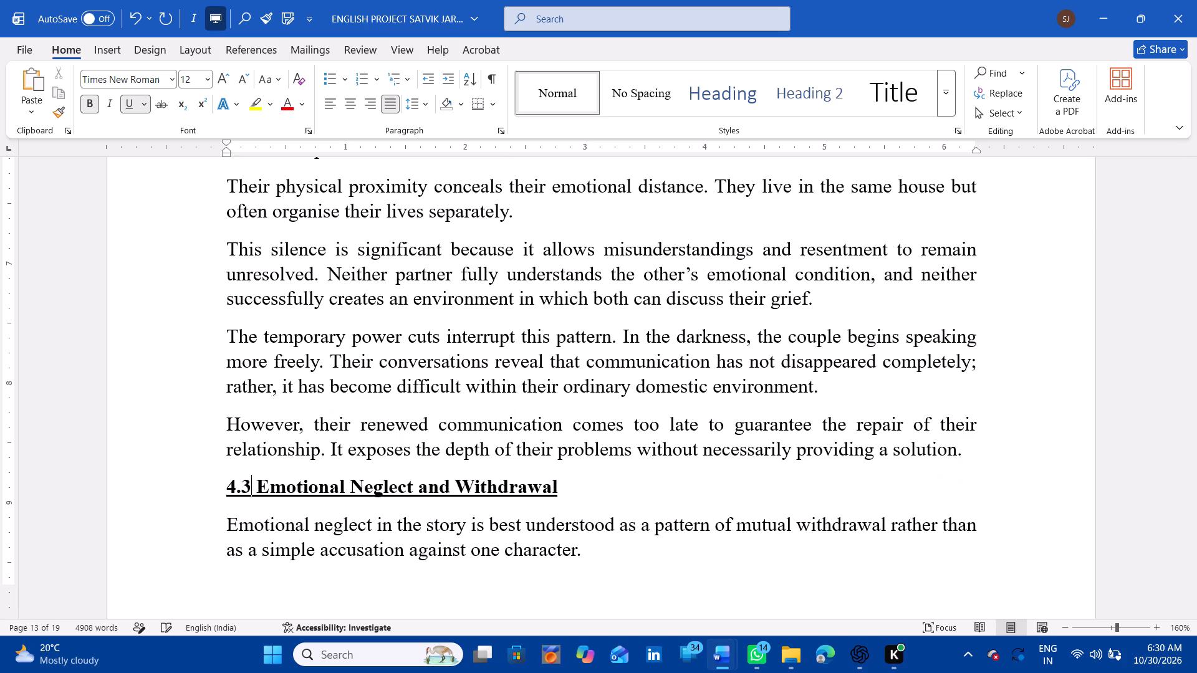
pyautogui.press('BackSpace')
pyautogui.press('BackSpace')
pyautogui.press('BackSpace')
pyautogui.scroll(4, 253, 494)
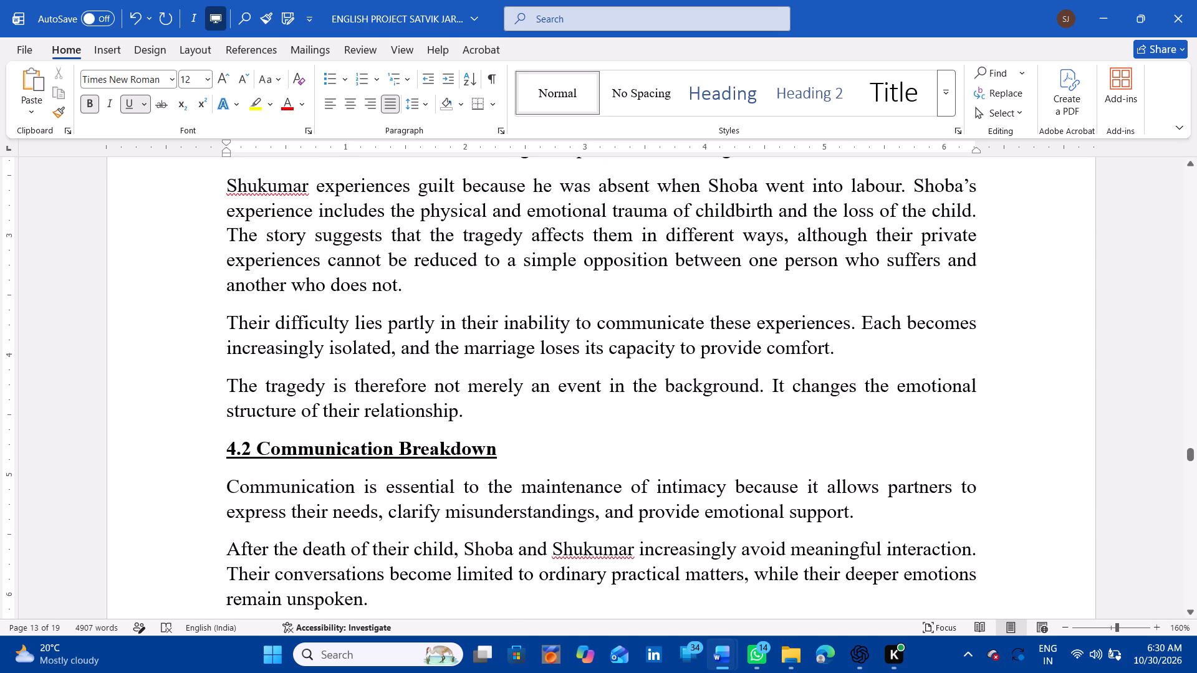
pyautogui.click(252, 453)
pyautogui.press('BackSpace')
pyautogui.press('BackSpace')
pyautogui.press('BackSpace')
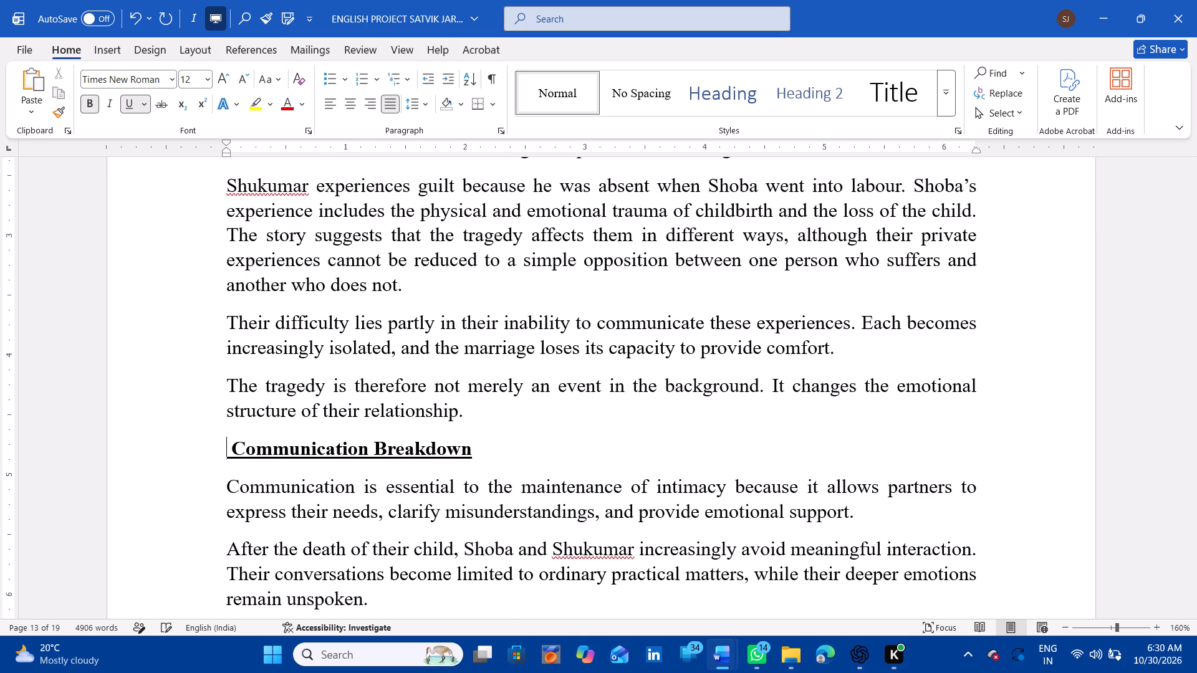
# Delete the horizontal line above the Chapter 5 heading, leaving an empty paragraph in its place.
pyautogui.scroll(4, 252, 453)
pyautogui.scroll(-7, 301, 500)
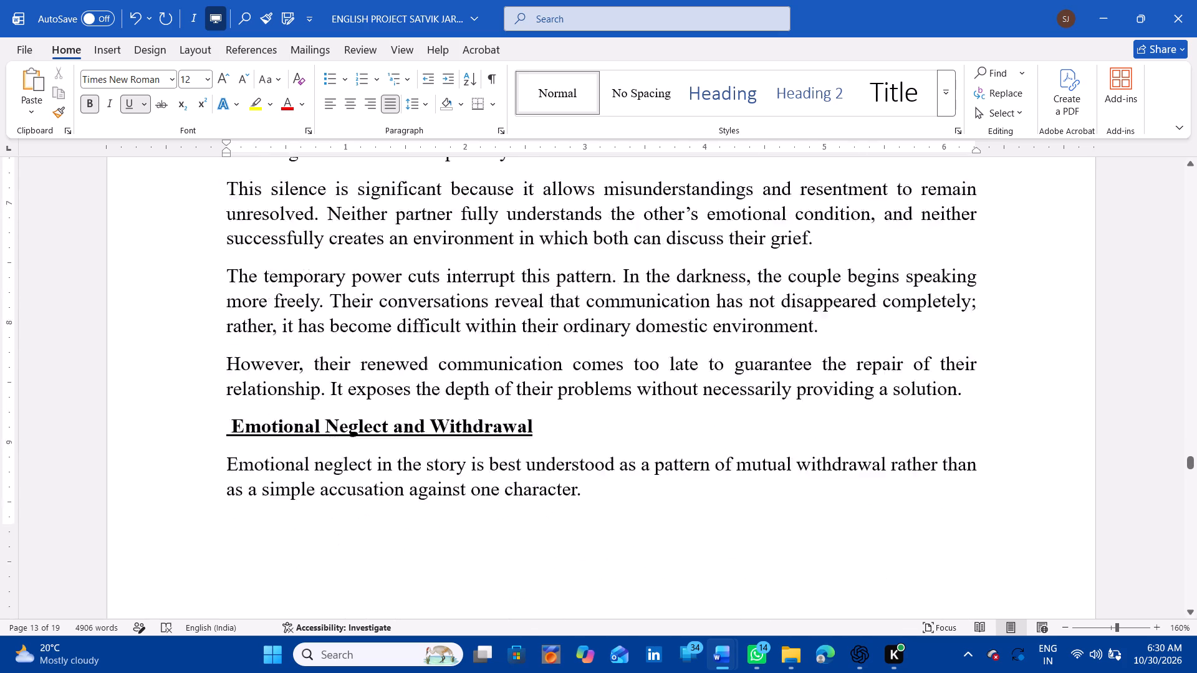
pyautogui.scroll(-17, 301, 500)
pyautogui.scroll(1, 301, 500)
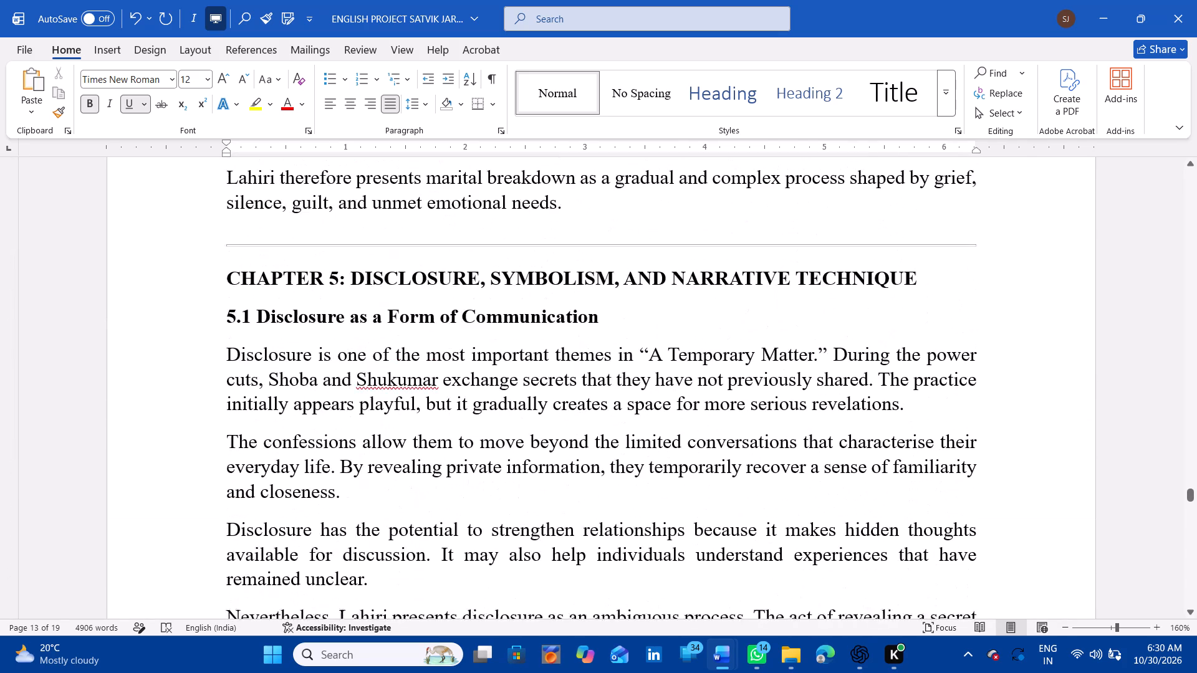
pyautogui.scroll(1, 301, 500)
pyautogui.click(512, 267)
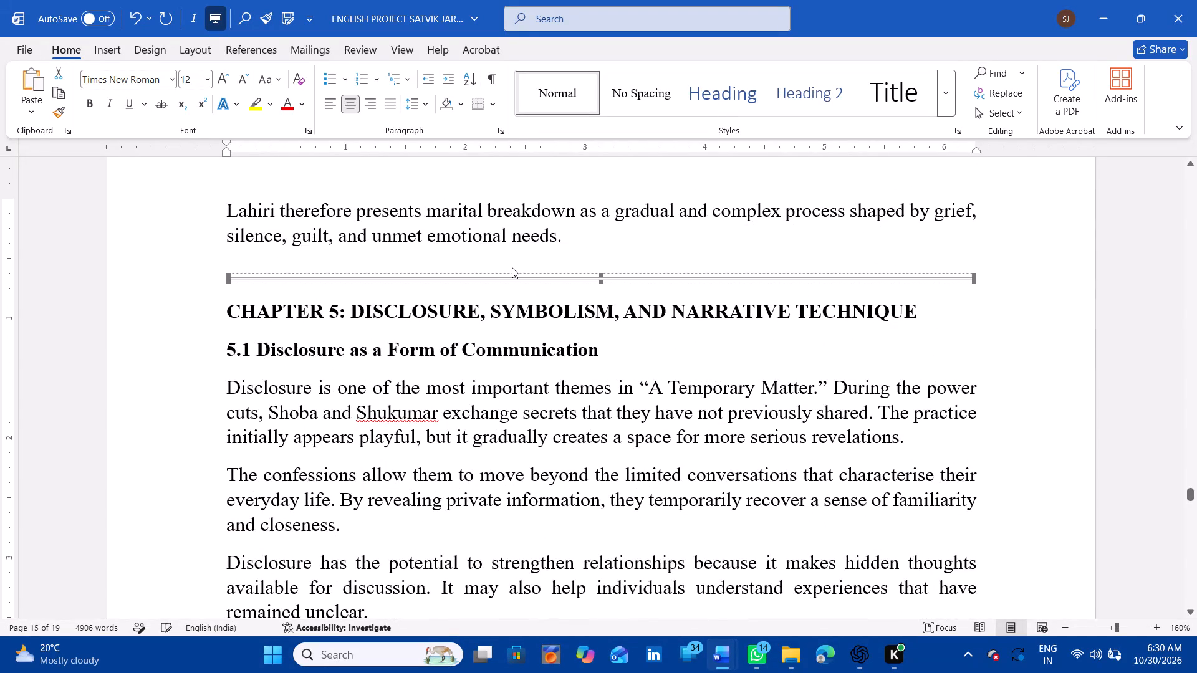
pyautogui.press('Delete')
pyautogui.press('\\')
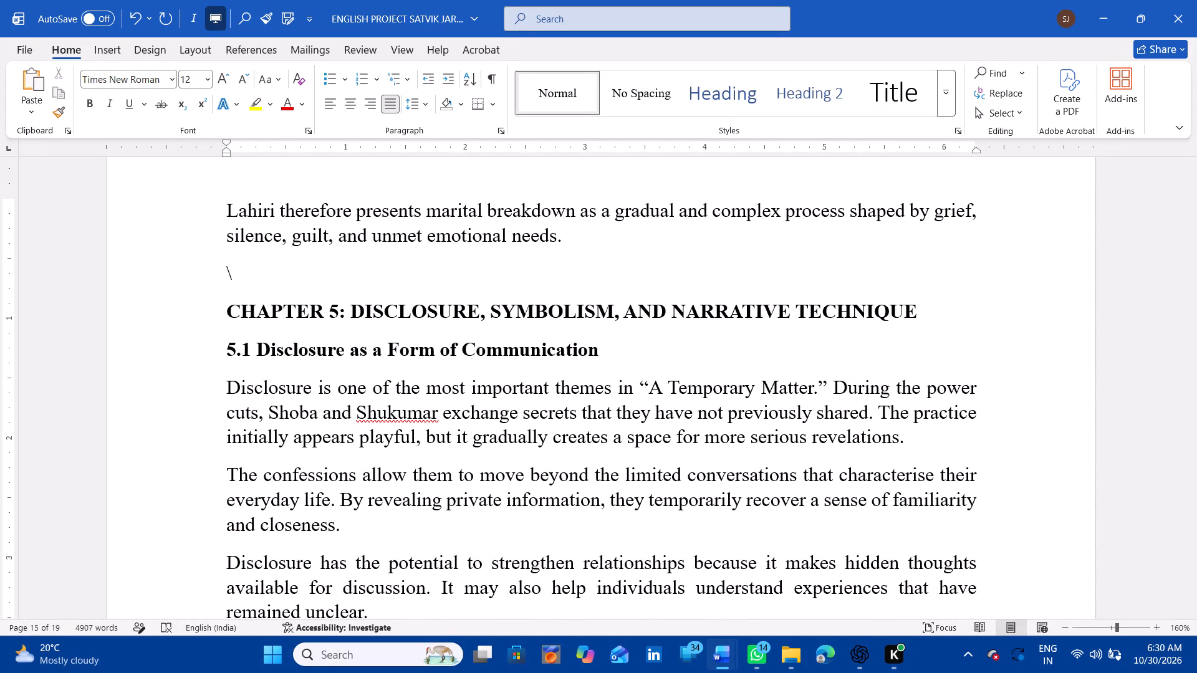
pyautogui.press('BackSpace')
# Insert blank lines above the Chapter 5 heading until it starts on a new page.
pyautogui.press('Return')
pyautogui.press('Return')
pyautogui.press('Return')
pyautogui.press('Return')
pyautogui.press('Return')
pyautogui.press('Return')
pyautogui.press('Return')
pyautogui.press('Return')
pyautogui.press('Return')
pyautogui.press('Return')
pyautogui.press('Return')
pyautogui.press('Return')
pyautogui.press('Return')
pyautogui.press('Return')
pyautogui.press('Return')
pyautogui.press('Return')
pyautogui.press('Return')
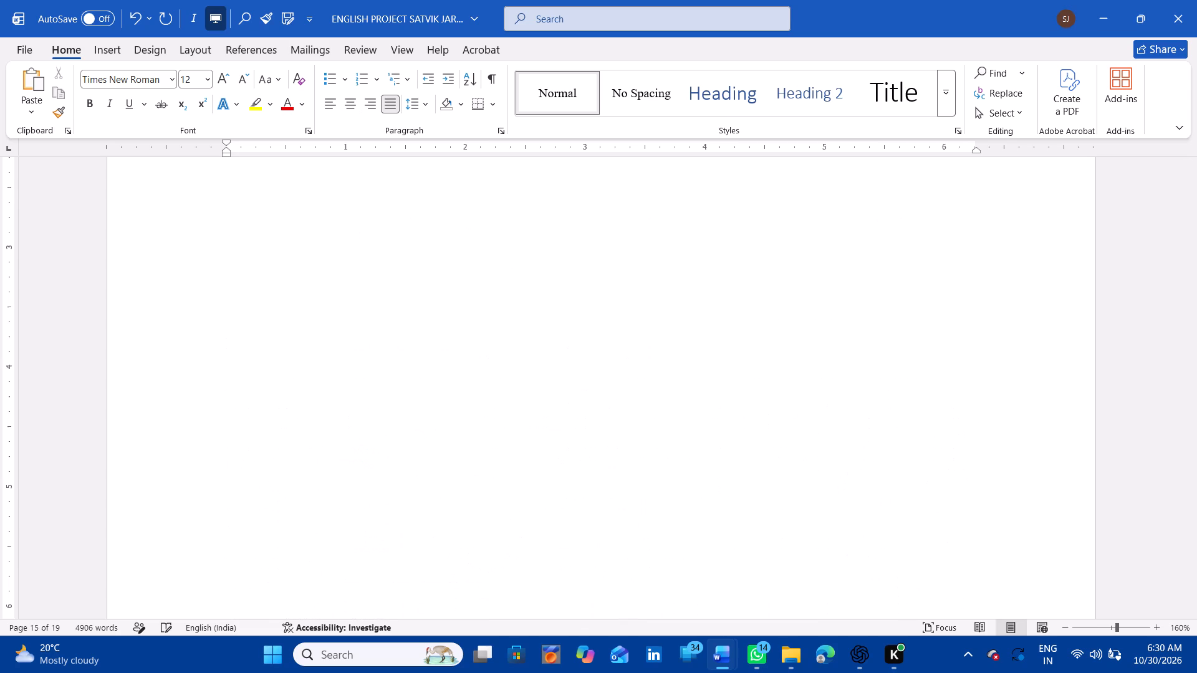
pyautogui.scroll(-4, 512, 267)
pyautogui.press('Return')
pyautogui.press('Return')
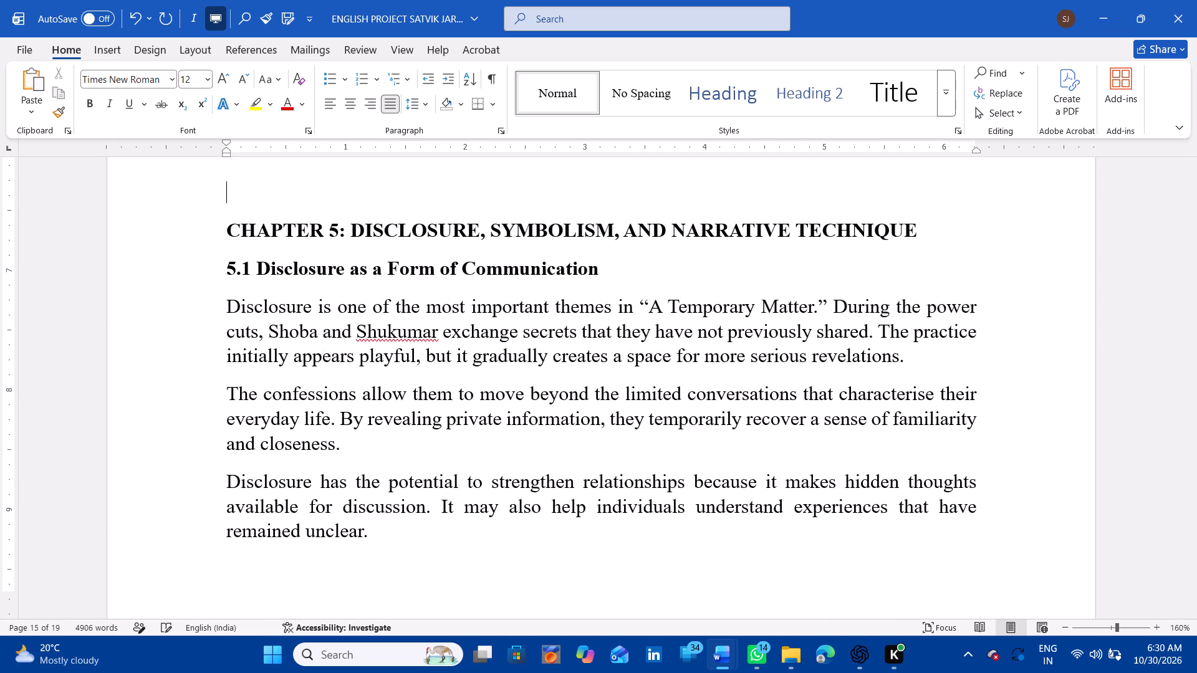
pyautogui.scroll(-3, 512, 267)
pyautogui.press('Return')
pyautogui.press('Return')
pyautogui.press('Return')
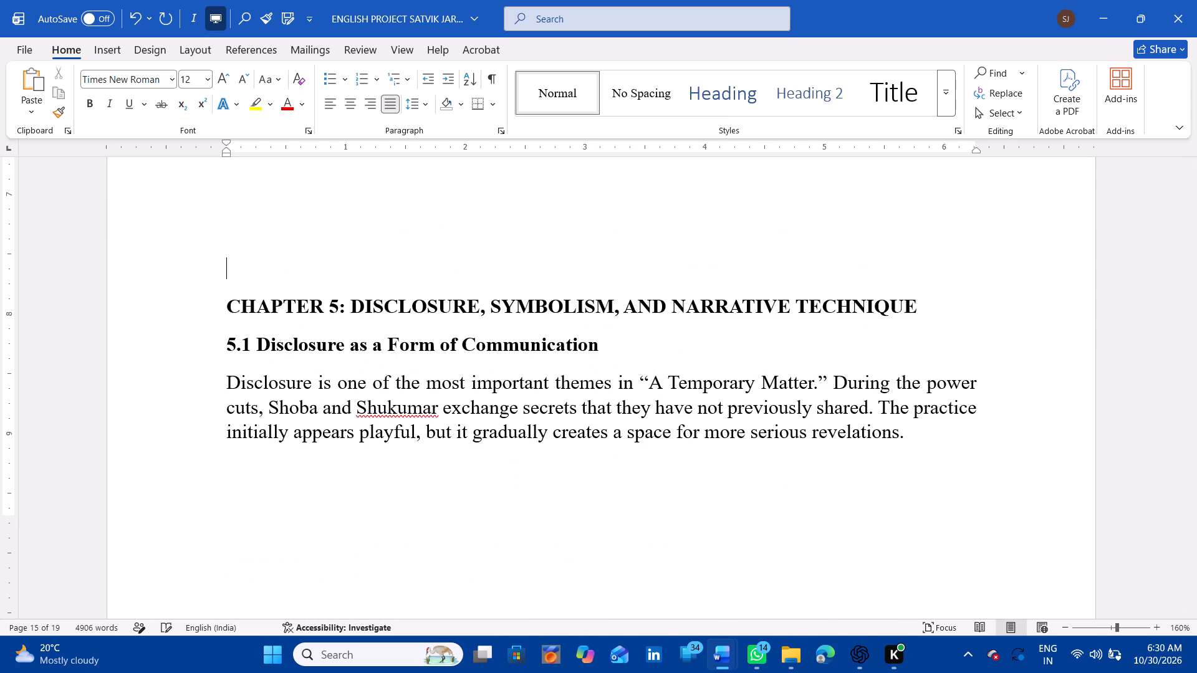
pyautogui.press('Return')
pyautogui.press('Return')
pyautogui.press('Return')
pyautogui.press('Return')
pyautogui.press('Return')
pyautogui.press('Return')
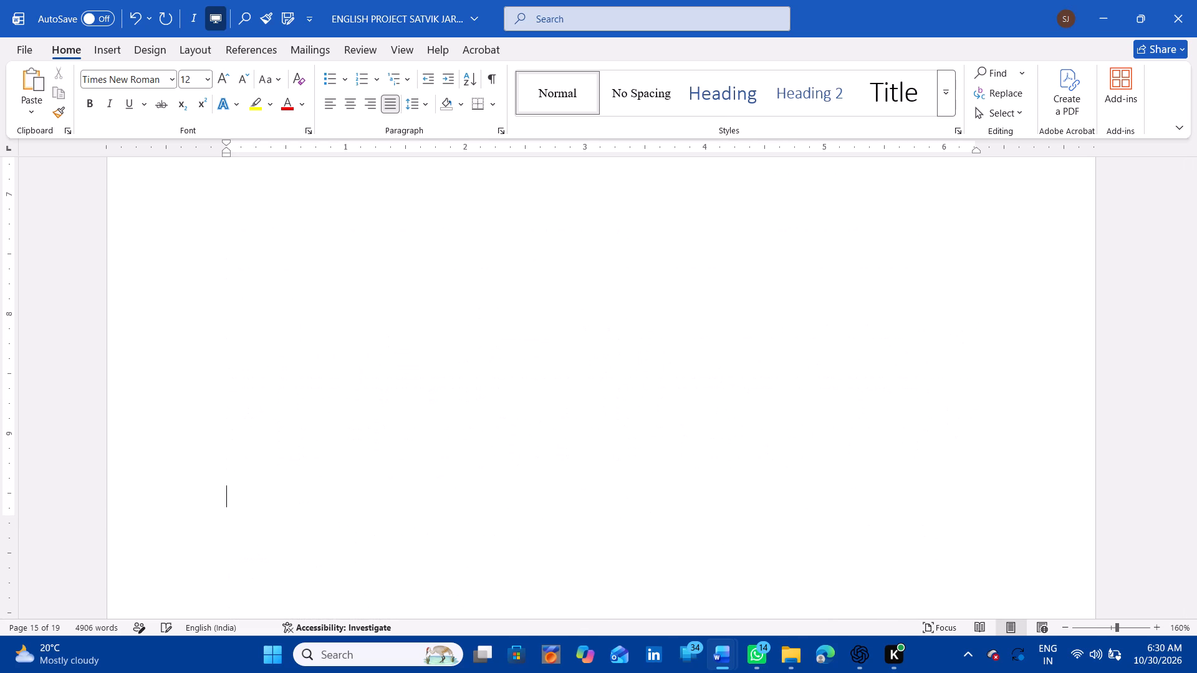
# Split the Chapter 5 heading after "CHAPTER 5:" so that its title sits on a separate line.
pyautogui.scroll(-4, 512, 267)
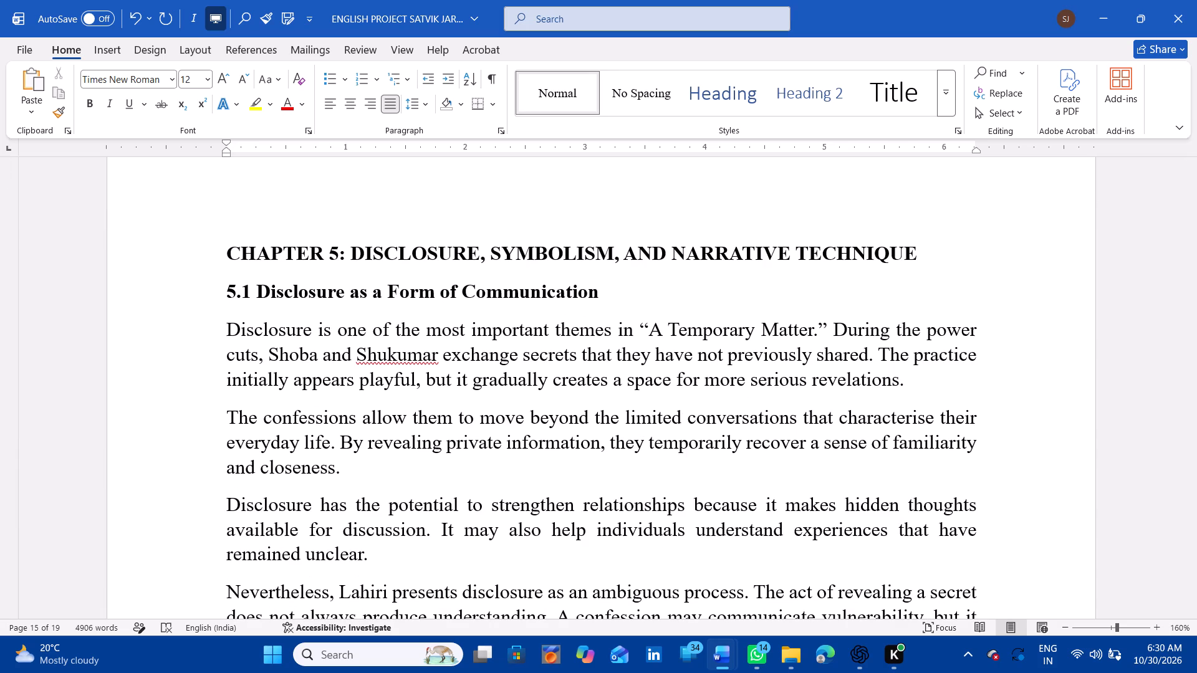
pyautogui.click(346, 260)
pyautogui.press('Return')
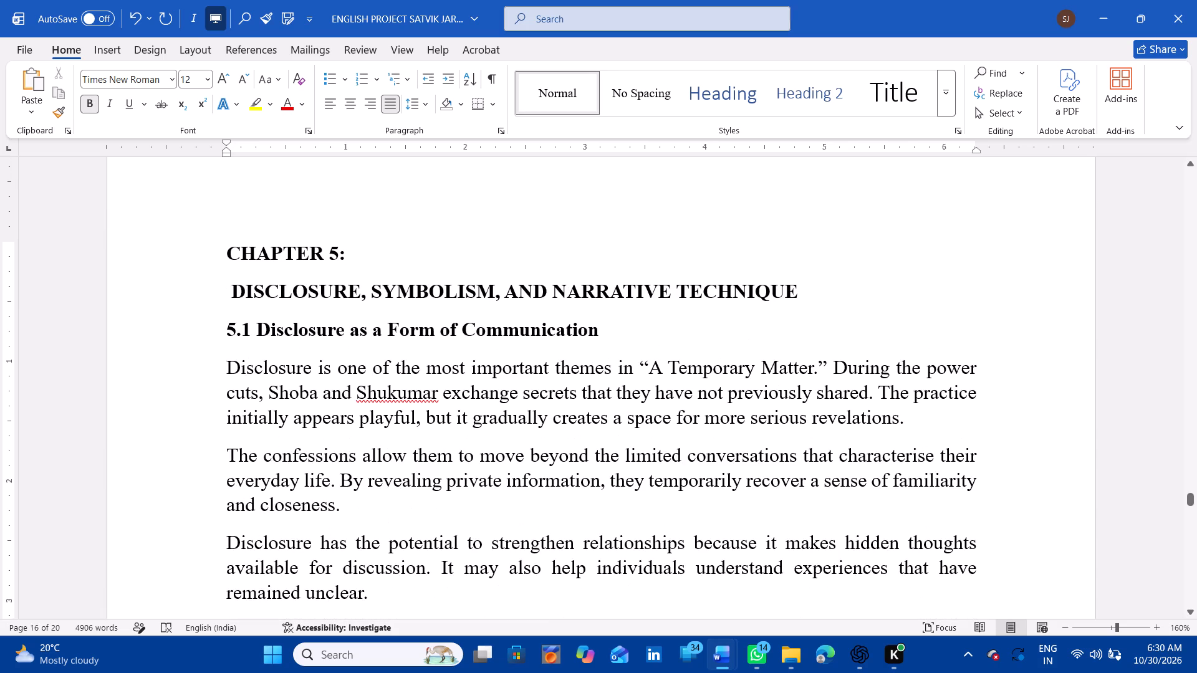
# Center both lines of the Chapter 5 heading and increase their font size to 14.
pyautogui.moveTo(158, 251); pyautogui.dragTo(173, 287)
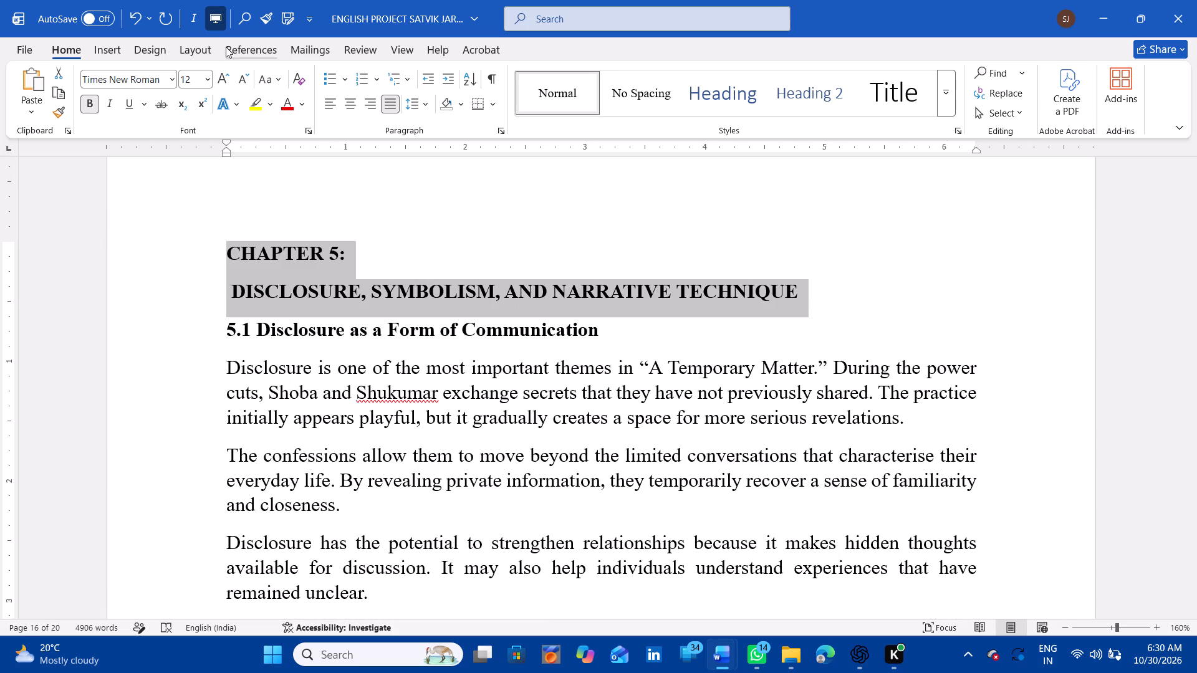
pyautogui.click(353, 98)
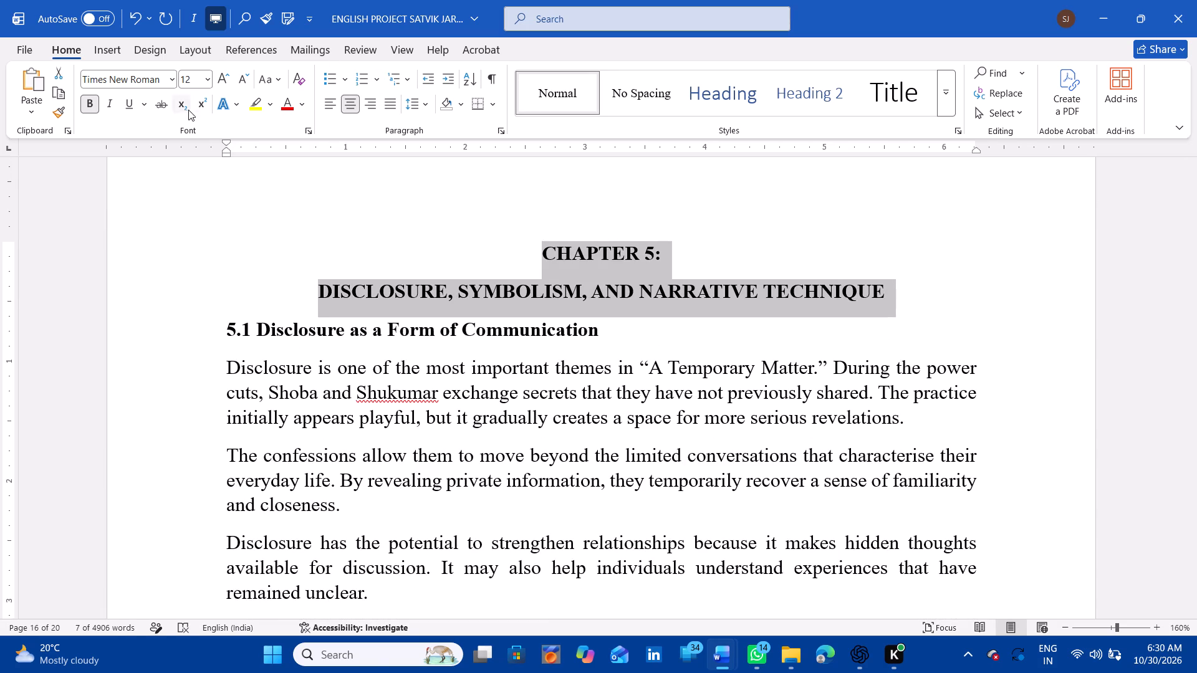
pyautogui.click(221, 77)
pyautogui.click(195, 250)
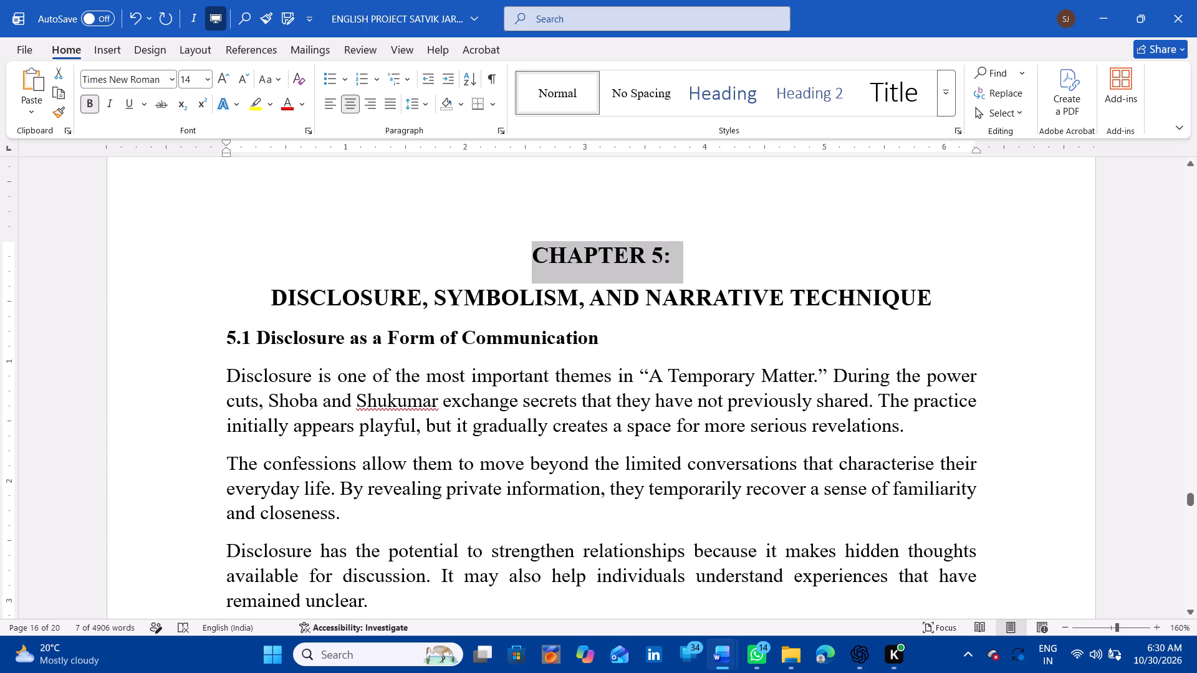
# Remove the number 5.1 from the heading "Disclosure as a Form of Communication".
pyautogui.click(253, 342)
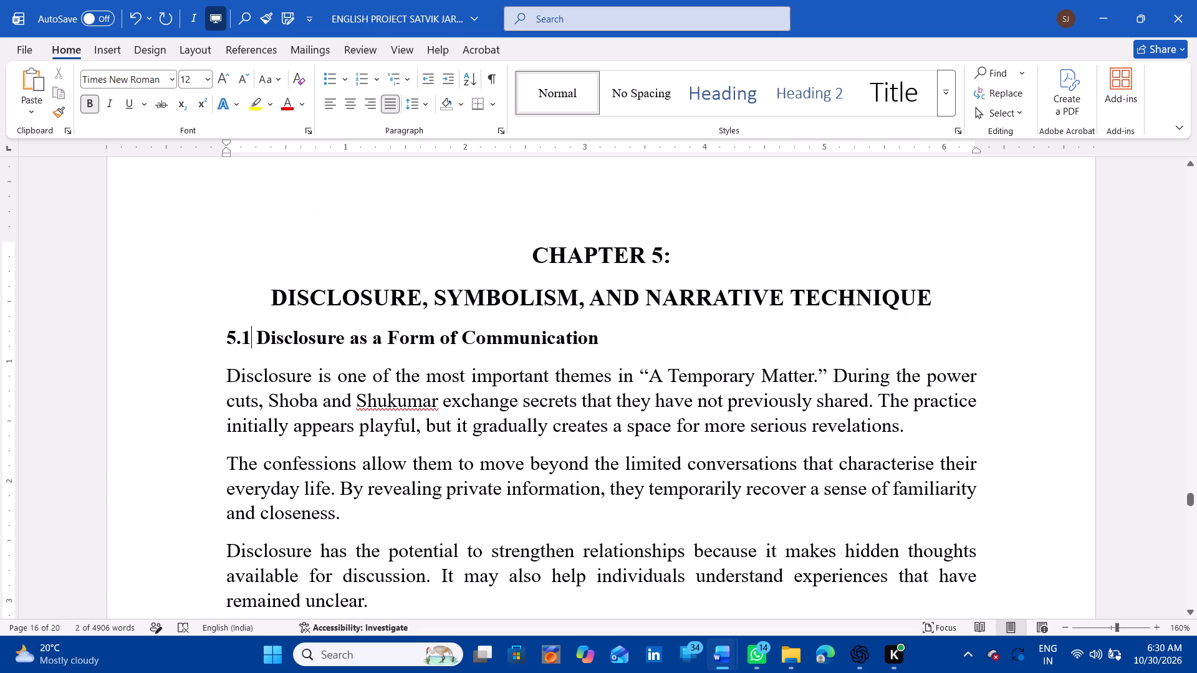
pyautogui.write('\\\\')
pyautogui.press('BackSpace')
pyautogui.press('BackSpace')
pyautogui.press('BackSpace')
pyautogui.press('BackSpace')
pyautogui.press('BackSpace')
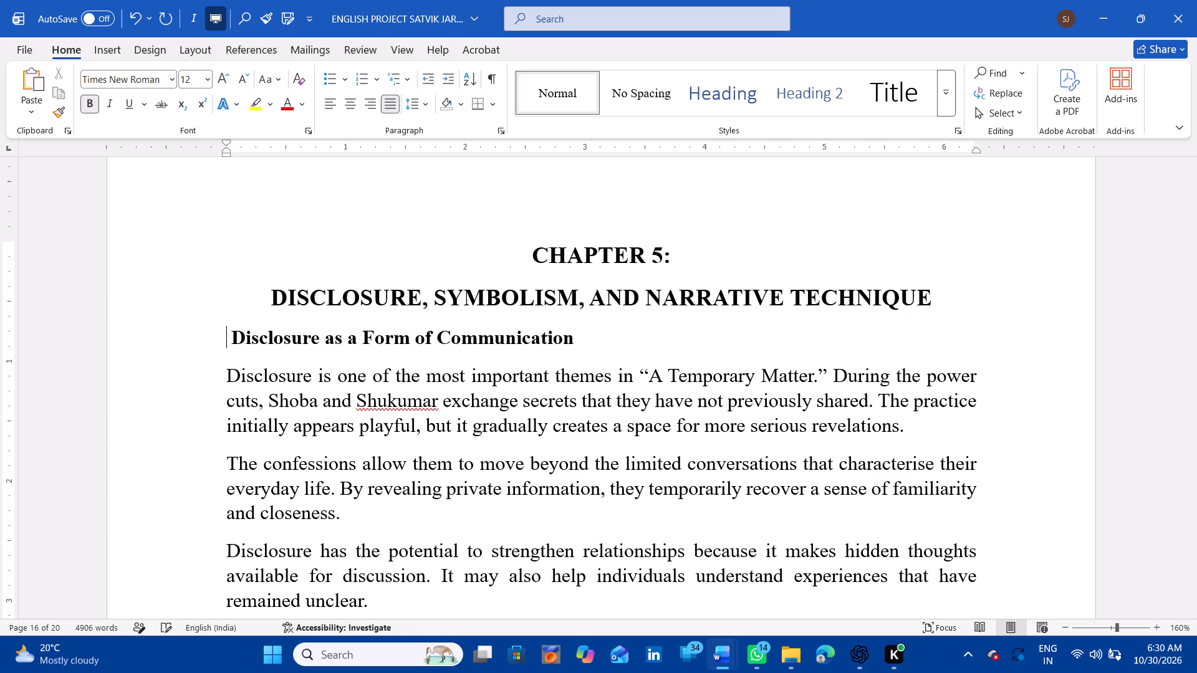
# Underline the Chapter 5 section headings "Disclosure as a Form of Communication" and "Darkness and Light as Symbols".
pyautogui.click(158, 336)
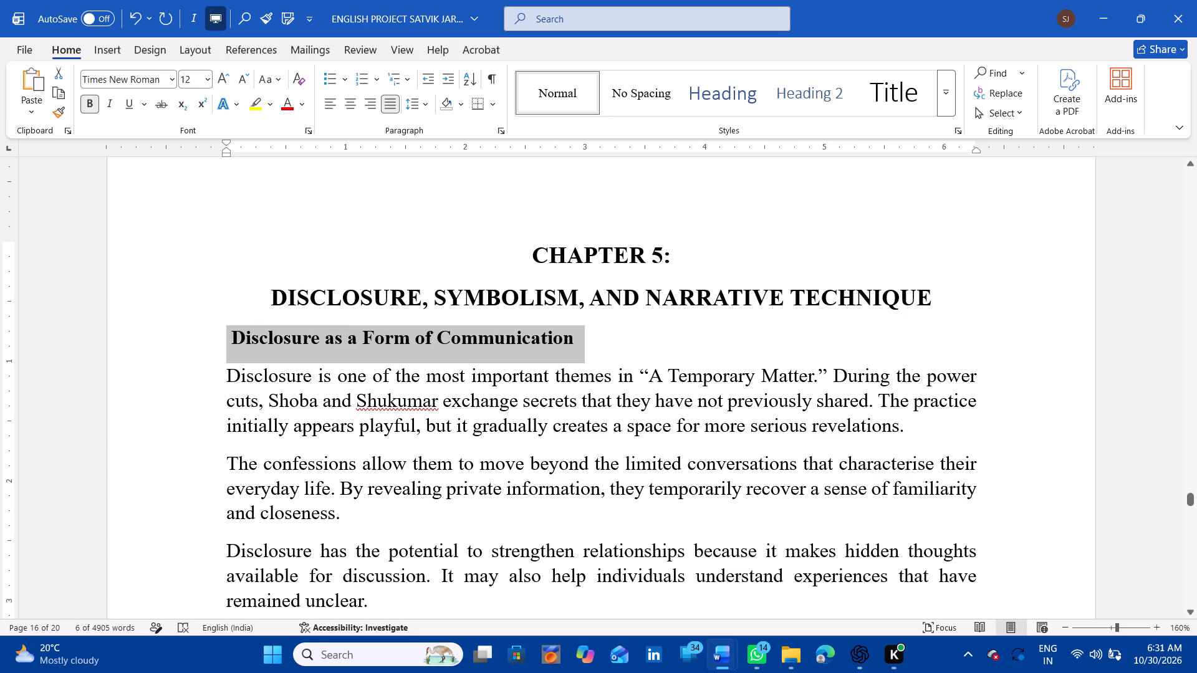
pyautogui.hotkey('ctrl', 'u')
pyautogui.scroll(-3, 158, 336)
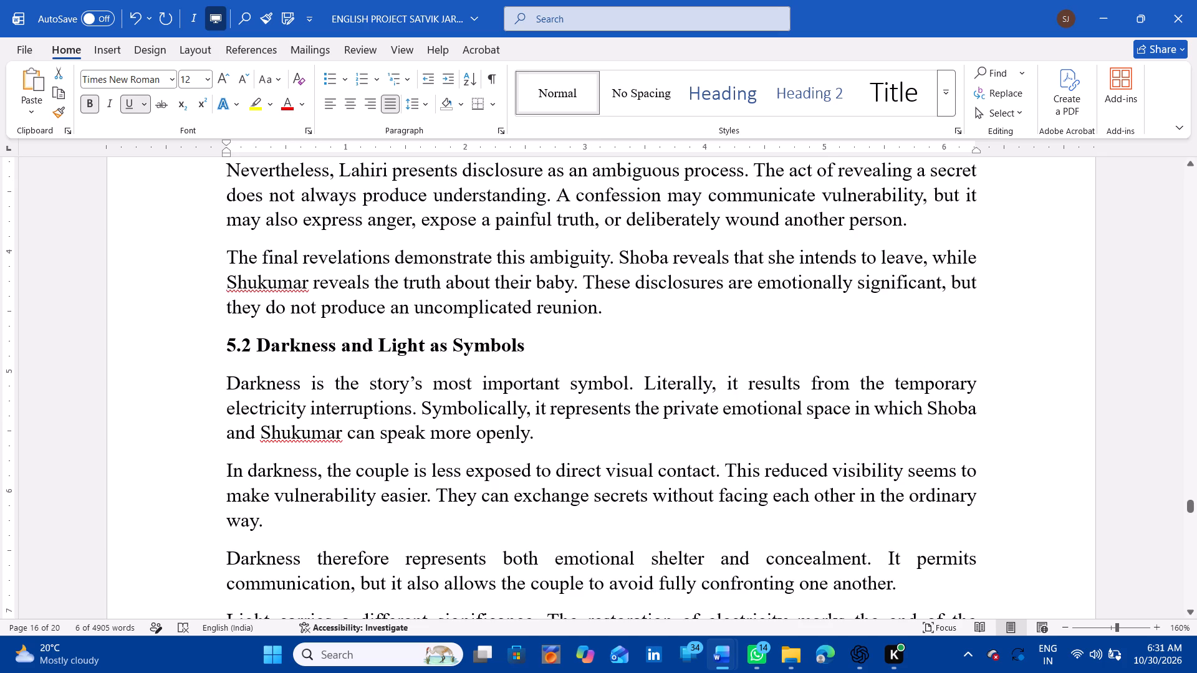
pyautogui.click(143, 350)
pyautogui.hotkey('ctrl', 'u')
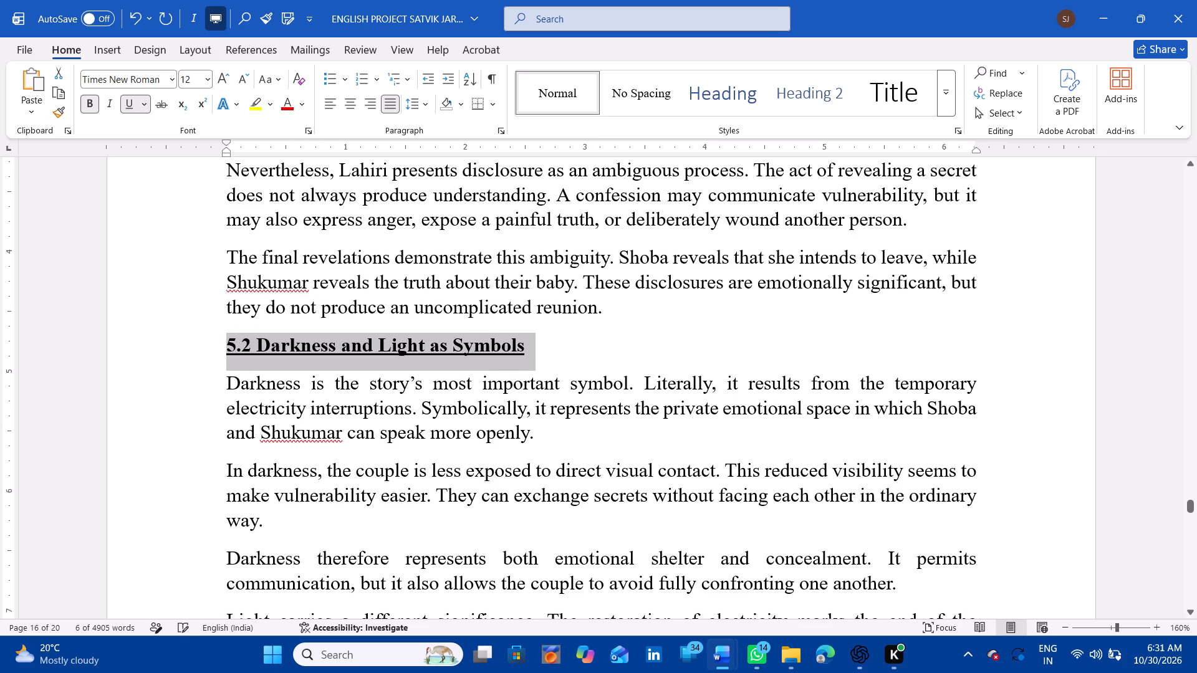
# Remove the numbers 5.2 and 5.3 from the headings "Darkness and Light as Symbols" and "The Symbolism of the Title".
pyautogui.click(259, 335)
pyautogui.press('BackSpace')
pyautogui.press('BackSpace')
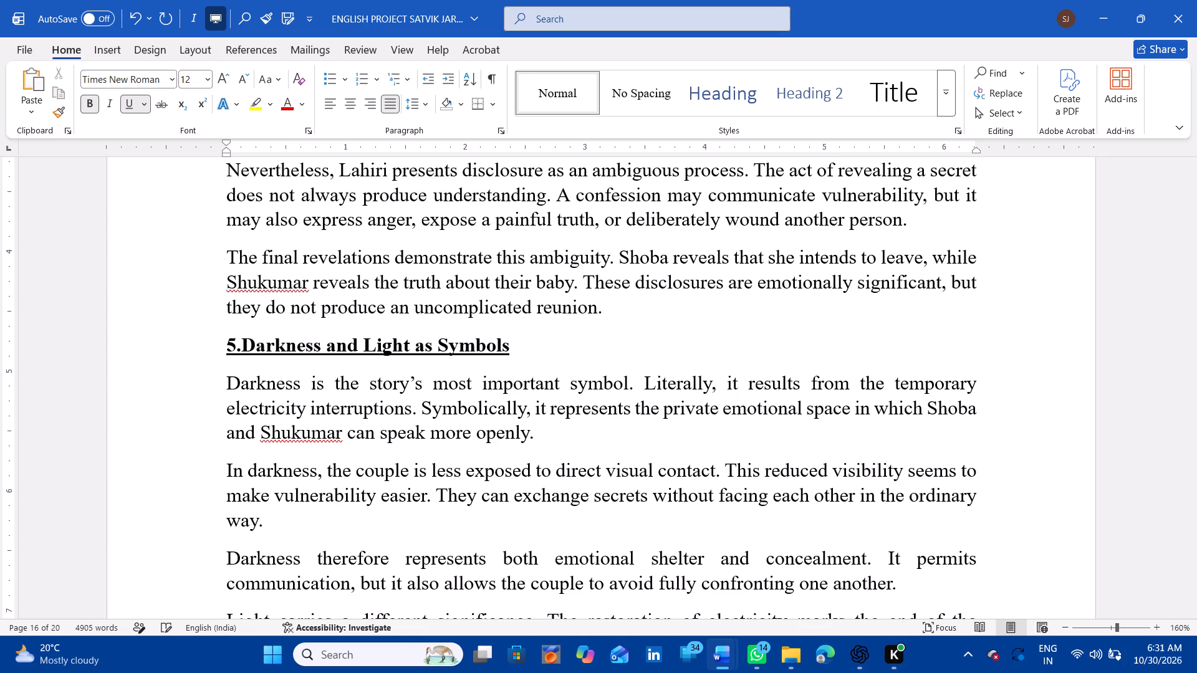
pyautogui.press('BackSpace')
pyautogui.press('BackSpace')
pyautogui.scroll(-3, 259, 335)
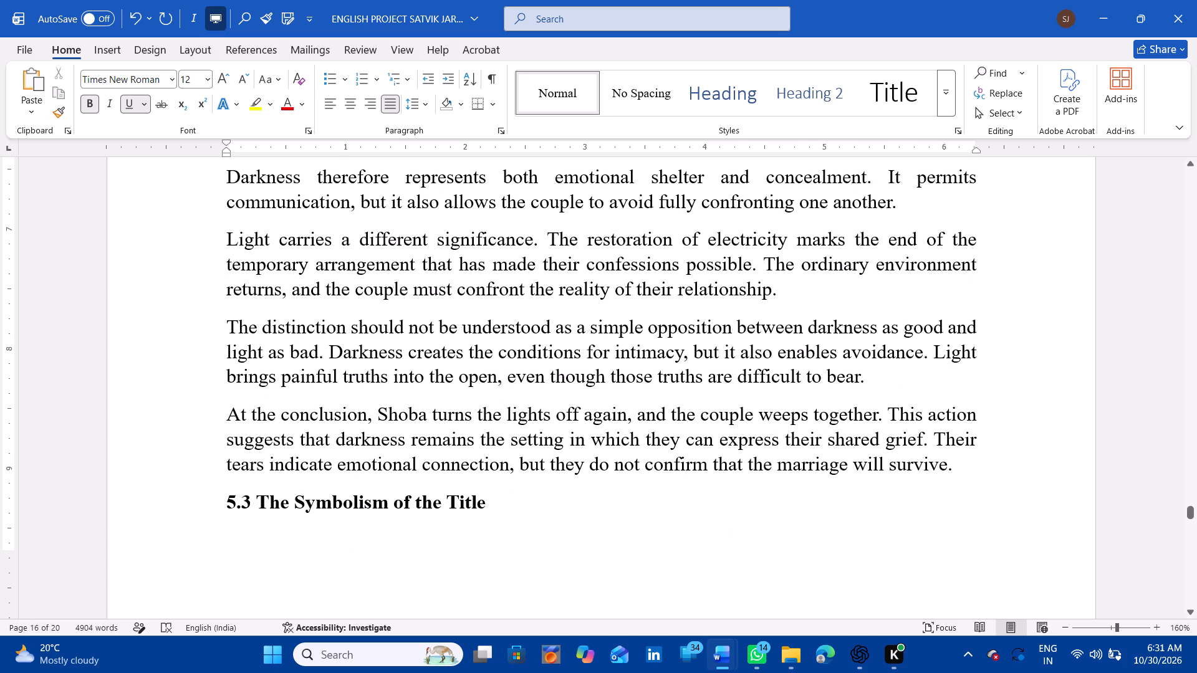
pyautogui.click(249, 504)
pyautogui.press('BackSpace')
pyautogui.press('BackSpace')
pyautogui.press('BackSpace')
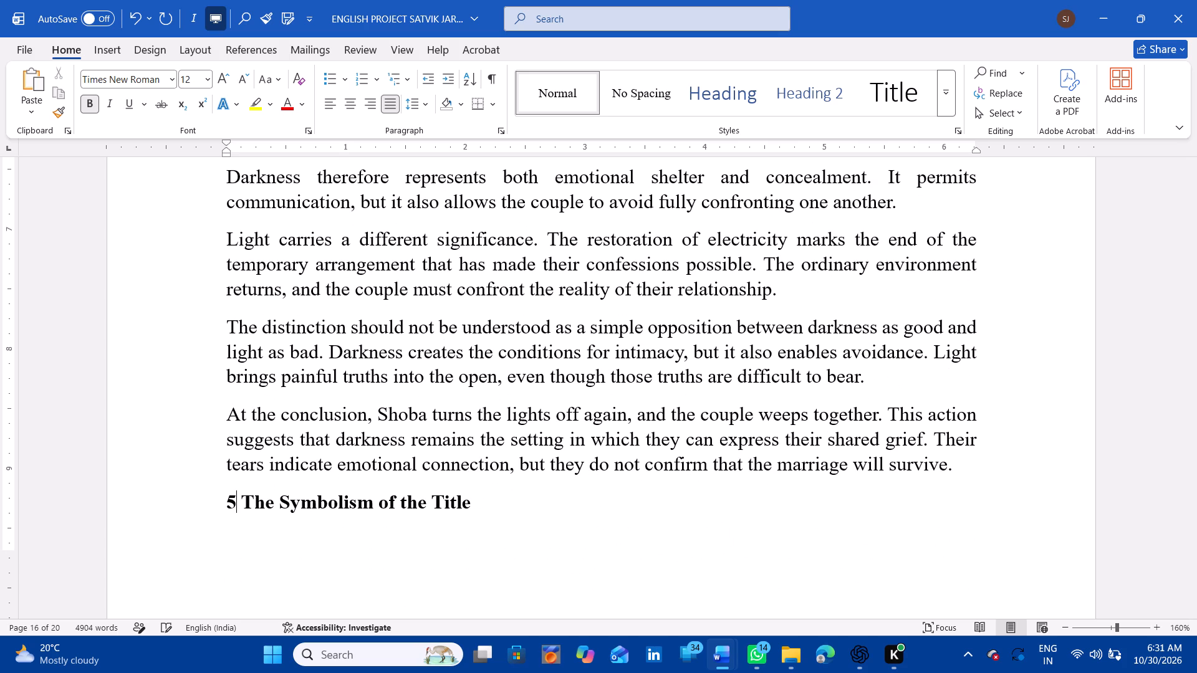
pyautogui.scroll(-1, 249, 504)
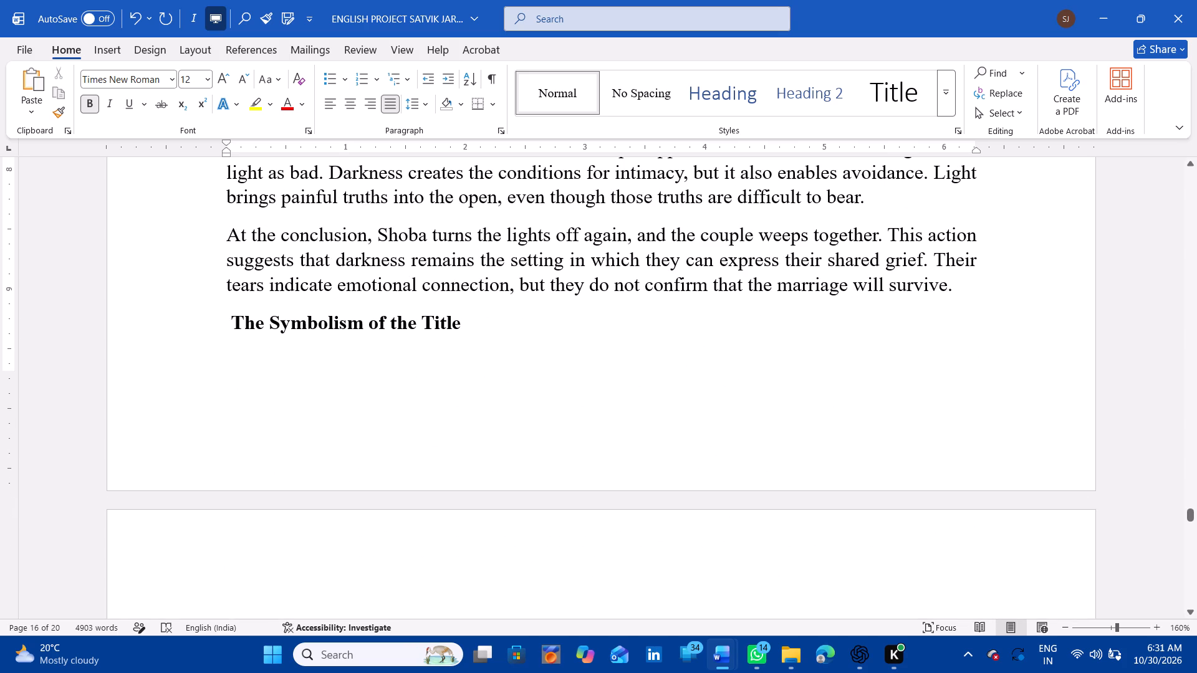
# Add two blank lines above "The Symbolism of the Title" so the heading starts on a new page, and underline it.
pyautogui.click(963, 293)
pyautogui.press('Return')
pyautogui.press('Return')
pyautogui.scroll(-2, 963, 293)
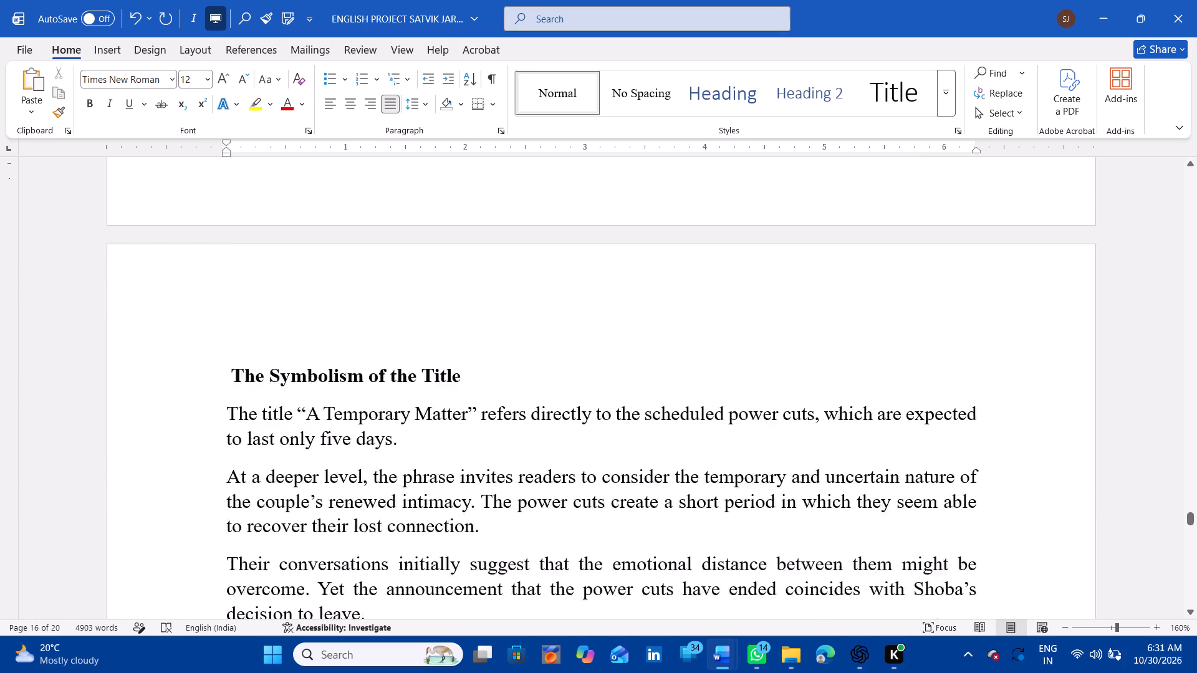
pyautogui.scroll(-1, 963, 293)
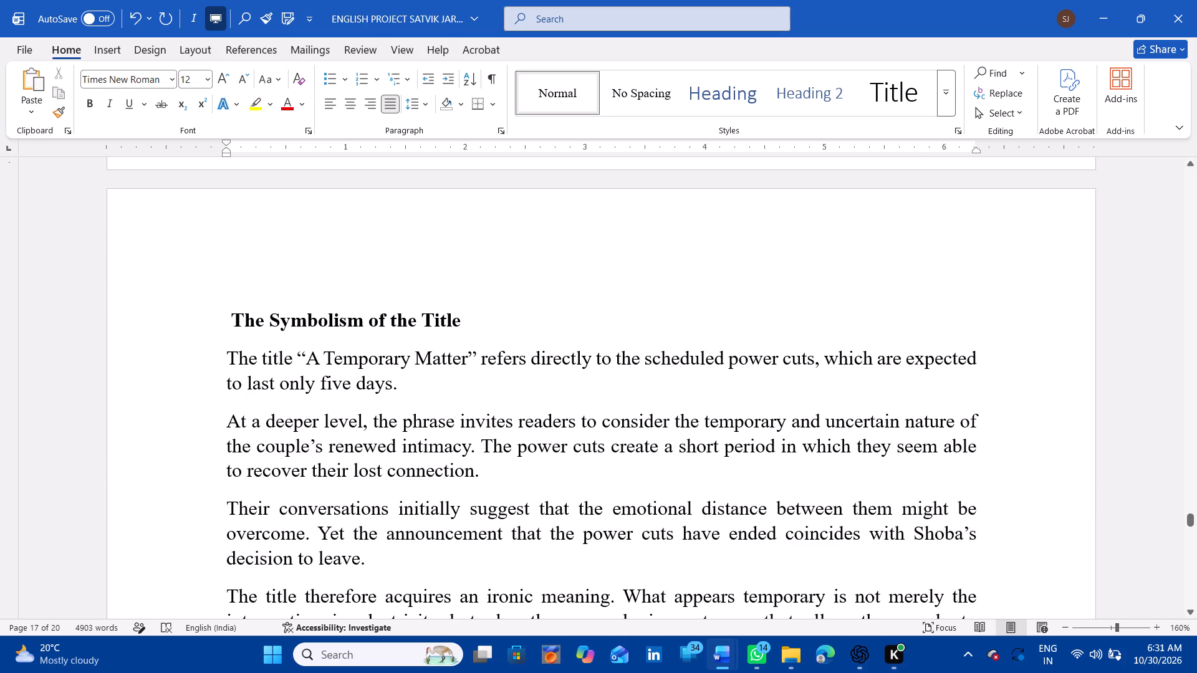
pyautogui.click(170, 323)
pyautogui.hotkey('ctrl', 'u')
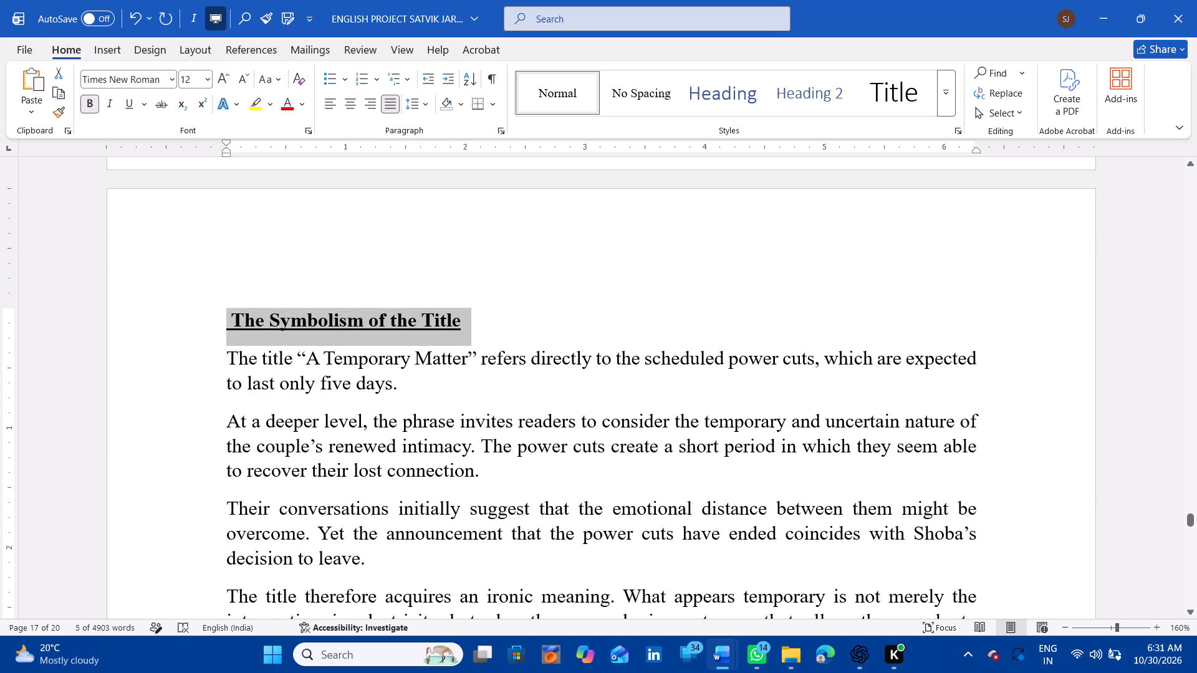
# Underline the heading "Food and Domestic Space" and remove its number 5.4.
pyautogui.scroll(-3, 170, 323)
pyautogui.click(145, 487)
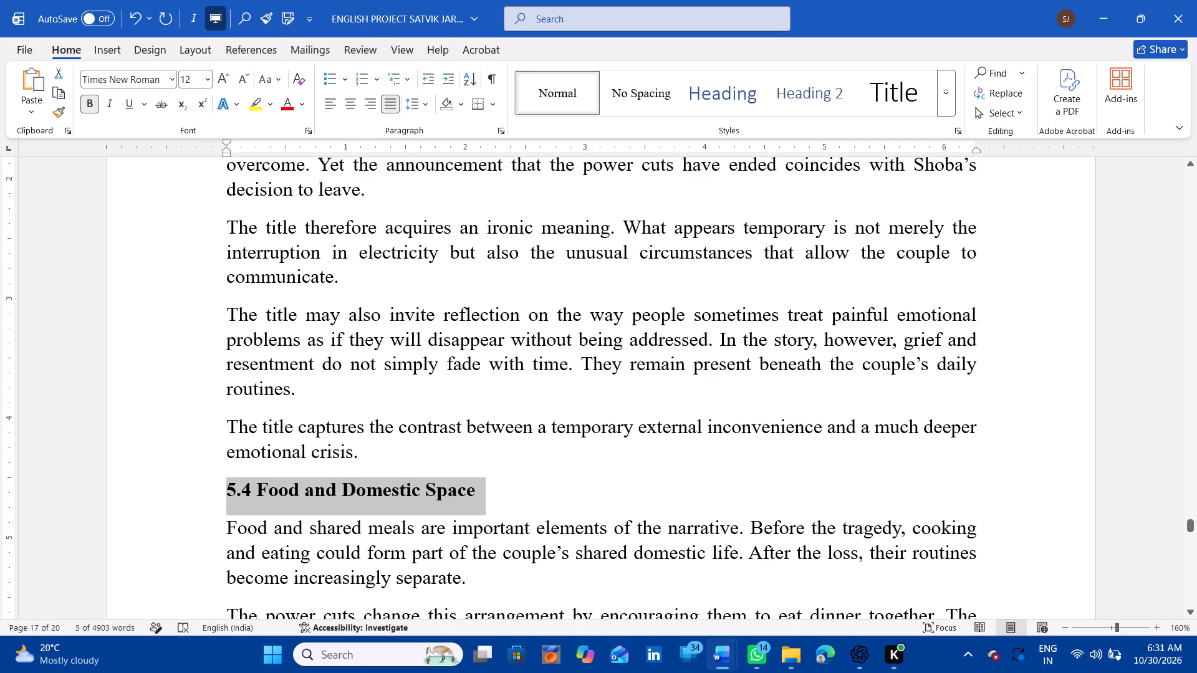
pyautogui.hotkey('ctrl', 'u')
pyautogui.click(258, 477)
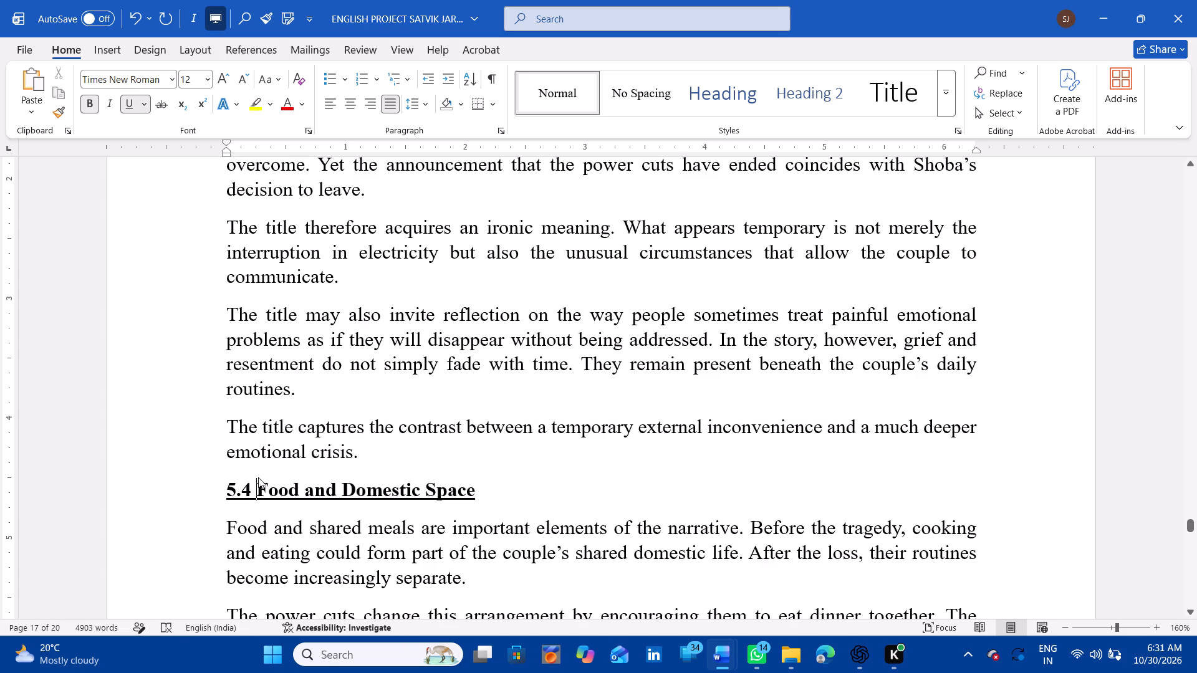
pyautogui.press('BackSpace')
pyautogui.press('BackSpace')
pyautogui.press('BackSpace')
pyautogui.press('BackSpace')
# Underline the heading "Narrative Perspective and Memory" and remove its number 5.5.
pyautogui.scroll(-3, 258, 477)
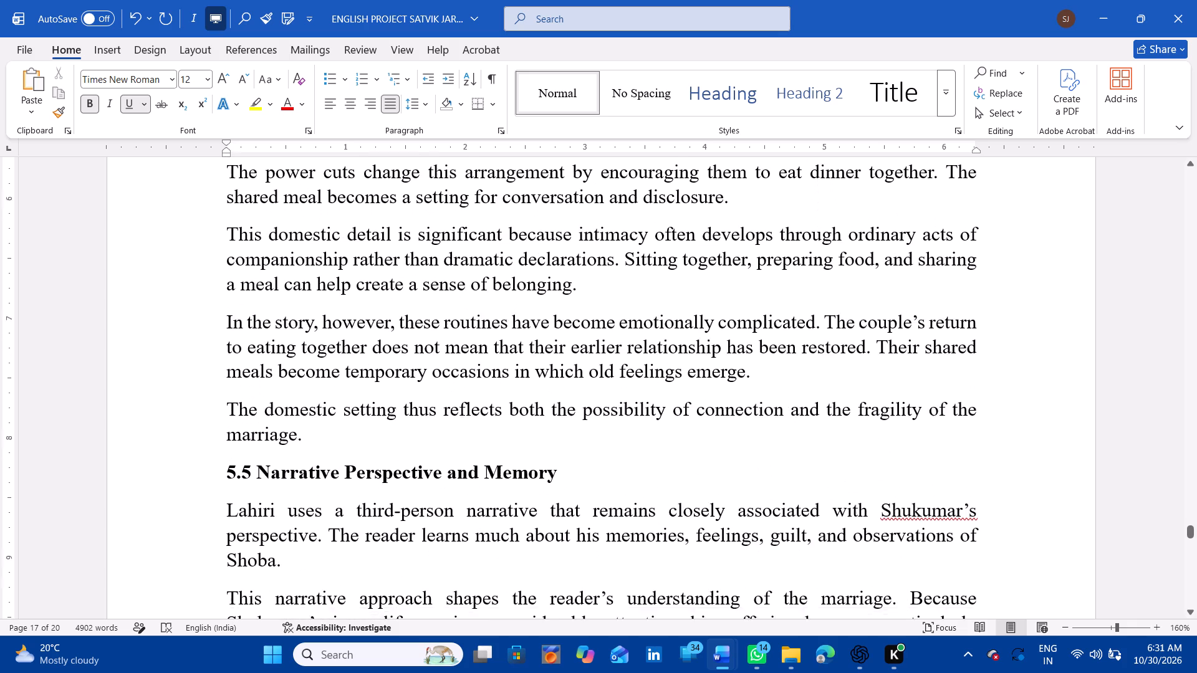
pyautogui.scroll(-1, 258, 477)
pyautogui.click(142, 429)
pyautogui.hotkey('ctrl', 'u')
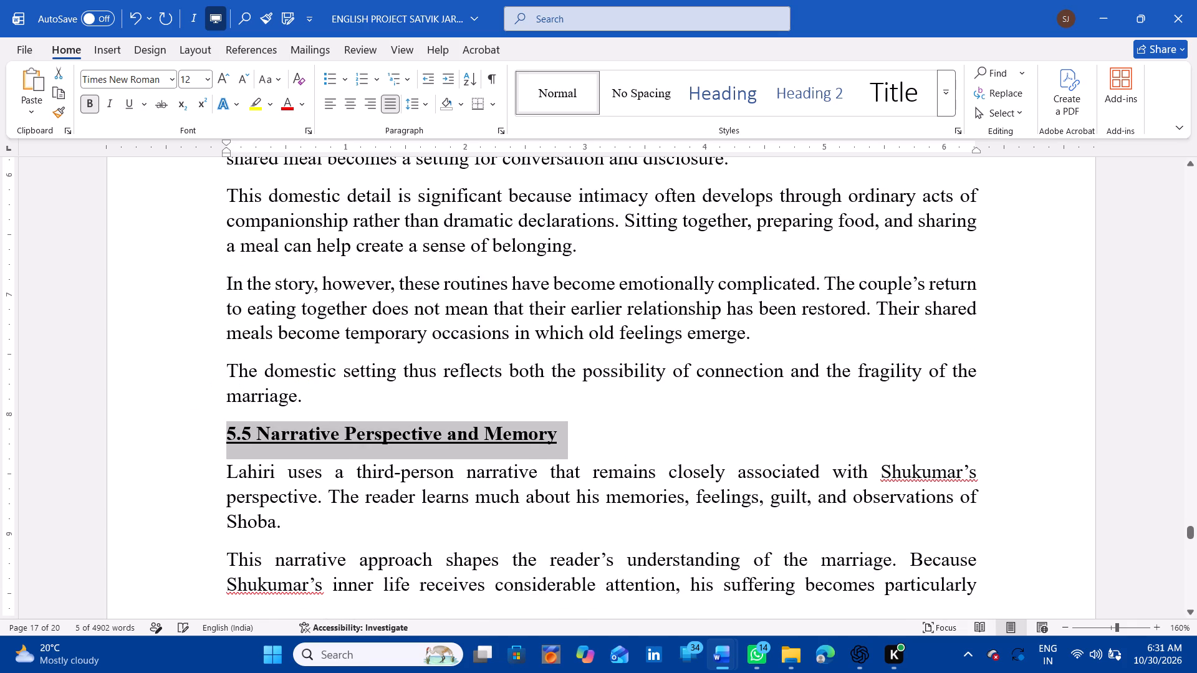
pyautogui.click(251, 431)
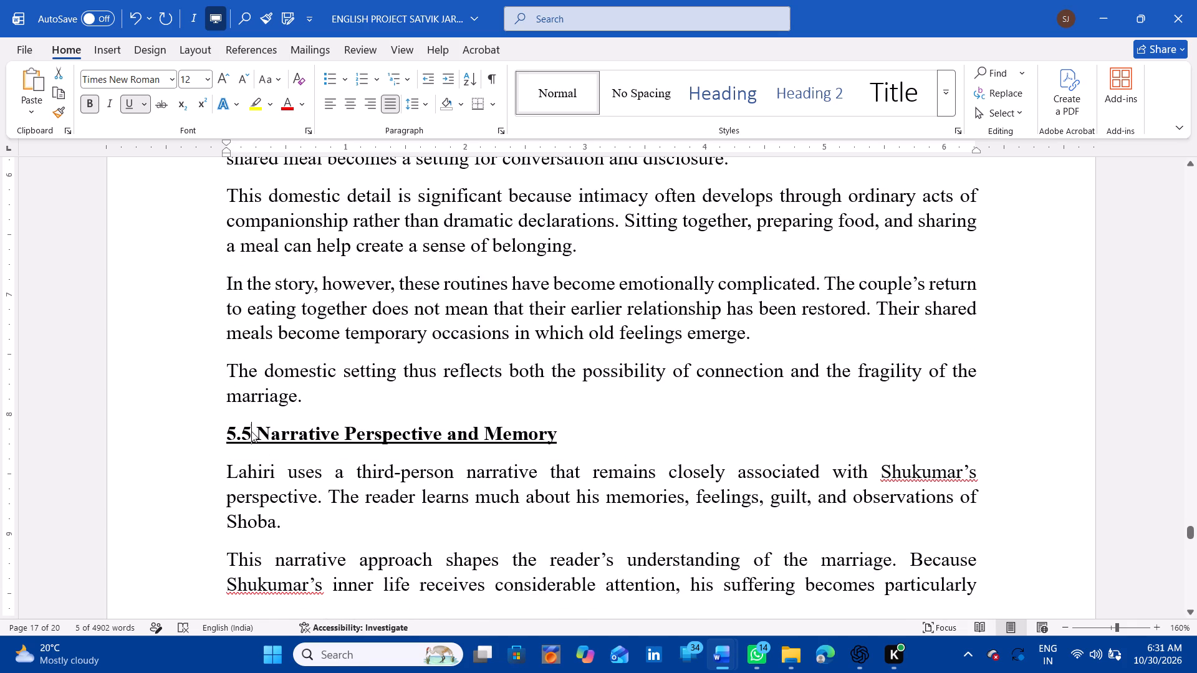
pyautogui.press('BackSpace')
pyautogui.press('BackSpace')
pyautogui.press('BackSpace')
# Remove the number 5.6 from the heading "The Ending and Its Ambiguity" and underline the heading.
pyautogui.scroll(-2, 251, 431)
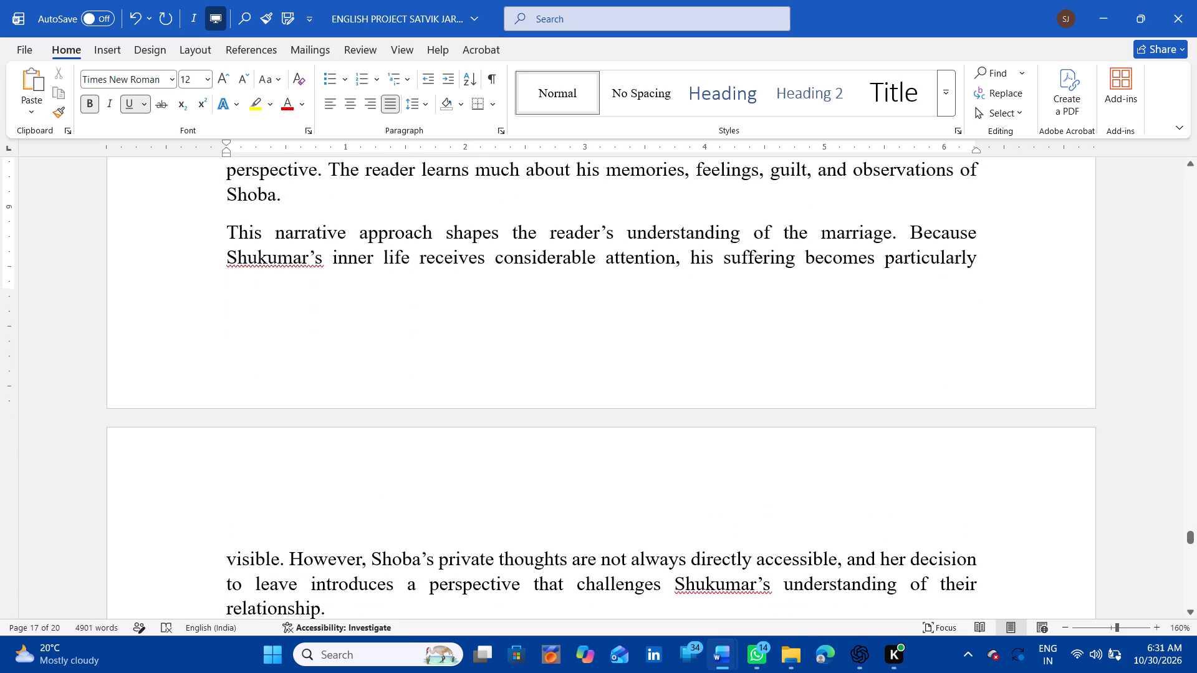
pyautogui.scroll(-6, 251, 431)
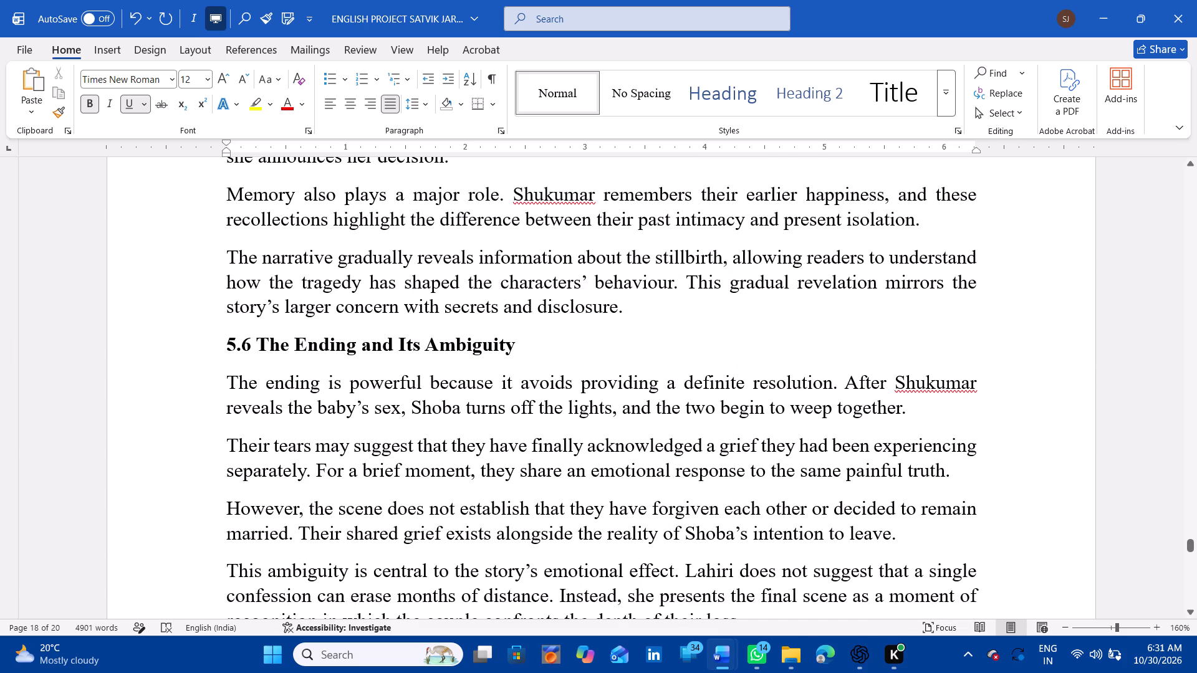
pyautogui.click(254, 355)
pyautogui.press('BackSpace')
pyautogui.press('BackSpace')
pyautogui.press('BackSpace')
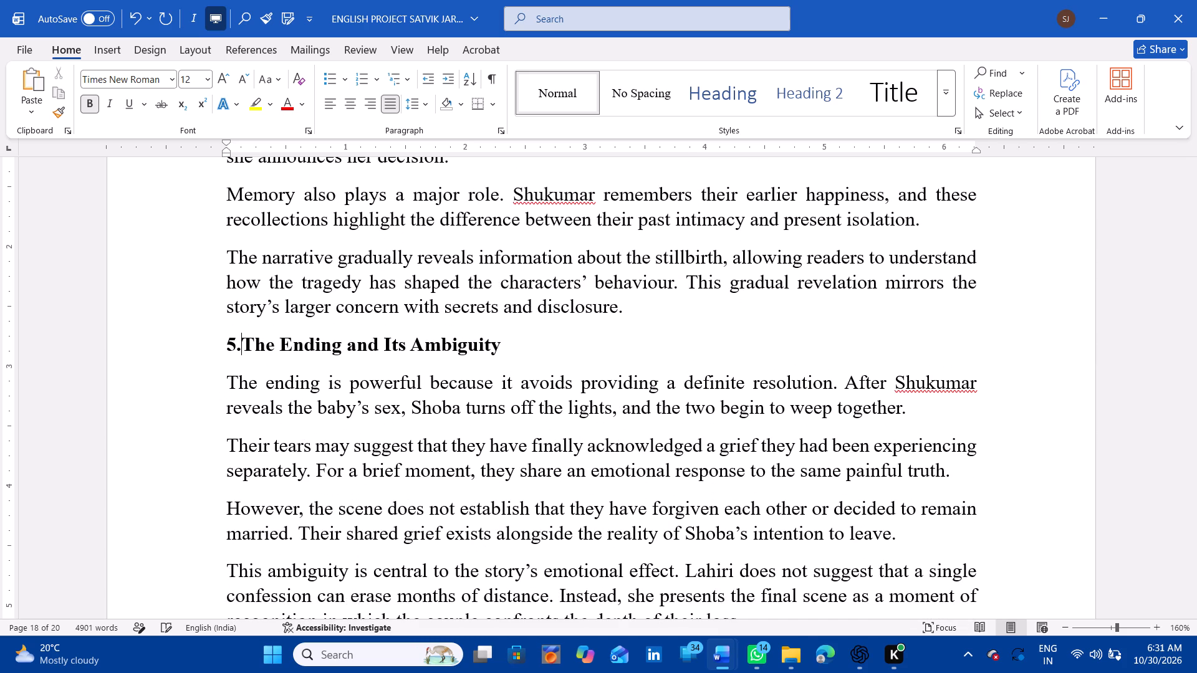
pyautogui.press('BackSpace')
pyautogui.click(167, 331)
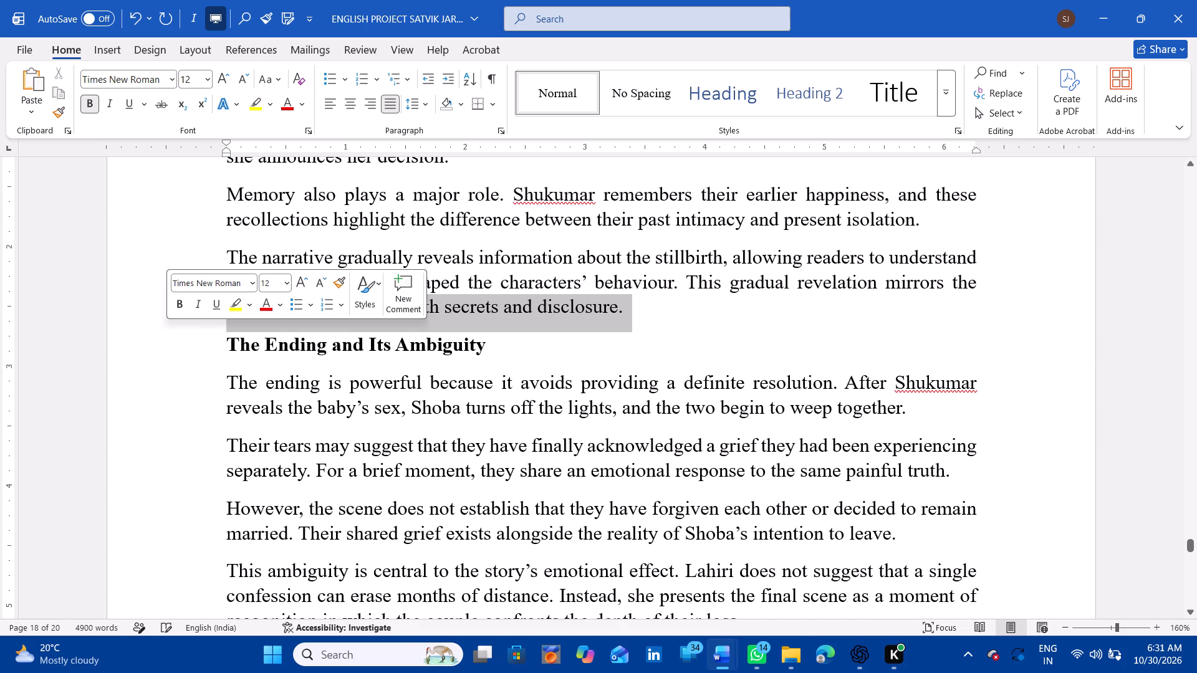
pyautogui.click(147, 352)
pyautogui.hotkey('ctrl', 'u')
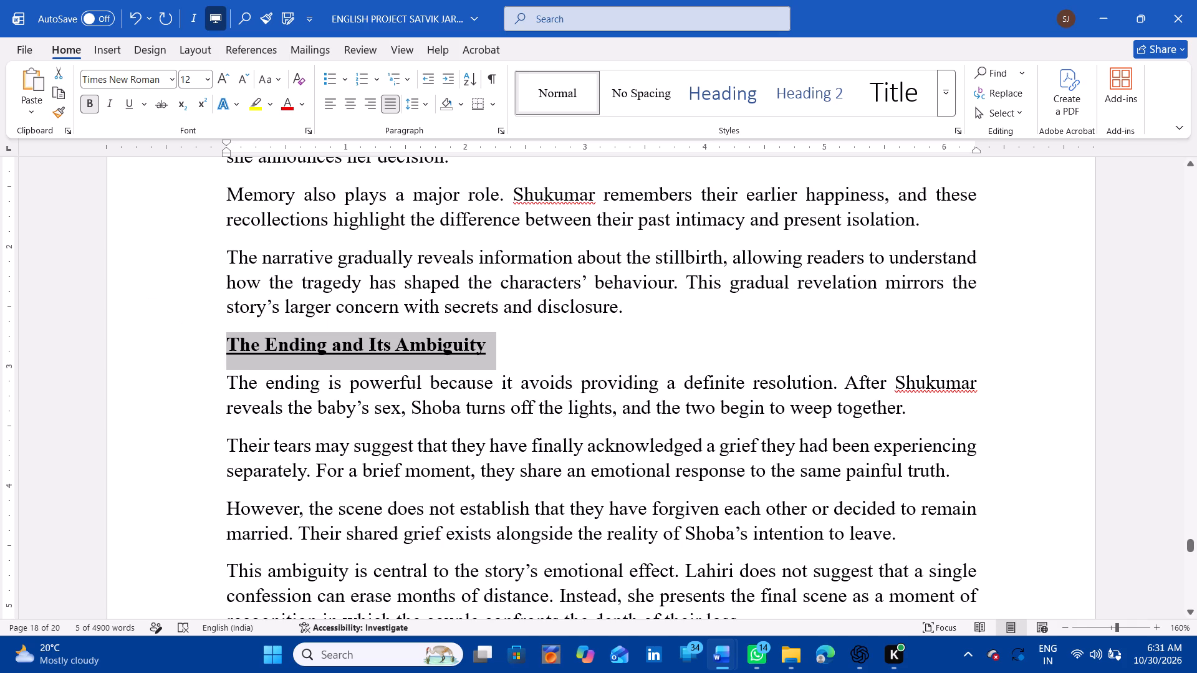
# Replace the horizontal line above the Chapter 6 heading with blank lines so the chapter starts on a new page.
pyautogui.scroll(-4, 147, 352)
pyautogui.scroll(1, 269, 262)
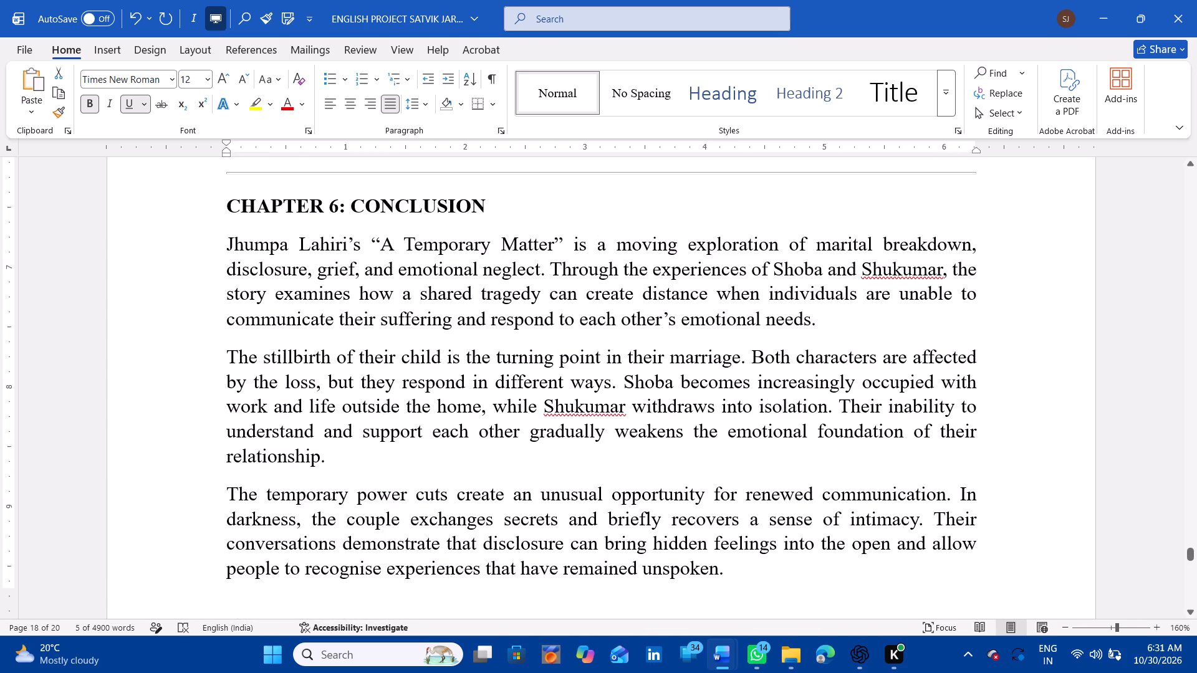
pyautogui.scroll(1, 269, 262)
pyautogui.click(392, 169)
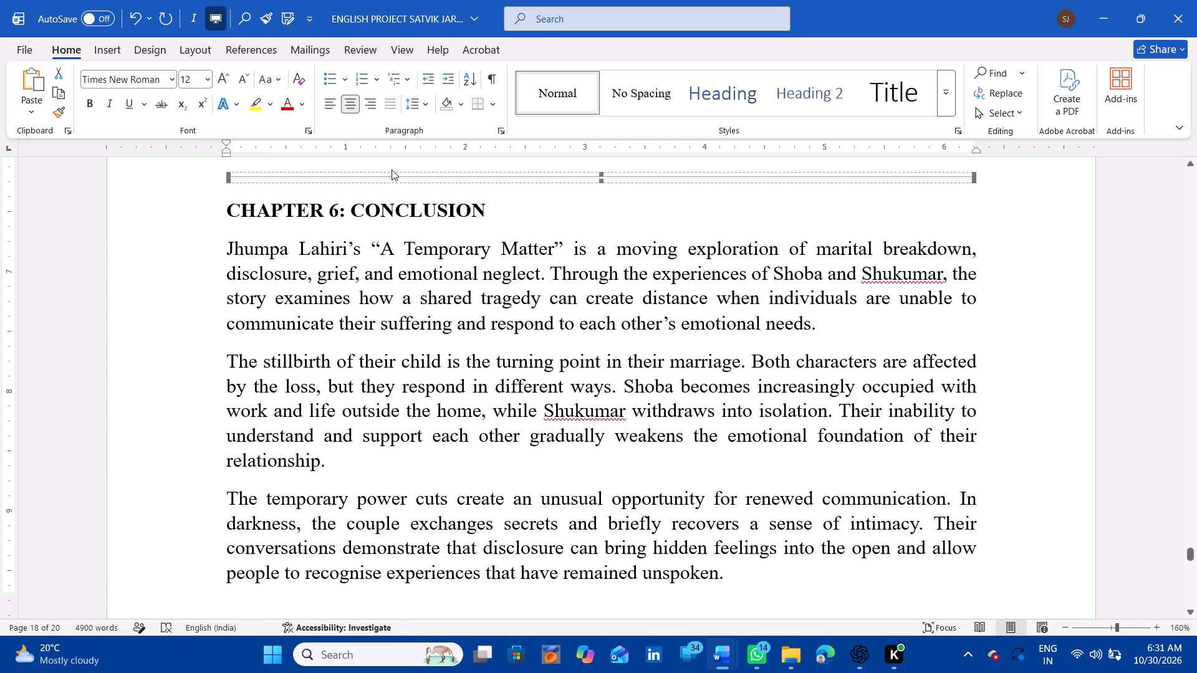
pyautogui.press('Delete')
pyautogui.press('Return')
pyautogui.press('Return')
pyautogui.press('Return')
pyautogui.press('Return')
pyautogui.press('Return')
pyautogui.press('Return')
pyautogui.press('Return')
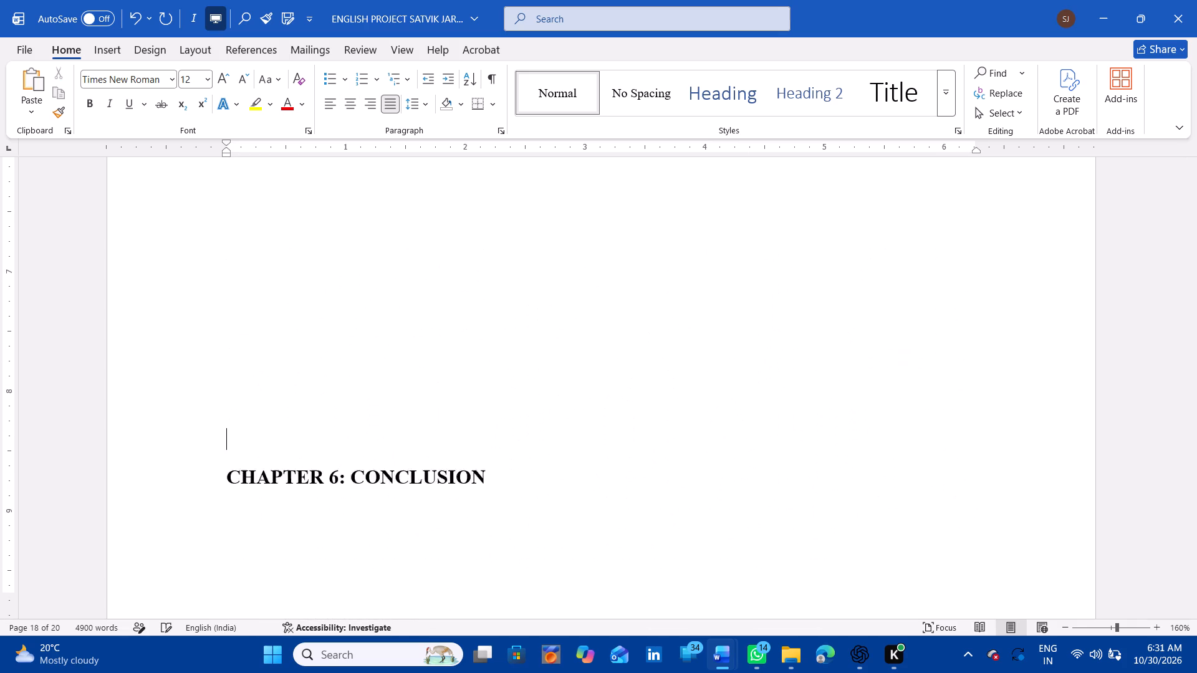
pyautogui.press('Return')
pyautogui.press('Return')
pyautogui.press('Return')
# Split the Chapter 6 heading so that "CONCLUSION" sits on its own line below "CHAPTER 6:".
pyautogui.scroll(-3, 392, 169)
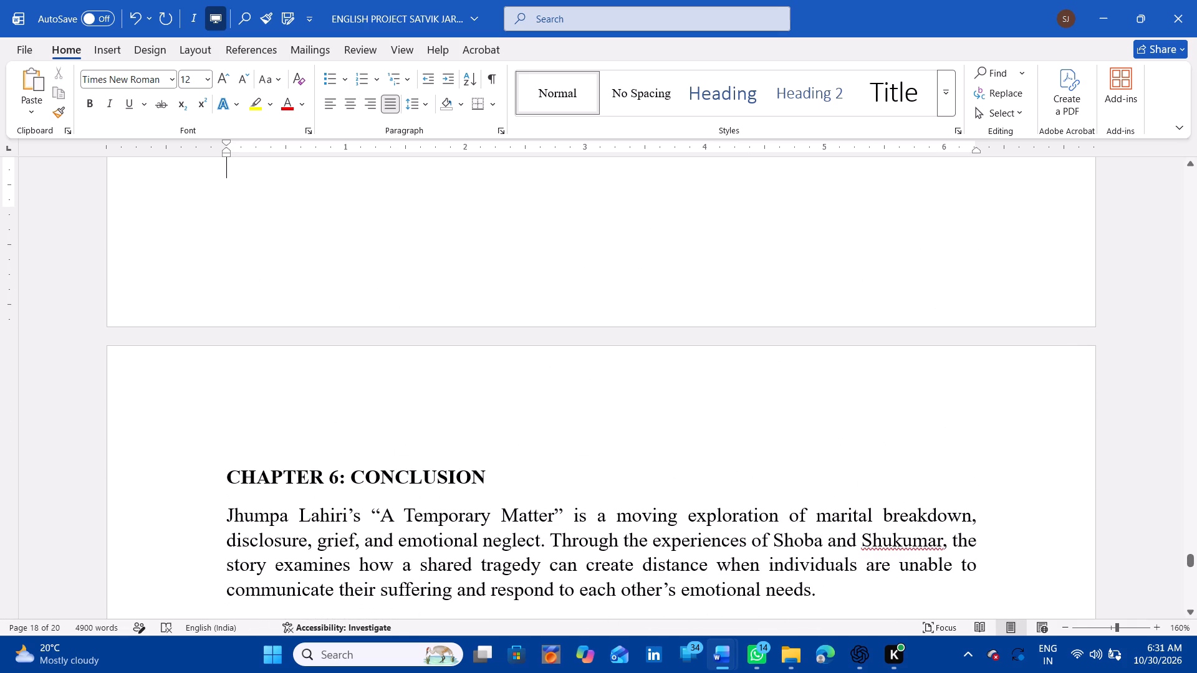
pyautogui.moveTo(151, 508); pyautogui.dragTo(168, 471)
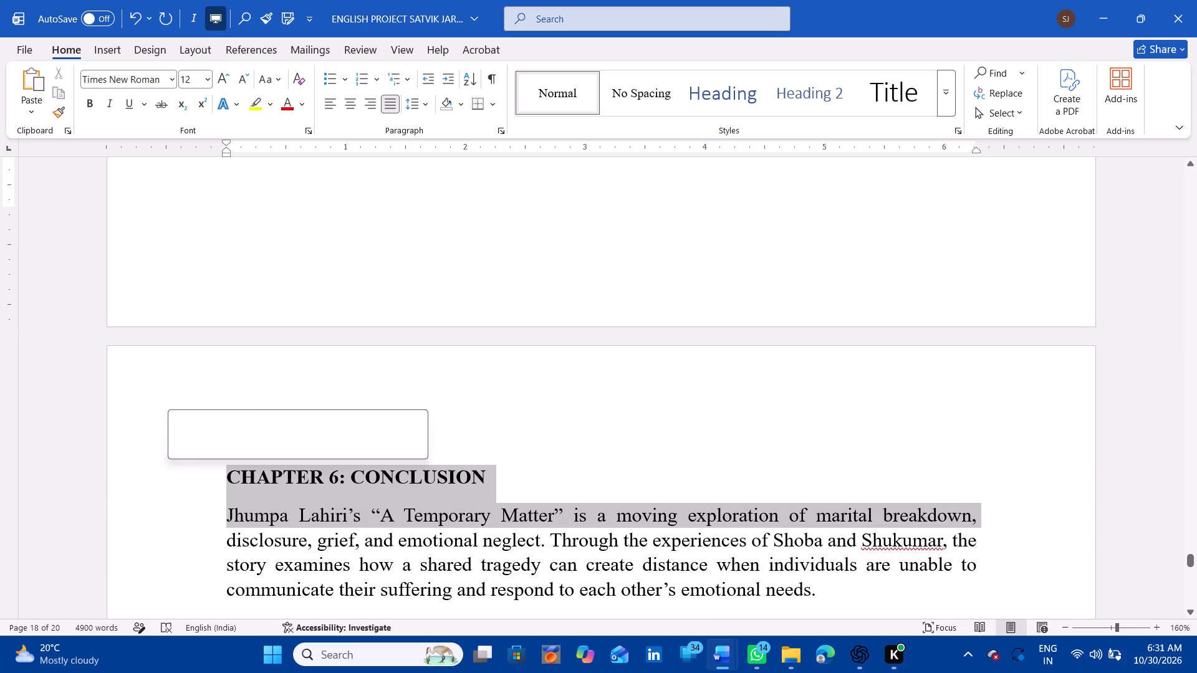
pyautogui.click(168, 471)
pyautogui.click(337, 467)
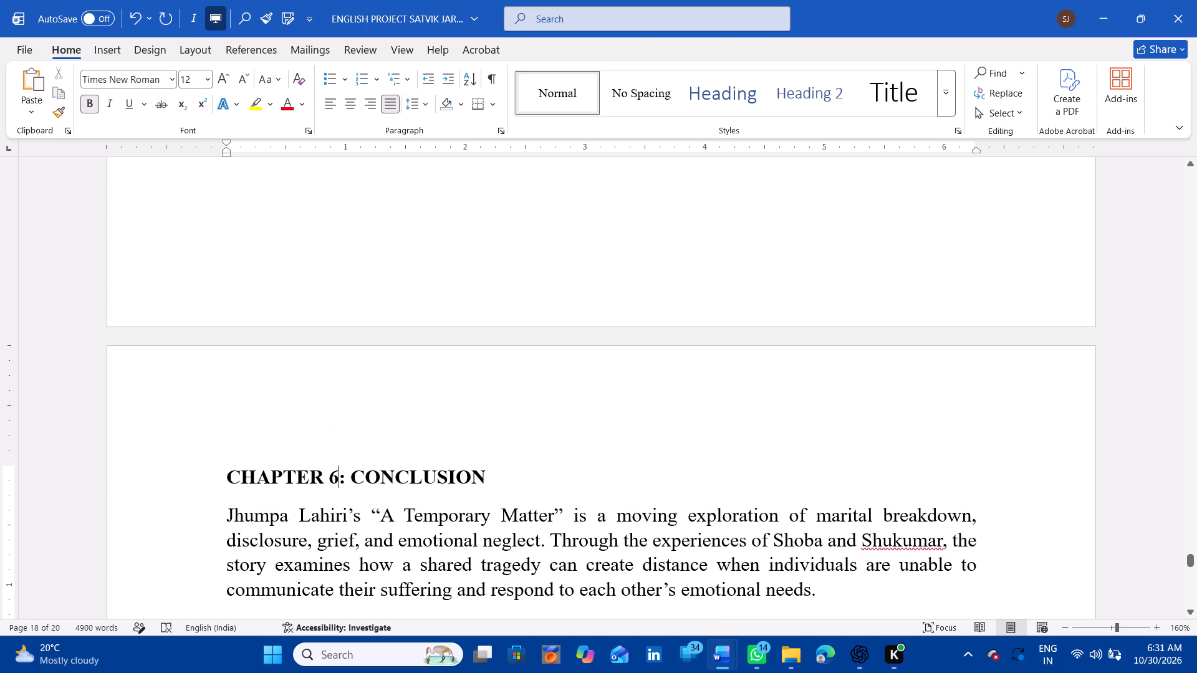
pyautogui.click(348, 472)
pyautogui.press('Return')
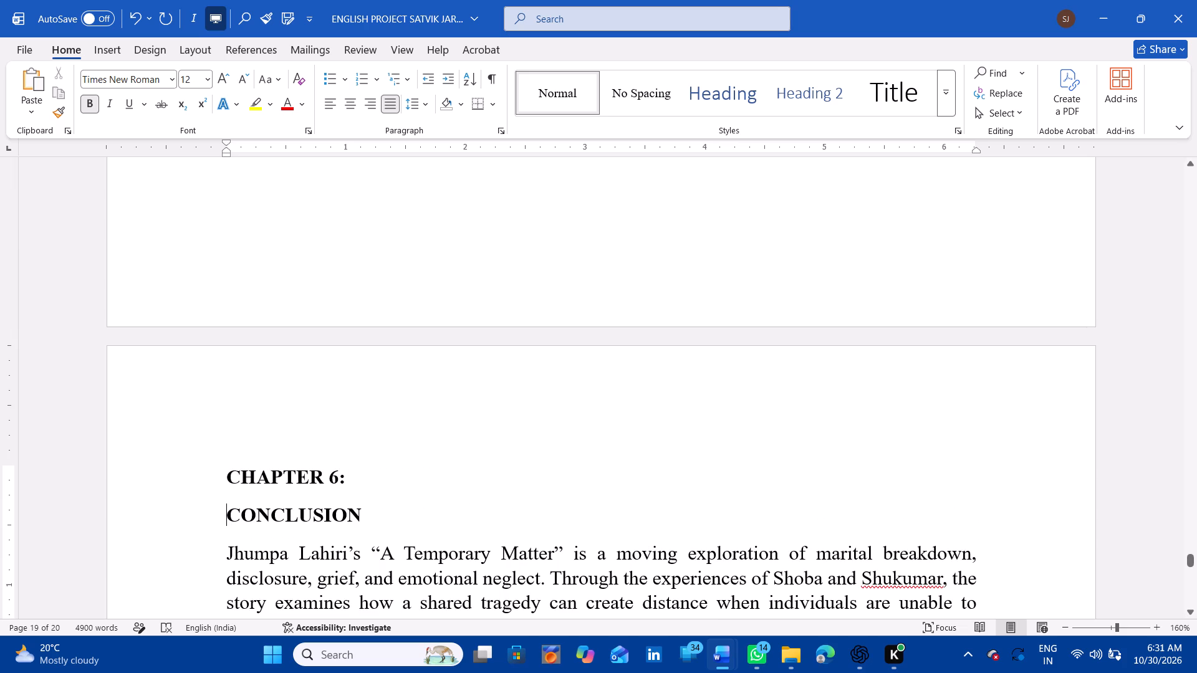
# Increase both lines of the Chapter 6 heading to font size 14 and center them.
pyautogui.moveTo(158, 473); pyautogui.dragTo(164, 517)
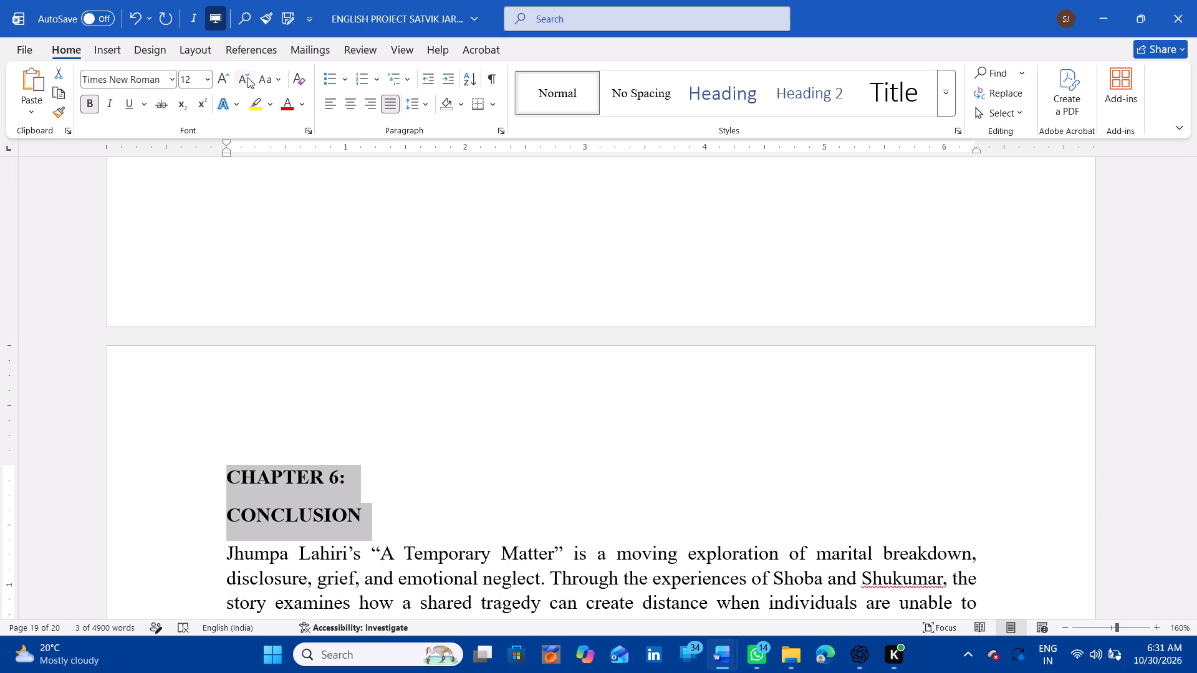
pyautogui.moveTo(226, 78); pyautogui.dragTo(342, 103)
pyautogui.click(226, 75)
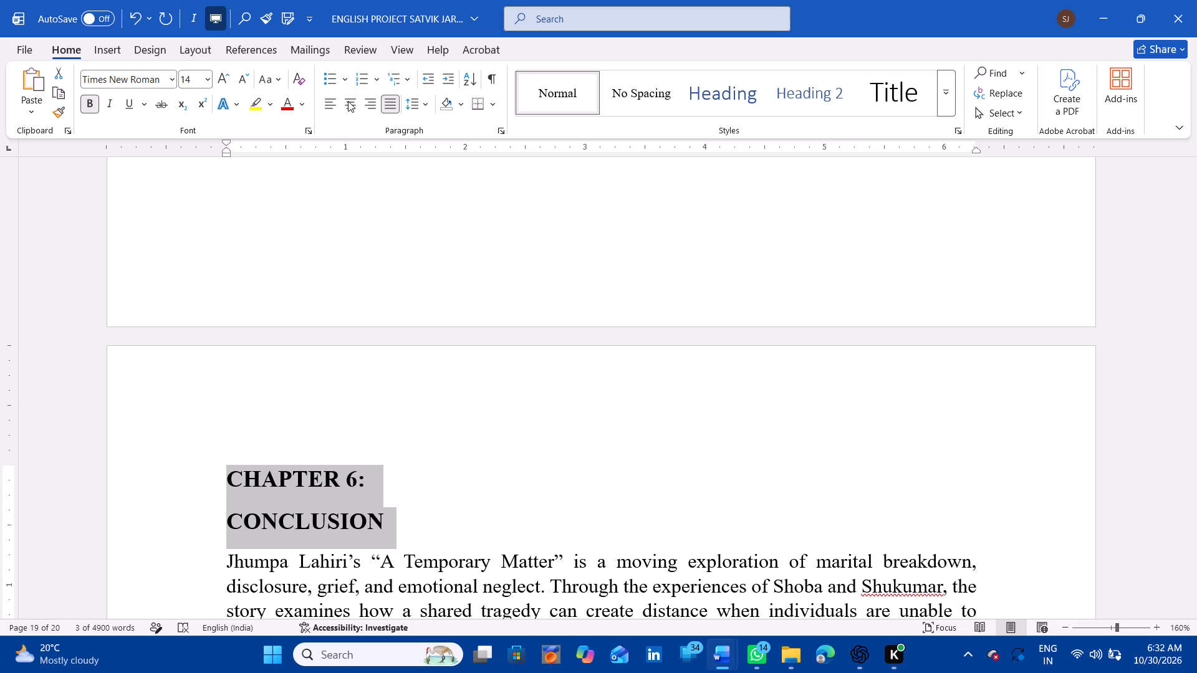
pyautogui.click(348, 101)
# Replace the horizontal line above the BIBLIOGRAPHY heading with blank lines so the bibliography starts on a new page.
pyautogui.scroll(-2, 406, 353)
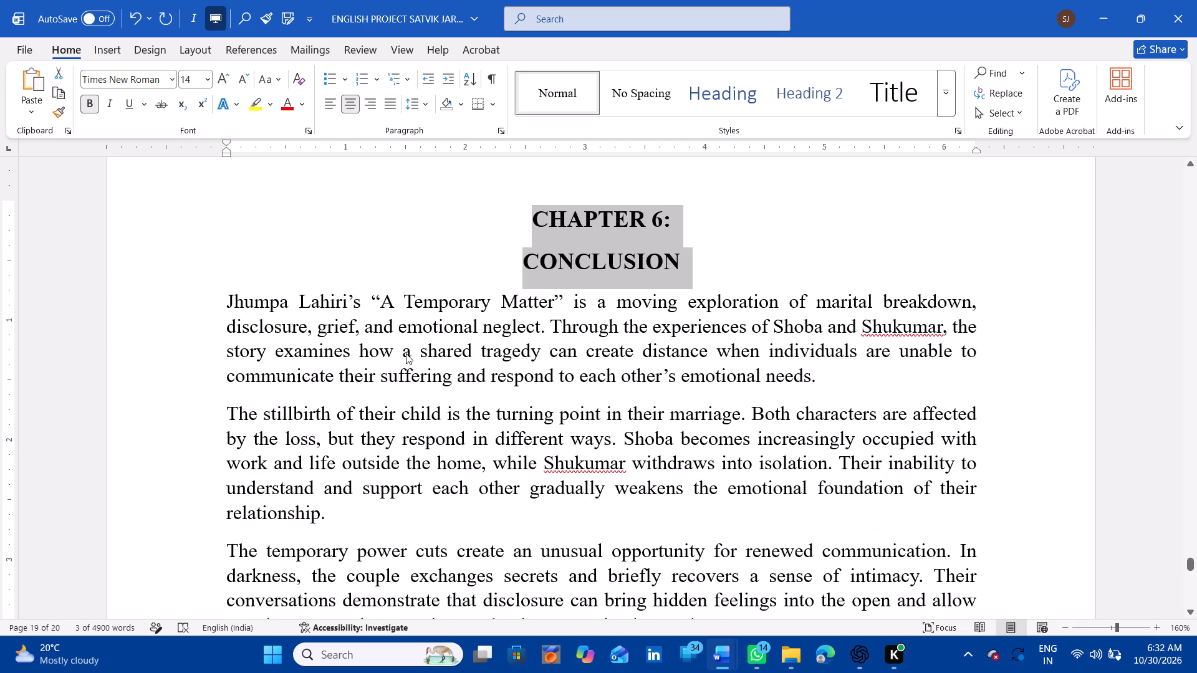
pyautogui.click(405, 308)
pyautogui.scroll(-3, 405, 308)
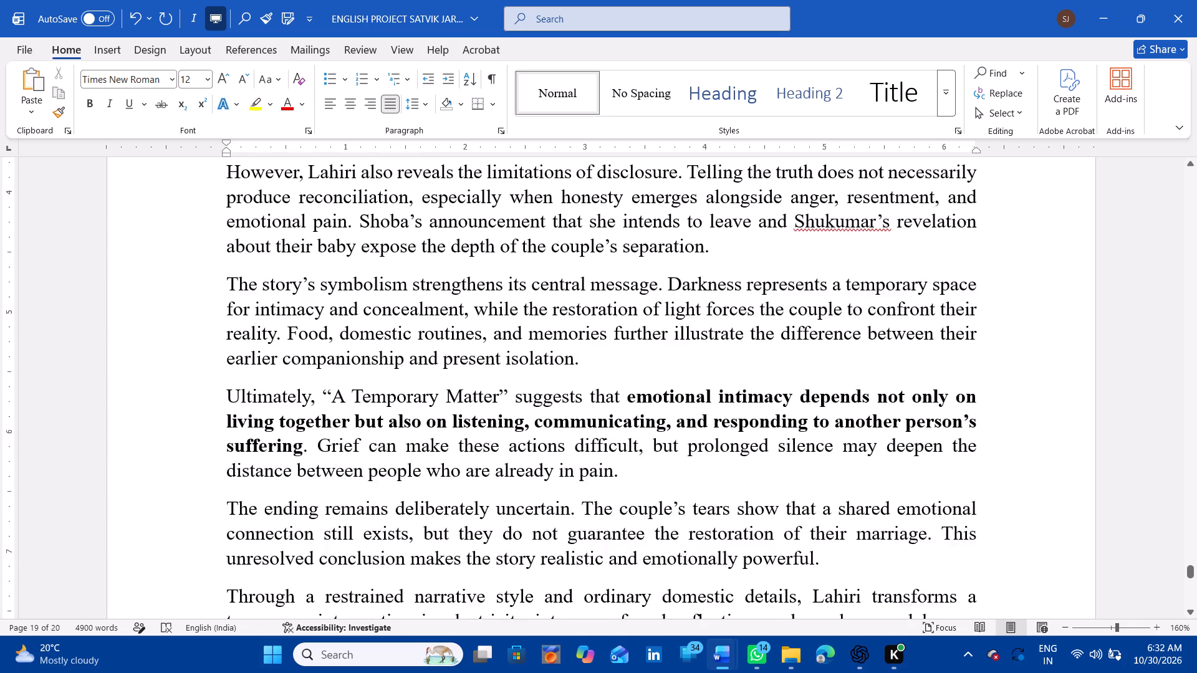
pyautogui.scroll(-4, 405, 308)
pyautogui.click(517, 214)
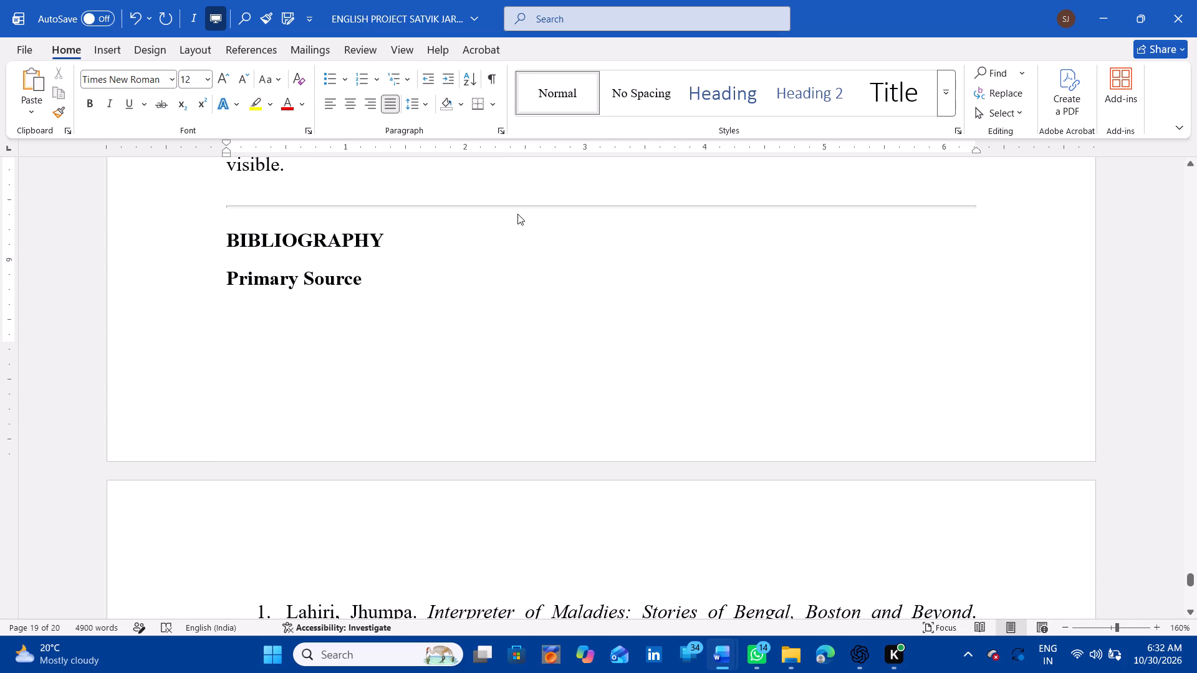
pyautogui.press('Delete')
pyautogui.press('Return')
pyautogui.press('Return')
pyautogui.press('Return')
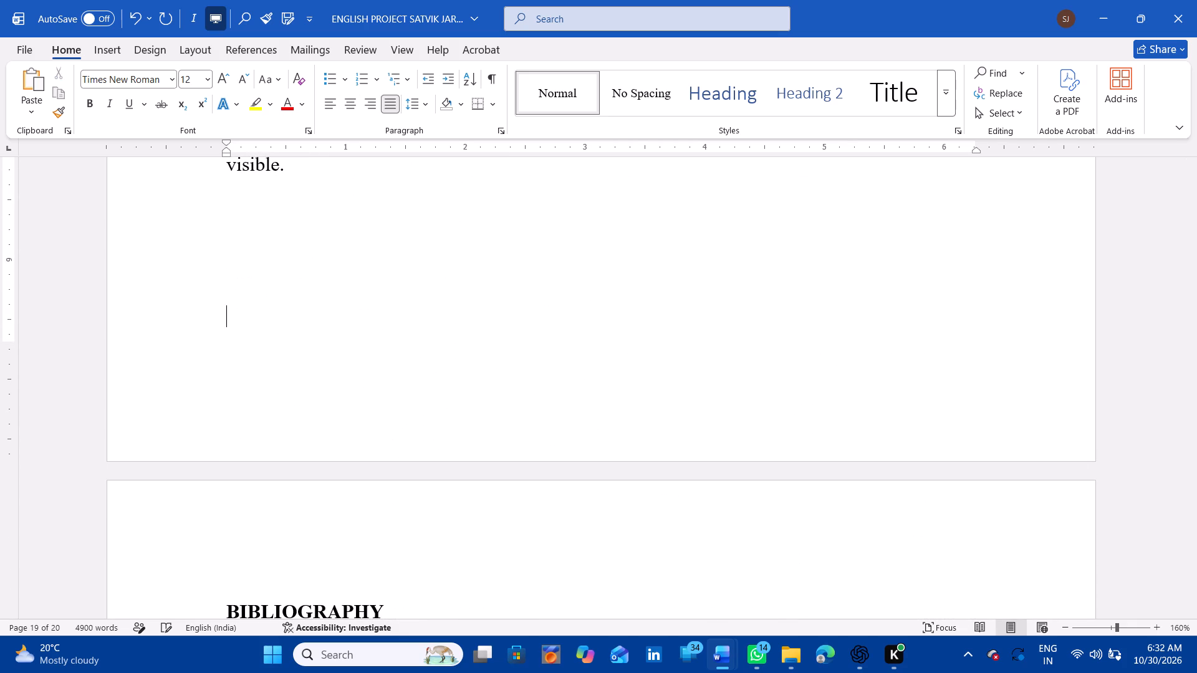
# Review the bibliography page, from its source lists through the "Note on References" section.
pyautogui.scroll(-3, 517, 214)
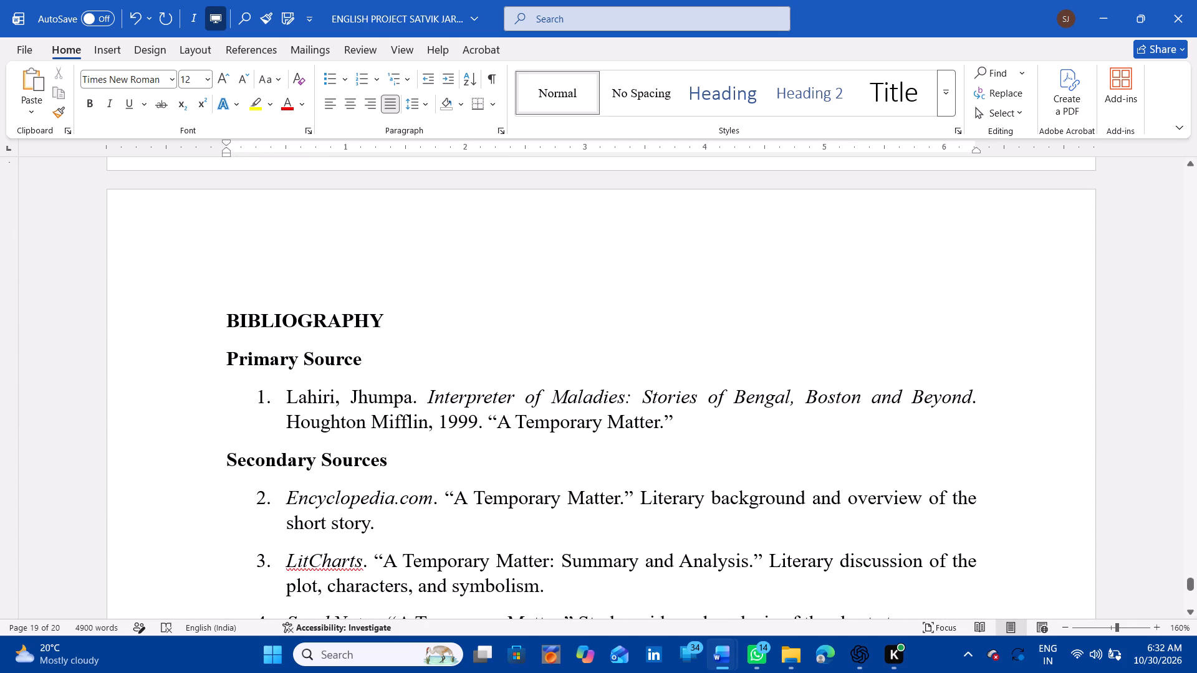
pyautogui.scroll(-1, 517, 214)
pyautogui.scroll(-1, 372, 412)
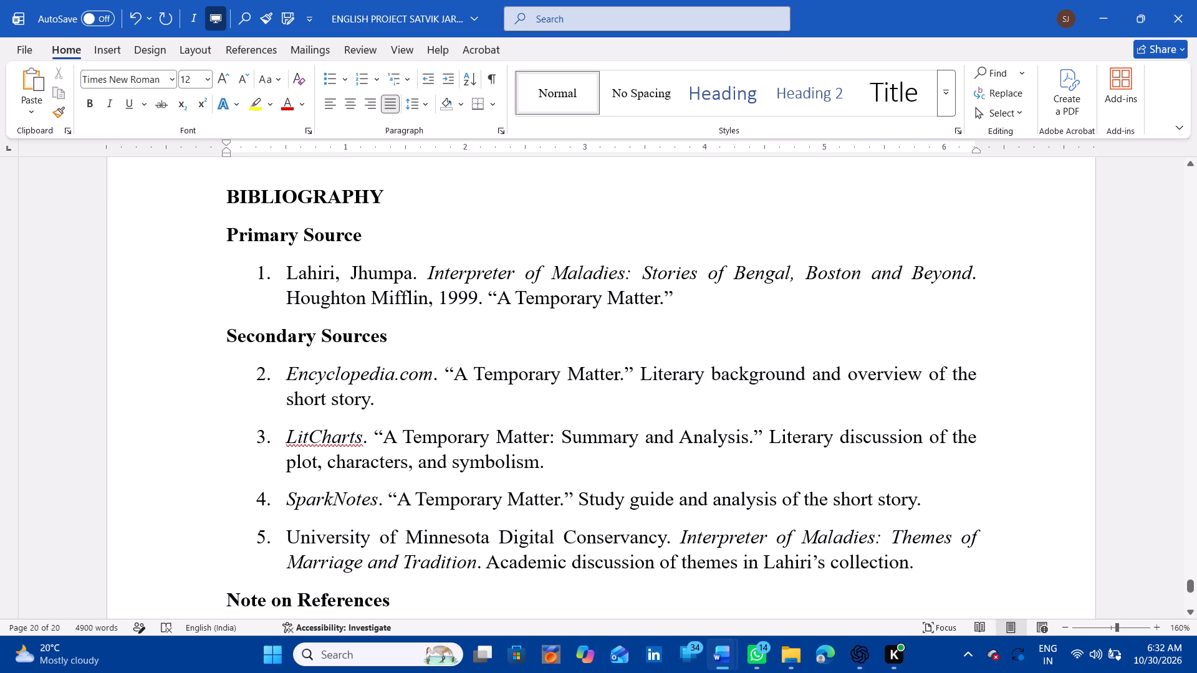
pyautogui.scroll(-1, 372, 412)
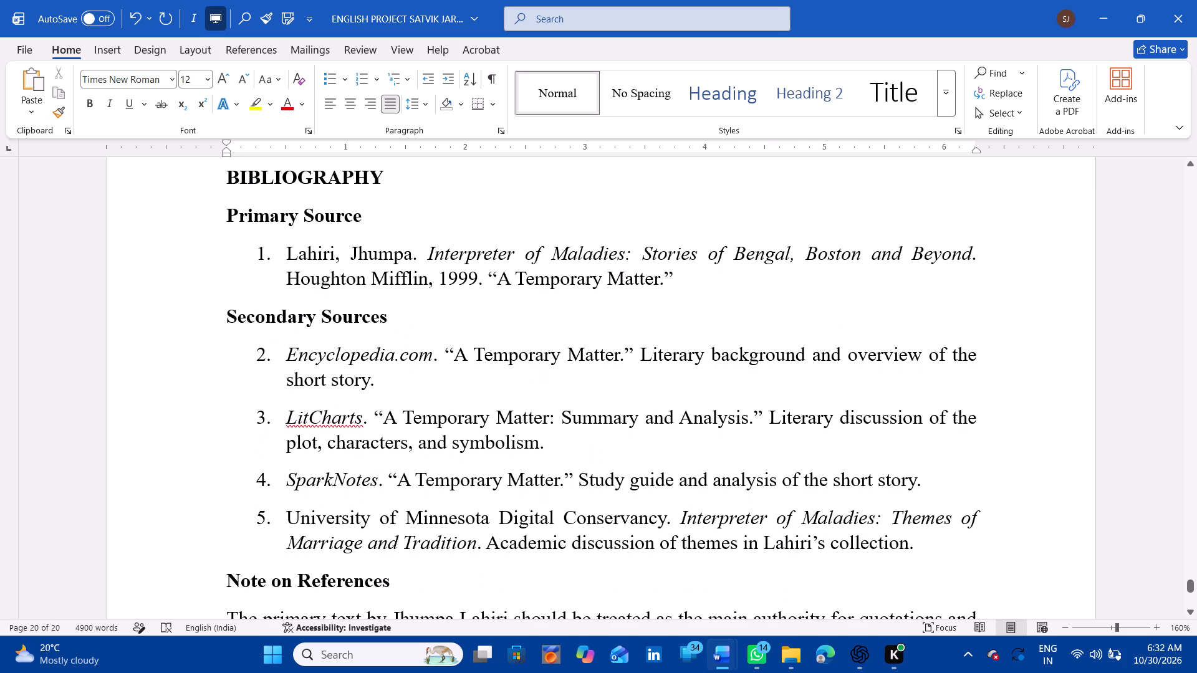
pyautogui.scroll(-2, 372, 412)
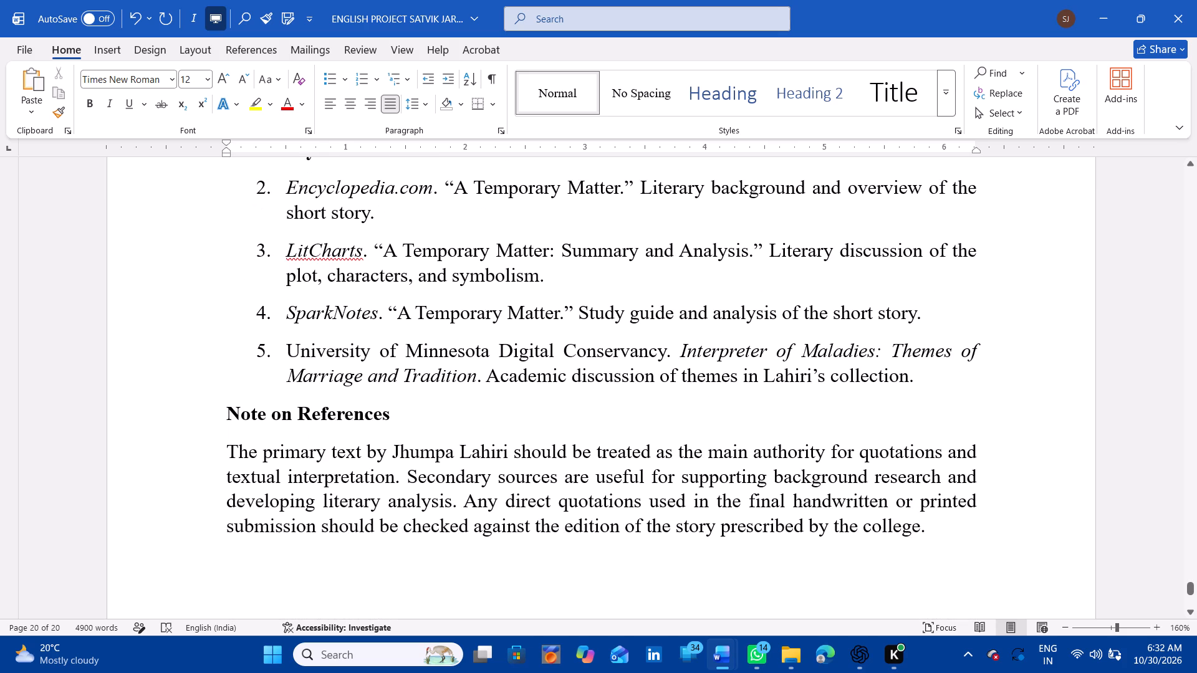
pyautogui.scroll(-1, 372, 412)
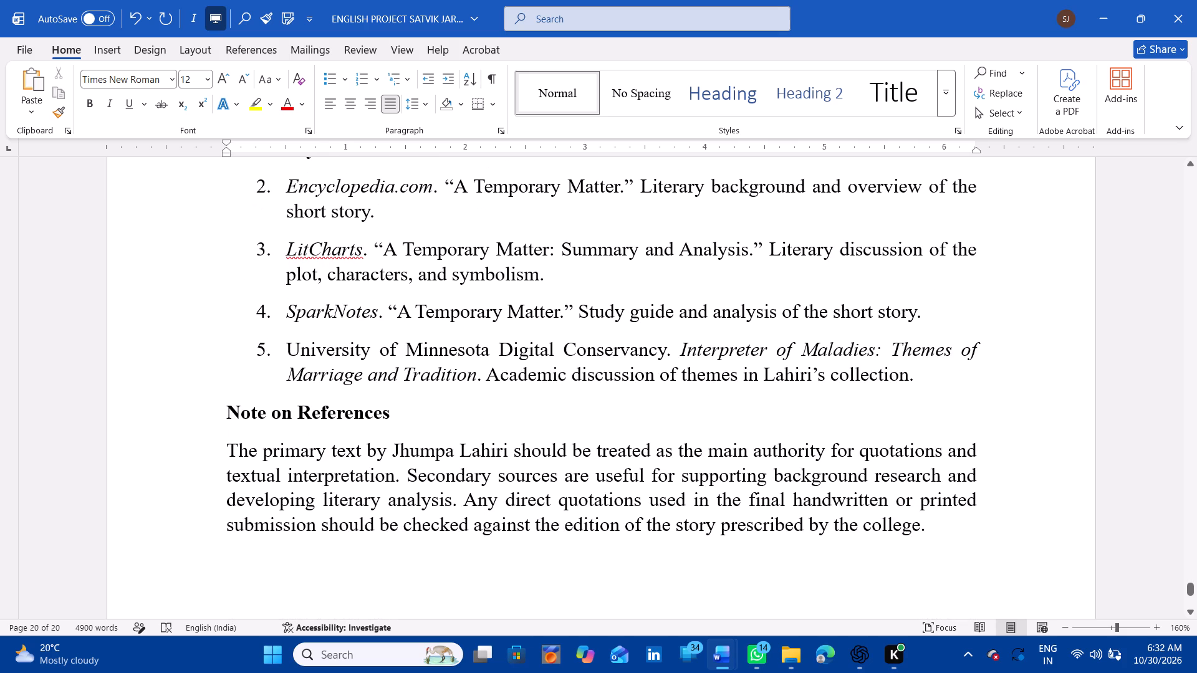
# Delete the full stop after "symbolism" at the end of the LitCharts entry in the secondary sources.
pyautogui.scroll(1, 372, 412)
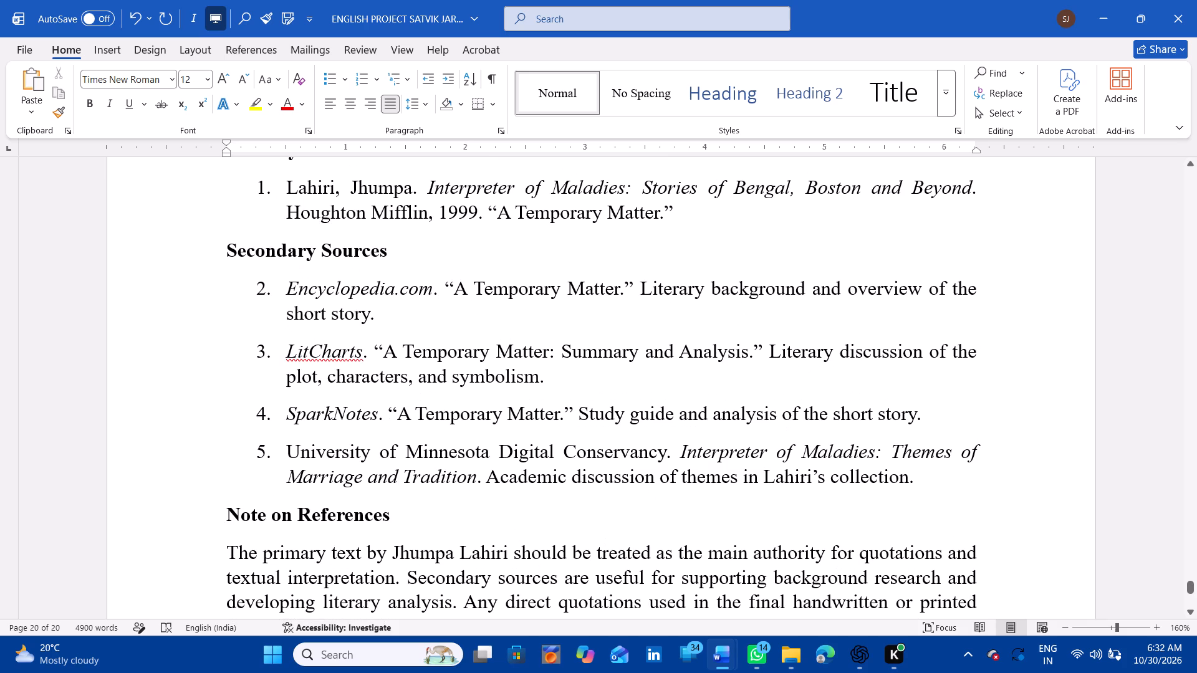
pyautogui.click(550, 378)
pyautogui.press('BackSpace')
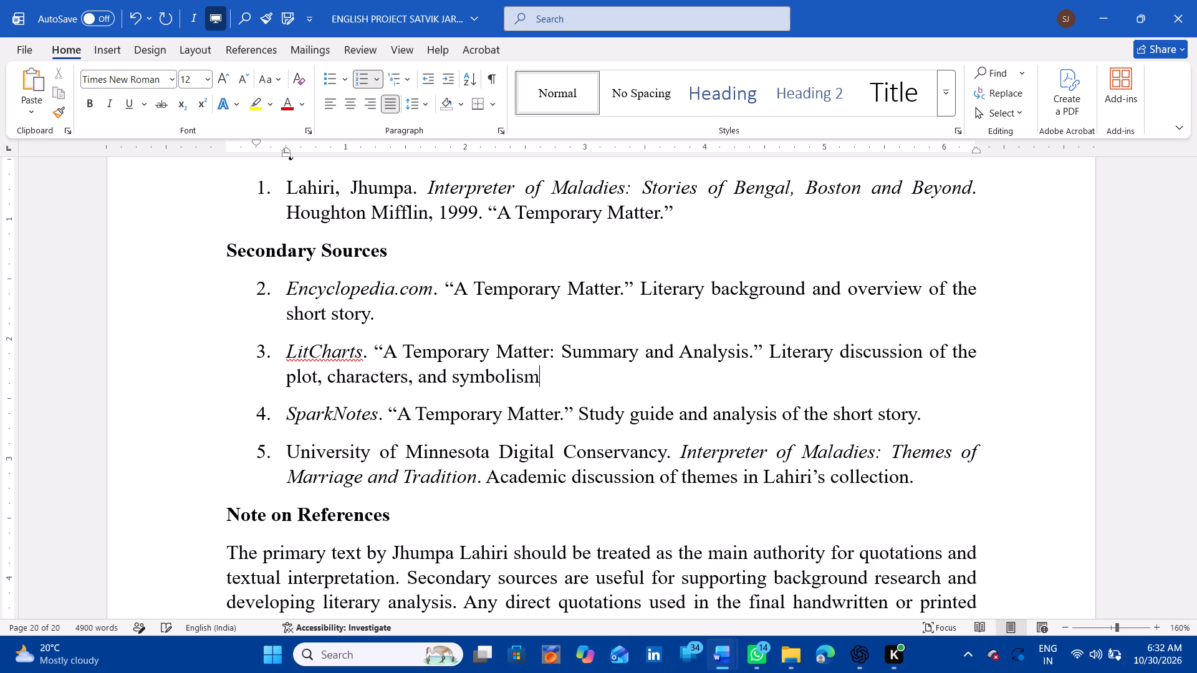
# Delete the rest of the LitCharts entry from the secondary sources, including its list number and empty line.
pyautogui.press('BackSpace')
pyautogui.press('BackSpace')
pyautogui.press('BackSpace')
pyautogui.press('BackSpace')
pyautogui.press('BackSpace')
pyautogui.press('BackSpace')
pyautogui.press('BackSpace')
pyautogui.press('BackSpace')
pyautogui.press('BackSpace')
pyautogui.press('BackSpace')
pyautogui.press('BackSpace')
pyautogui.press('BackSpace')
pyautogui.press('BackSpace')
pyautogui.press('BackSpace')
pyautogui.press('BackSpace')
pyautogui.press('BackSpace')
pyautogui.press('BackSpace')
pyautogui.press('BackSpace')
pyautogui.press('BackSpace')
pyautogui.press('BackSpace')
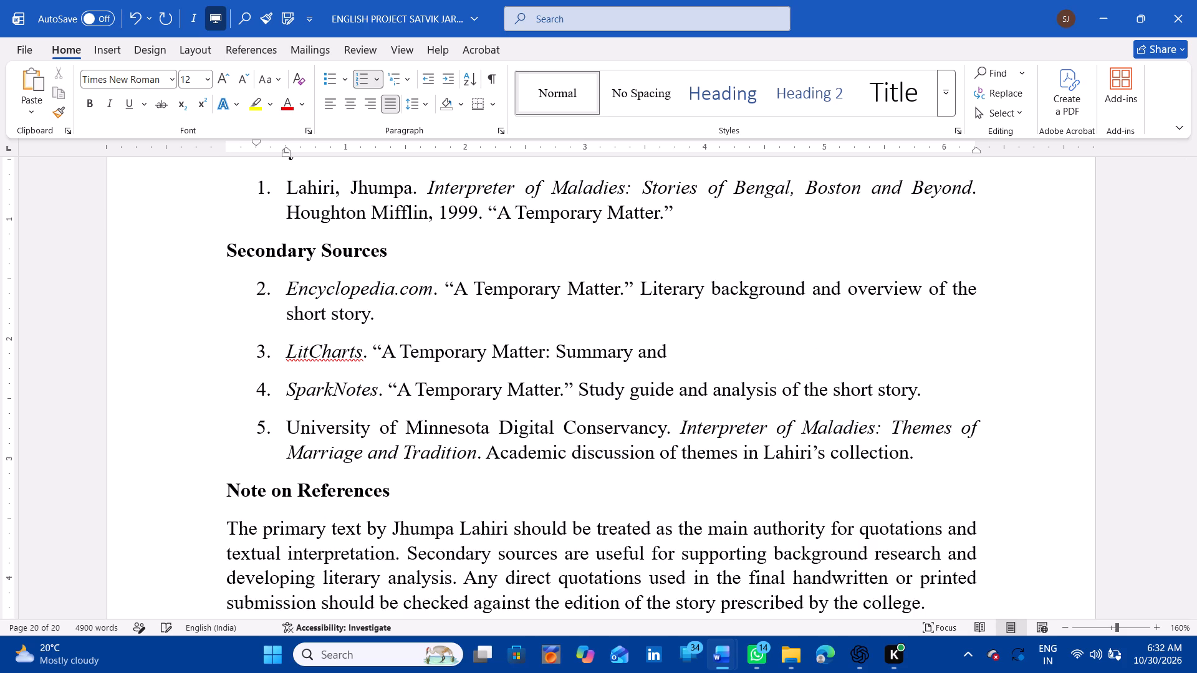
pyautogui.press('BackSpace')
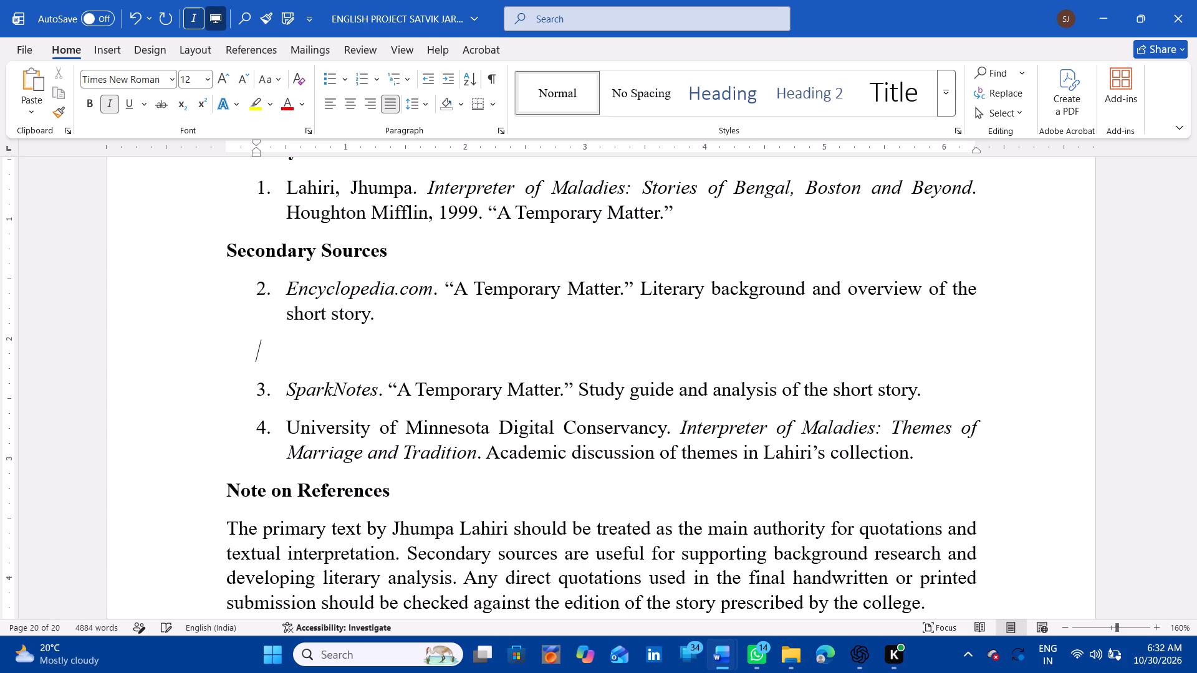
pyautogui.press('BackSpace')
pyautogui.press('BackSpace')
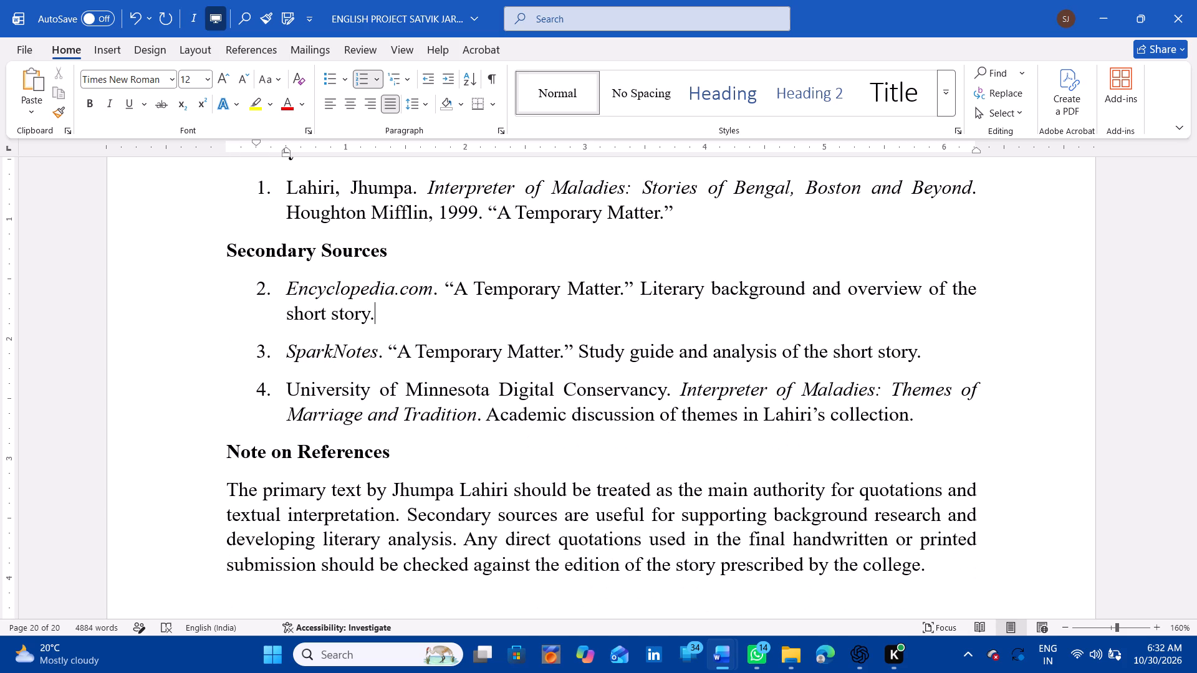
# Delete the SparkNotes entry from the secondary sources, together with its list number.
pyautogui.press('Down')
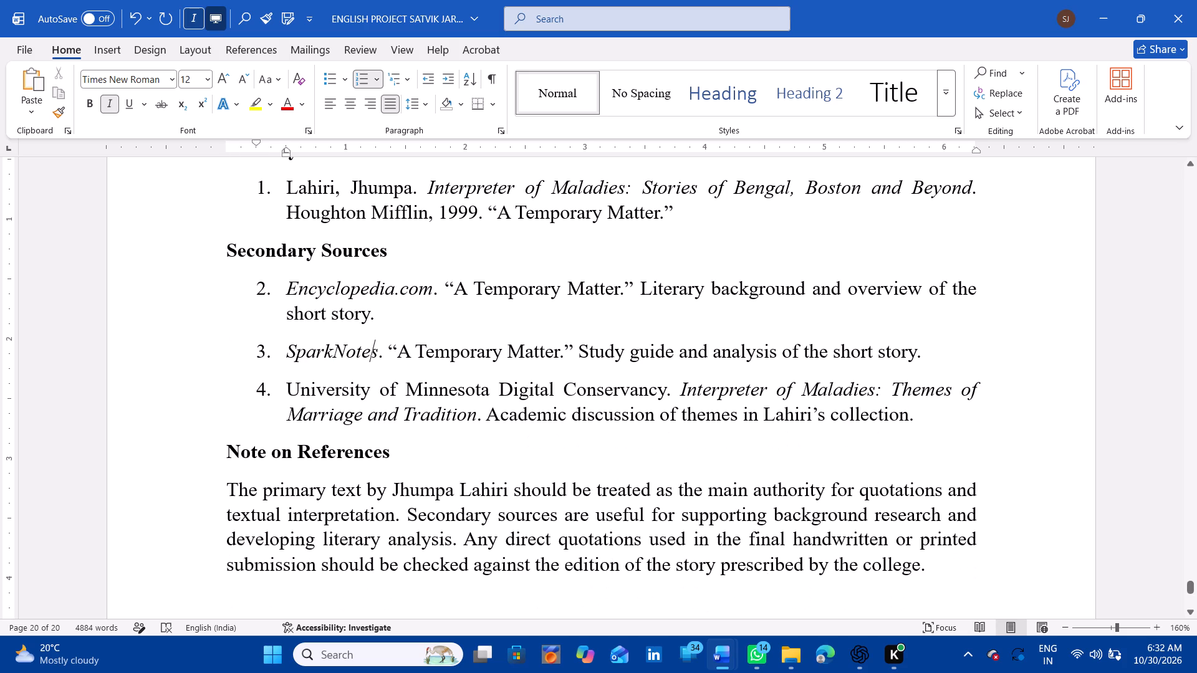
pyautogui.click(928, 360)
pyautogui.press('BackSpace')
pyautogui.press('BackSpace')
pyautogui.press('BackSpace')
pyautogui.press('BackSpace')
pyautogui.press('BackSpace')
pyautogui.press('BackSpace')
pyautogui.press('BackSpace')
pyautogui.press('BackSpace')
pyautogui.press('BackSpace')
pyautogui.press('BackSpace')
pyautogui.press('BackSpace')
pyautogui.press('BackSpace')
pyautogui.press('BackSpace')
pyautogui.press('BackSpace')
pyautogui.press('BackSpace')
pyautogui.press('BackSpace')
pyautogui.press('BackSpace')
pyautogui.press('BackSpace')
pyautogui.press('BackSpace')
pyautogui.press('BackSpace')
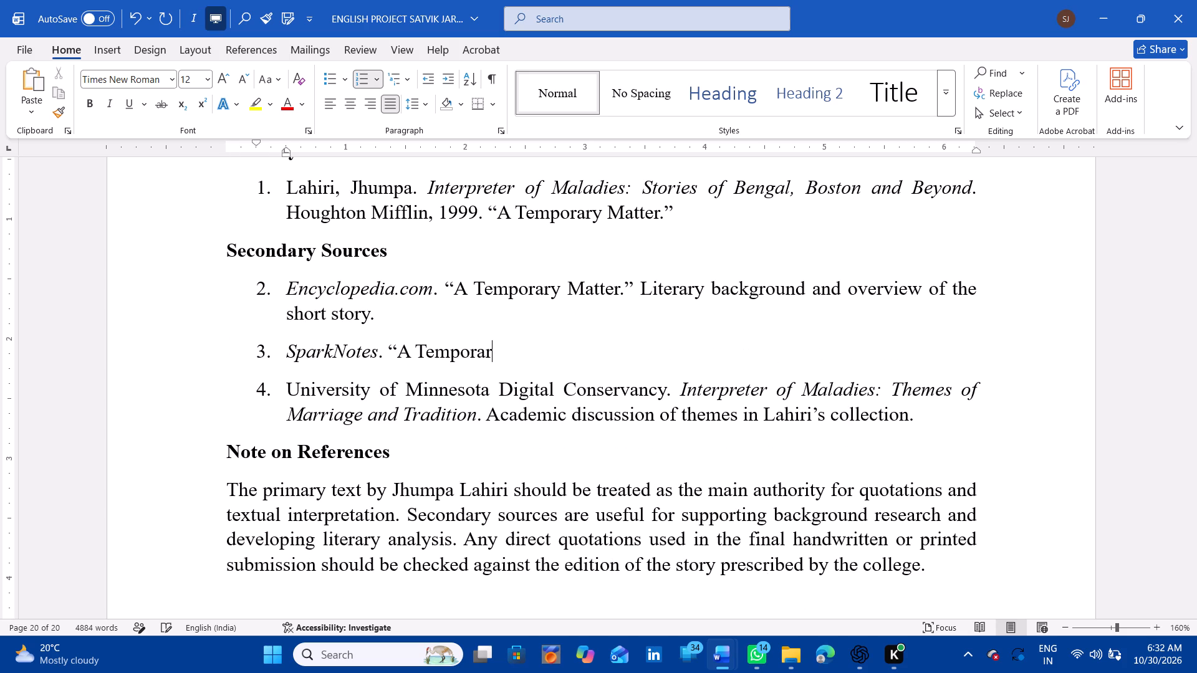
pyautogui.press('BackSpace')
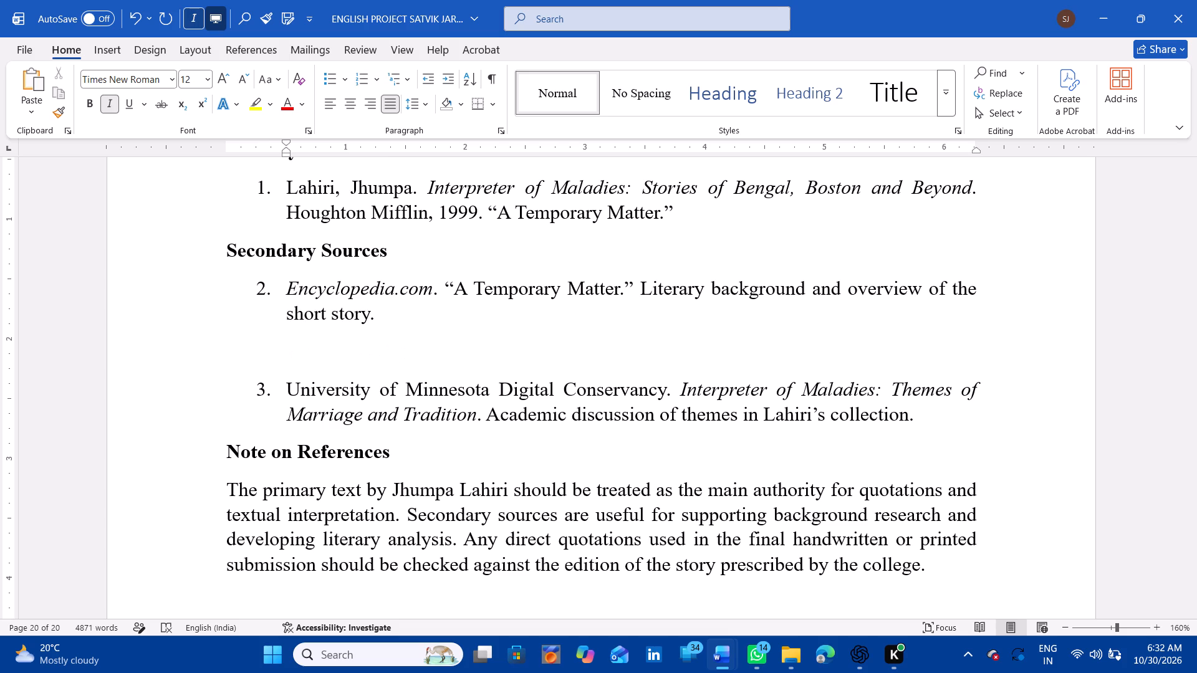
# Delete the University of Minnesota Digital Conservancy entry and the empty line above it from the secondary sources.
pyautogui.press('Down')
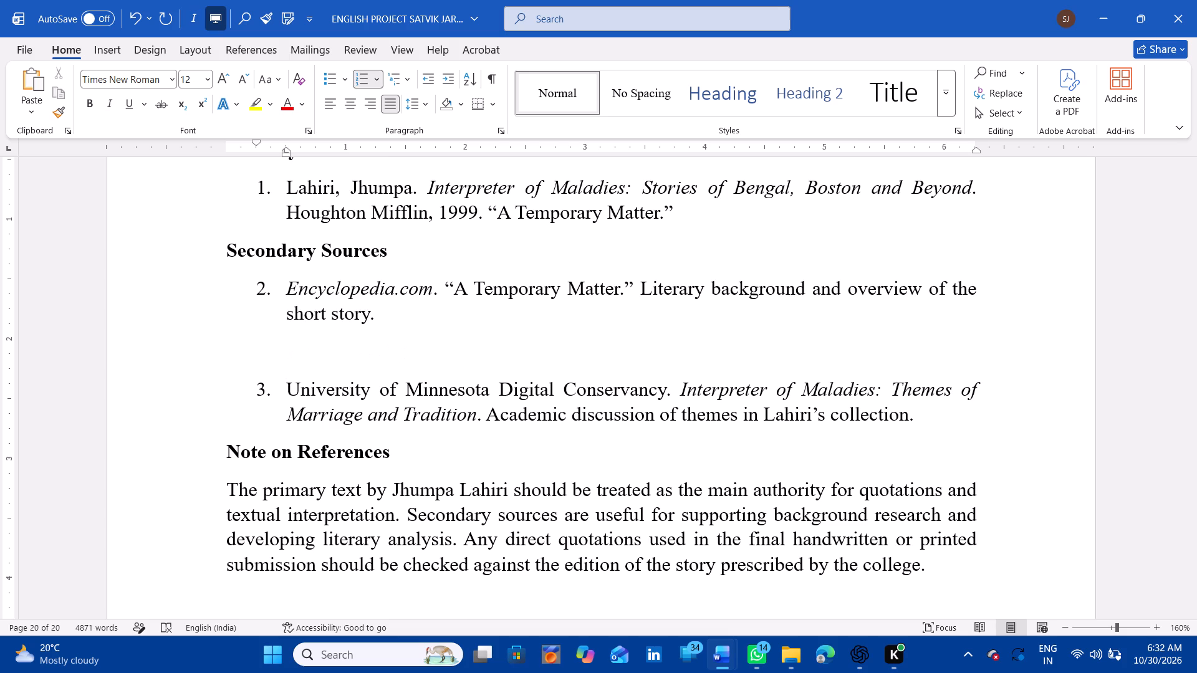
pyautogui.press('Down')
pyautogui.hotkey('ctrl', 'Right')
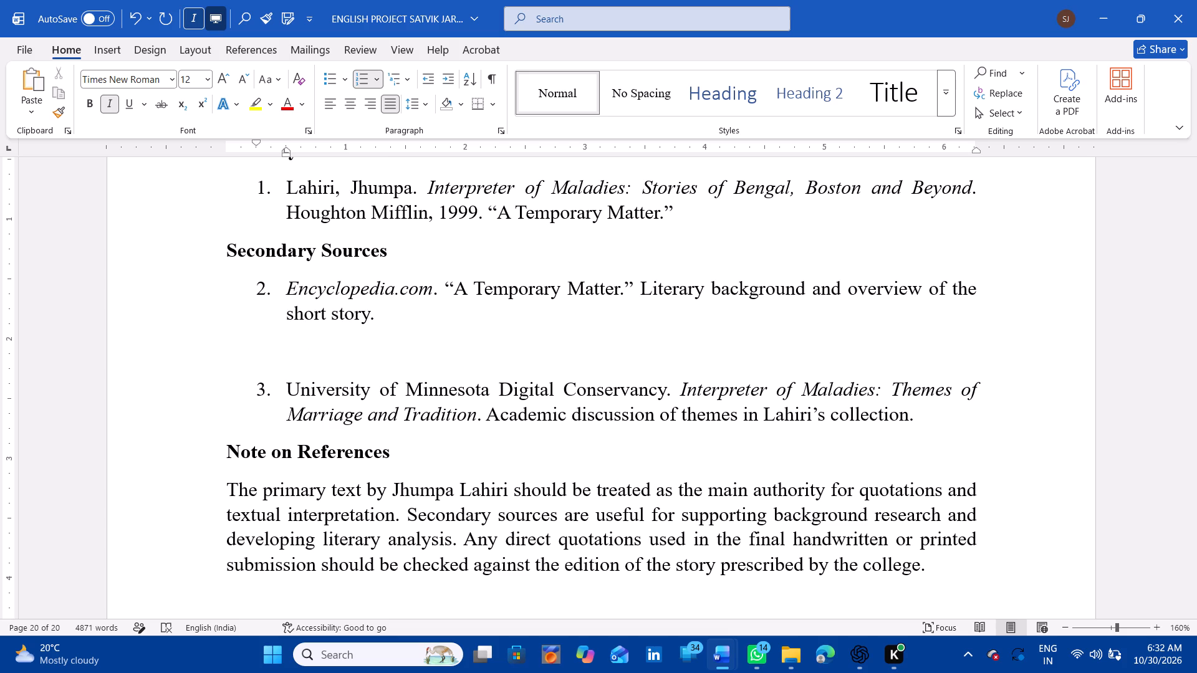
pyautogui.hotkey('ctrl', 'Right')
pyautogui.hotkey('ctrl', 'Right')
pyautogui.hotkey('ctrl', 'Right')
pyautogui.hotkey('ctrl', 'Right')
pyautogui.hotkey('ctrl', 'Right')
pyautogui.hotkey('ctrl', 'Right')
pyautogui.hotkey('ctrl', 'Right')
pyautogui.hotkey('ctrl', 'Right')
pyautogui.hotkey('ctrl', 'Right')
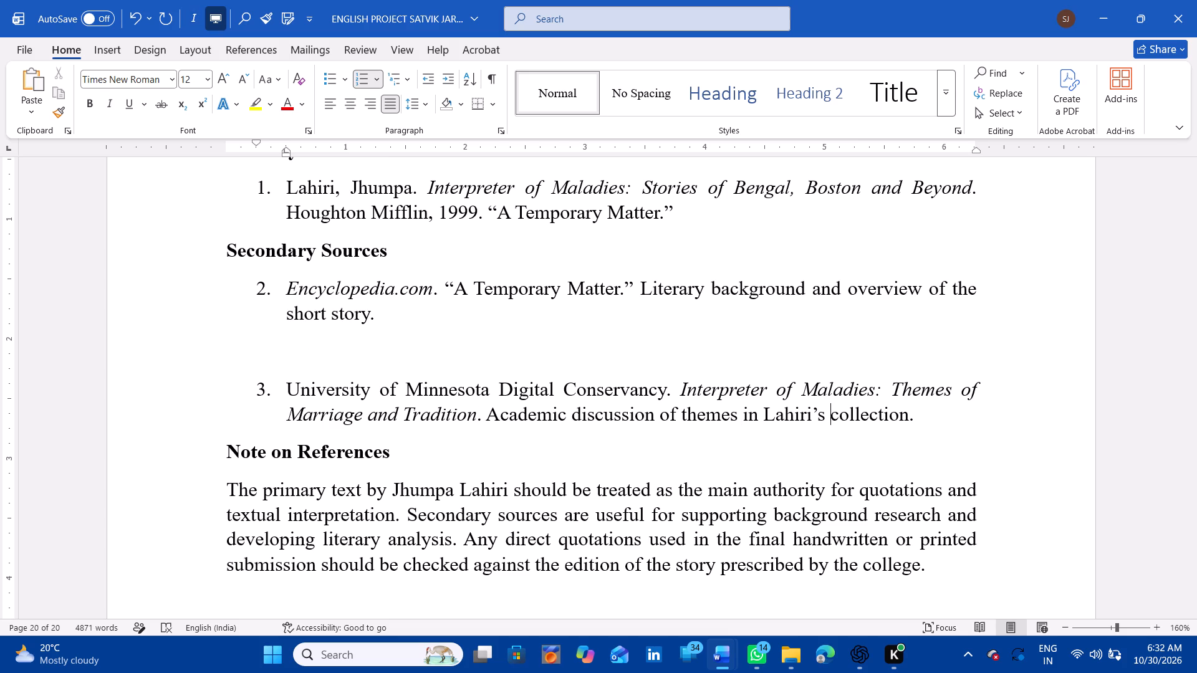
pyautogui.hotkey('ctrl', 'Right')
pyautogui.press('BackSpace')
pyautogui.press('BackSpace')
pyautogui.press('BackSpace')
pyautogui.press('BackSpace')
pyautogui.press('BackSpace')
pyautogui.press('BackSpace')
pyautogui.press('BackSpace')
pyautogui.press('BackSpace')
pyautogui.press('BackSpace')
pyautogui.press('BackSpace')
pyautogui.press('BackSpace')
pyautogui.press('BackSpace')
pyautogui.press('BackSpace')
pyautogui.press('BackSpace')
pyautogui.press('BackSpace')
pyautogui.press('BackSpace')
pyautogui.press('BackSpace')
pyautogui.press('BackSpace')
pyautogui.press('BackSpace')
pyautogui.press('BackSpace')
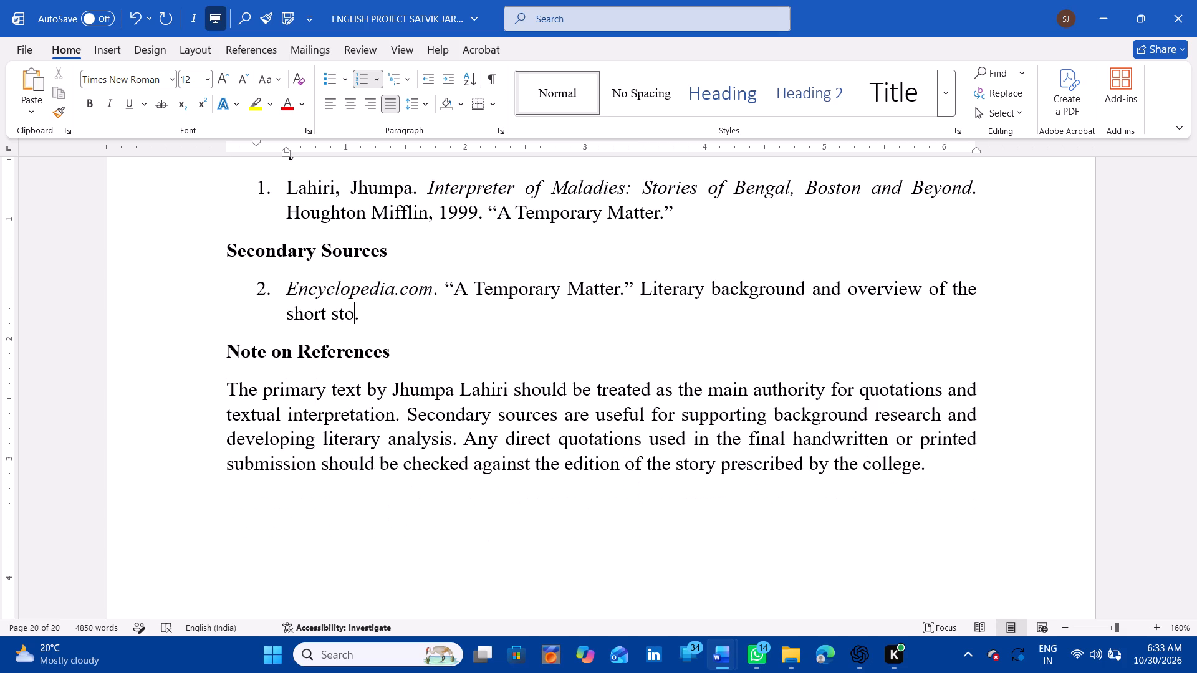
# Restore the end of the Encyclopedia.com entry so that it reads "short story." with a single full stop.
pyautogui.write('ruy')
pyautogui.press('BackSpace')
pyautogui.press('BackSpace')
pyautogui.press('y')
pyautogui.press('.')
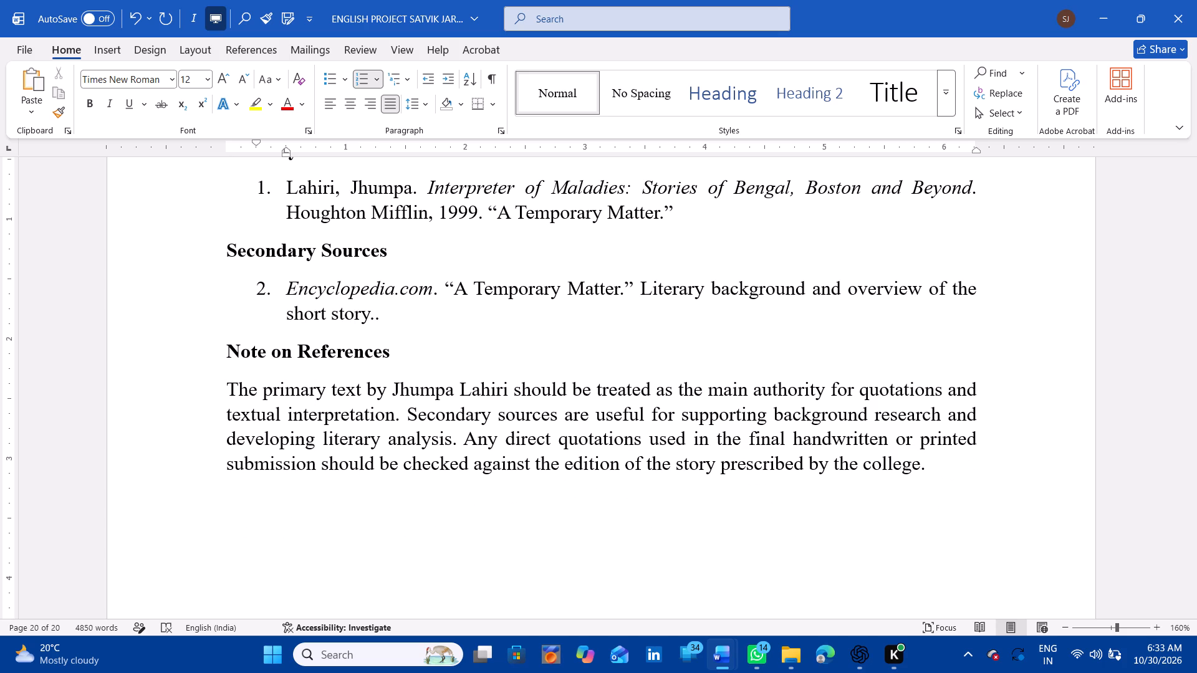
pyautogui.press('BackSpace')
# Delete the "Note on References" heading together with the paragraph below it.
pyautogui.moveTo(959, 474); pyautogui.dragTo(638, 426)
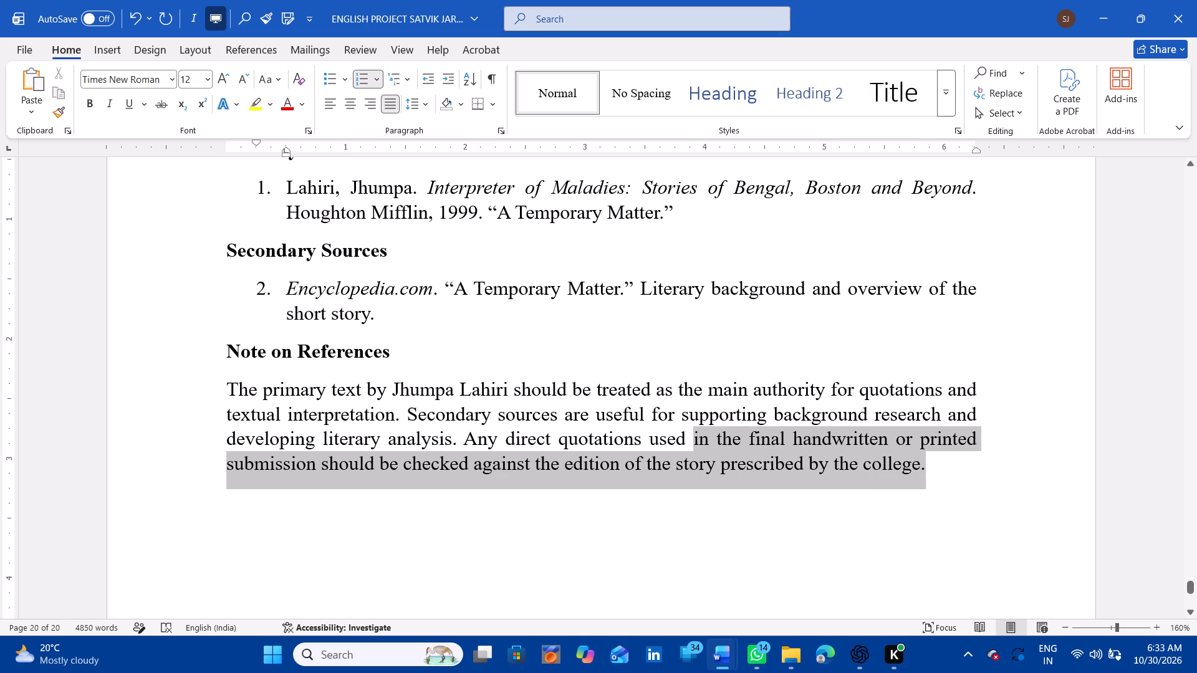
pyautogui.moveTo(638, 426); pyautogui.dragTo(262, 384)
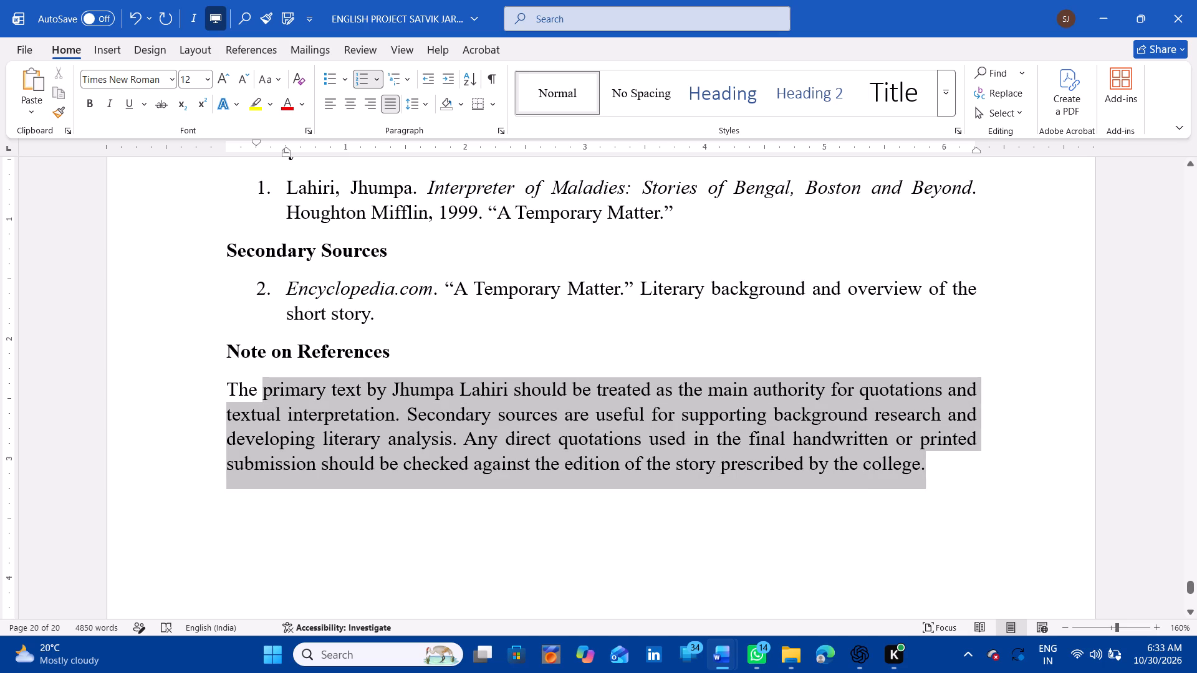
pyautogui.moveTo(262, 384); pyautogui.dragTo(136, 365)
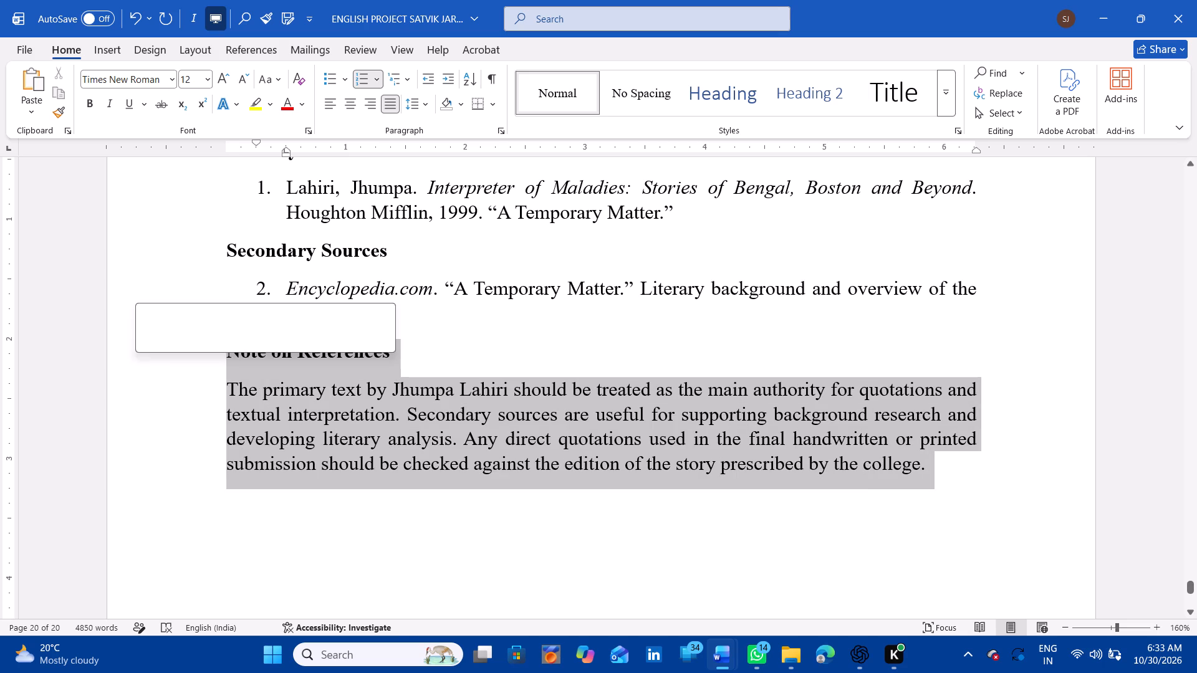
pyautogui.press('Delete')
# Remove the "Secondary Sources" heading and its line so both bibliography entries form one continuous list.
pyautogui.scroll(1, 136, 365)
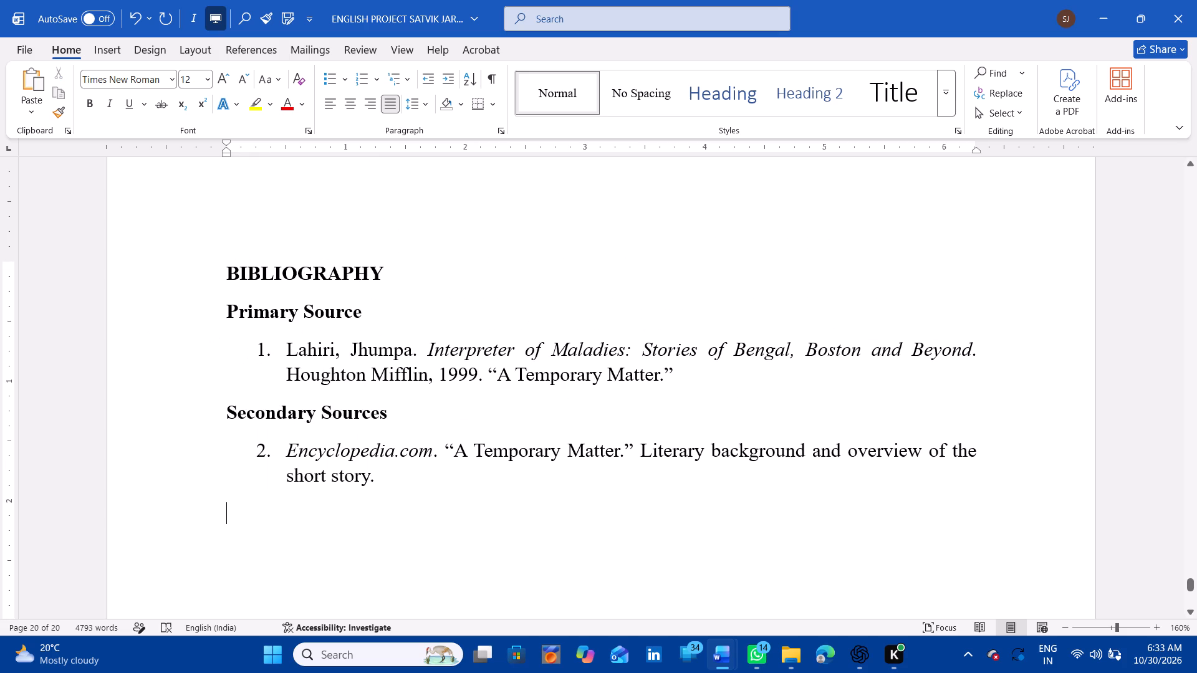
pyautogui.moveTo(381, 408); pyautogui.dragTo(342, 404)
pyautogui.moveTo(342, 404); pyautogui.dragTo(230, 408)
pyautogui.press('Delete')
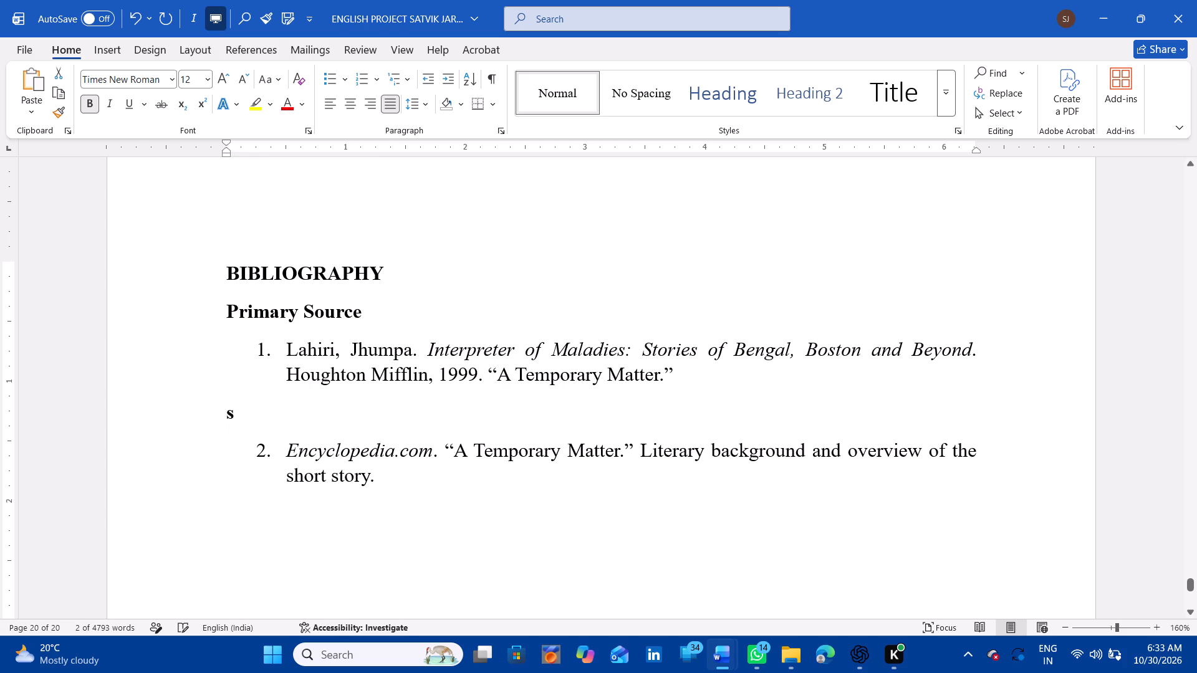
pyautogui.click(237, 409)
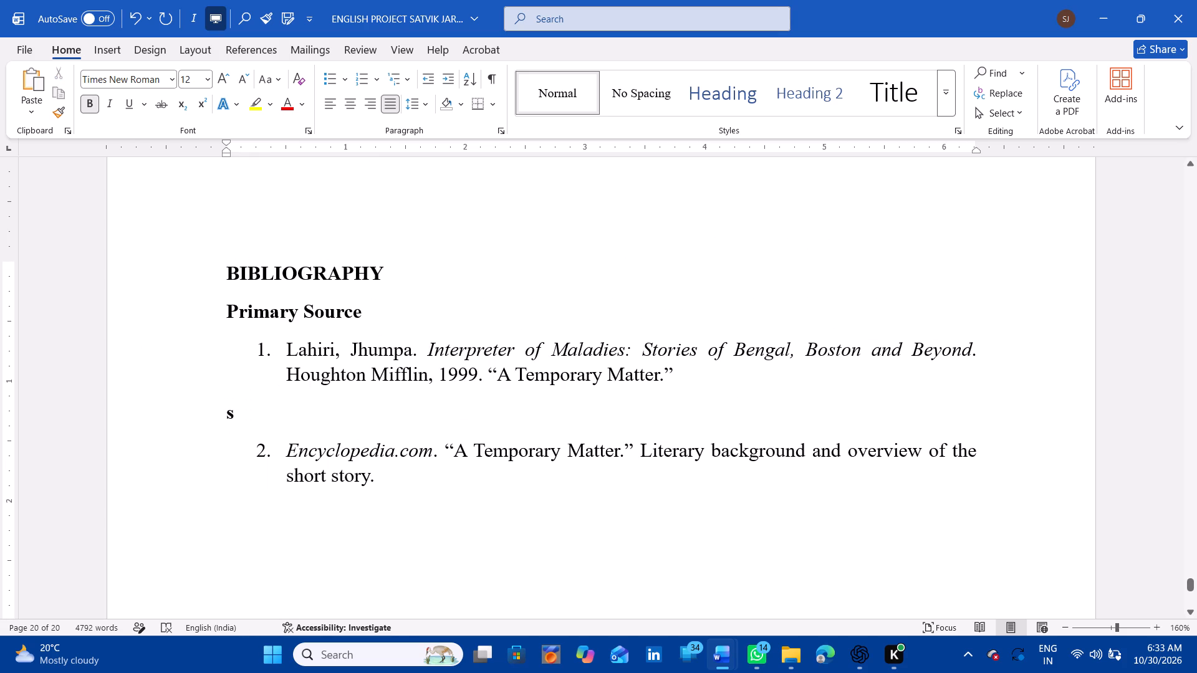
pyautogui.press('BackSpace')
pyautogui.press('BackSpace')
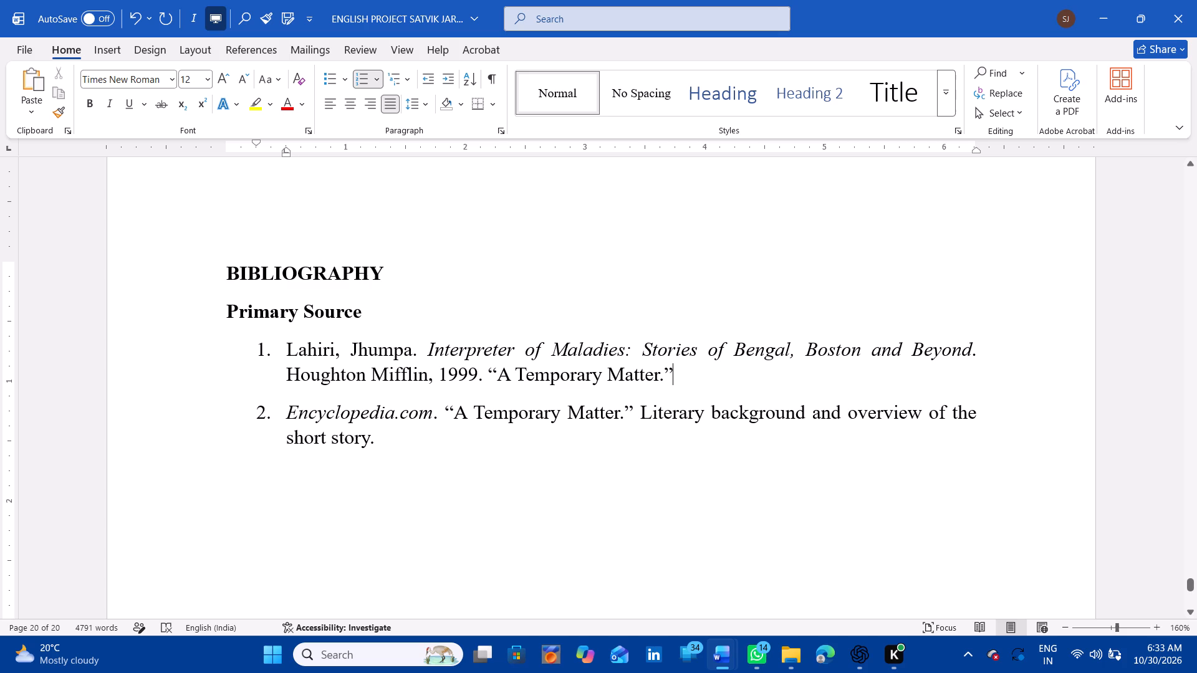
# Center the BIBLIOGRAPHY heading.
pyautogui.click(174, 283)
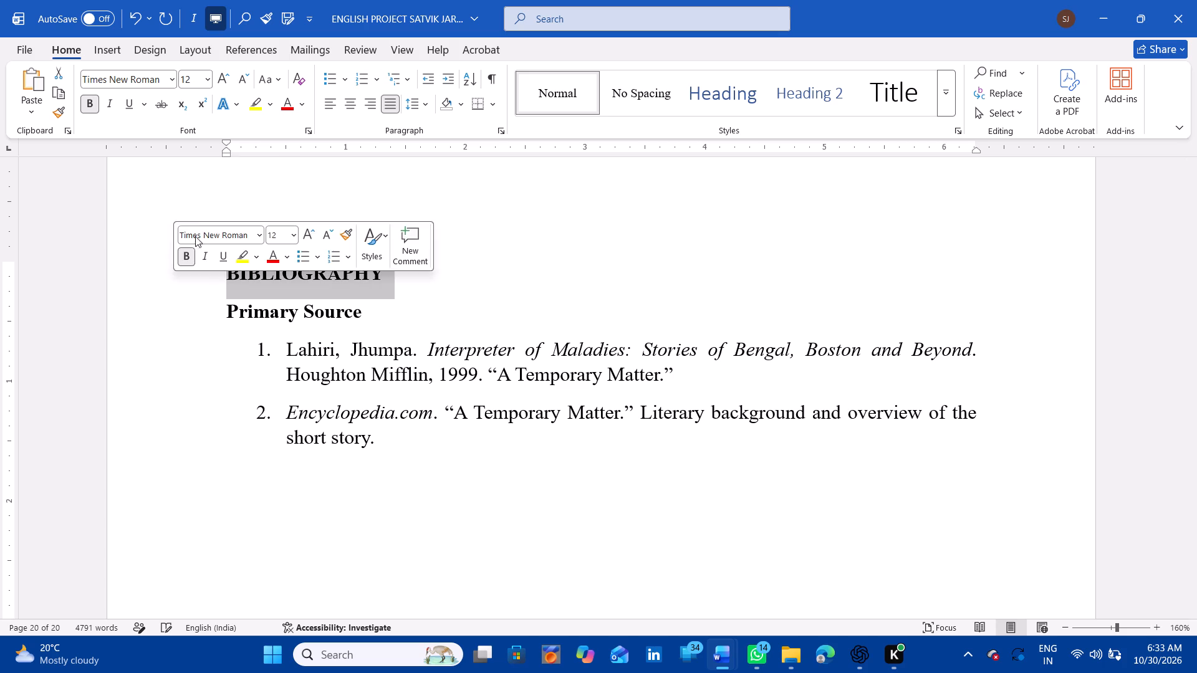
pyautogui.click(350, 102)
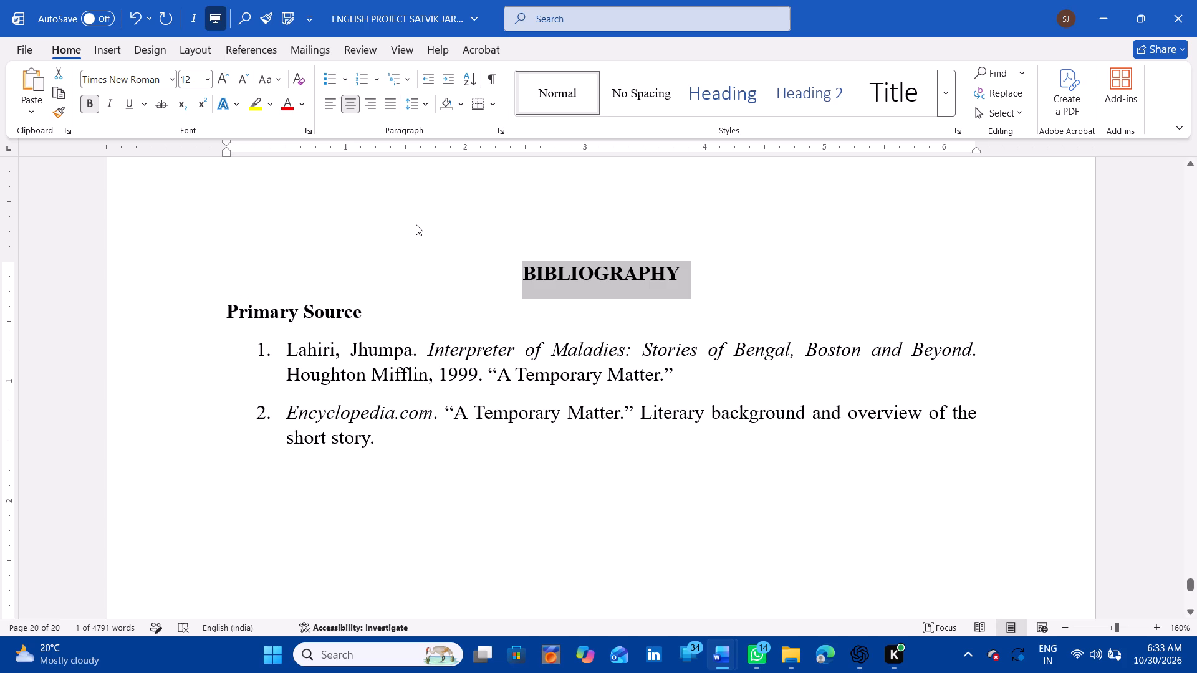
# Underline the "Primary Source" heading in the bibliography.
pyautogui.click(158, 313)
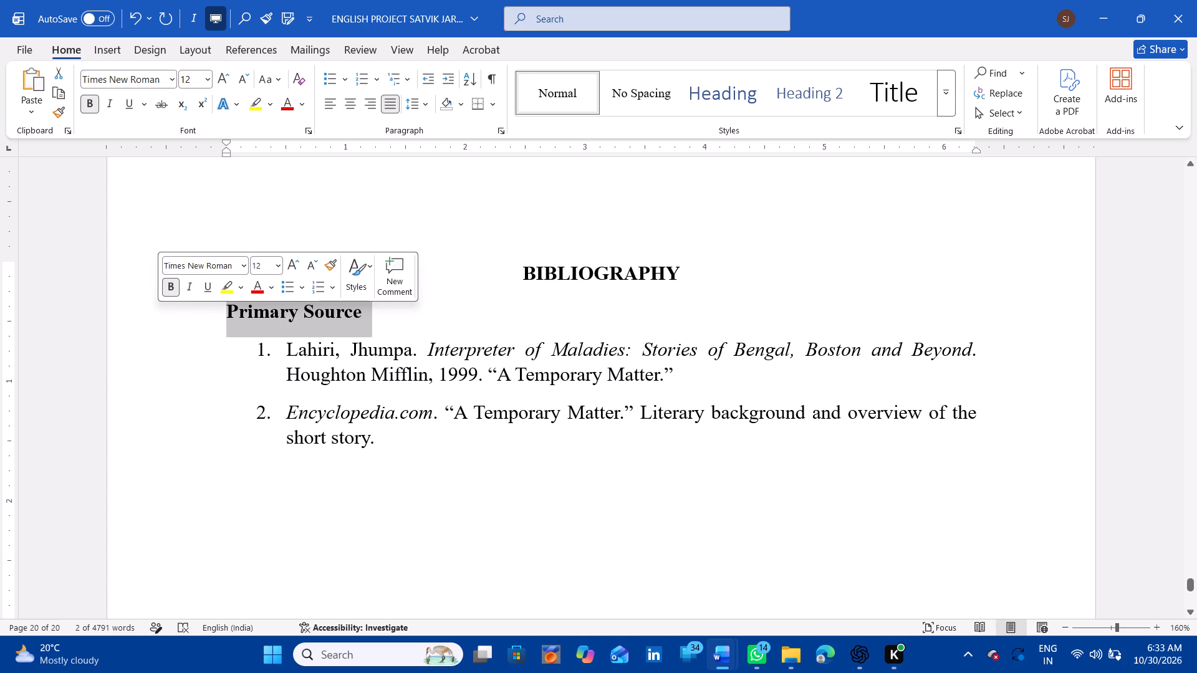
pyautogui.click(130, 95)
# Review the page layout and headings from the bibliography back to the start of Chapter 4, at 100% zoom.
pyautogui.scroll(3, 211, 209)
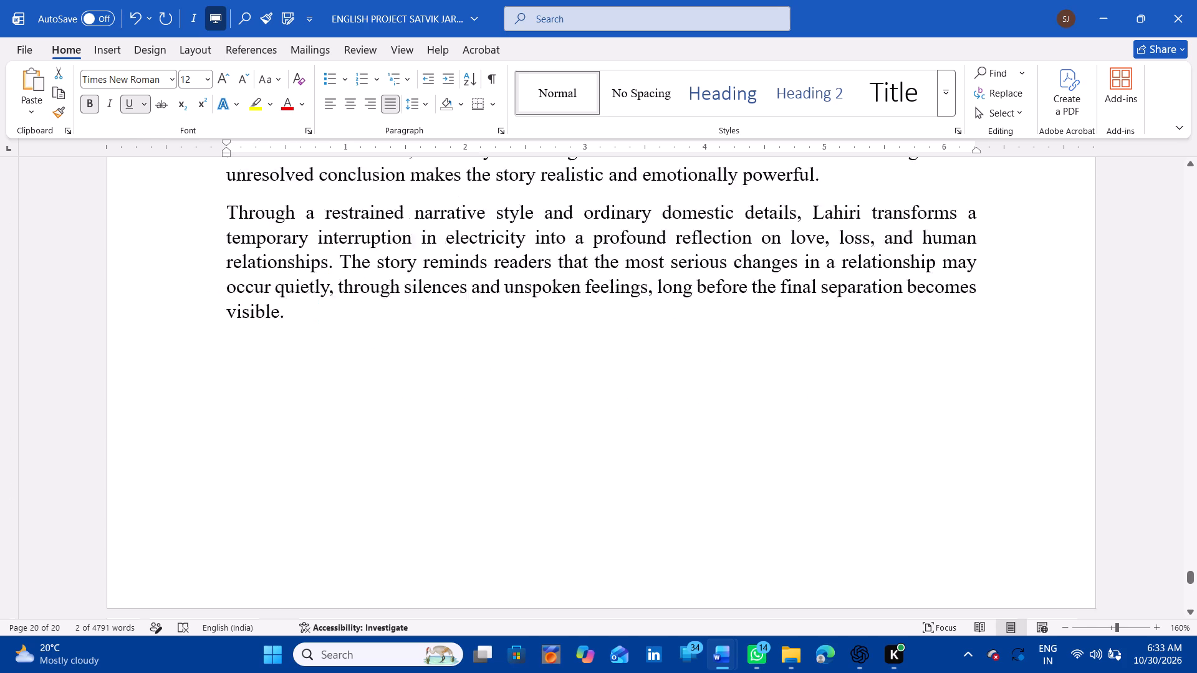
pyautogui.scroll(5, 211, 209)
pyautogui.keyDown('ctrl'); pyautogui.scroll(-6, 211, 209); pyautogui.keyUp('ctrl')
pyautogui.scroll(2, 211, 209)
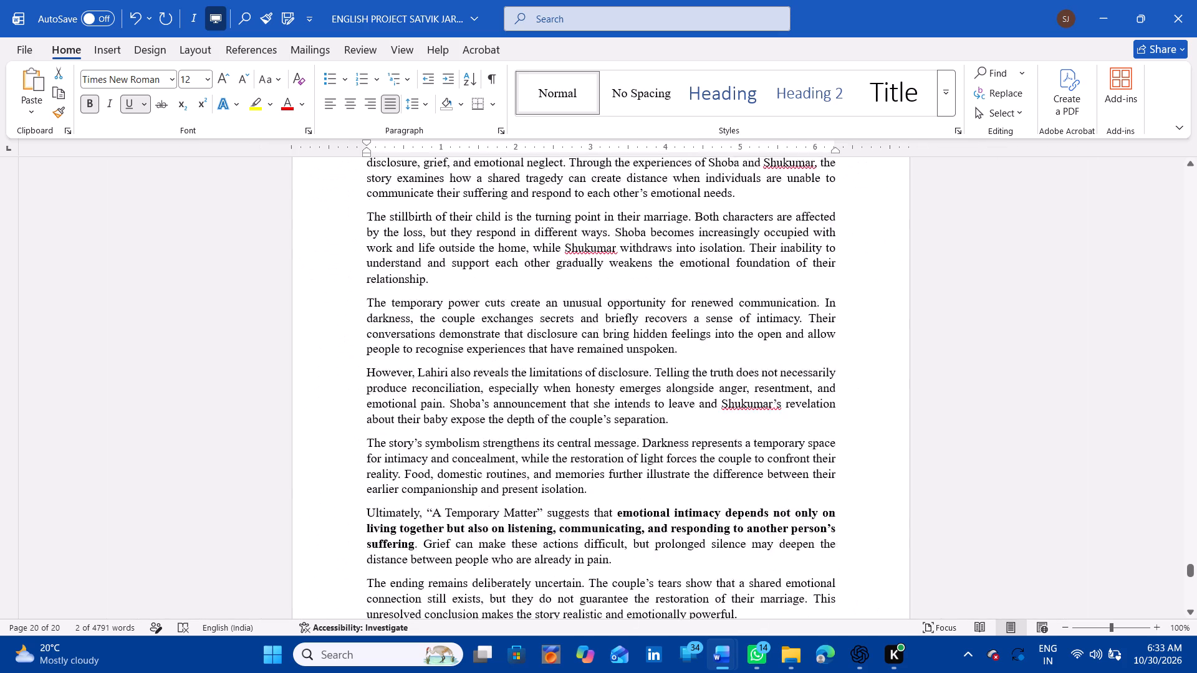
pyautogui.scroll(15, 211, 209)
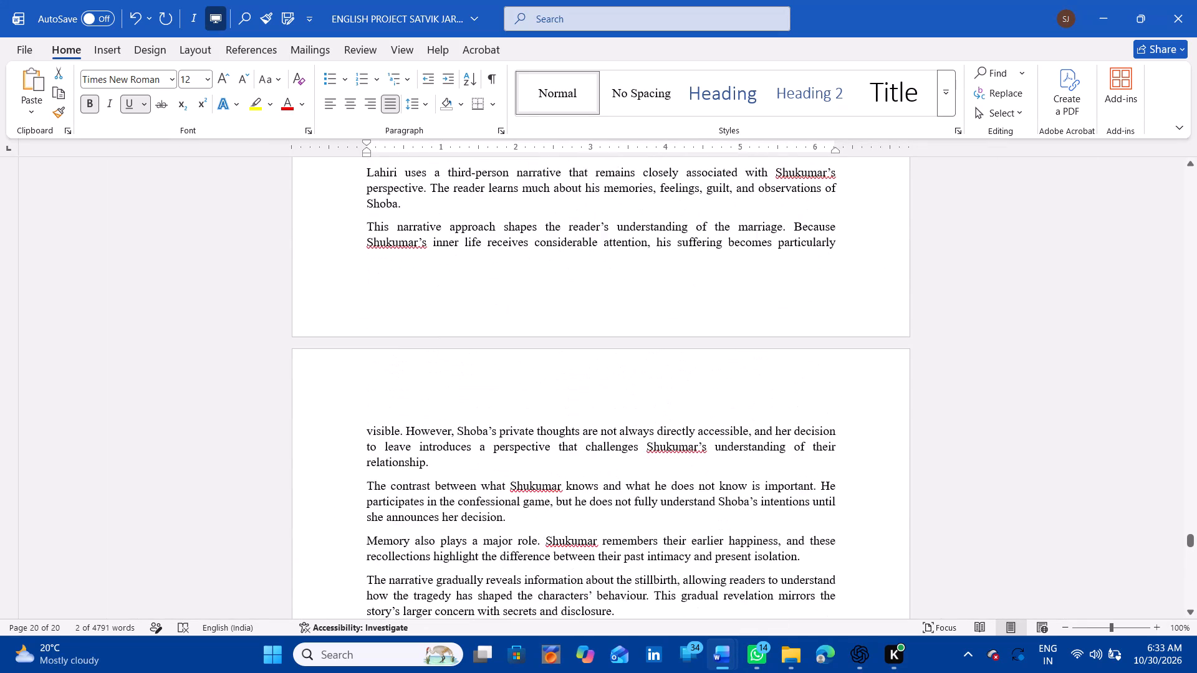
pyautogui.scroll(12, 211, 209)
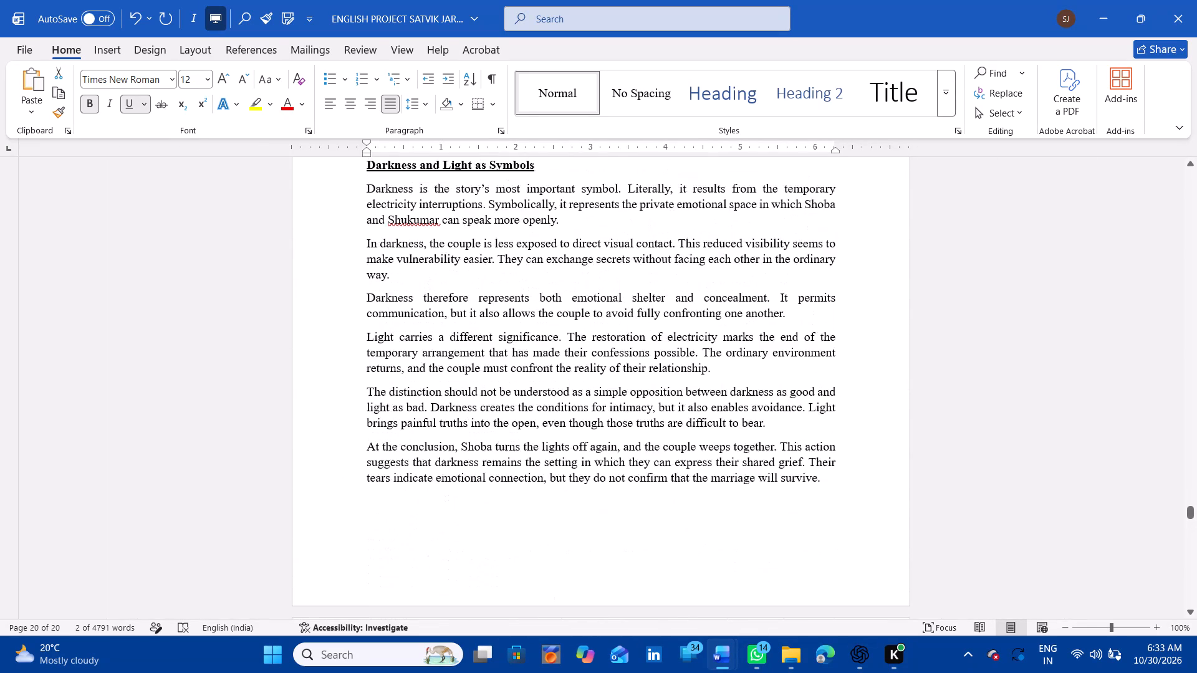
pyautogui.scroll(4, 211, 209)
pyautogui.hscroll(1, 211, 209)
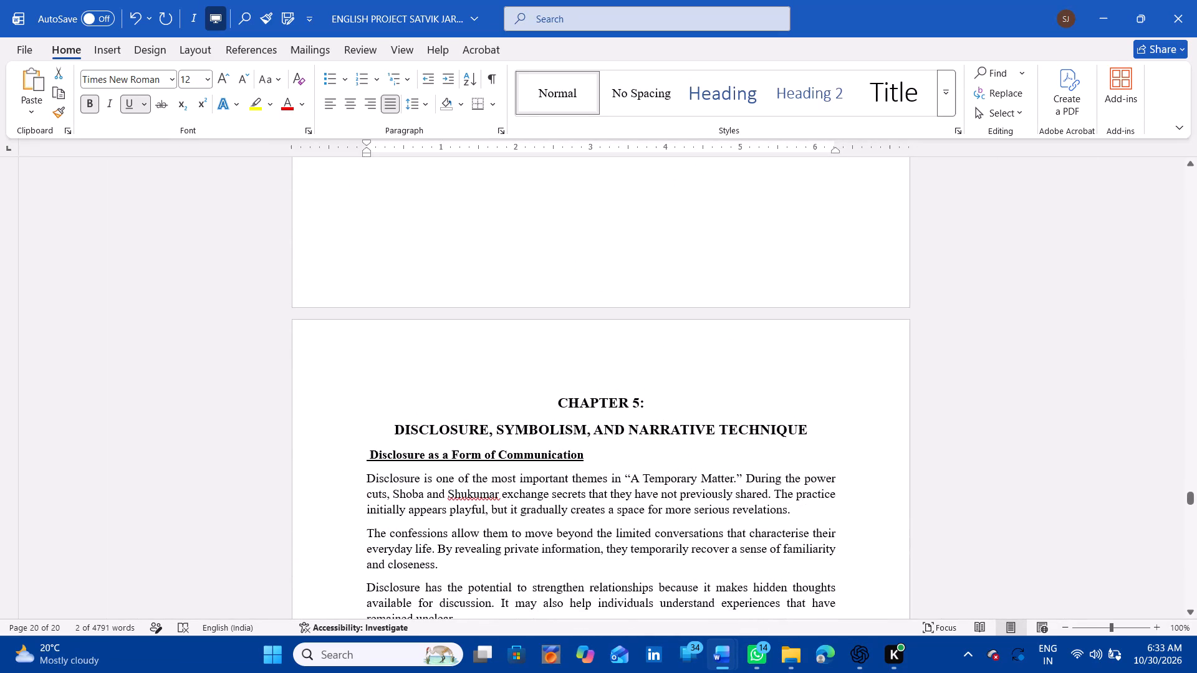
pyautogui.hscroll(1, 211, 209)
pyautogui.scroll(14, 211, 209)
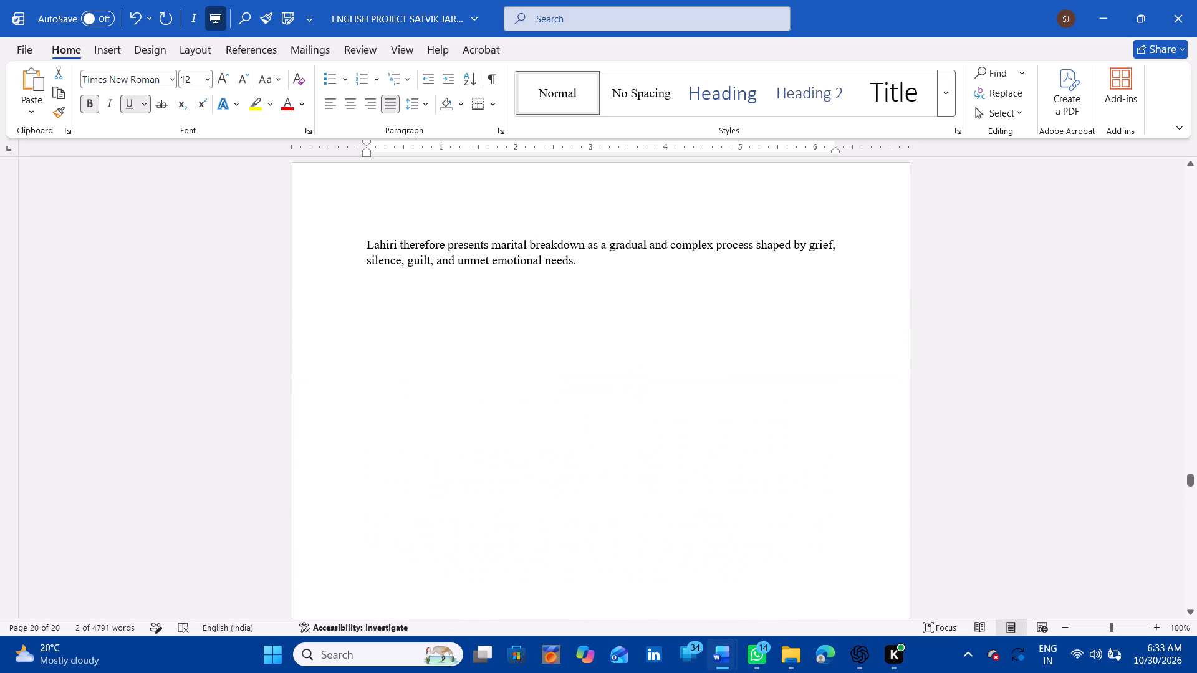
pyautogui.scroll(18, 211, 209)
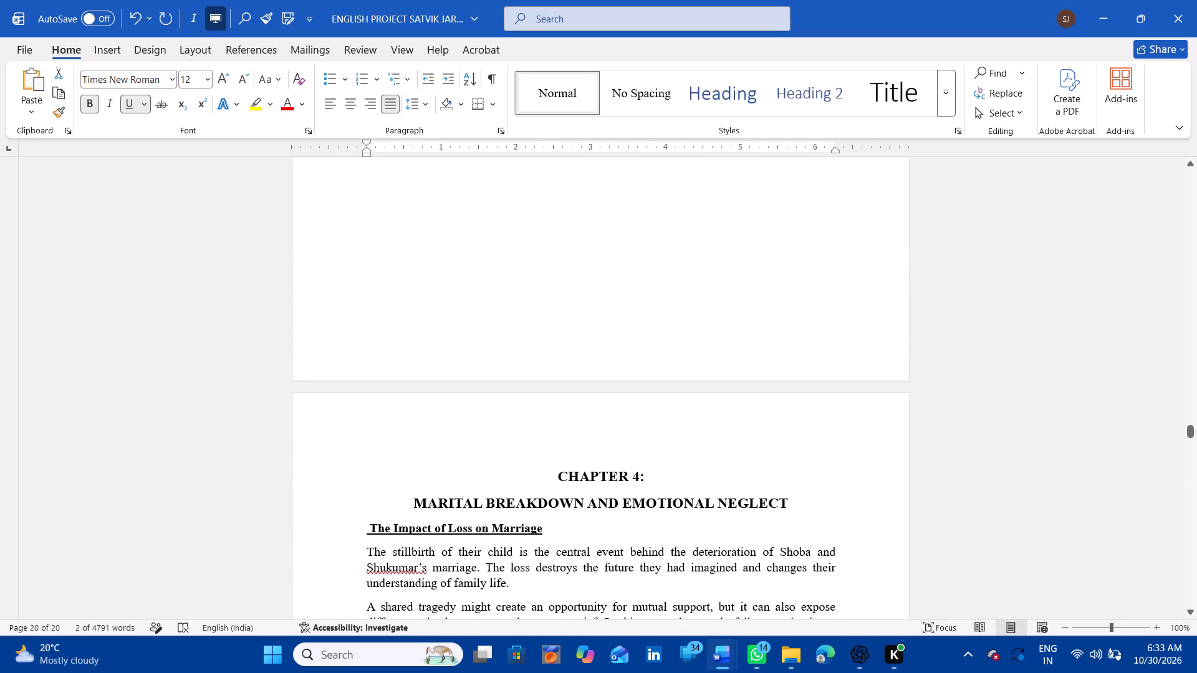
# Insert a blank line after the Chapter 4 title "MARITAL BREAKDOWN AND EMOTIONAL NEGLECT".
pyautogui.click(819, 503)
pyautogui.press('Return')
# Insert a blank line after the Chapter 5 title "DISCLOSURE, SYMBOLISM, AND NARRATIVE TECHNIQUE".
pyautogui.scroll(-4, 819, 503)
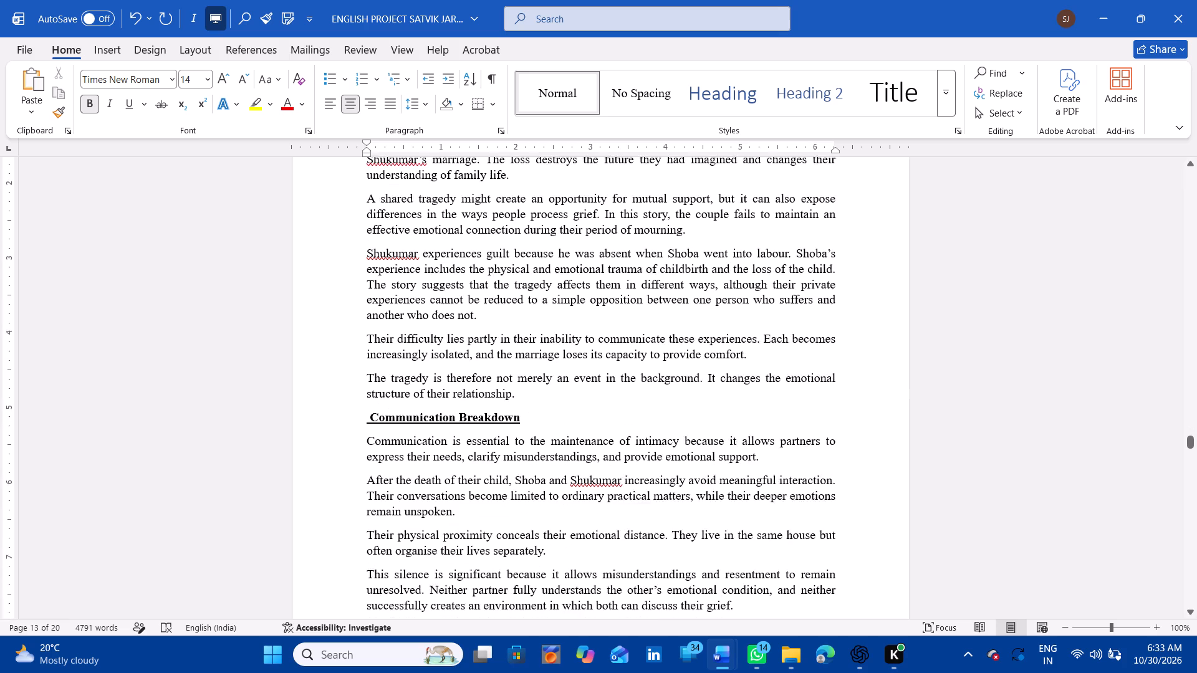
pyautogui.scroll(-15, 819, 503)
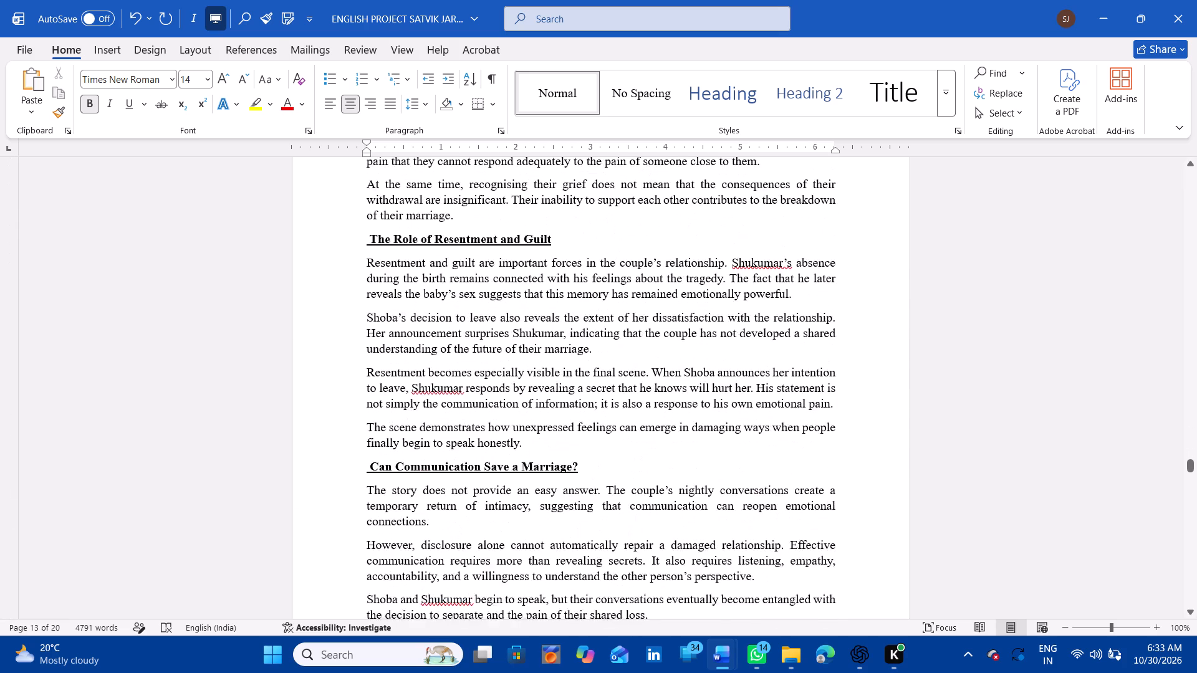
pyautogui.scroll(-11, 819, 503)
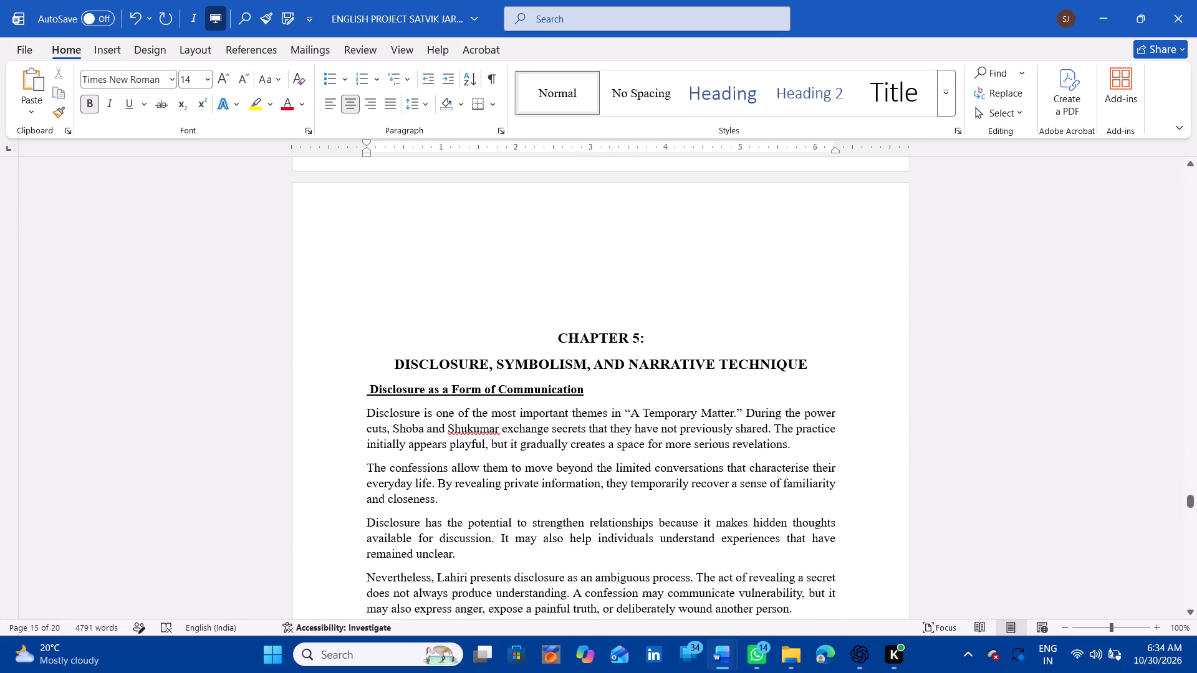
pyautogui.click(819, 353)
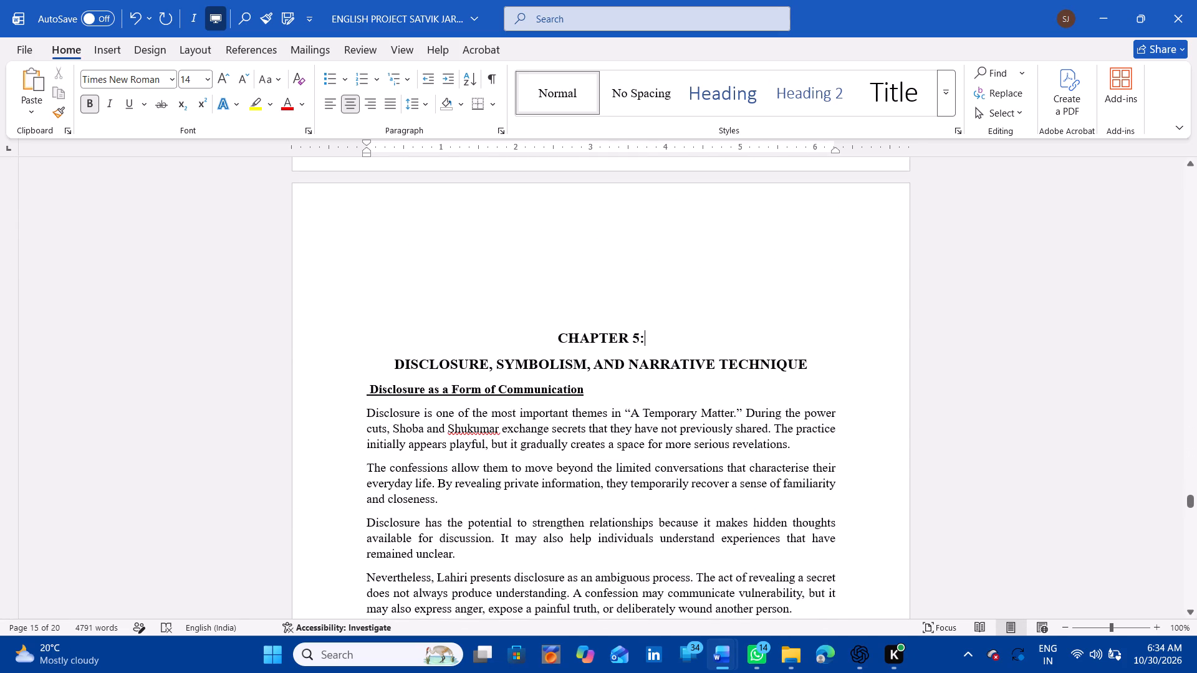
pyautogui.click(817, 358)
pyautogui.press('Return')
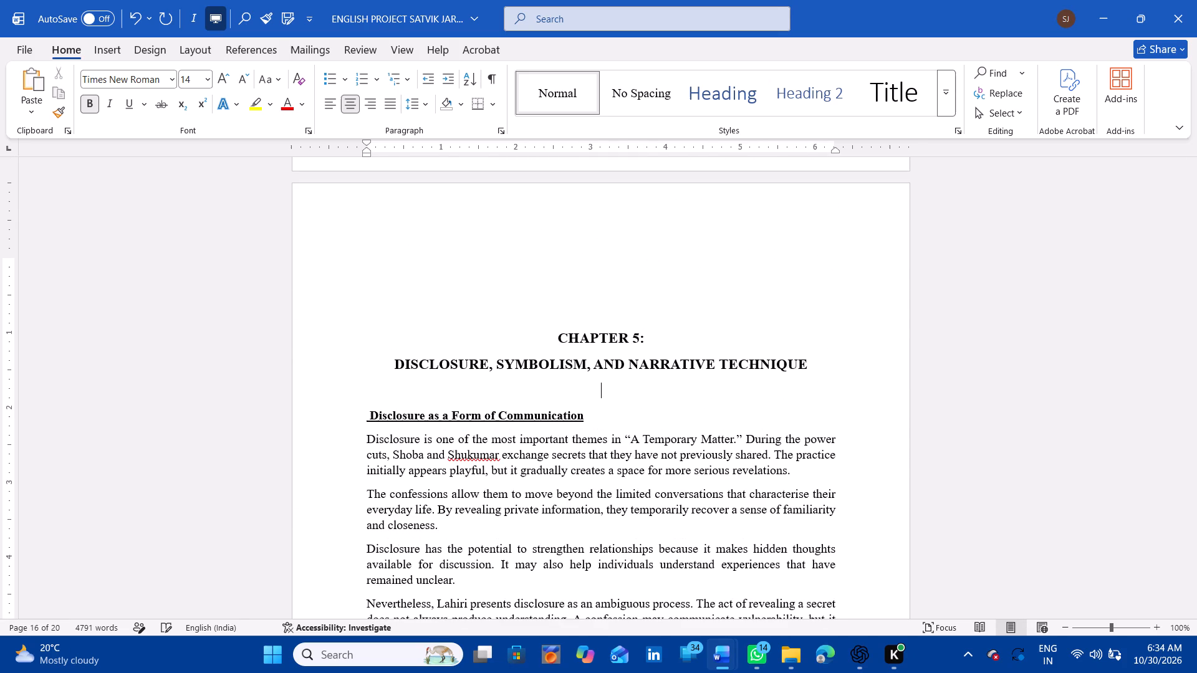
# Insert a blank line after the Chapter 6 title "CONCLUSION".
pyautogui.scroll(-20, 817, 358)
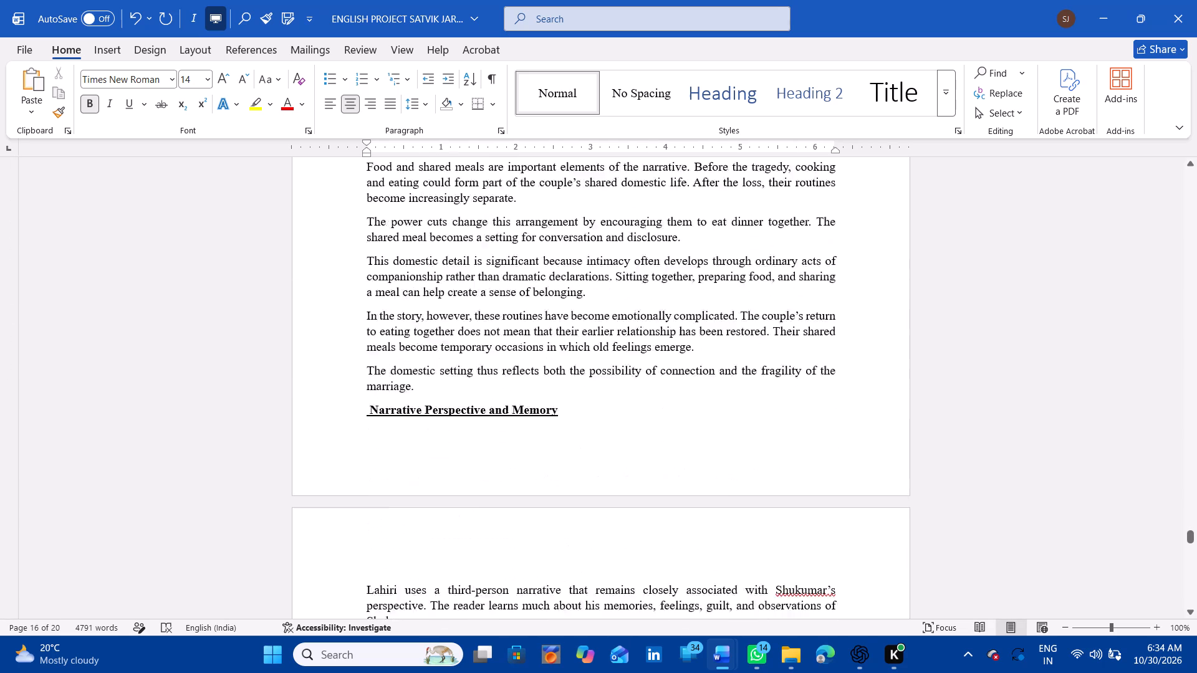
pyautogui.scroll(-12, 817, 358)
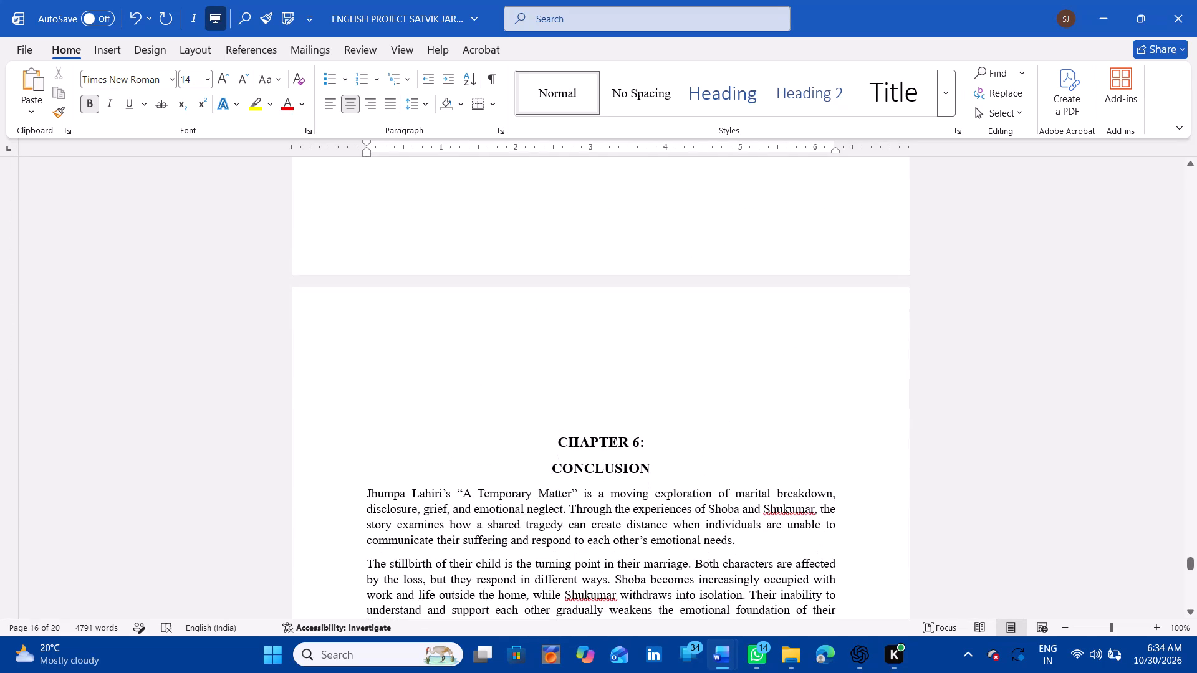
pyautogui.click(667, 467)
pyautogui.press('Return')
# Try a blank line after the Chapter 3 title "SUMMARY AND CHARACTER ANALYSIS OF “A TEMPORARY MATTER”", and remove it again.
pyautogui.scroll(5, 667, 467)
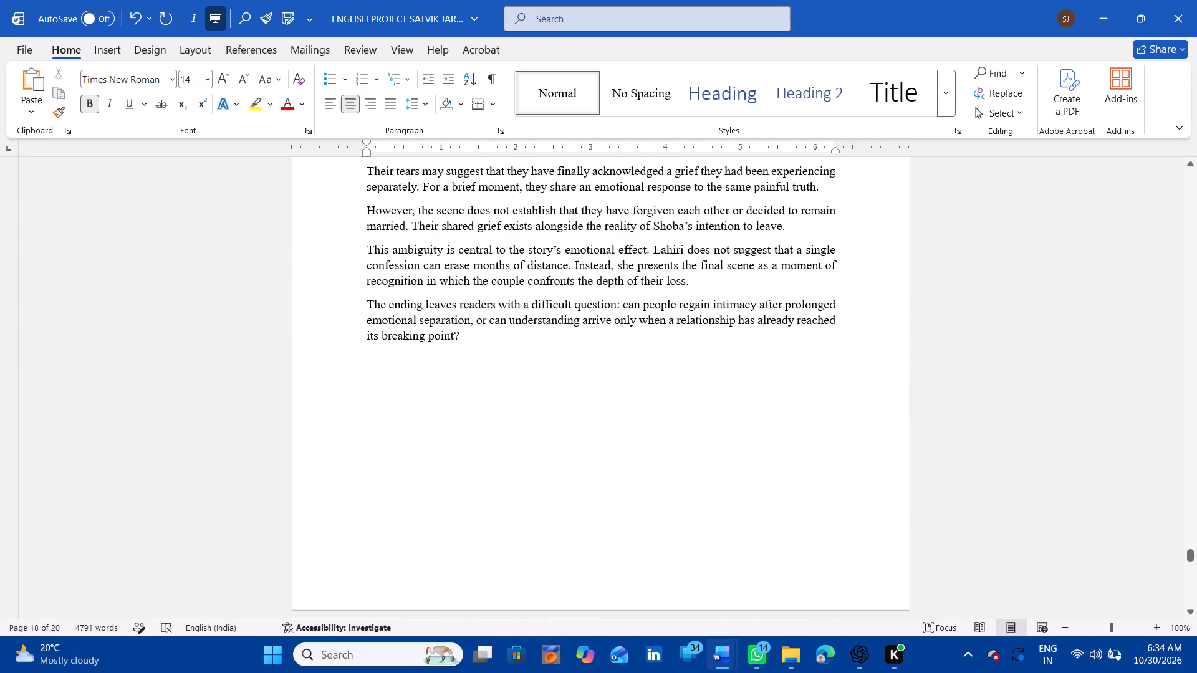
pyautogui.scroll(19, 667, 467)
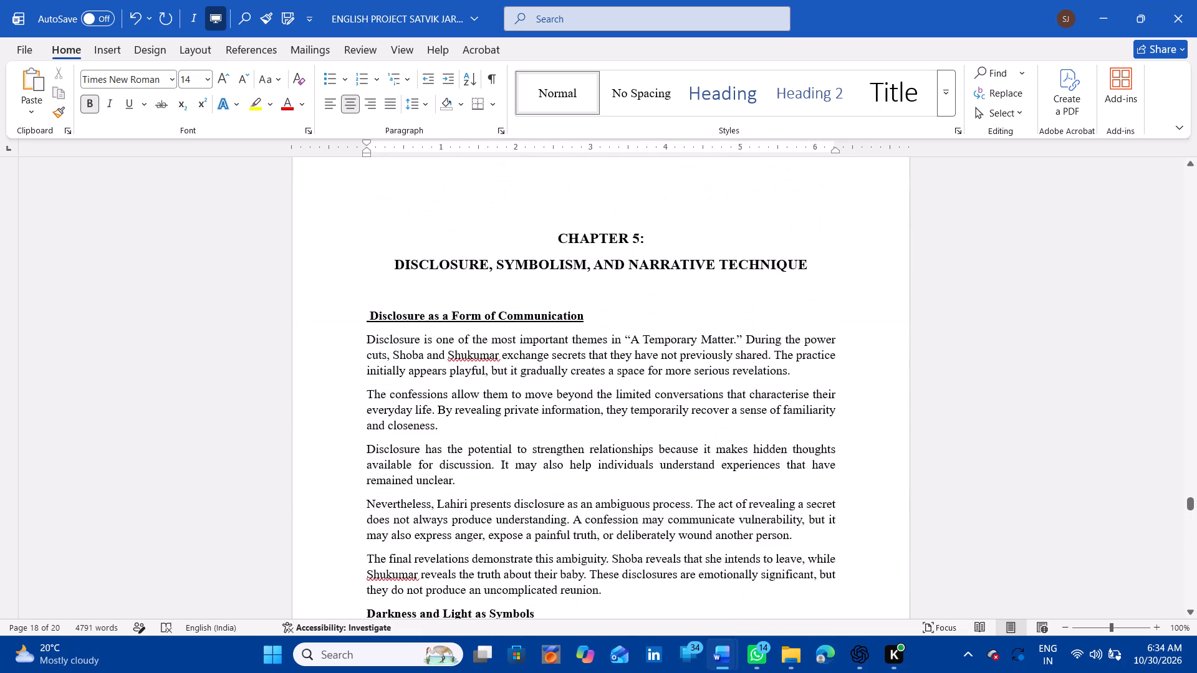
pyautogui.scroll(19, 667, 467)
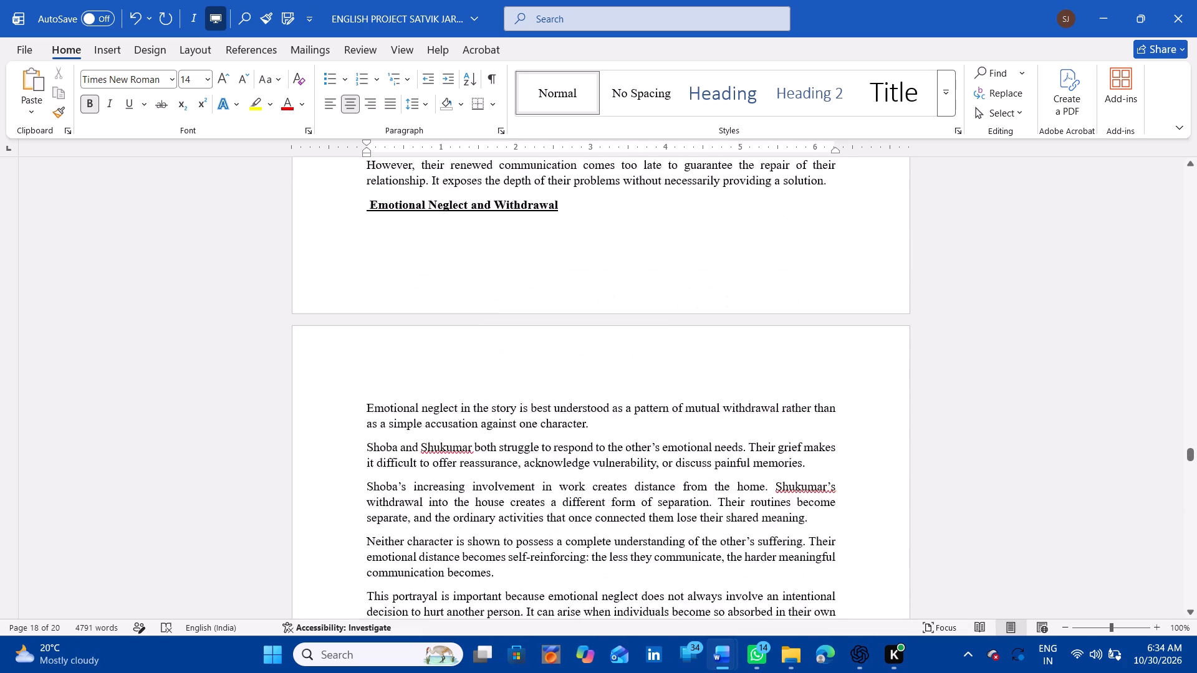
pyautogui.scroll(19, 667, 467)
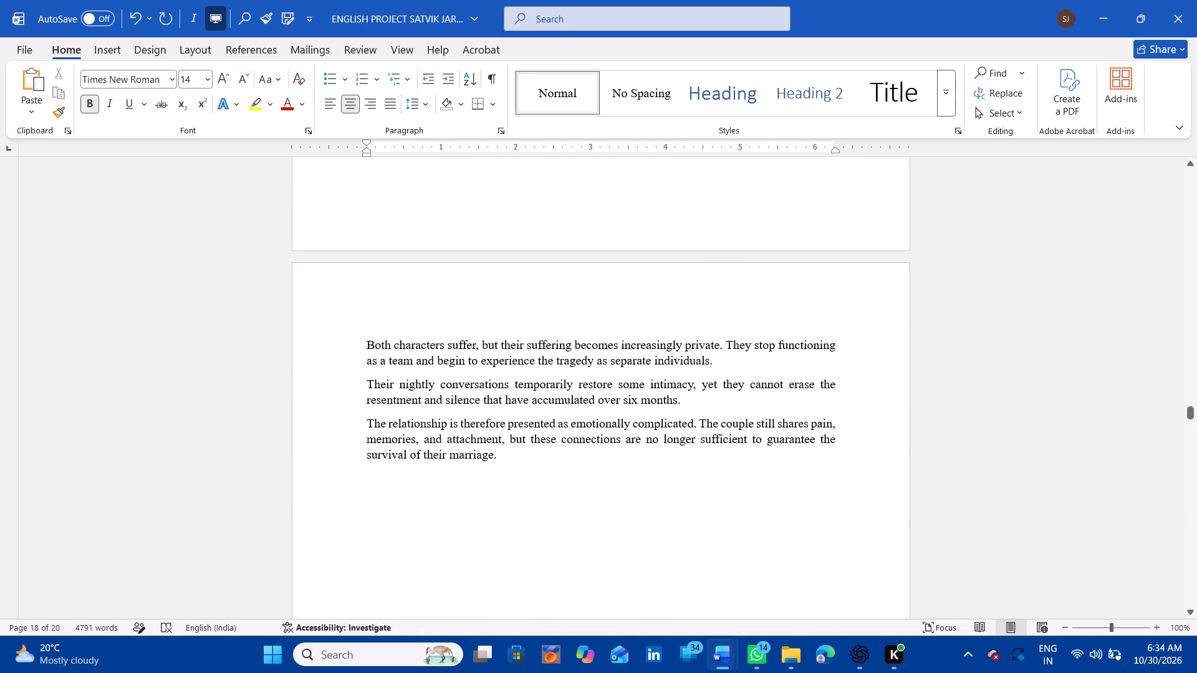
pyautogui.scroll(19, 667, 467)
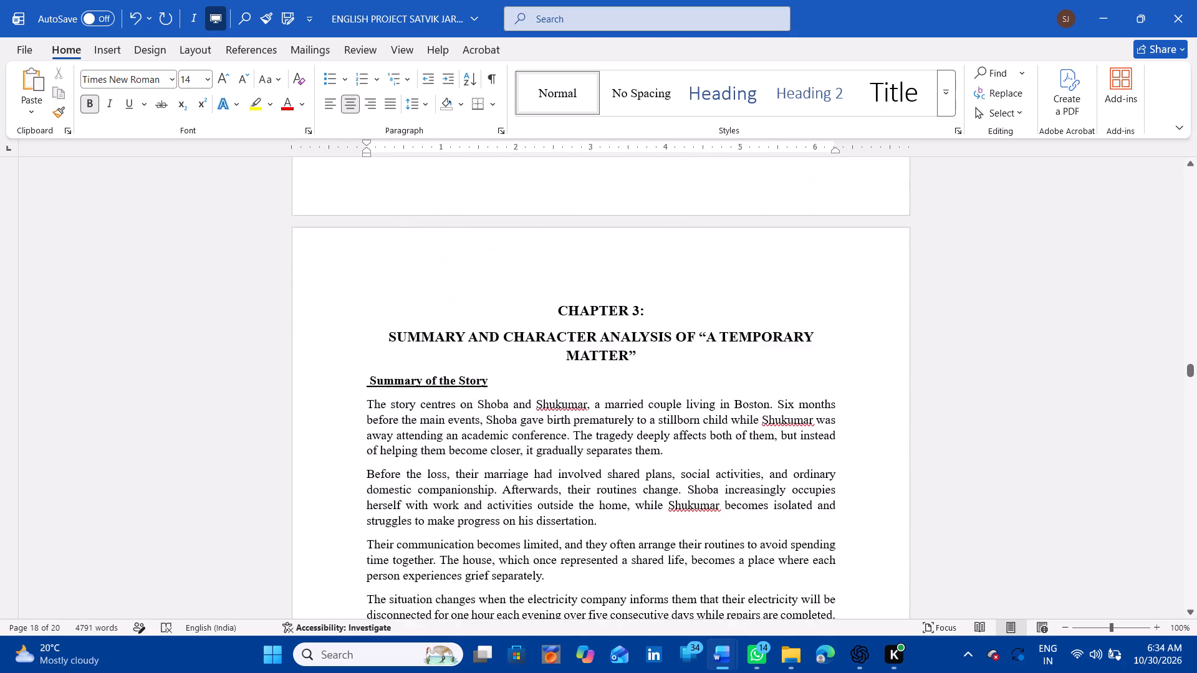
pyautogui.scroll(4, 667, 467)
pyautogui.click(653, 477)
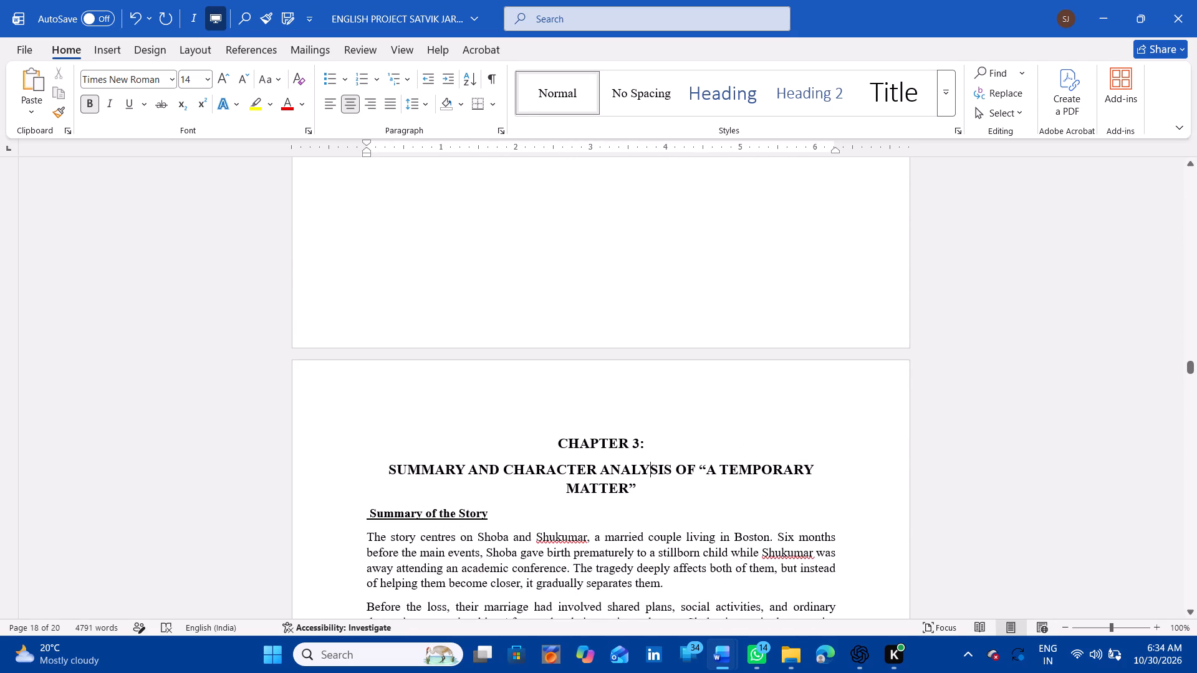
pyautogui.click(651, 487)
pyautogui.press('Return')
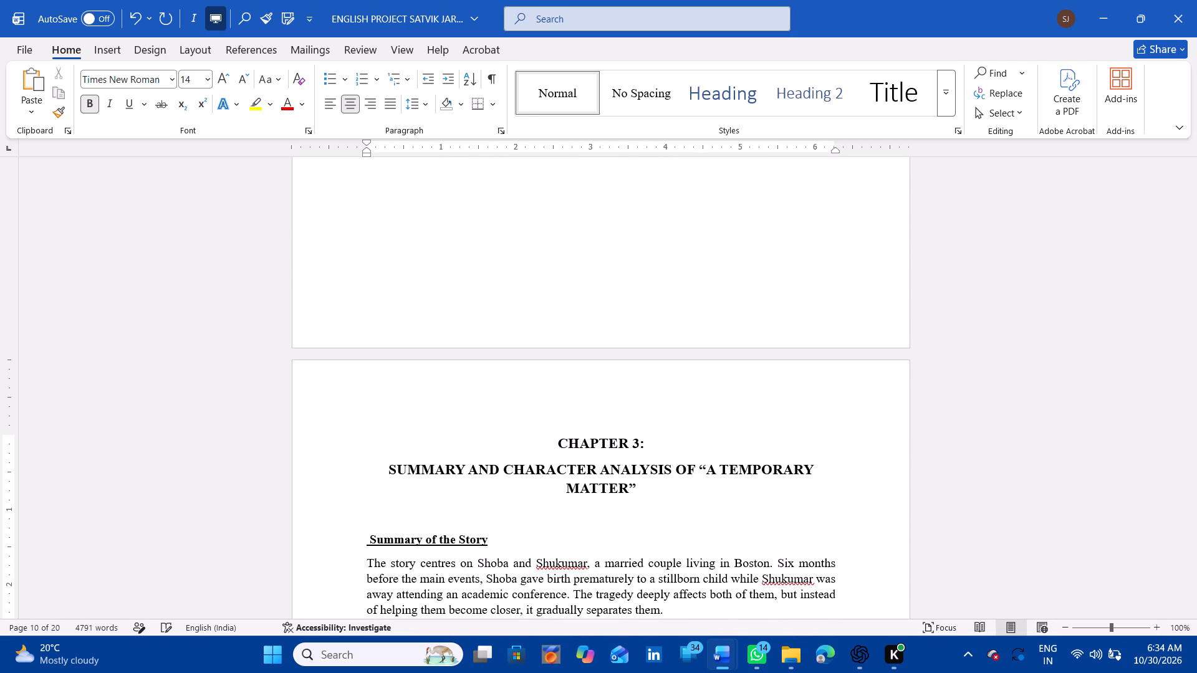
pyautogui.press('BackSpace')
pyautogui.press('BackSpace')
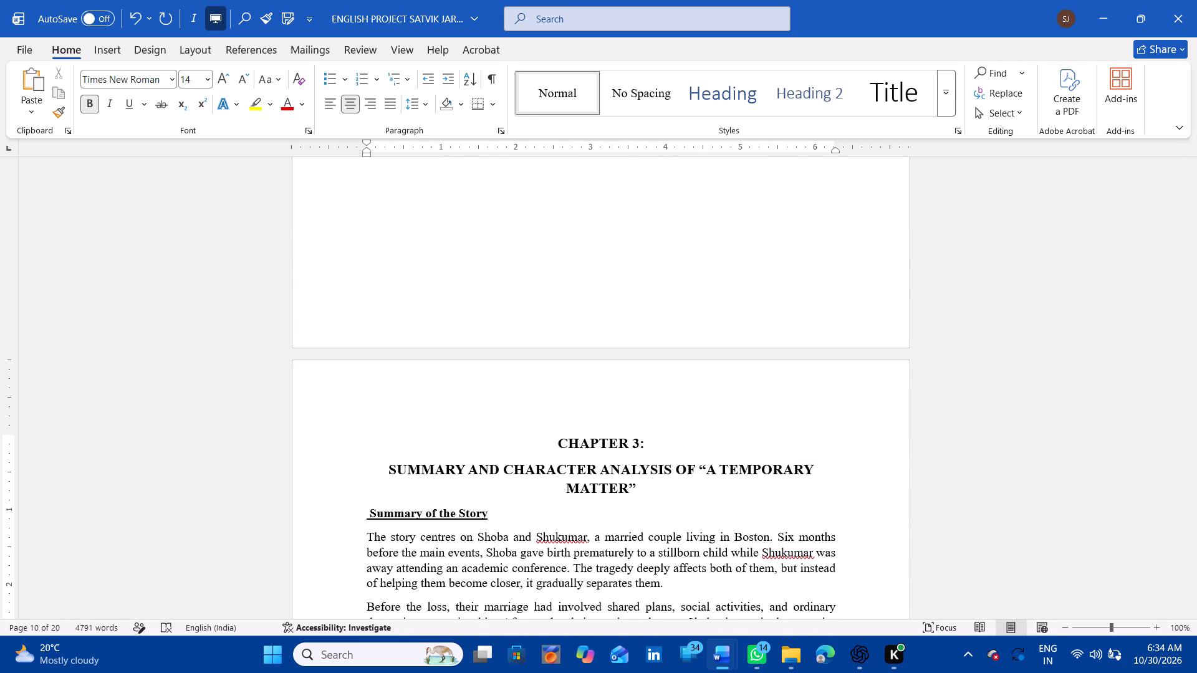
# Review the heading spacing and page layout from Chapter 3 back to the start of Chapter 1.
pyautogui.scroll(-1, 645, 520)
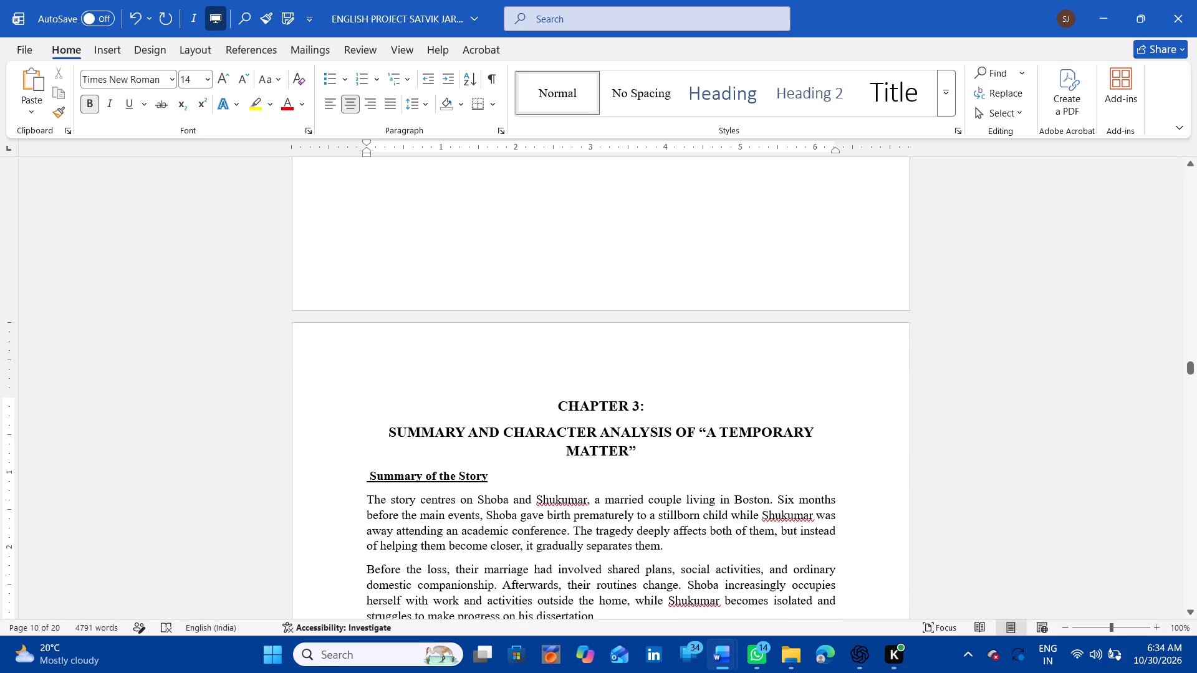
pyautogui.scroll(-1, 645, 520)
pyautogui.scroll(3, 645, 520)
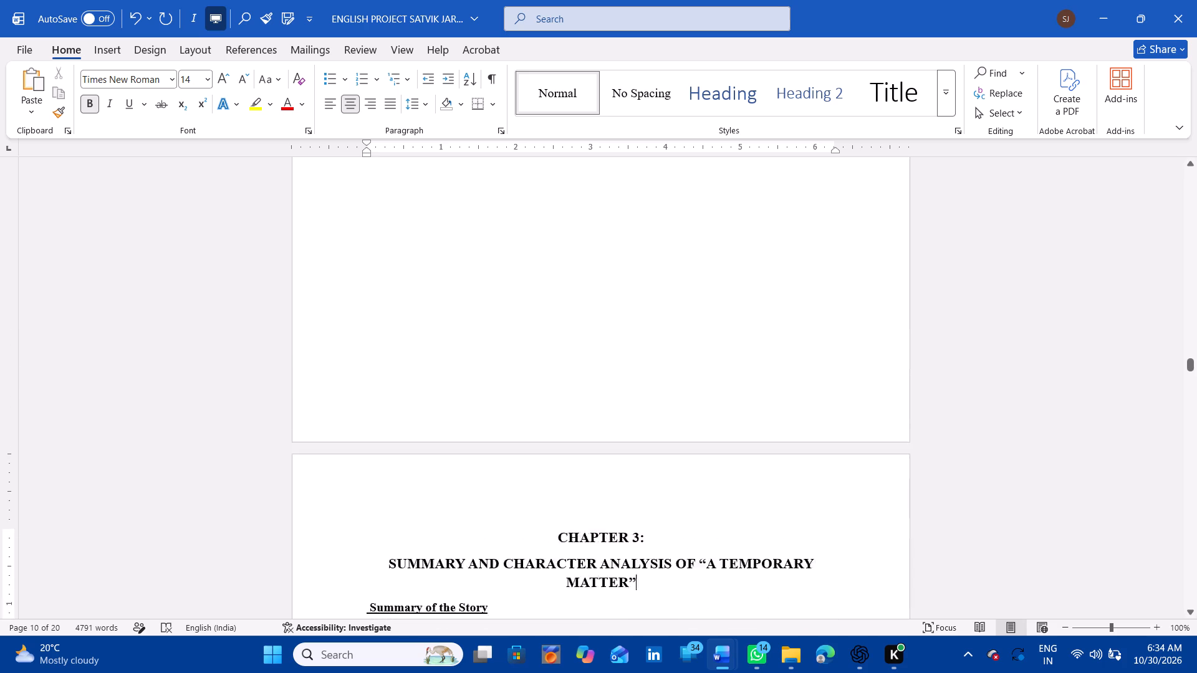
pyautogui.scroll(15, 645, 520)
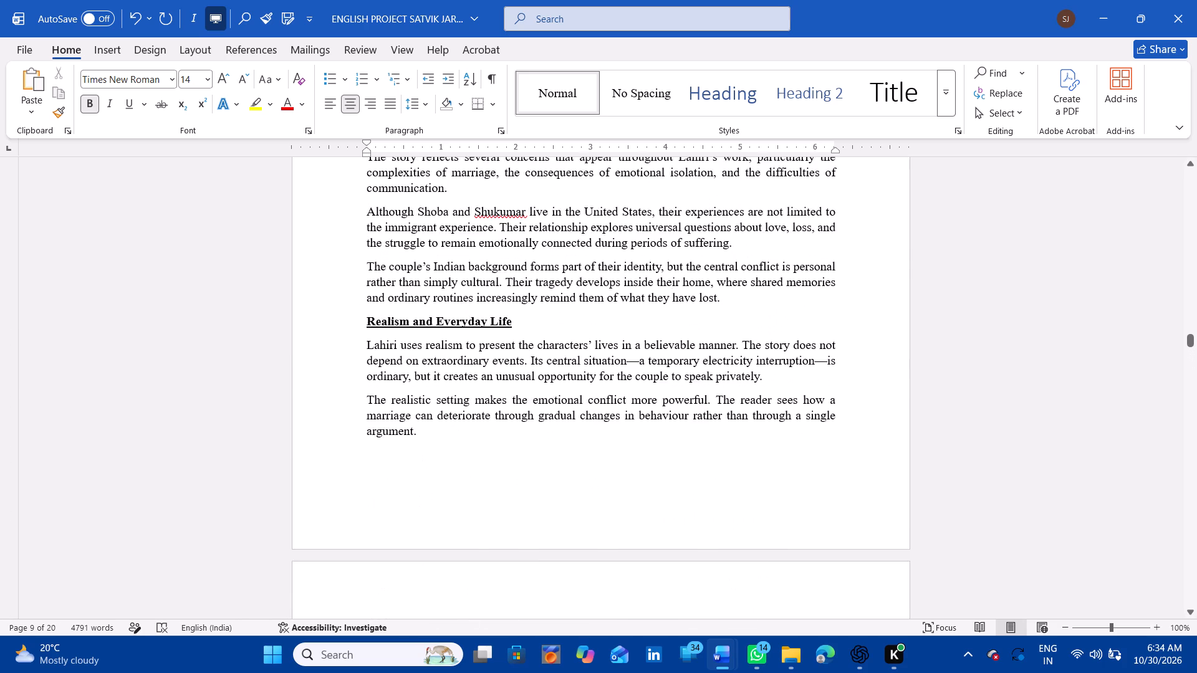
pyautogui.scroll(6, 645, 520)
pyautogui.scroll(2, 642, 394)
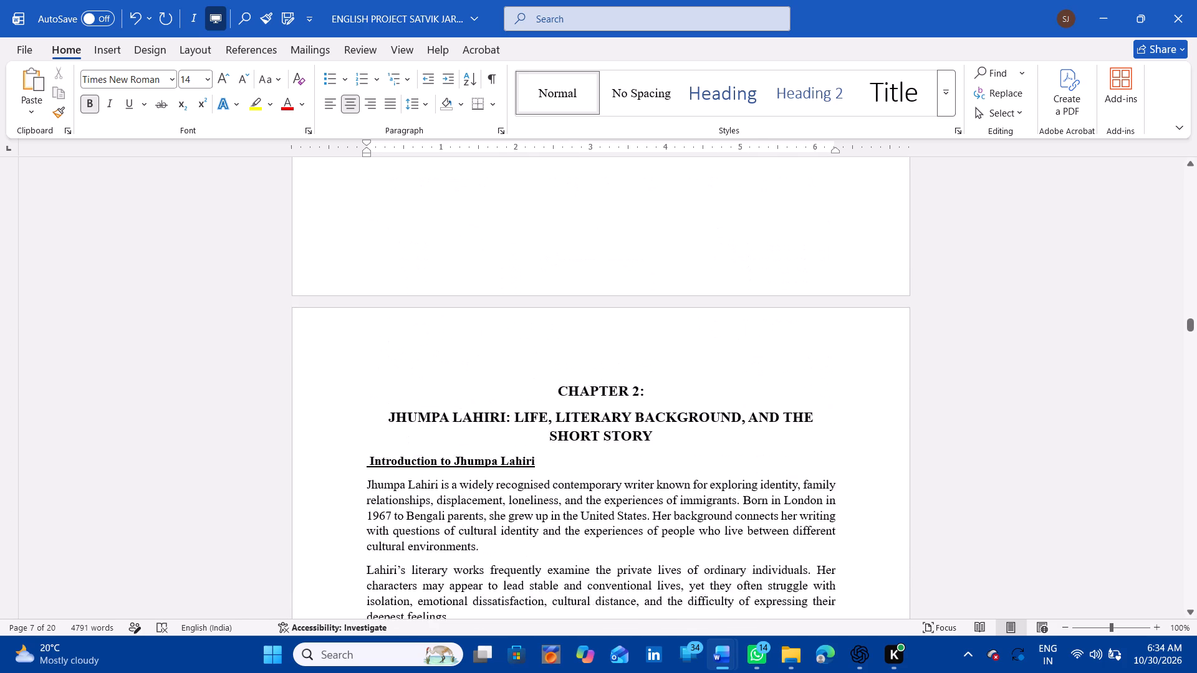
pyautogui.scroll(19, 642, 394)
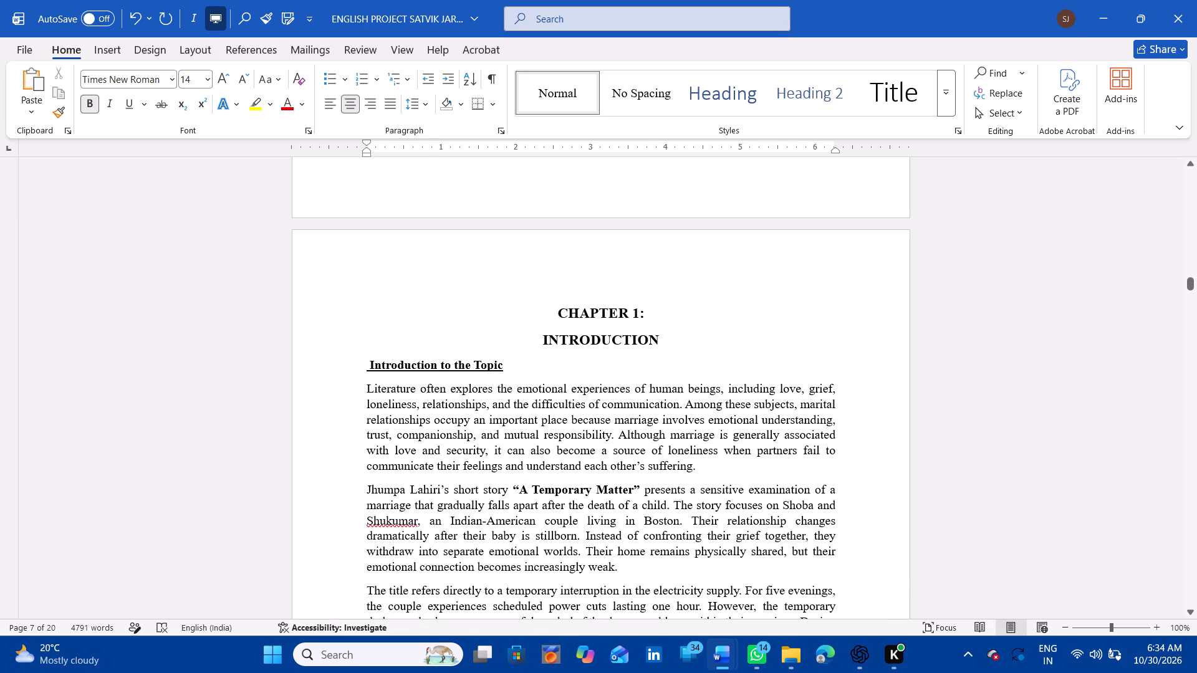
pyautogui.click(671, 330)
pyautogui.click(671, 330)
pyautogui.click(670, 346)
pyautogui.scroll(-10, 670, 346)
pyautogui.click(670, 346)
# Review the chapter title spacing and section headings forward through Chapters 2 to 5.
pyautogui.scroll(-7, 670, 346)
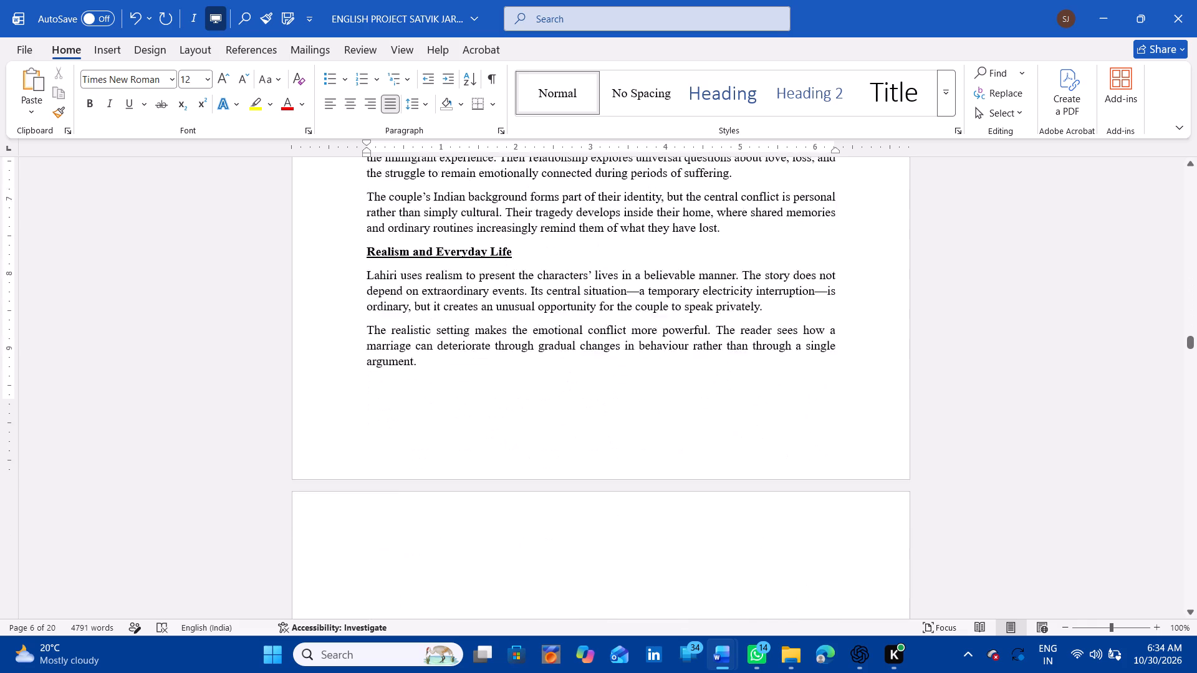
pyautogui.scroll(-9, 670, 346)
pyautogui.scroll(-13, 670, 346)
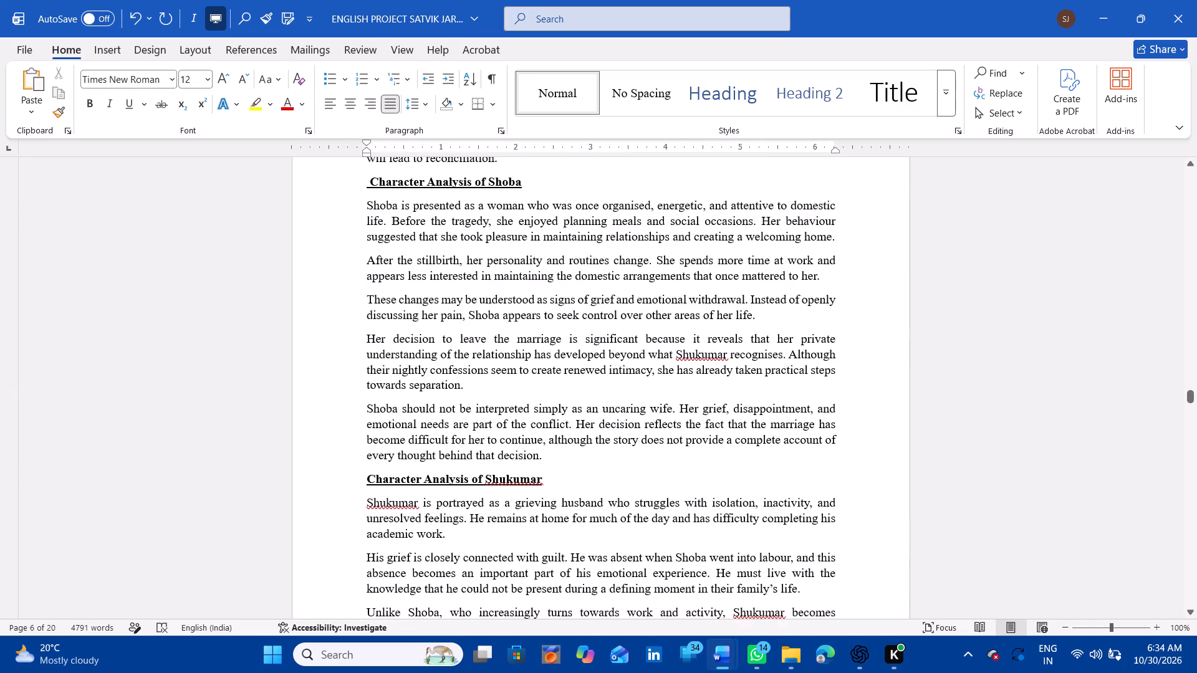
pyautogui.scroll(-20, 670, 346)
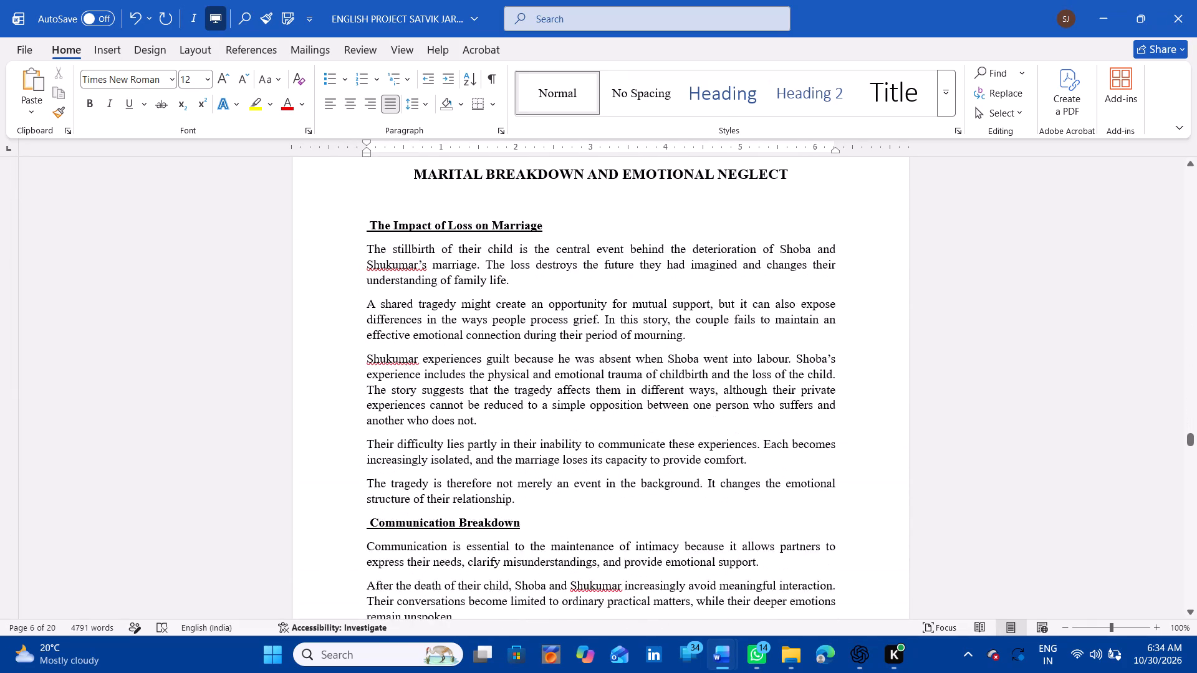
pyautogui.scroll(-3, 670, 346)
pyautogui.scroll(5, 670, 346)
pyautogui.scroll(-6, 670, 346)
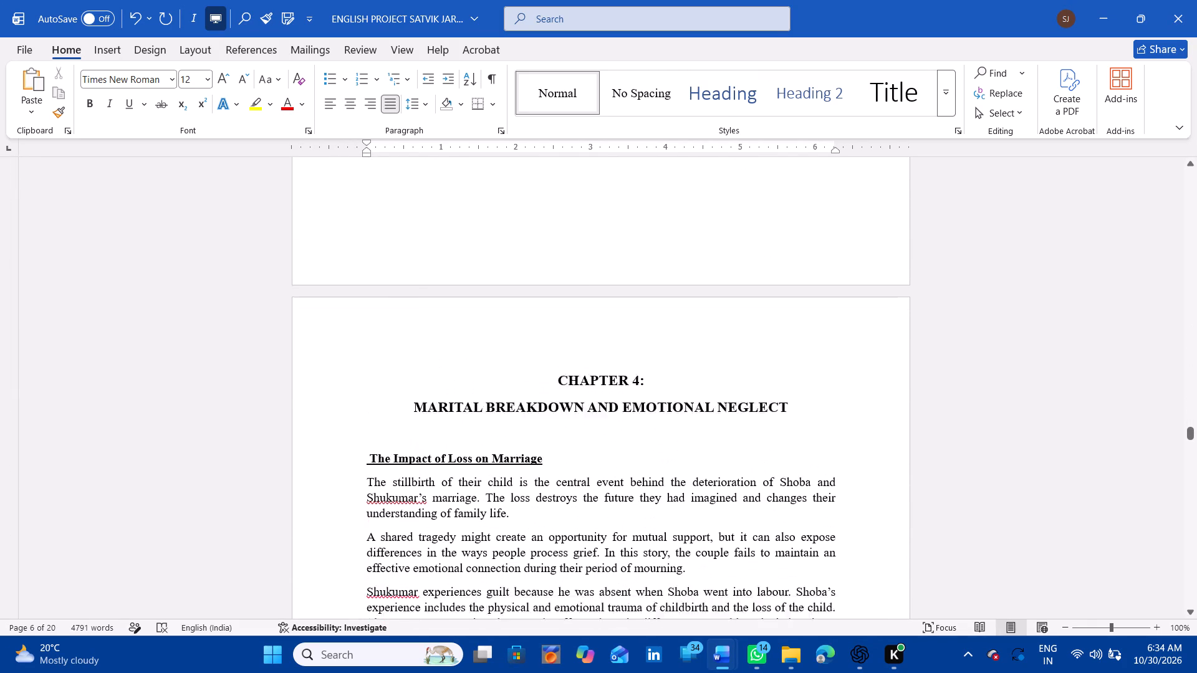
pyautogui.scroll(-12, 670, 346)
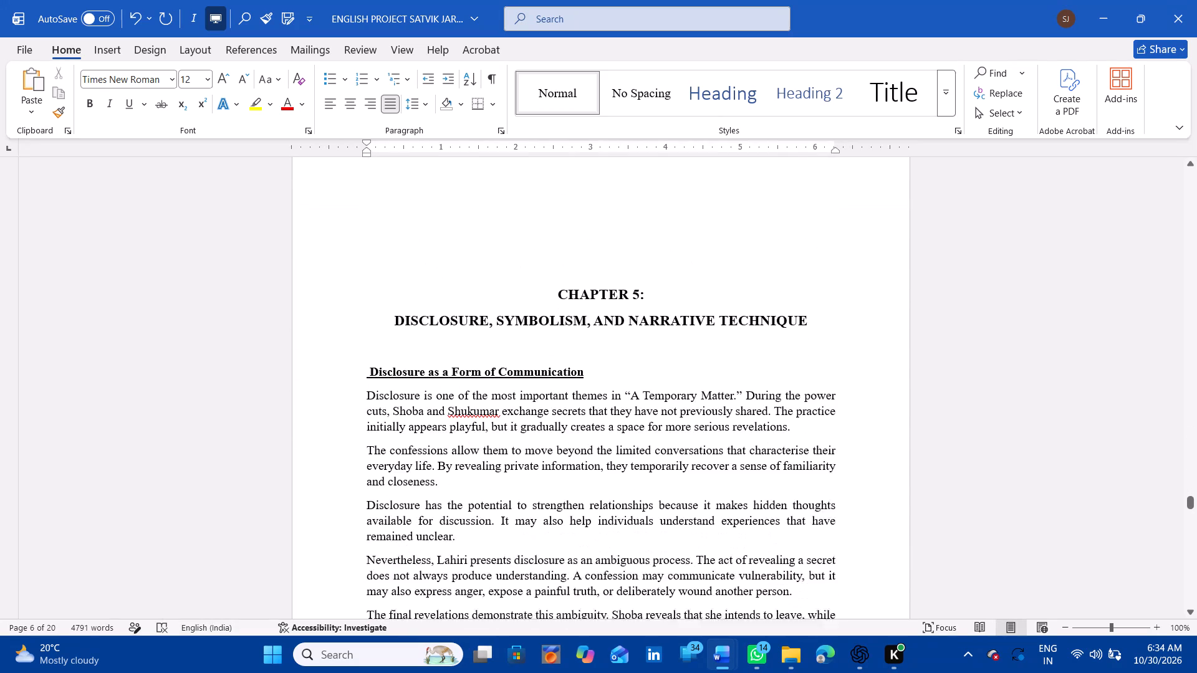
pyautogui.scroll(-4, 670, 346)
pyautogui.scroll(3, 670, 346)
pyautogui.scroll(-11, 670, 346)
# Insert a table with three columns and six rows below the TABLE OF CONTENT heading.
pyautogui.scroll(3, 670, 346)
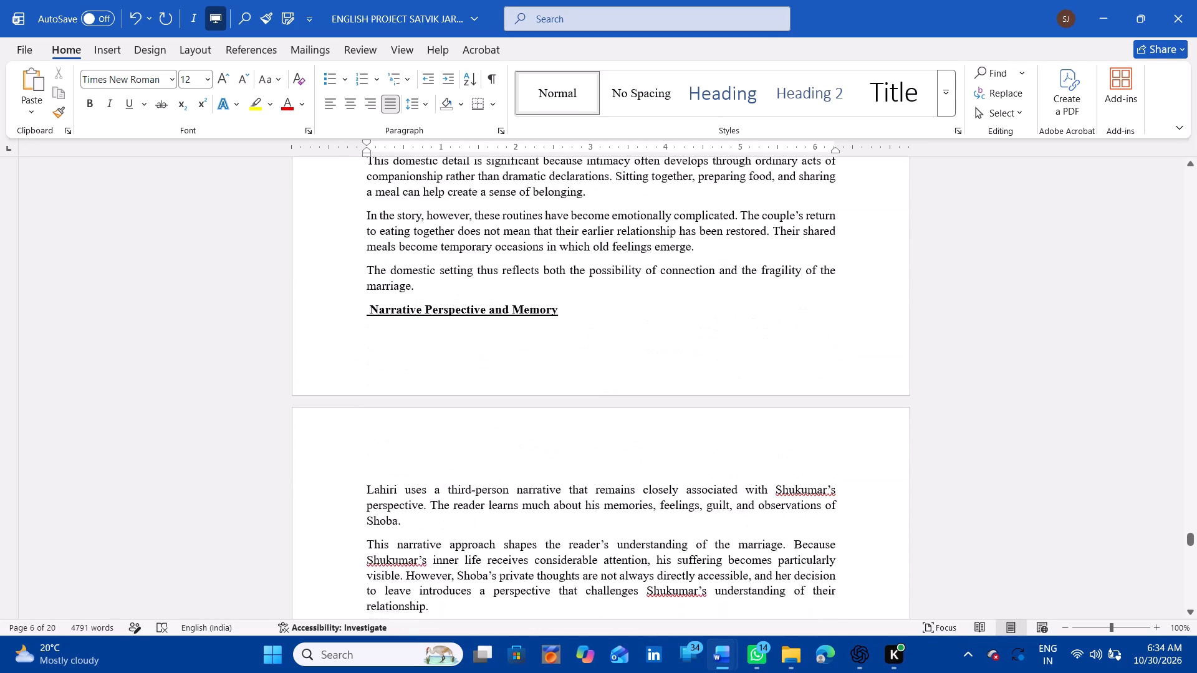
pyautogui.scroll(20, 670, 346)
pyautogui.scroll(19, 670, 346)
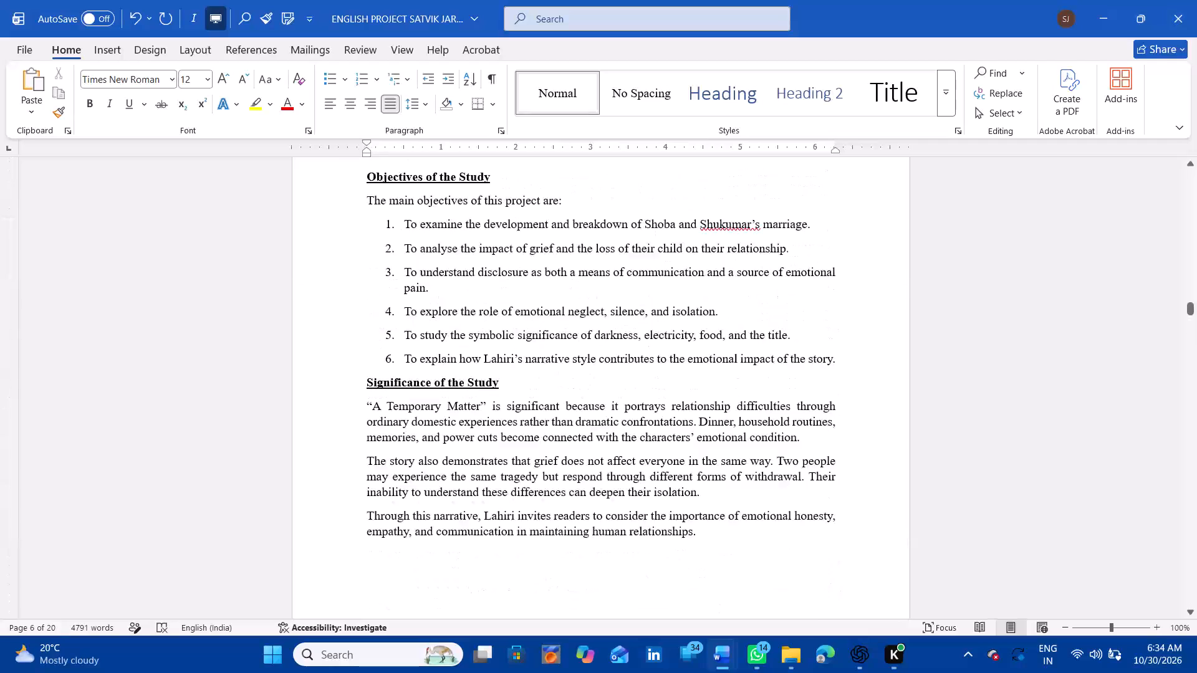
pyautogui.scroll(13, 670, 346)
pyautogui.scroll(-5, 670, 346)
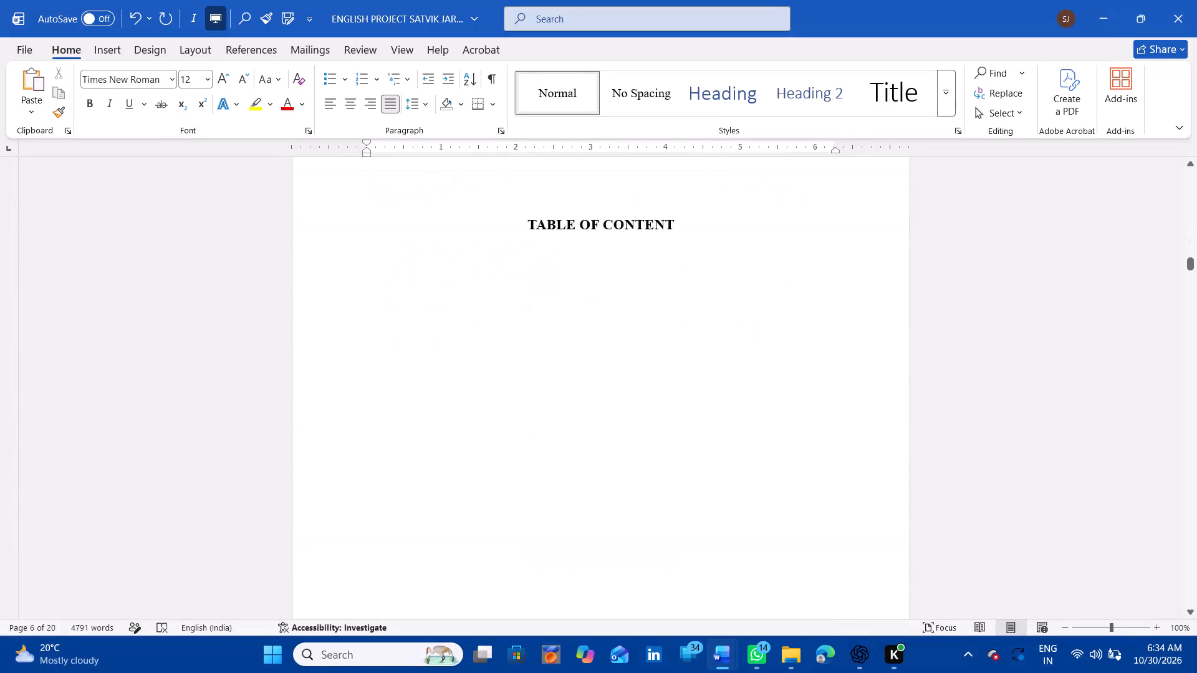
pyautogui.scroll(-1, 670, 346)
pyautogui.click(358, 212)
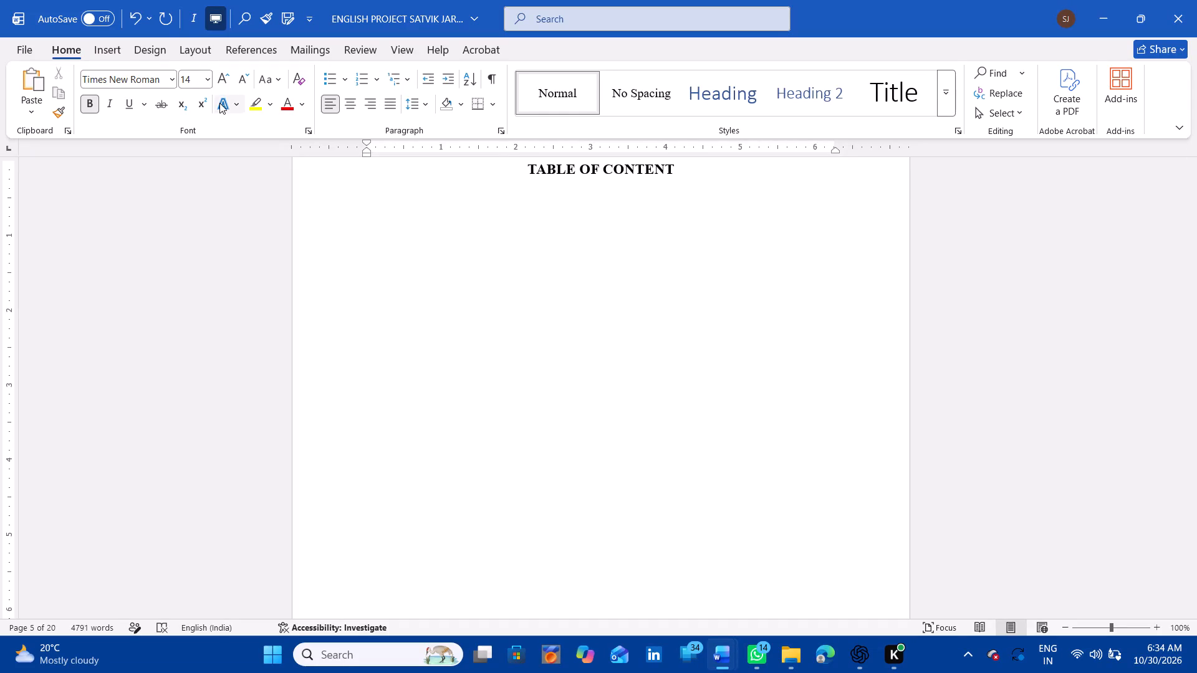
pyautogui.click(115, 49)
pyautogui.click(138, 97)
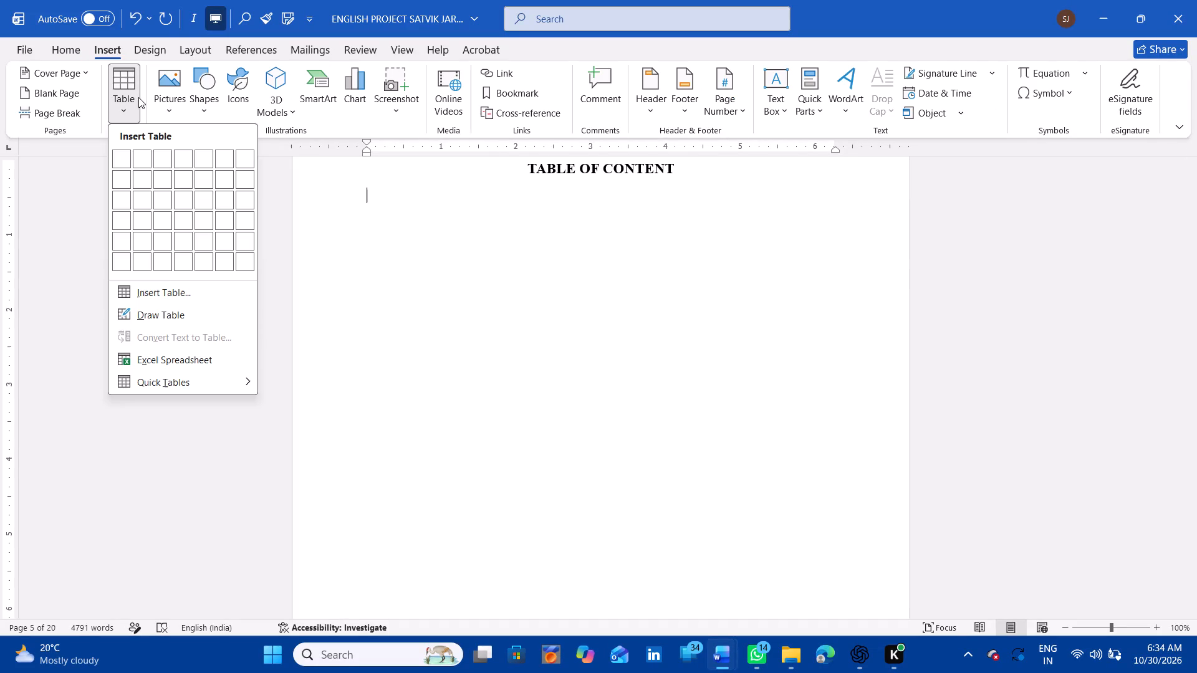
pyautogui.click(163, 261)
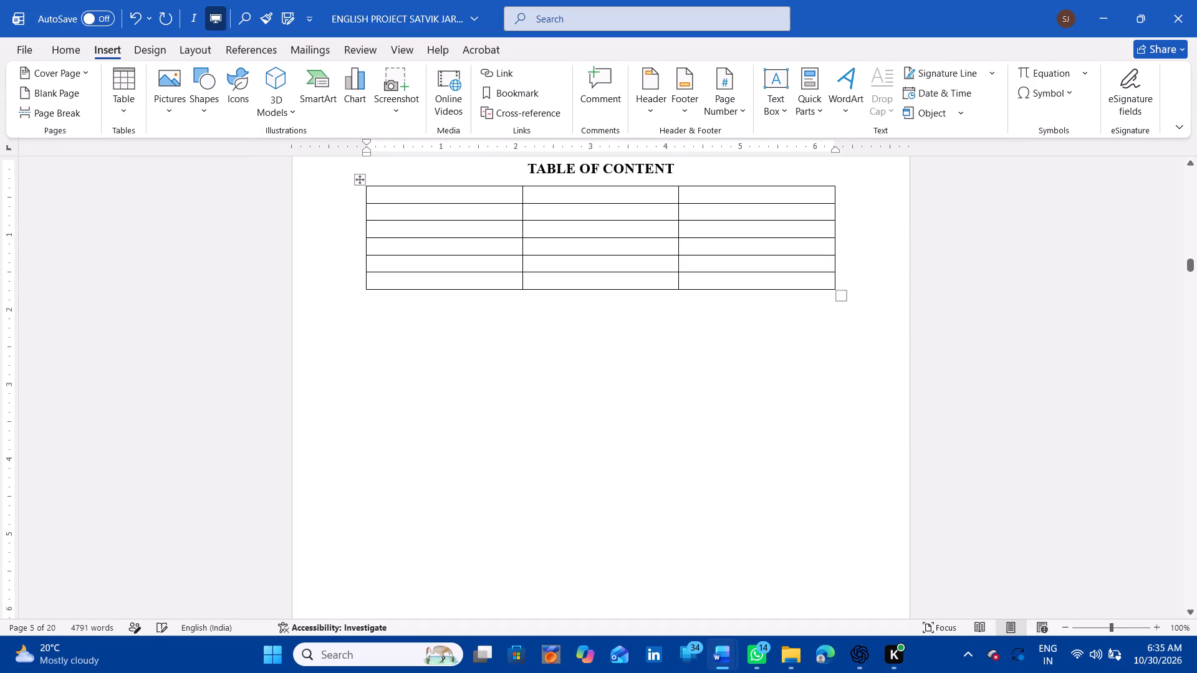
# Enter the column headings "Serial number", "topic" and "Page number" in the first row of the contents table.
pyautogui.write('seri')
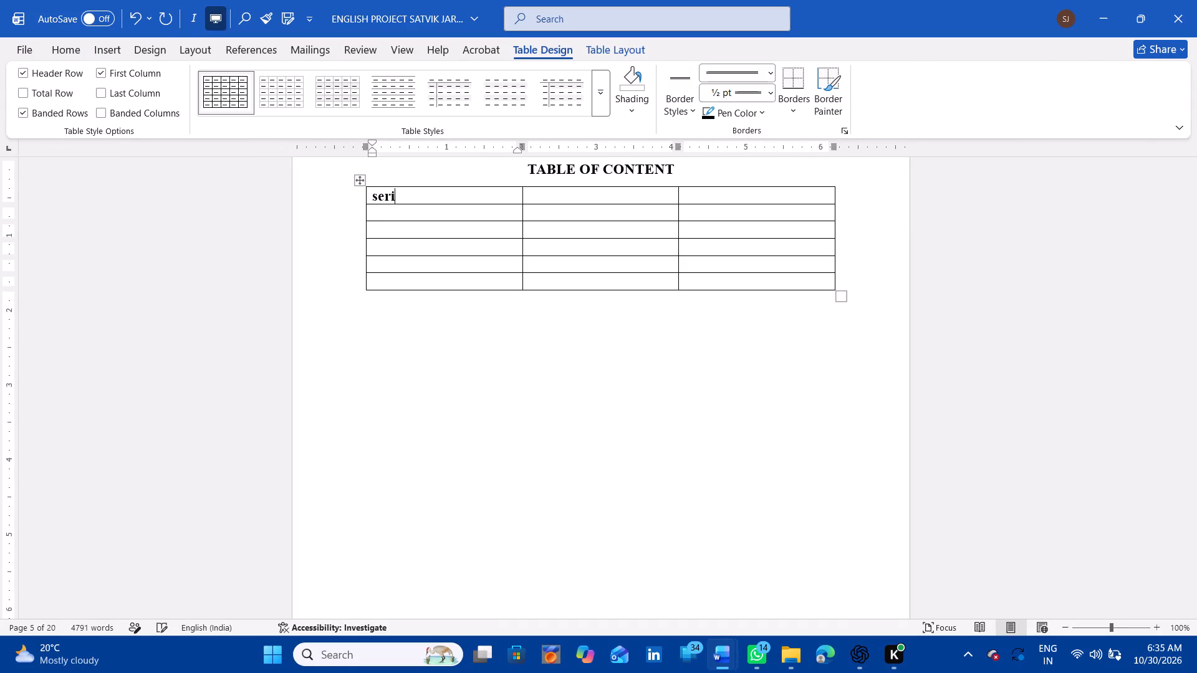
pyautogui.write('al number')
pyautogui.press('space')
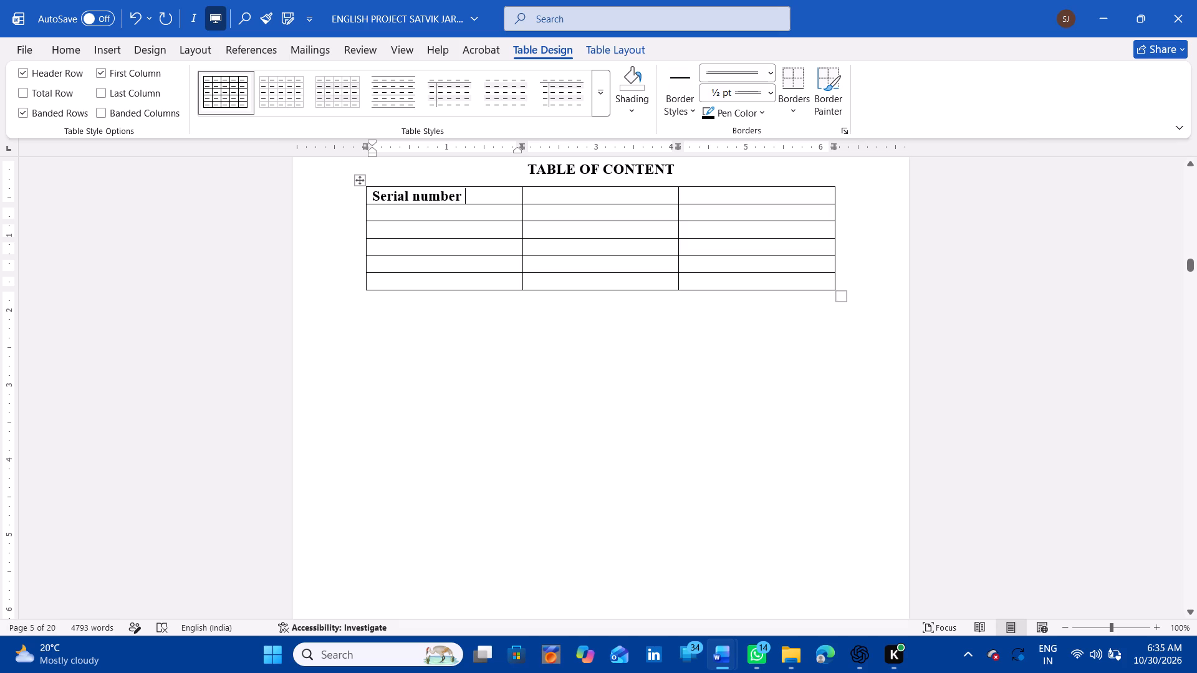
pyautogui.click(539, 201)
pyautogui.write('topic')
pyautogui.click(695, 193)
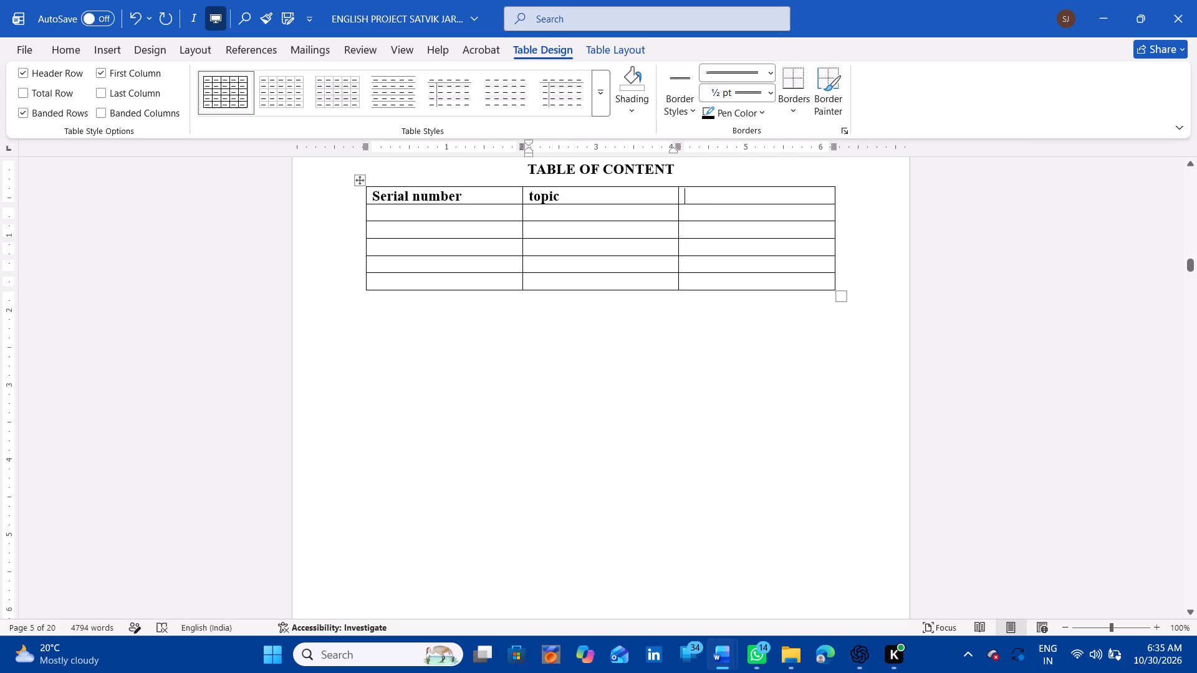
pyautogui.write('page numv')
pyautogui.press('BackSpace')
pyautogui.write('ber')
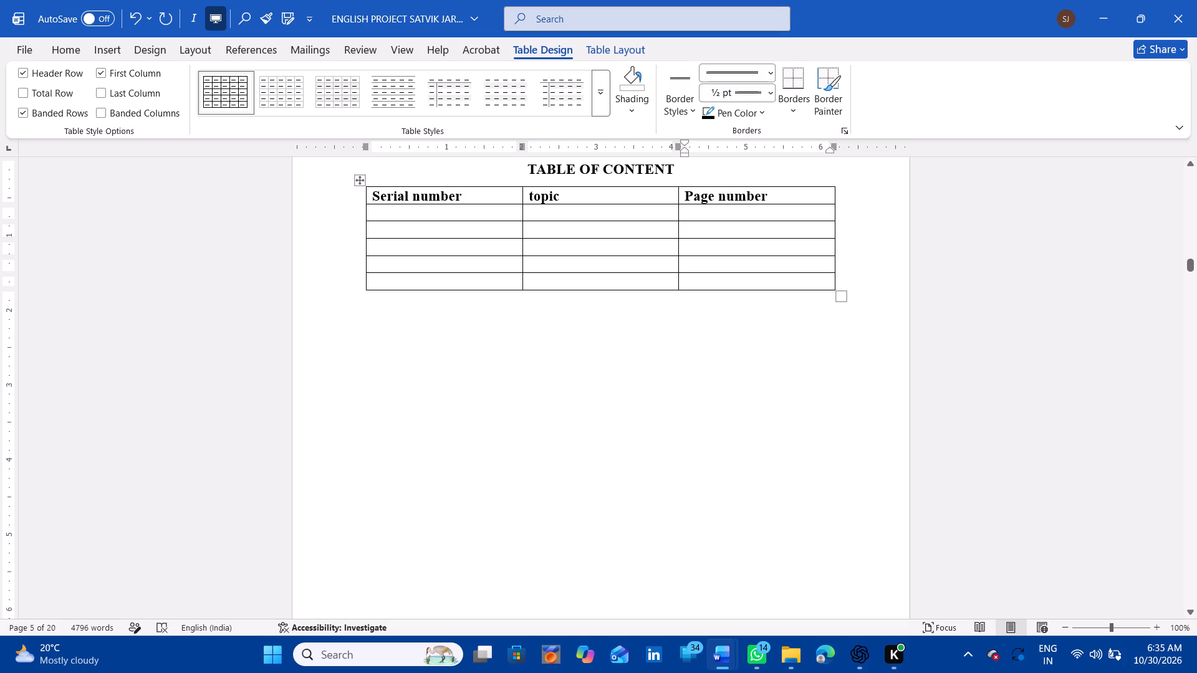
# Number the five rows below the heading row 1 to 5 in the Serial number column.
pyautogui.click(427, 216)
pyautogui.press('1')
pyautogui.click(411, 232)
pyautogui.press('2')
pyautogui.click(387, 244)
pyautogui.press('3')
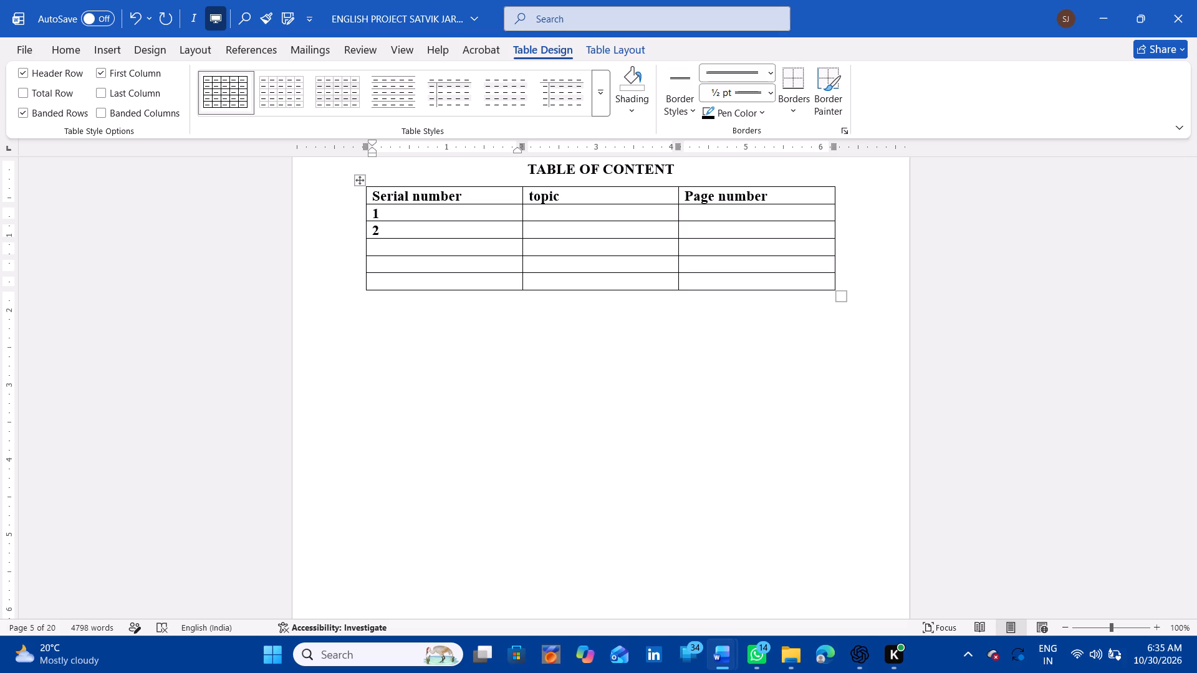
pyautogui.press('BackSpace')
pyautogui.press('BackSpace')
pyautogui.press('Up')
pyautogui.press('Right')
pyautogui.press('Right')
pyautogui.press('BackSpace')
pyautogui.press('Down')
pyautogui.press('3')
pyautogui.press('Down')
pyautogui.press('4')
pyautogui.press('Down')
pyautogui.press('5')
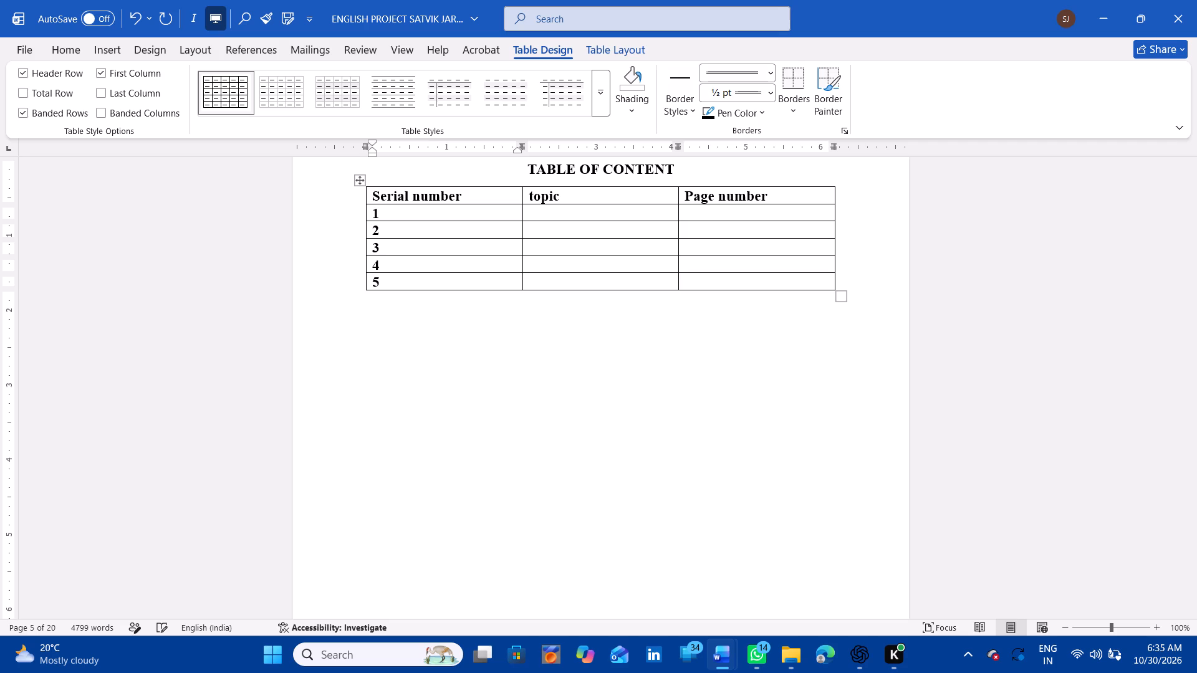
# Add two rows at the end of the contents table and number them 6 and 7.
pyautogui.click(610, 52)
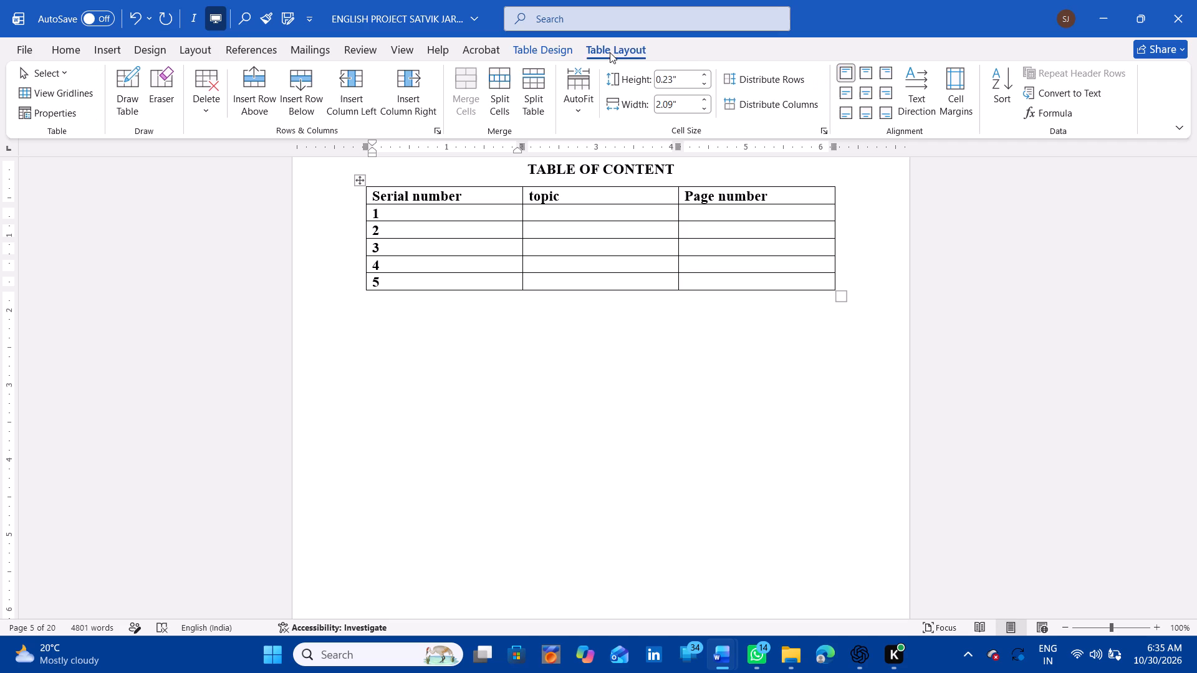
pyautogui.click(300, 107)
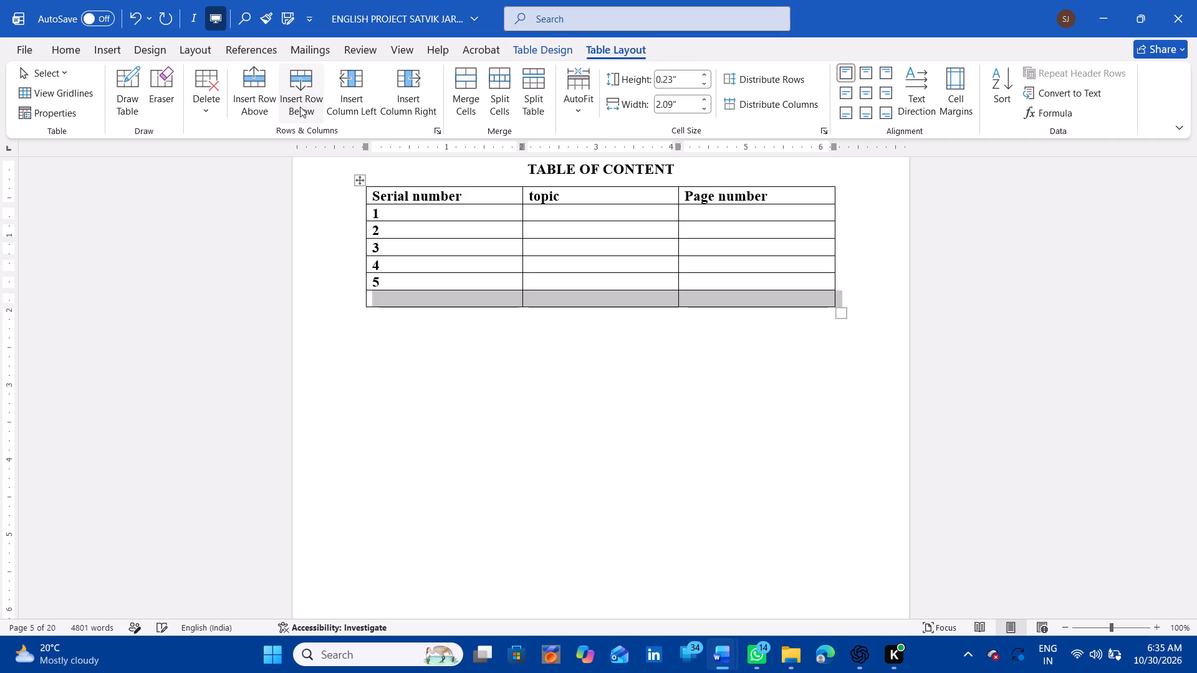
pyautogui.press('6')
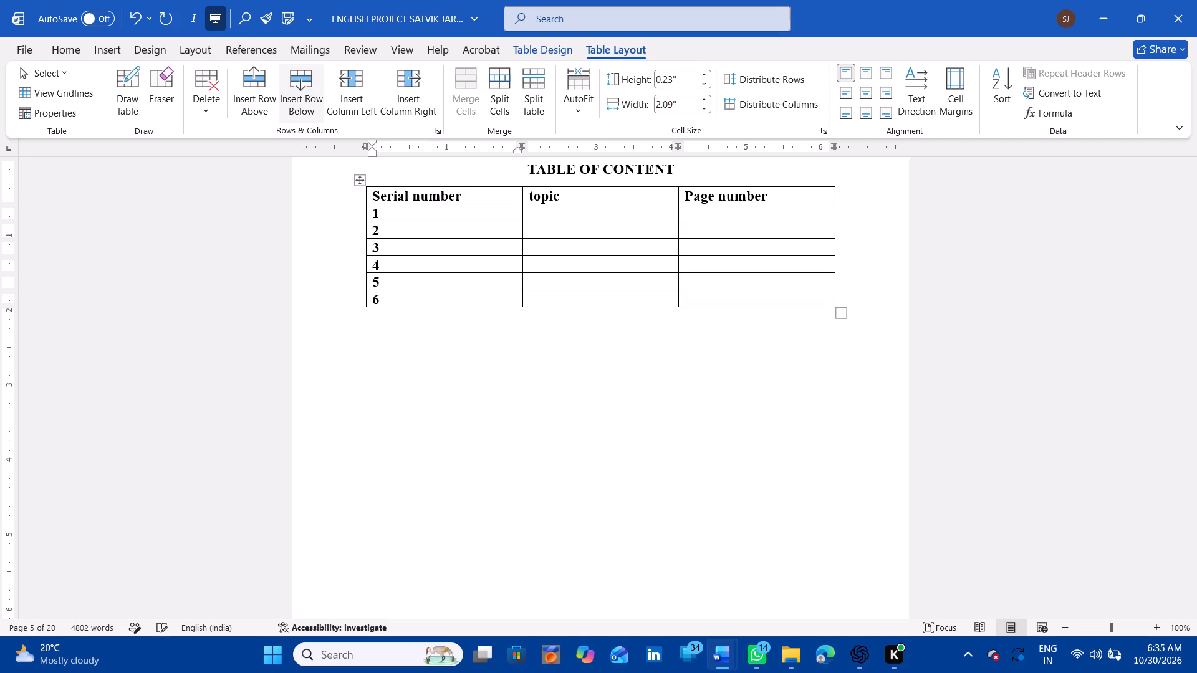
pyautogui.click(311, 100)
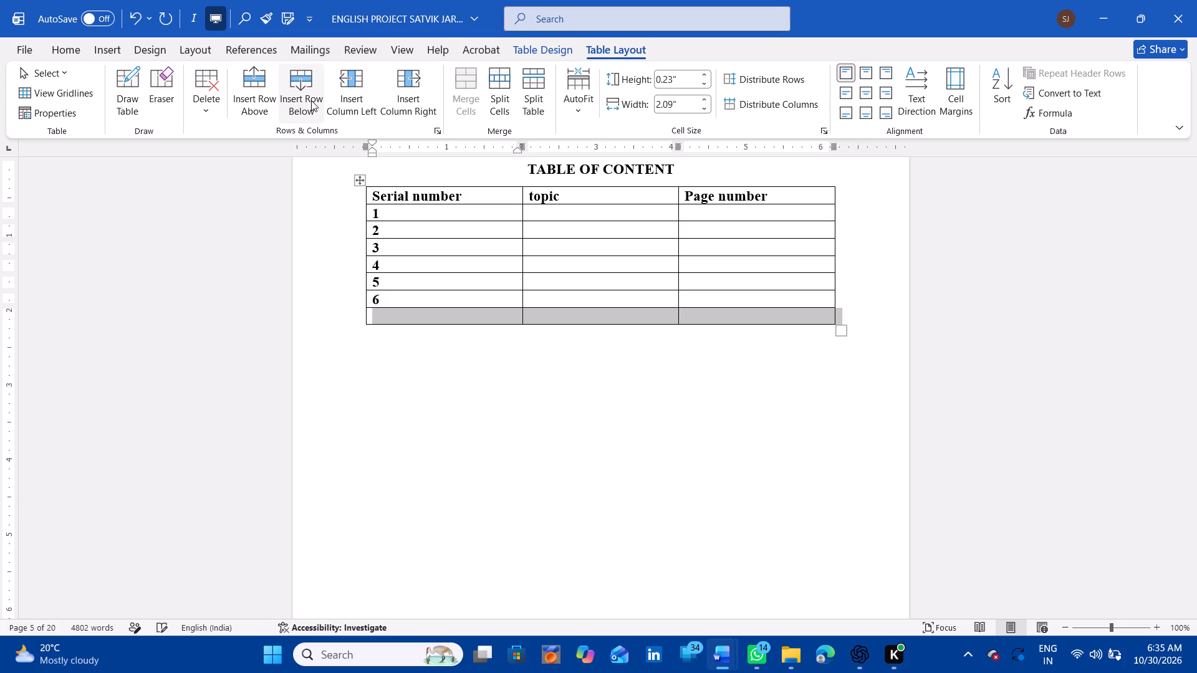
pyautogui.press('6')
pyautogui.press('BackSpace')
pyautogui.press('7')
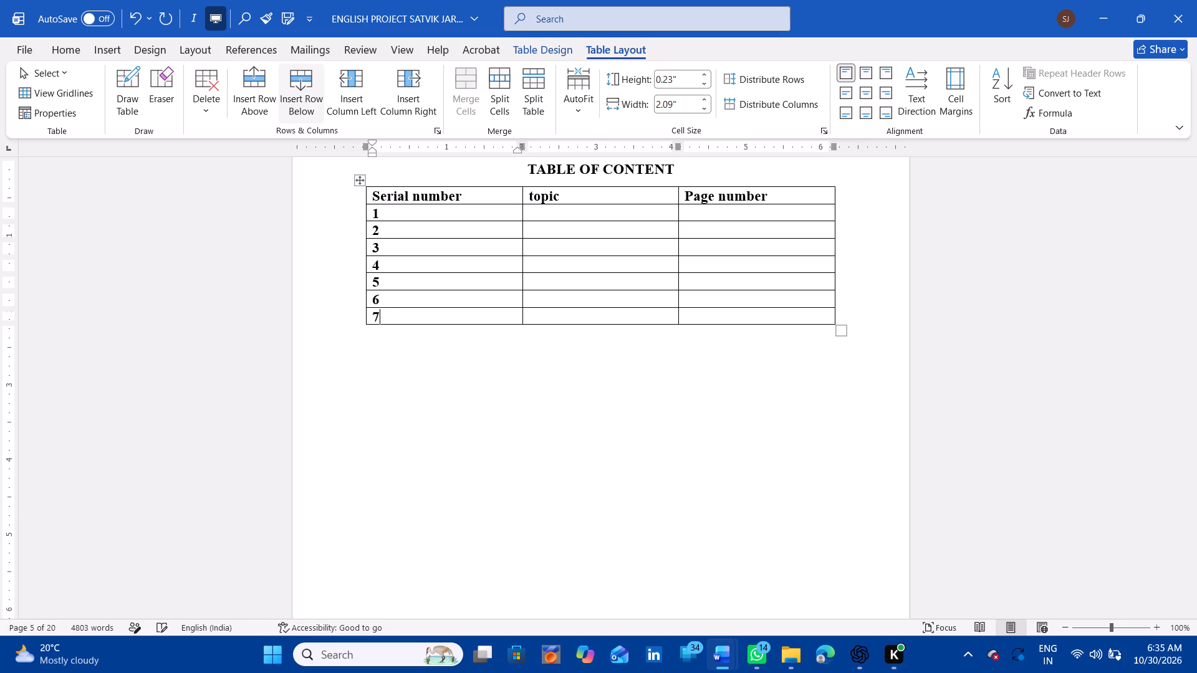
# Fill in the topics INTRODUCTION for row 1, BIBLIOGRAPHY for row 7 and CONCLUSION for row 6.
pyautogui.click(544, 216)
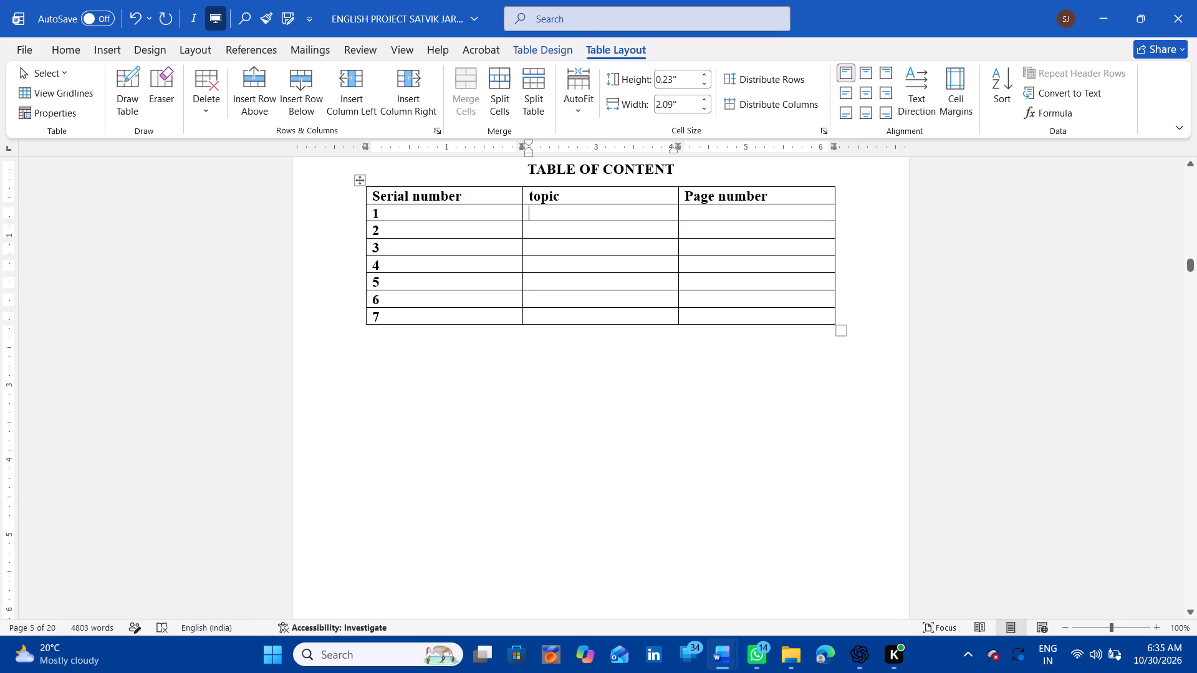
pyautogui.write('INTRODUCTION')
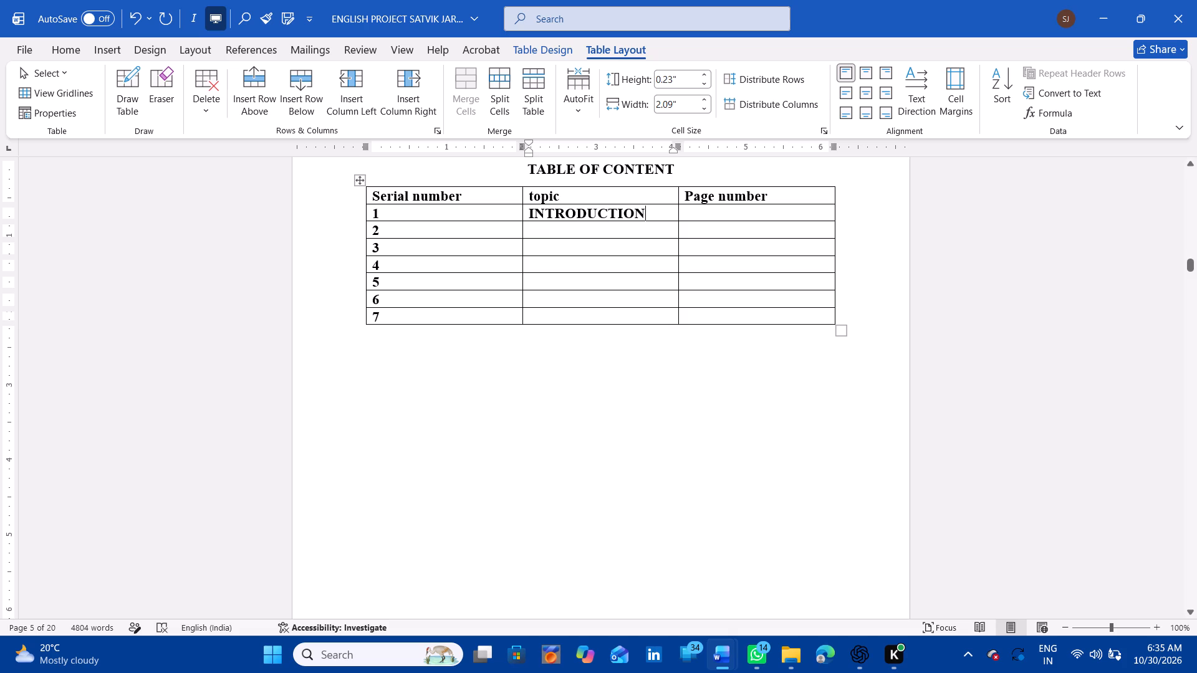
pyautogui.click(543, 323)
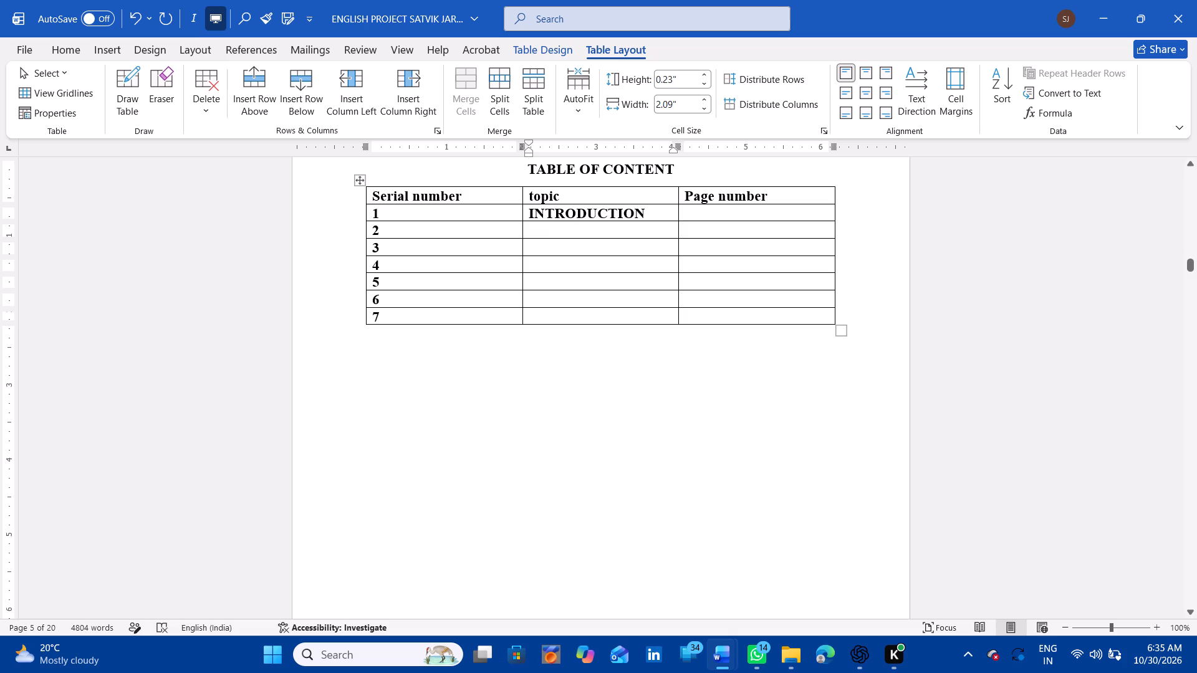
pyautogui.click(546, 318)
pyautogui.write('BIBLIOGRAPHY')
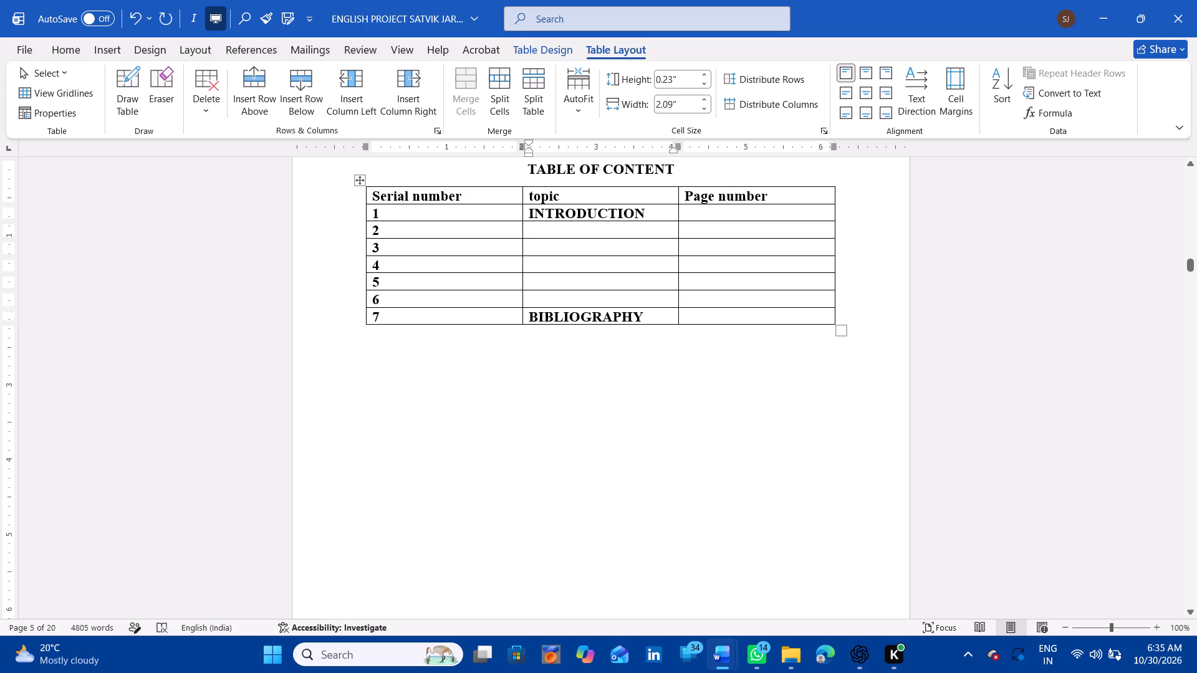
pyautogui.click(548, 301)
pyautogui.write('CONCLUSION')
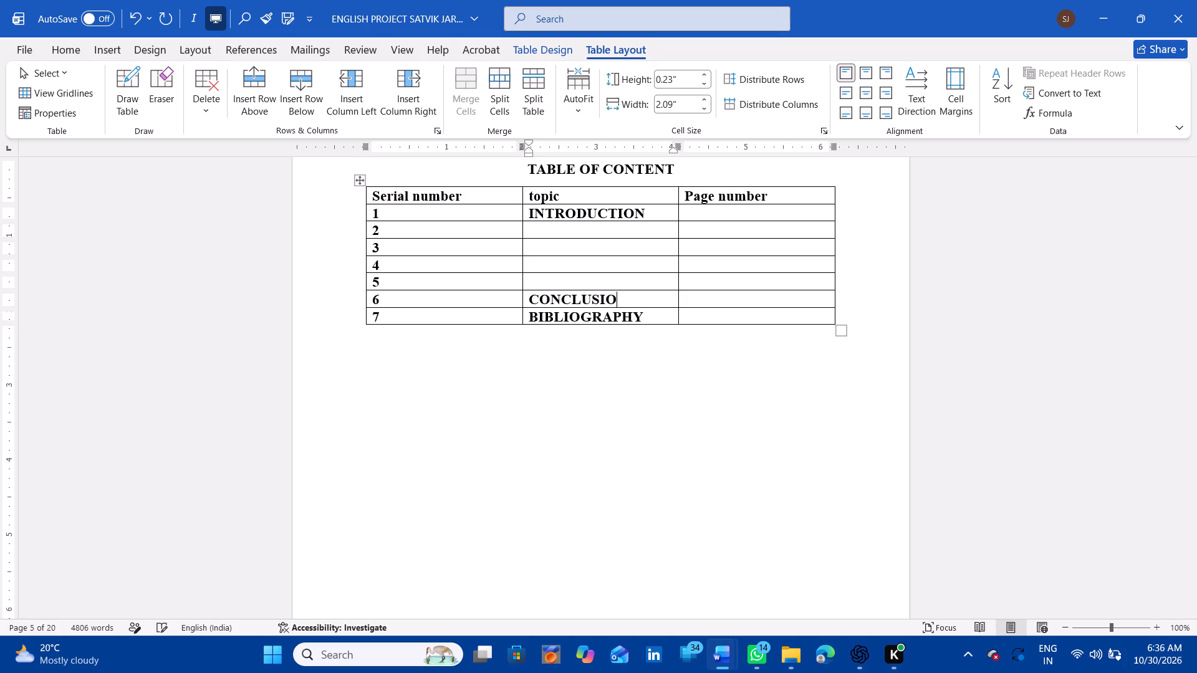
# Copy the Chapter 2 title "JHUMPA LAHIRI: LIFE, LITERARY BACKGROUND, AND THE SHORT STORY" into row 2's topic cell, using page thumbnails to return to the table.
pyautogui.scroll(-8, 564, 298)
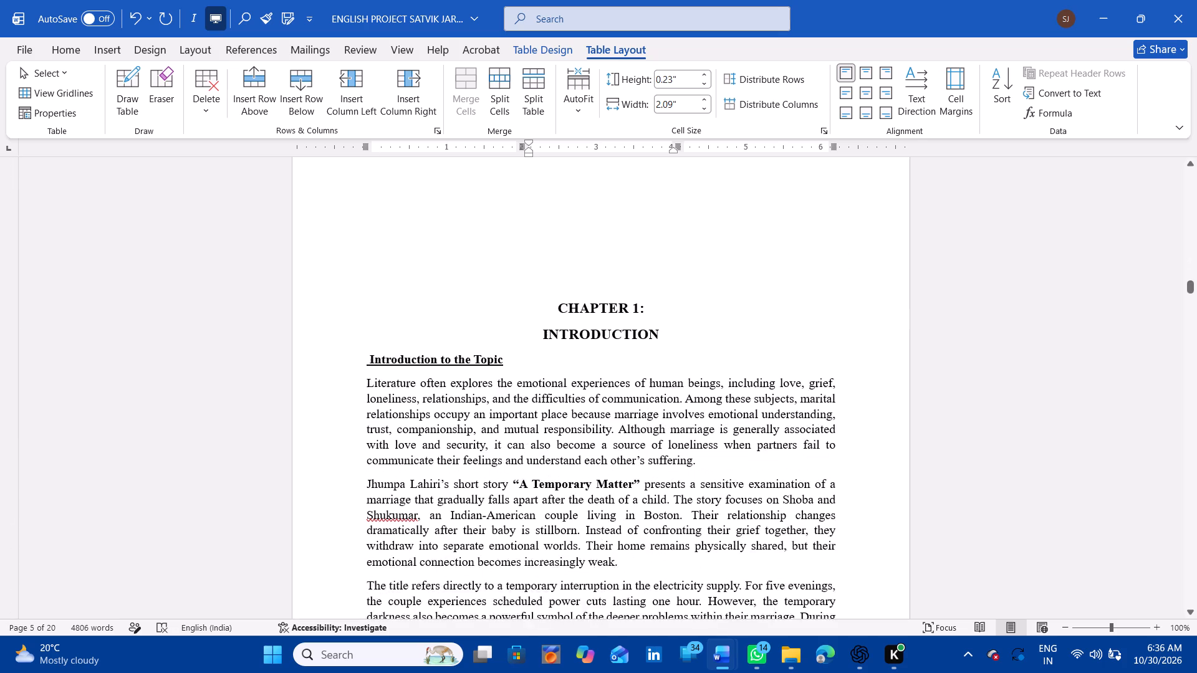
pyautogui.scroll(-20, 564, 298)
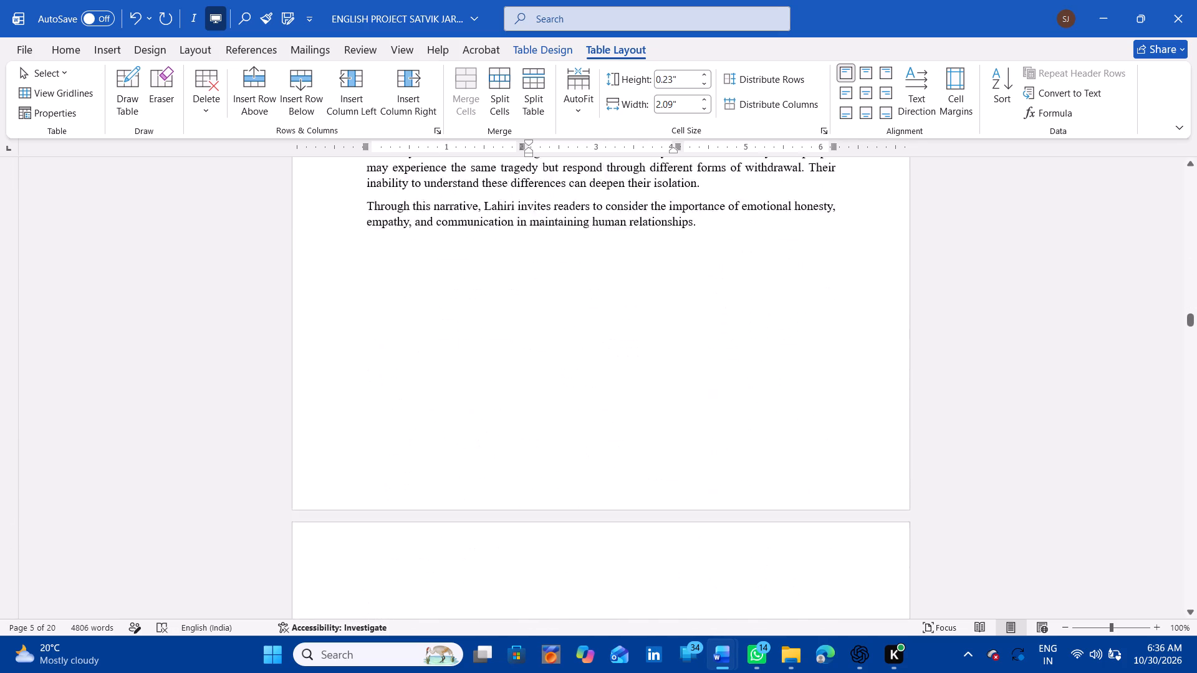
pyautogui.scroll(-6, 564, 298)
pyautogui.moveTo(344, 295); pyautogui.dragTo(349, 323)
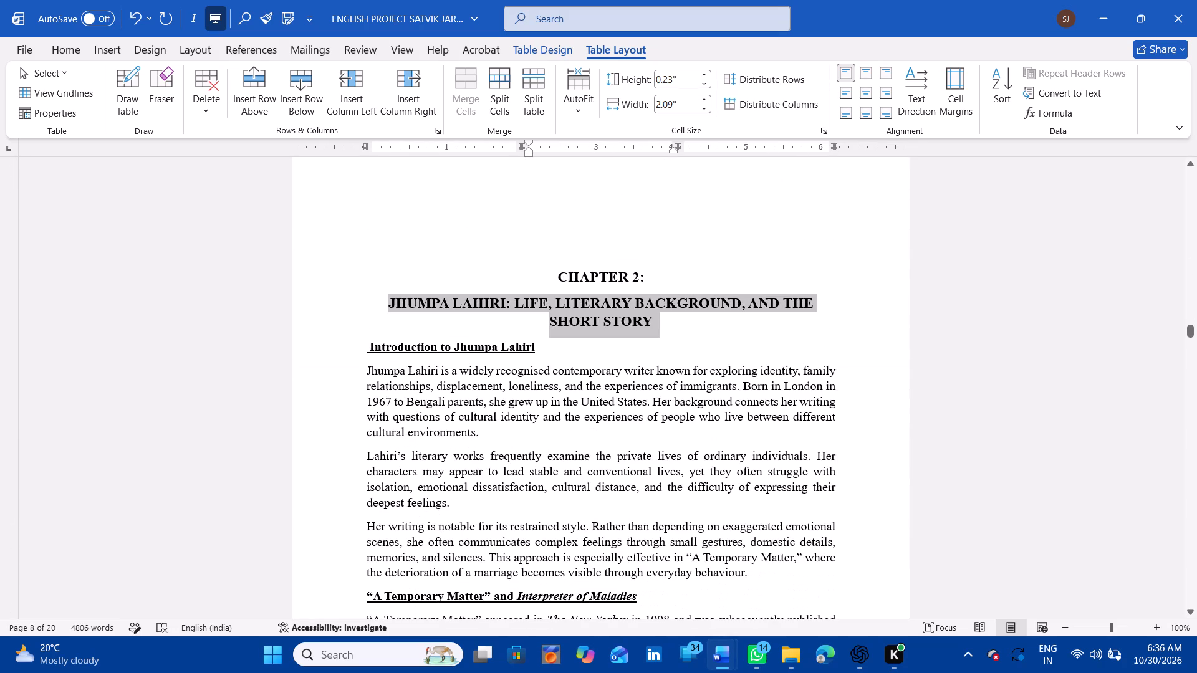
pyautogui.moveTo(349, 323); pyautogui.dragTo(350, 319)
pyautogui.hotkey('ctrl', 'c')
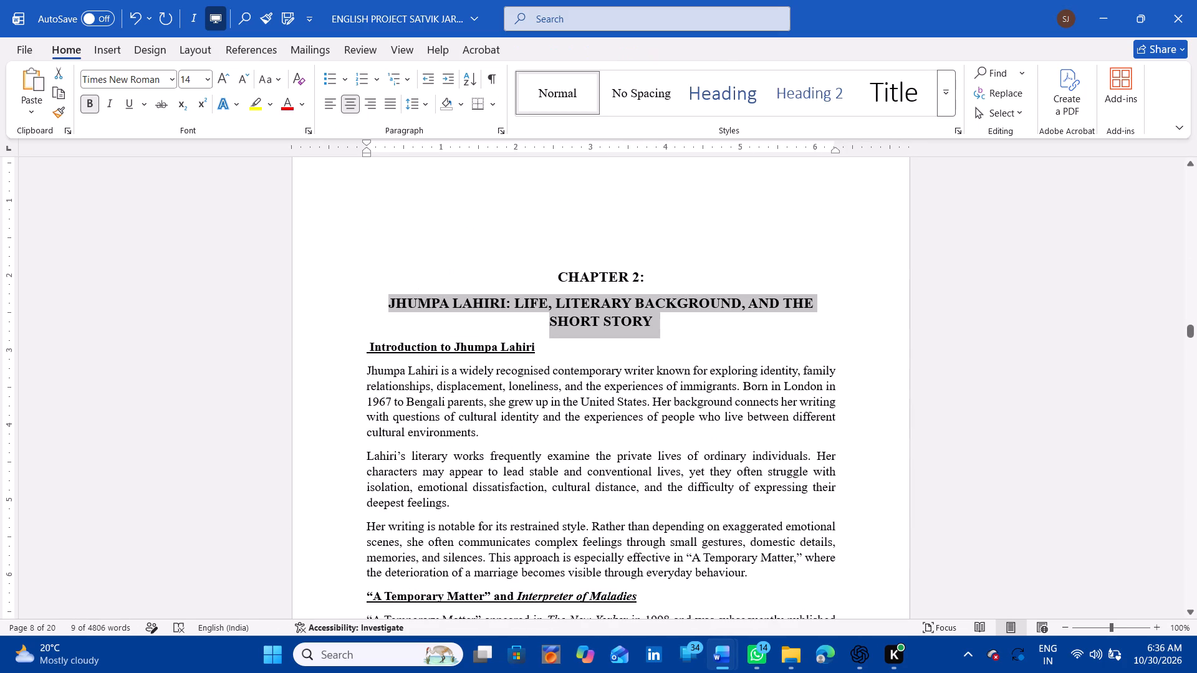
pyautogui.click(1007, 76)
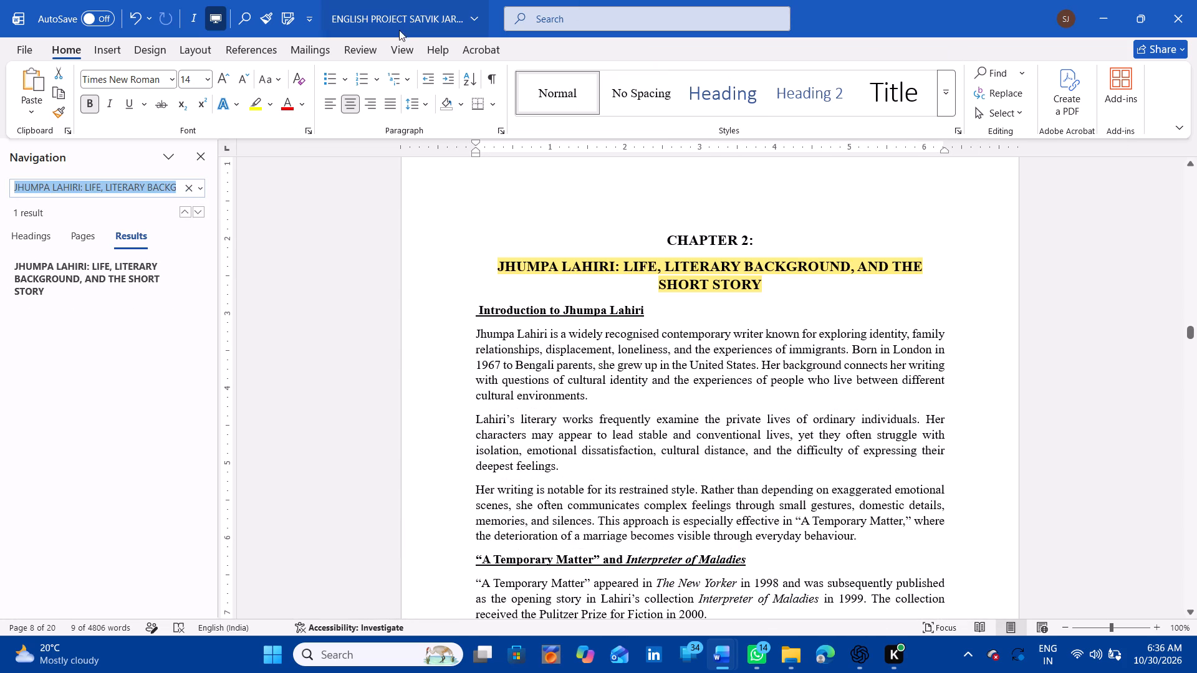
pyautogui.click(84, 233)
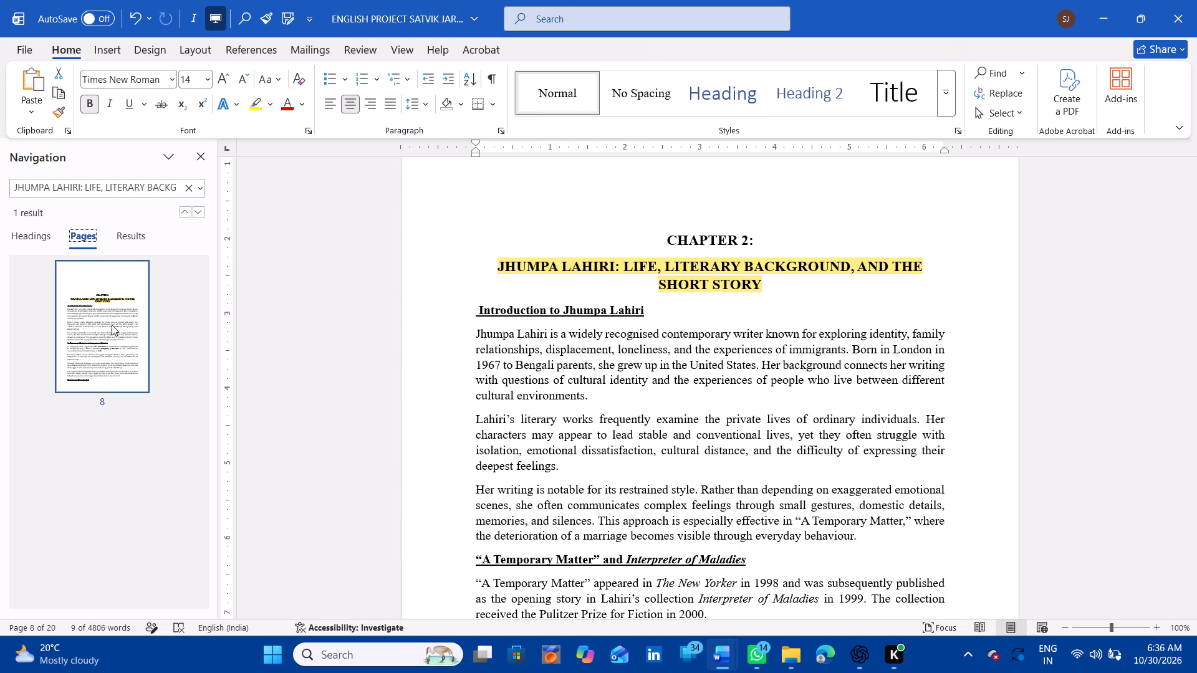
pyautogui.scroll(3, 131, 333)
pyautogui.click(191, 188)
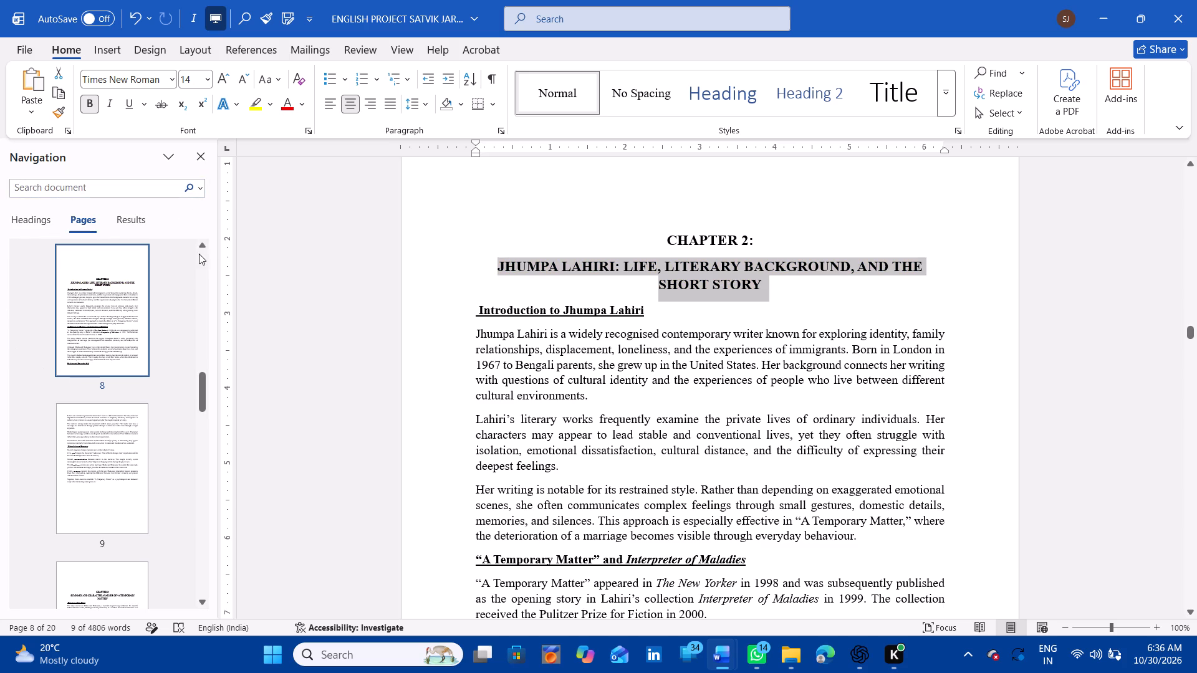
pyautogui.scroll(5, 156, 289)
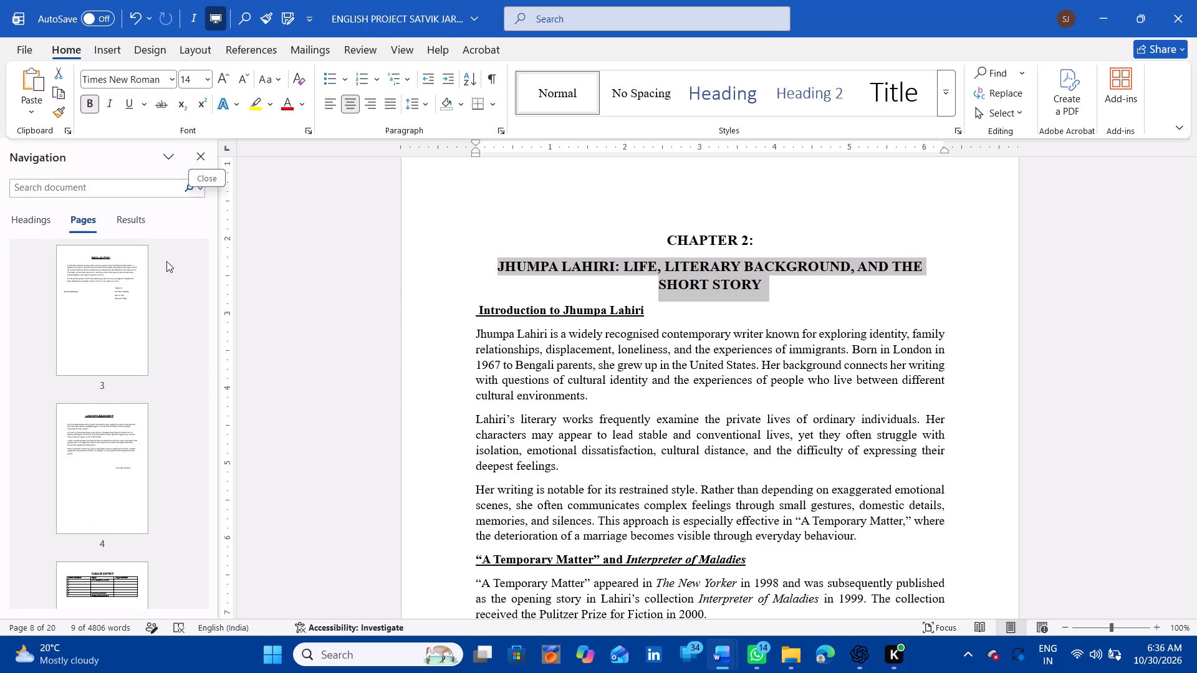
pyautogui.click(123, 597)
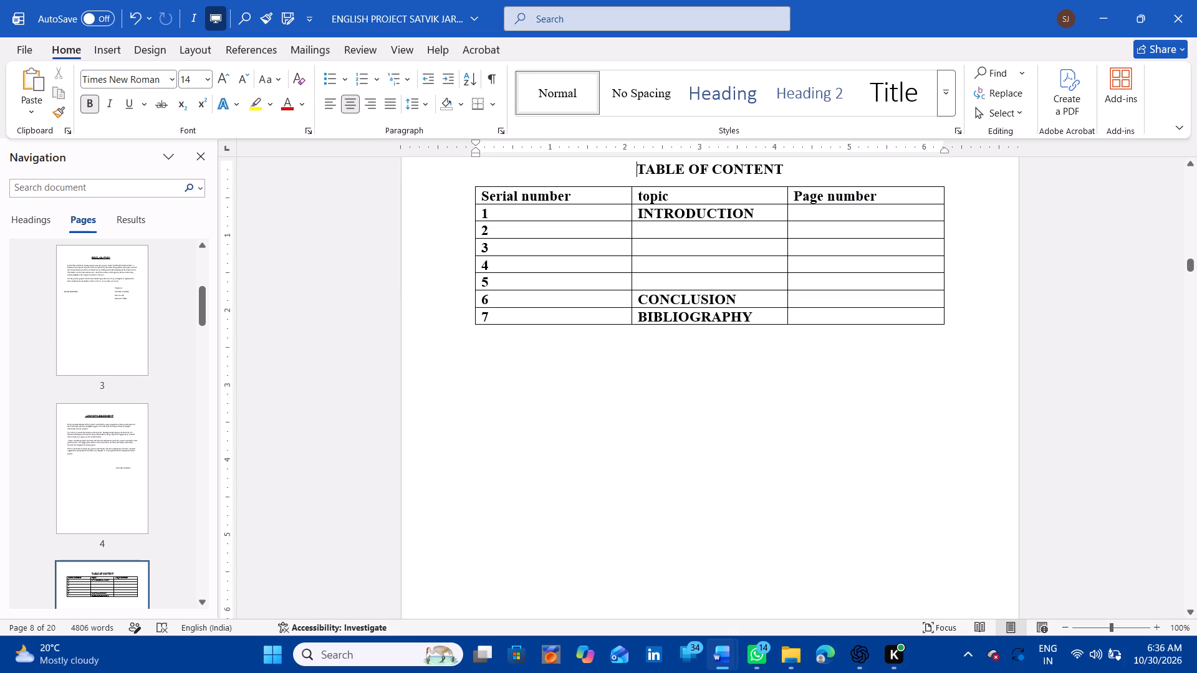
pyautogui.click(653, 232)
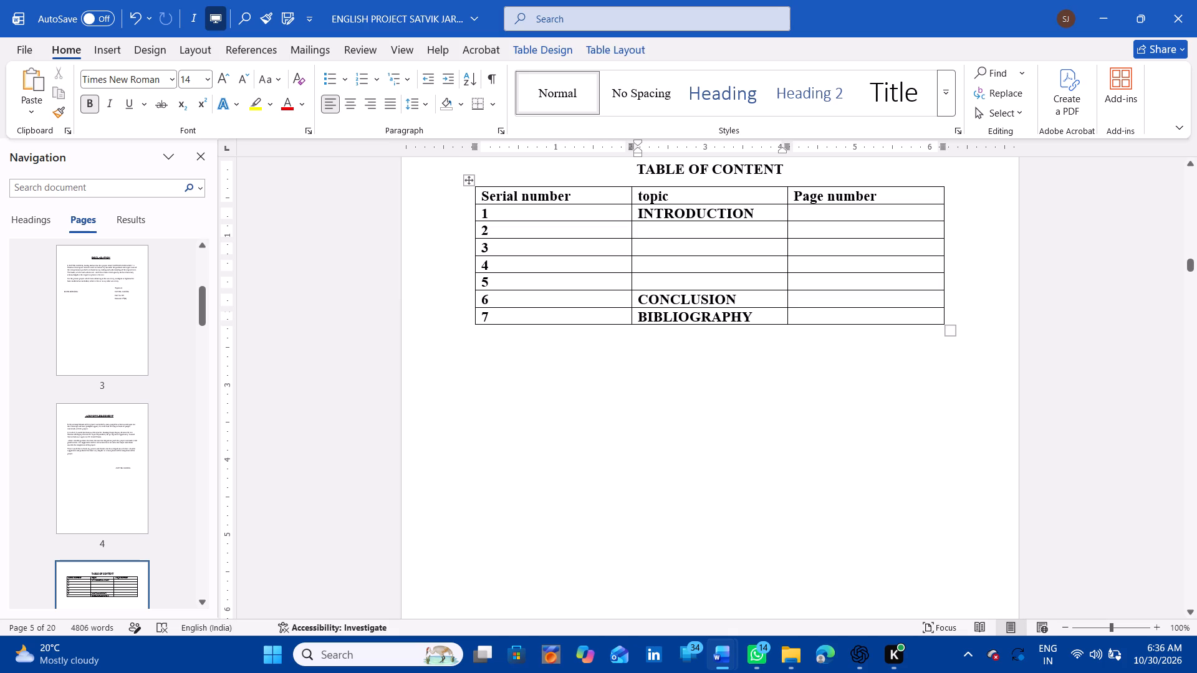
pyautogui.hotkey('ctrl', 'v')
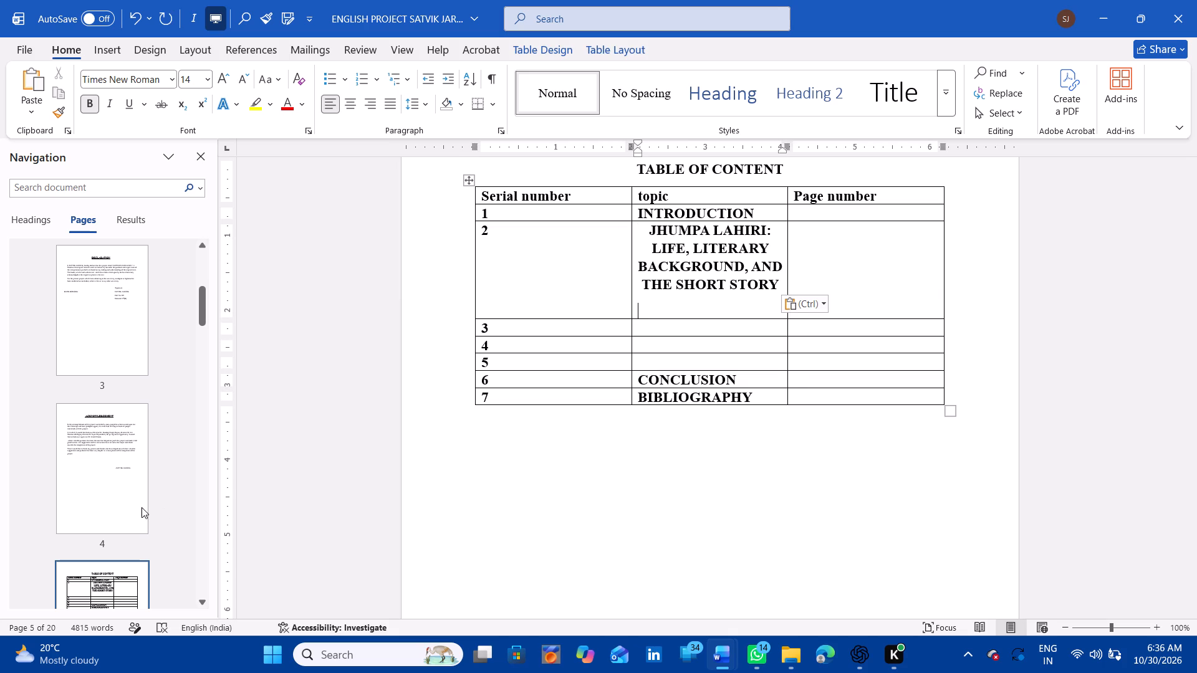
# Copy the Chapter 4 title "MARITAL BREAKDOWN AND EMOTIONAL NEGLECT" into row 4's topic cell of the contents table.
pyautogui.scroll(-3, 142, 507)
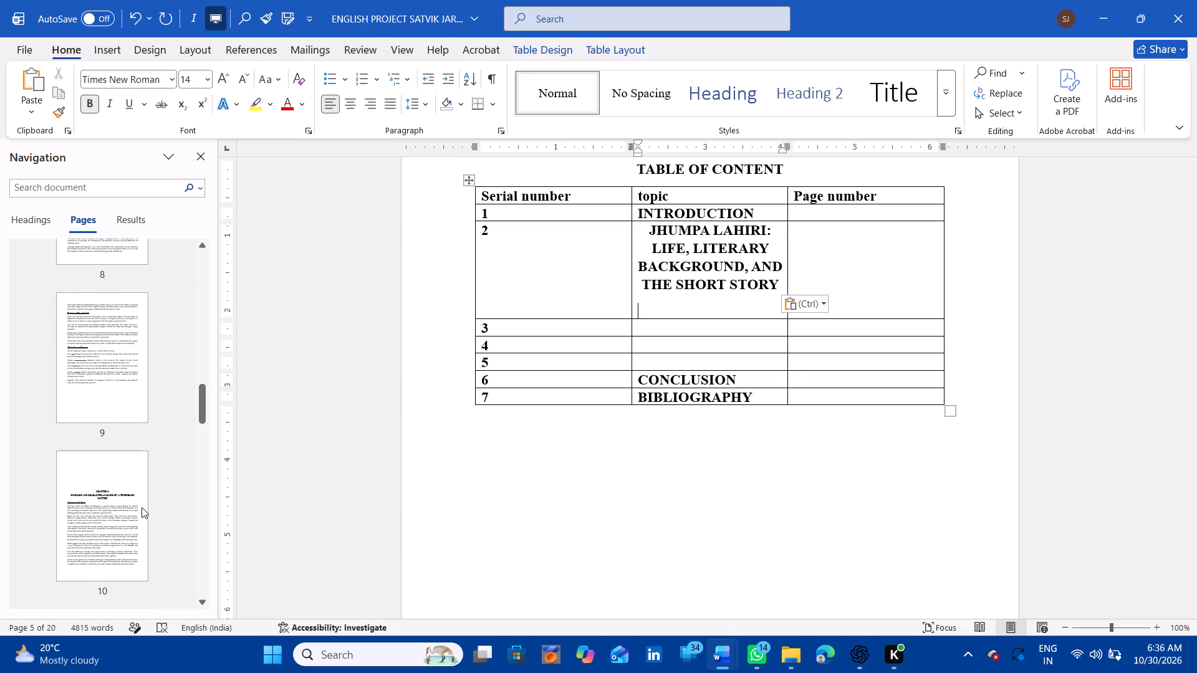
pyautogui.scroll(-2, 142, 507)
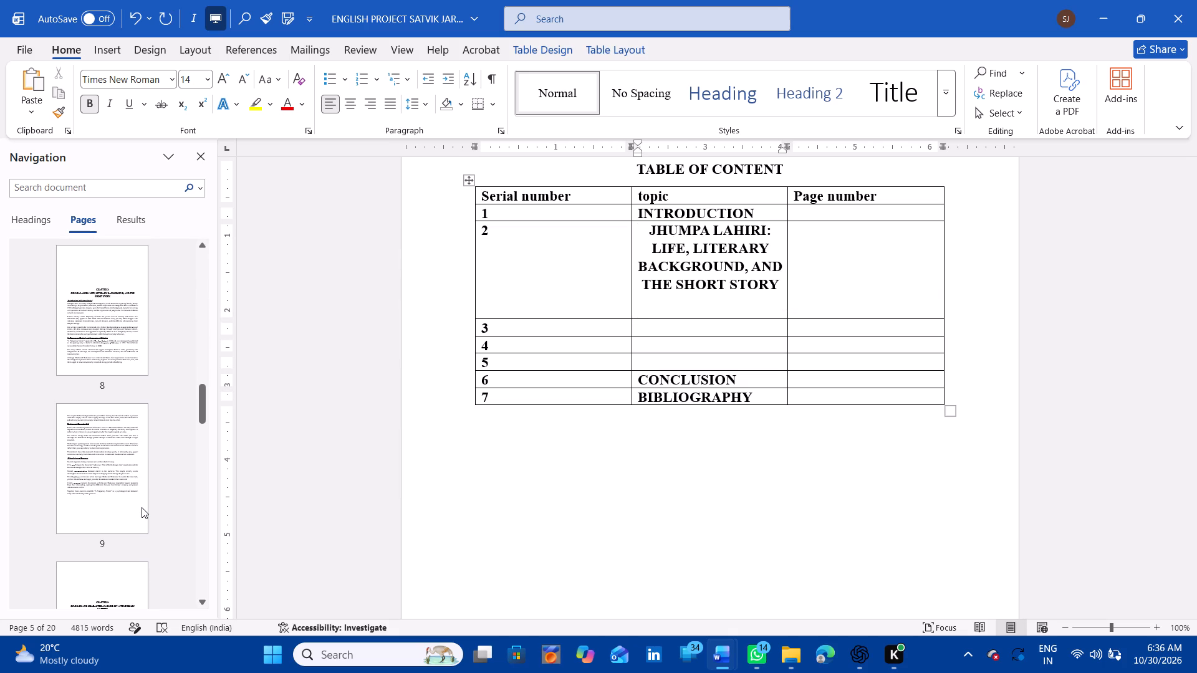
pyautogui.scroll(-2, 142, 507)
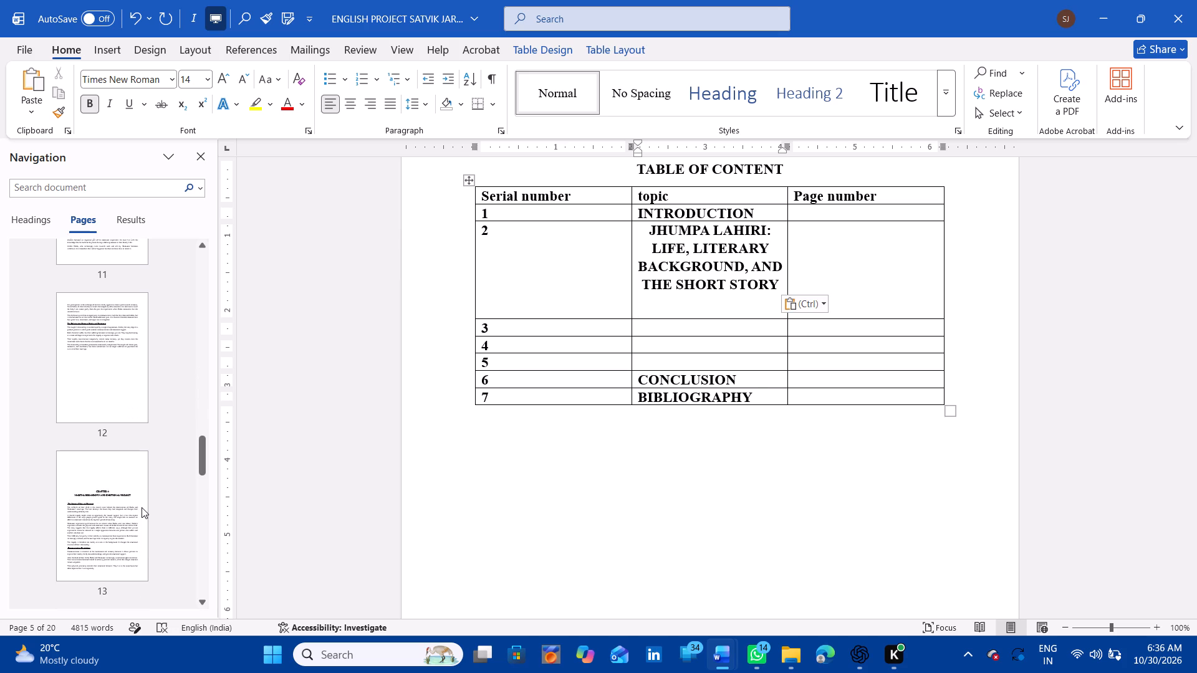
pyautogui.click(110, 510)
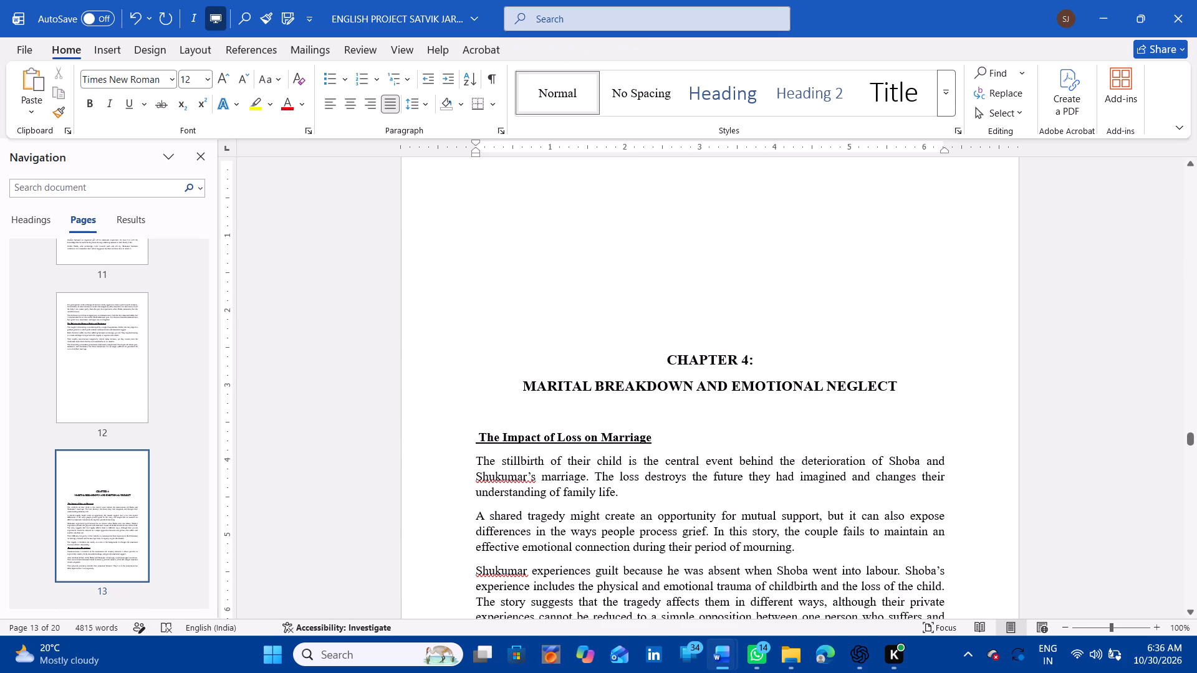
pyautogui.click(475, 390)
pyautogui.click(430, 391)
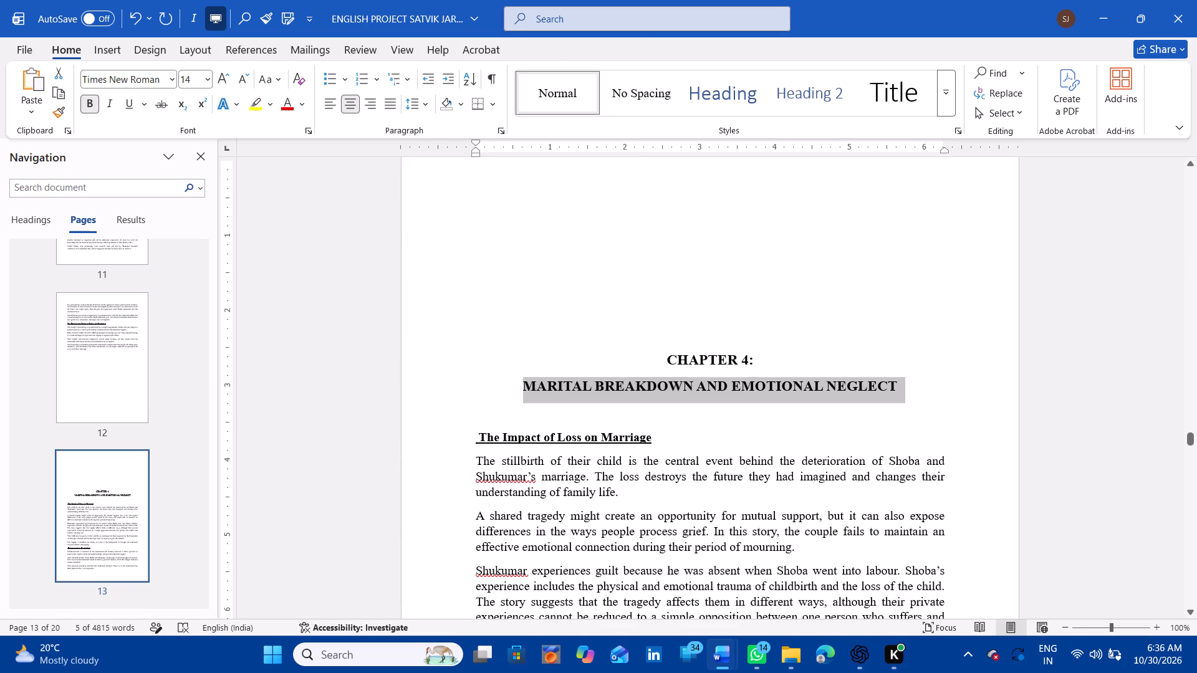
pyautogui.hotkey('ctrl', 'c')
pyautogui.scroll(5, 59, 361)
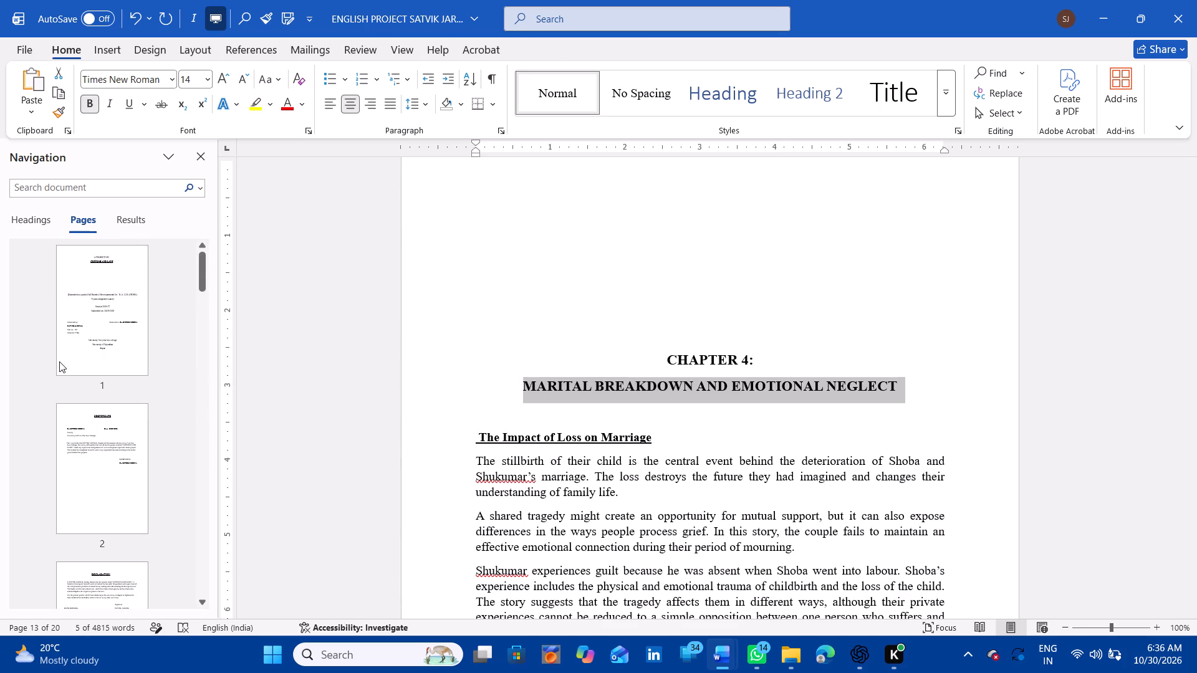
pyautogui.scroll(-2, 117, 540)
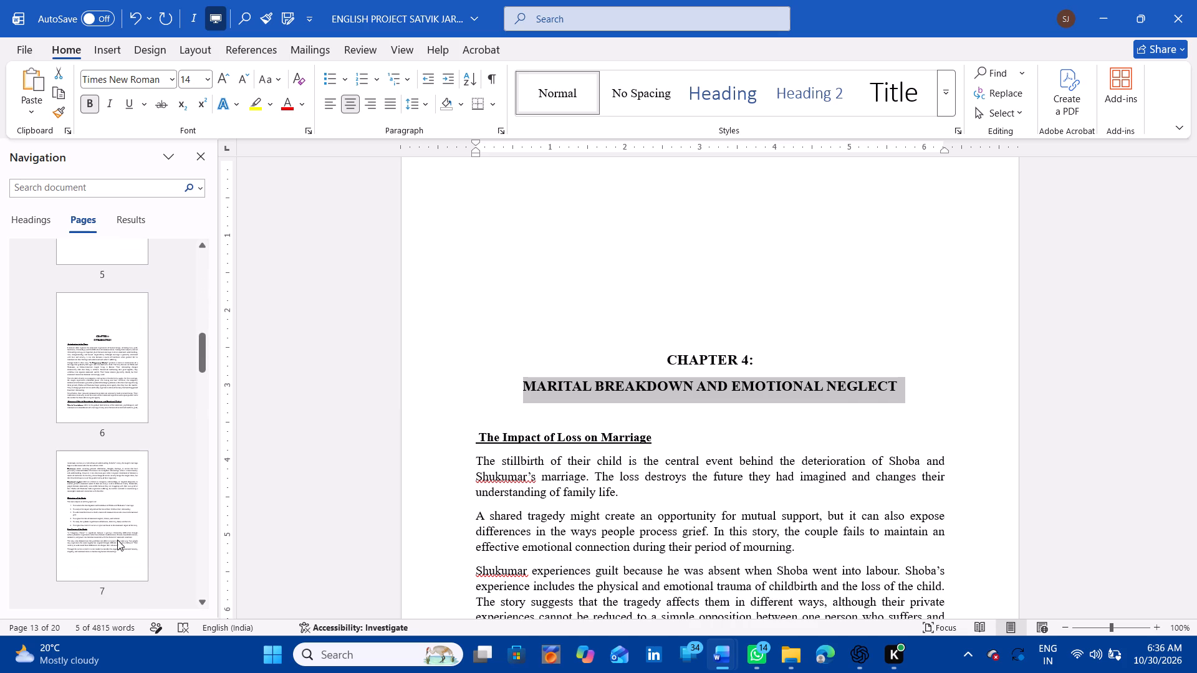
pyautogui.click(117, 540)
pyautogui.scroll(1, 117, 540)
pyautogui.click(101, 500)
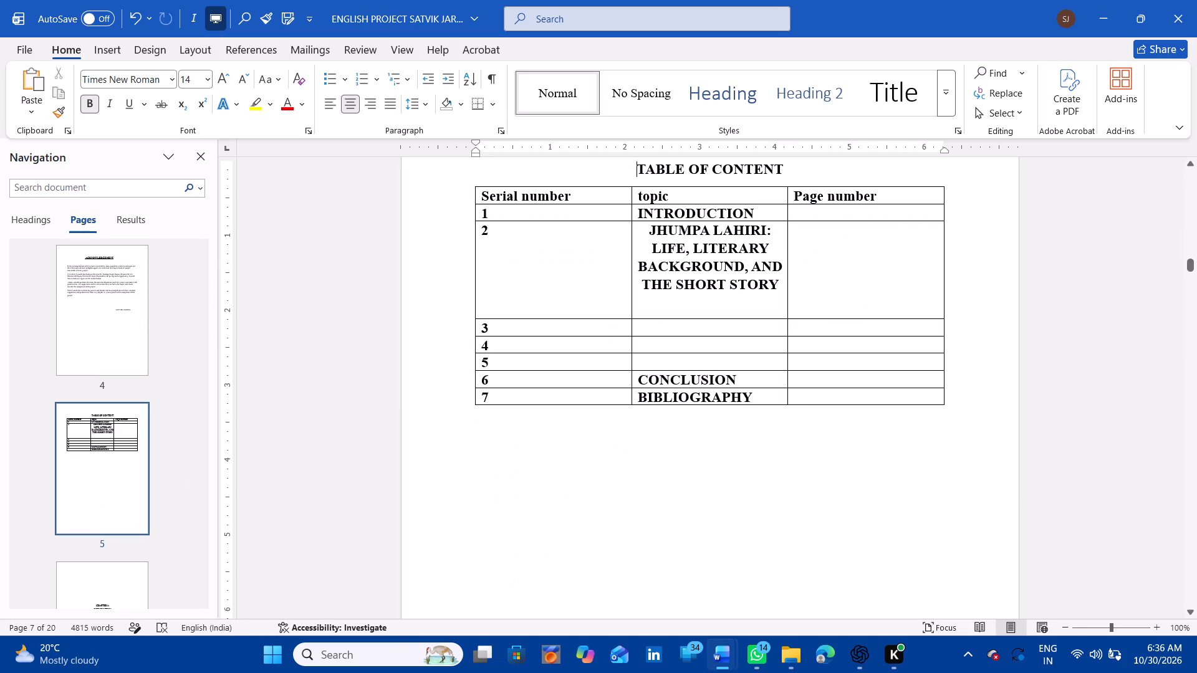
pyautogui.click(649, 347)
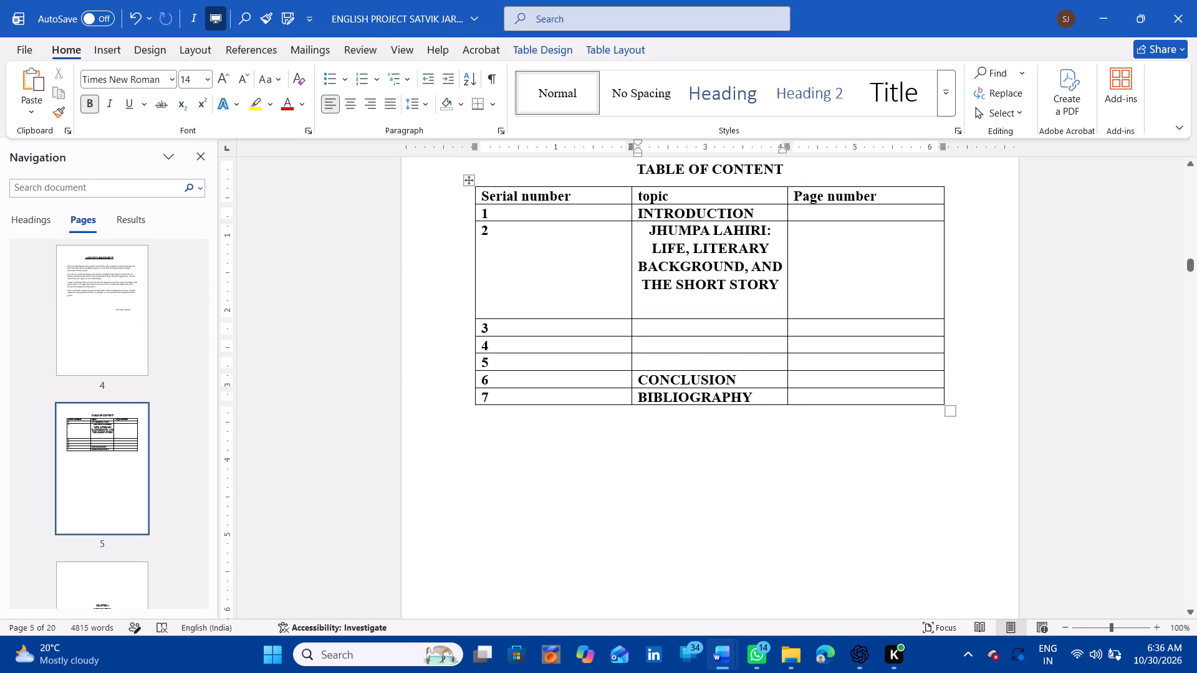
pyautogui.hotkey('ctrl', 'v')
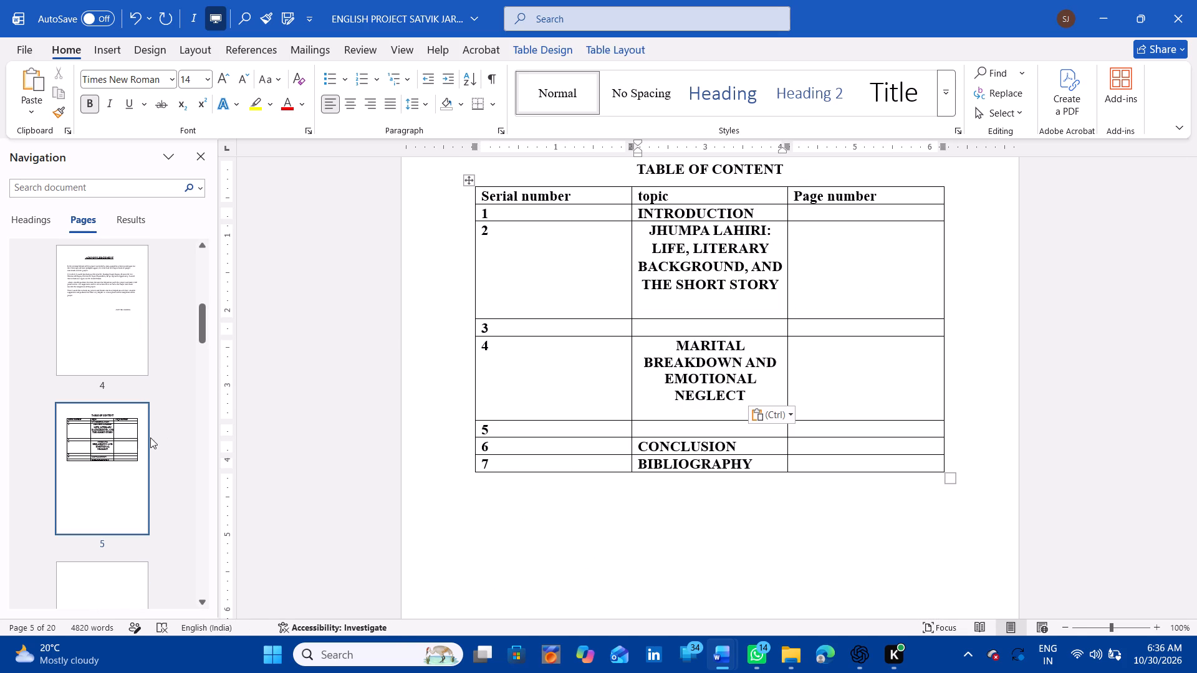
# Copy the Chapter 3 title "SUMMARY AND CHARACTER ANALYSIS OF “A TEMPORARY MATTER”" into row 3's topic cell of the contents table.
pyautogui.scroll(-2, 146, 438)
pyautogui.click(146, 438)
pyautogui.scroll(-1, 146, 438)
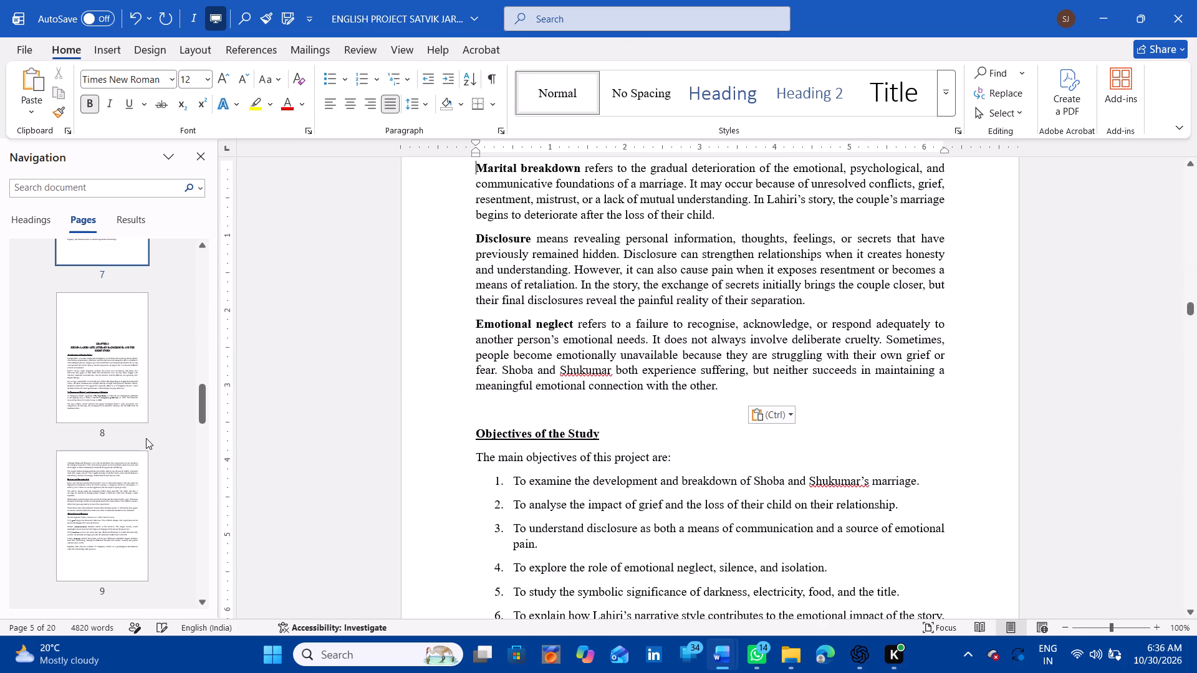
pyautogui.scroll(-1, 146, 438)
pyautogui.scroll(1, 140, 341)
pyautogui.click(154, 462)
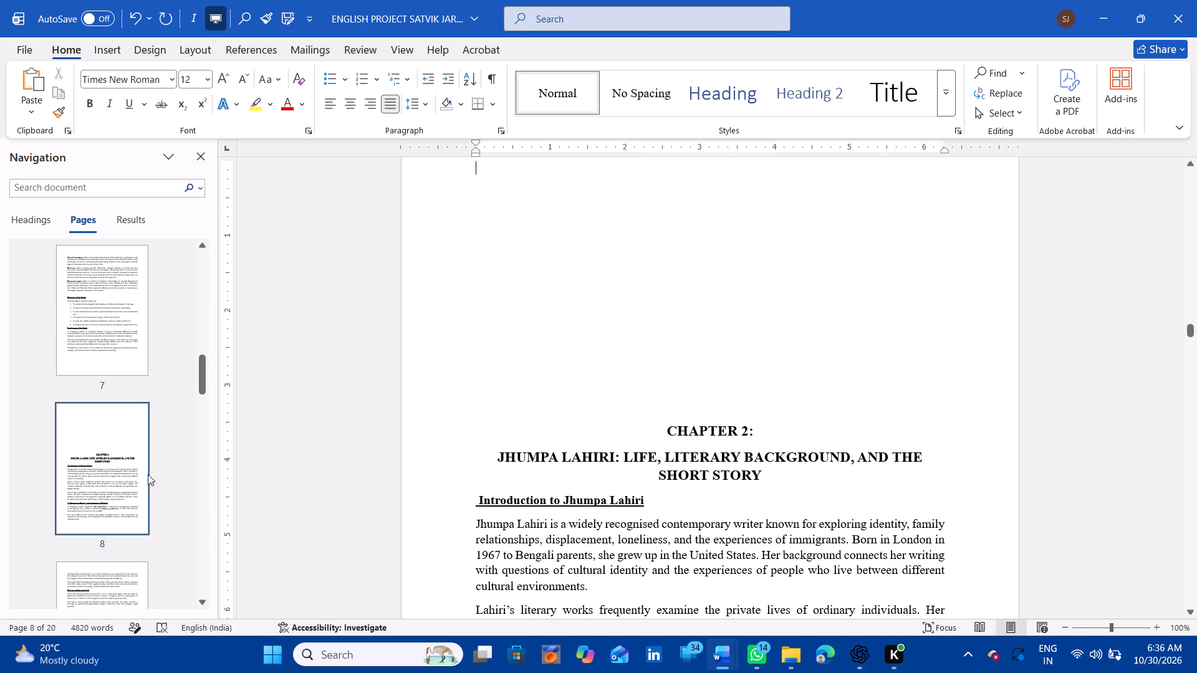
pyautogui.scroll(-15, 632, 452)
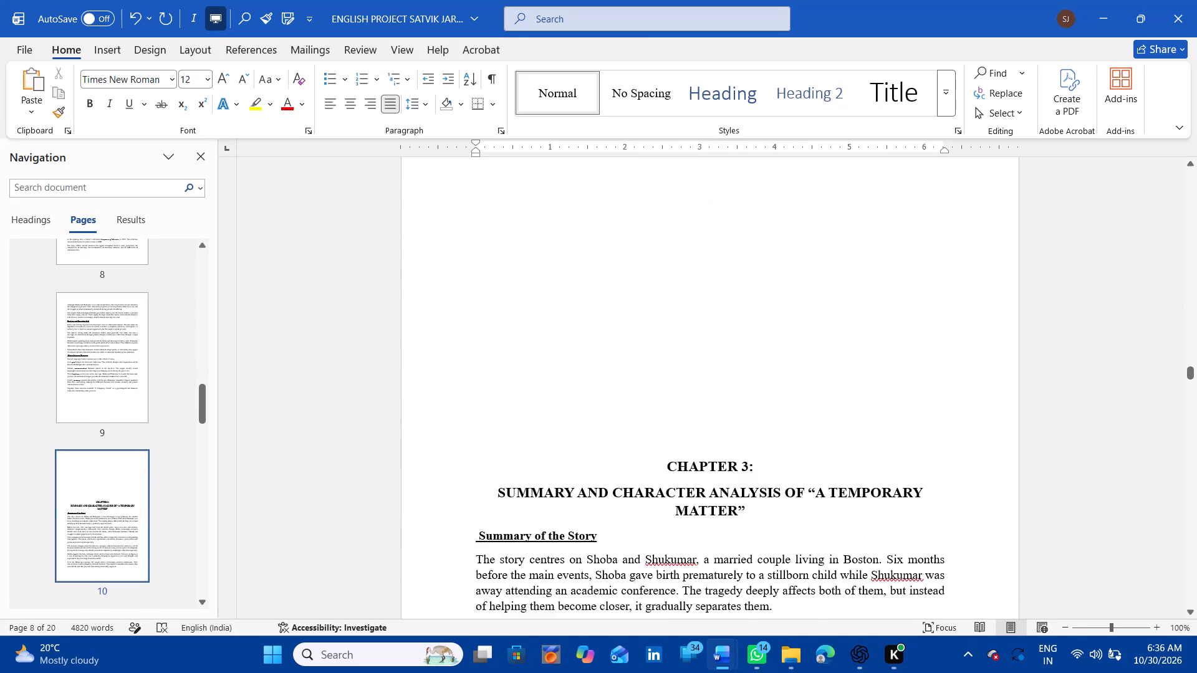
pyautogui.scroll(-4, 632, 452)
pyautogui.moveTo(431, 314); pyautogui.dragTo(435, 347)
pyautogui.hotkey('ctrl', 'c')
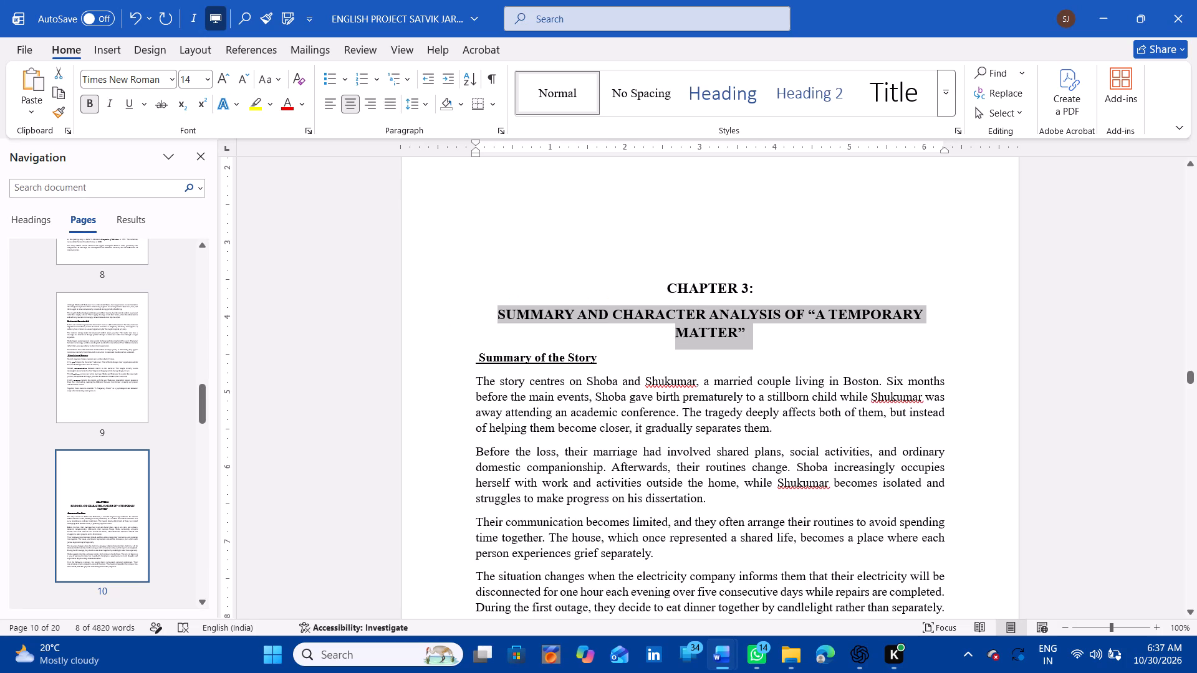
pyautogui.scroll(5, 67, 361)
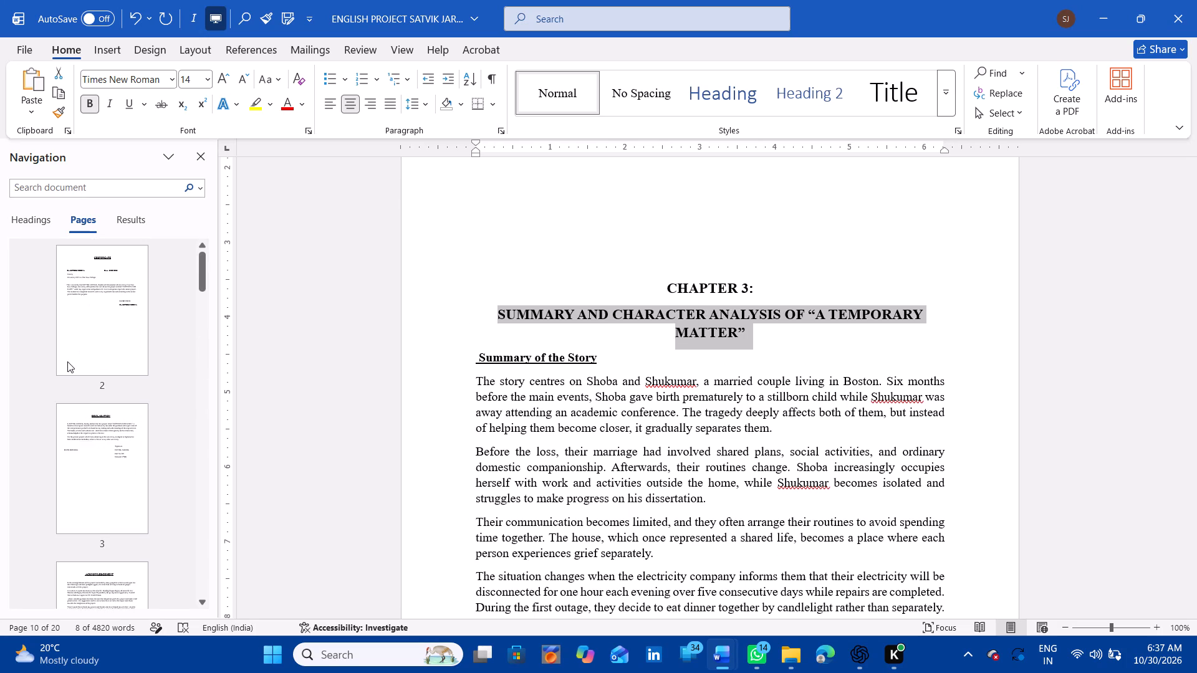
pyautogui.scroll(-2, 94, 413)
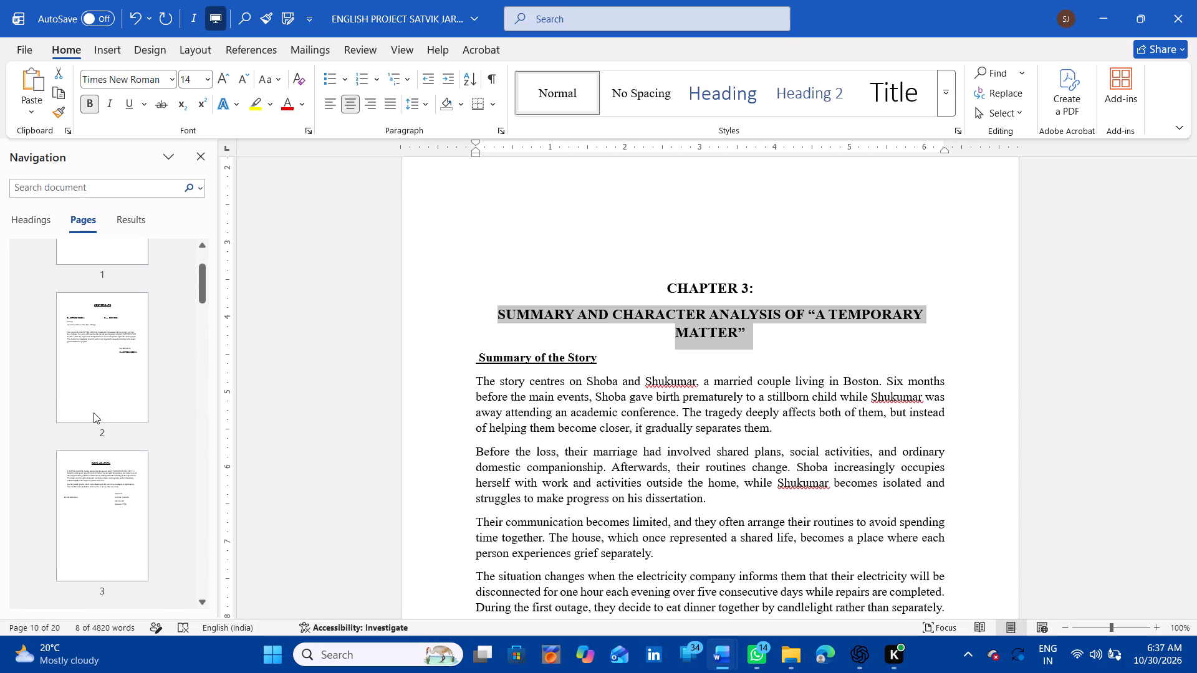
pyautogui.scroll(-1, 94, 413)
pyautogui.click(102, 392)
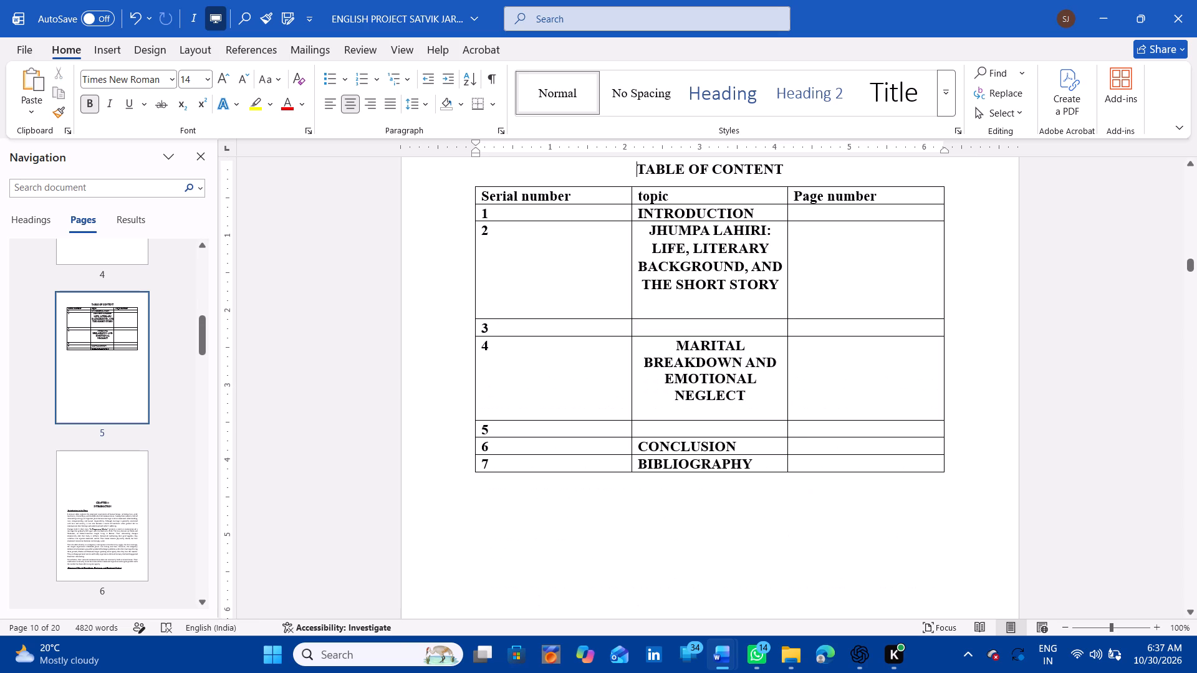
pyautogui.click(655, 336)
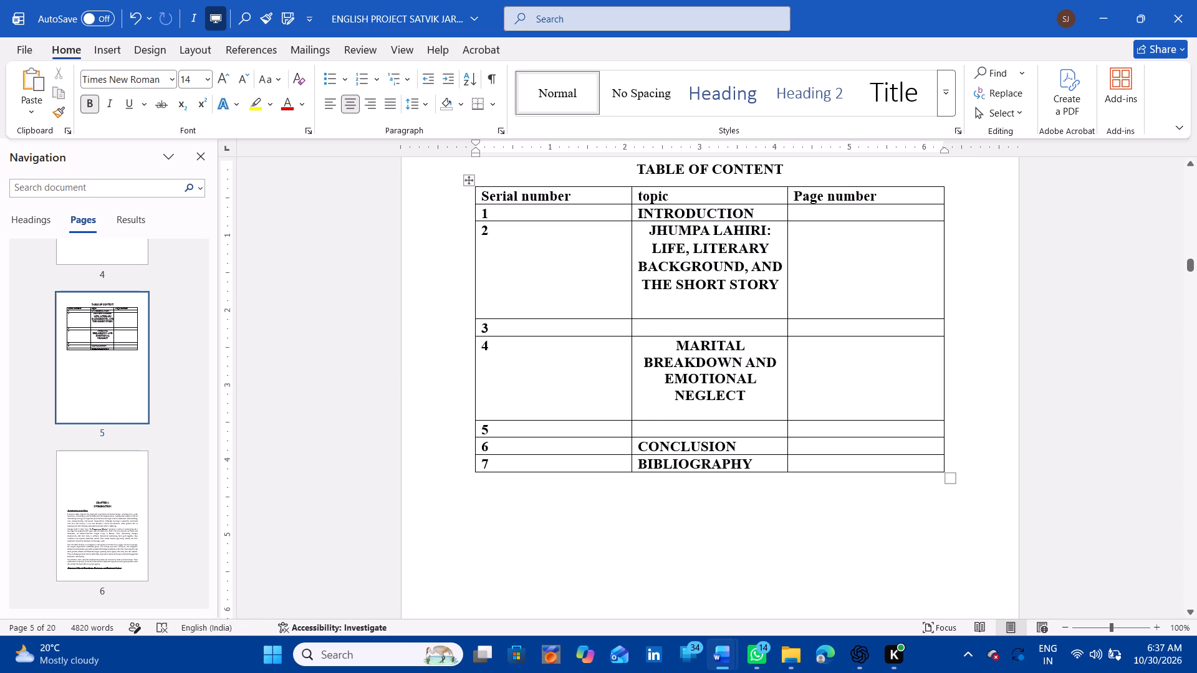
pyautogui.click(653, 333)
pyautogui.hotkey('ctrl', 'v')
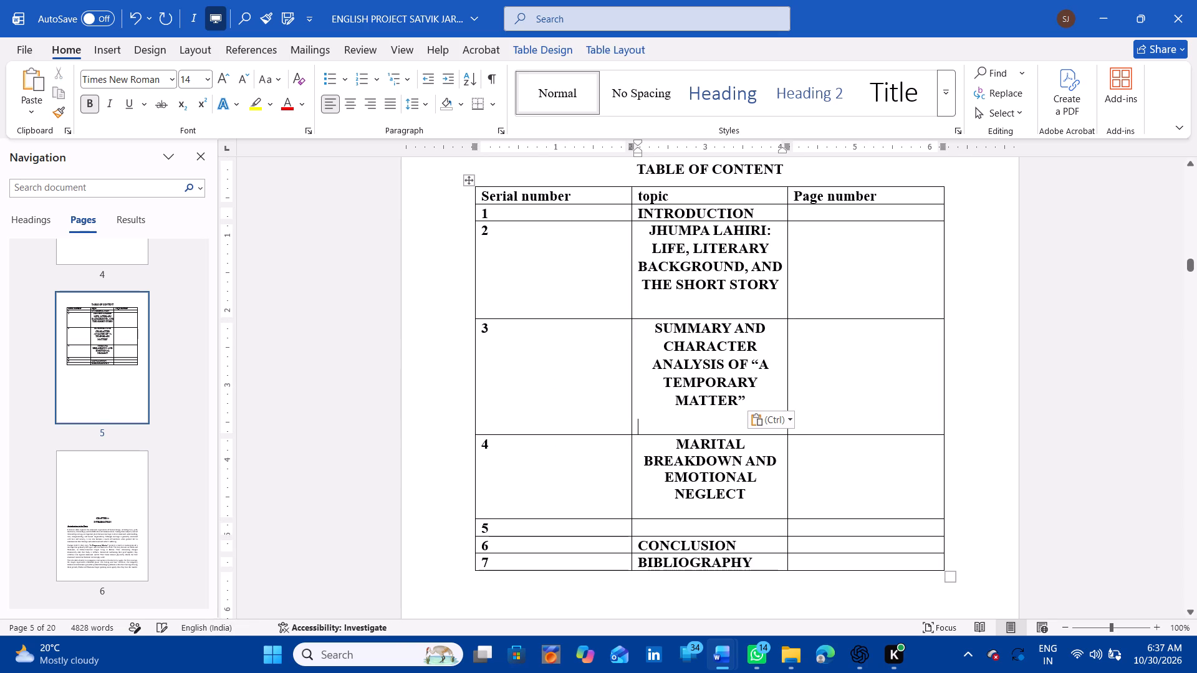
# Copy the Chapter 5 title "DISCLOSURE, SYMBOLISM, AND NARRATIVE TECHNIQUE" into row 5's topic cell of the contents table.
pyautogui.scroll(-2, 150, 420)
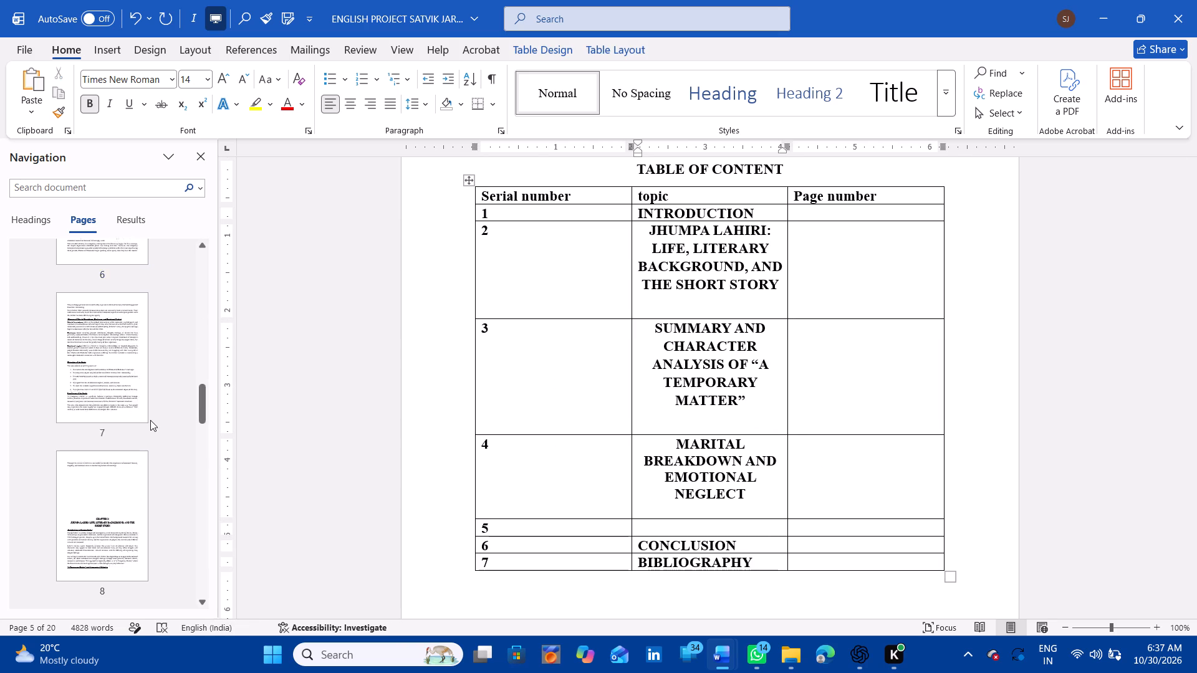
pyautogui.scroll(-4, 150, 420)
pyautogui.click(99, 392)
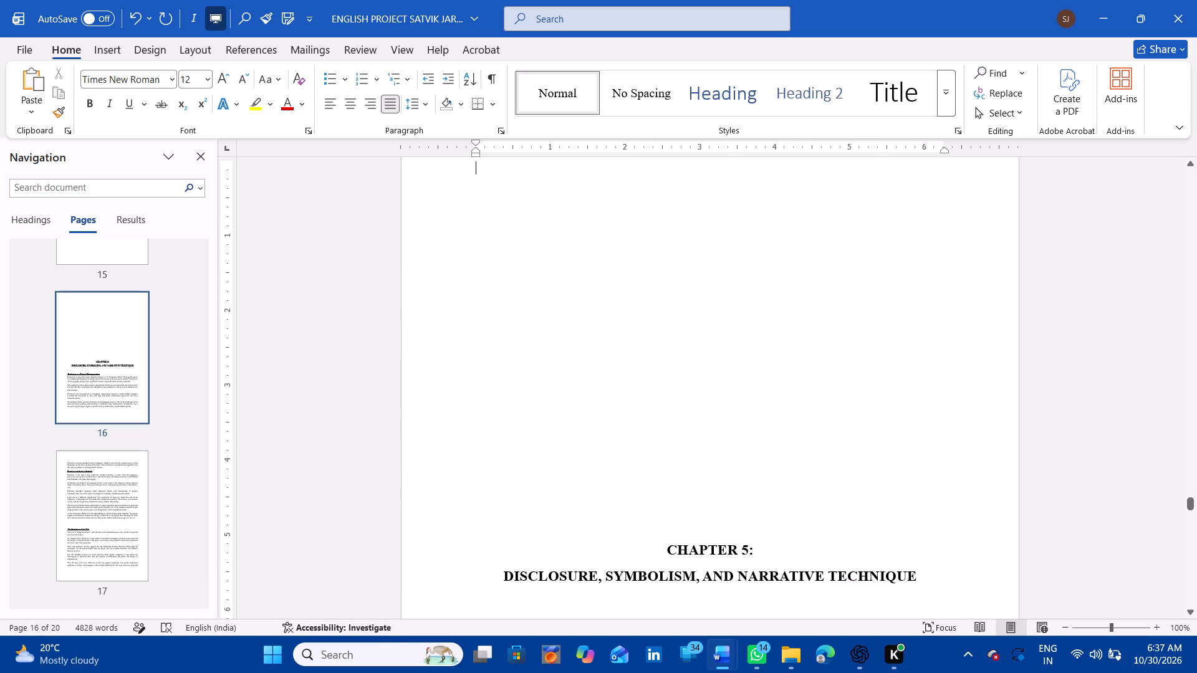
pyautogui.click(431, 589)
pyautogui.hotkey('ctrl', 'c')
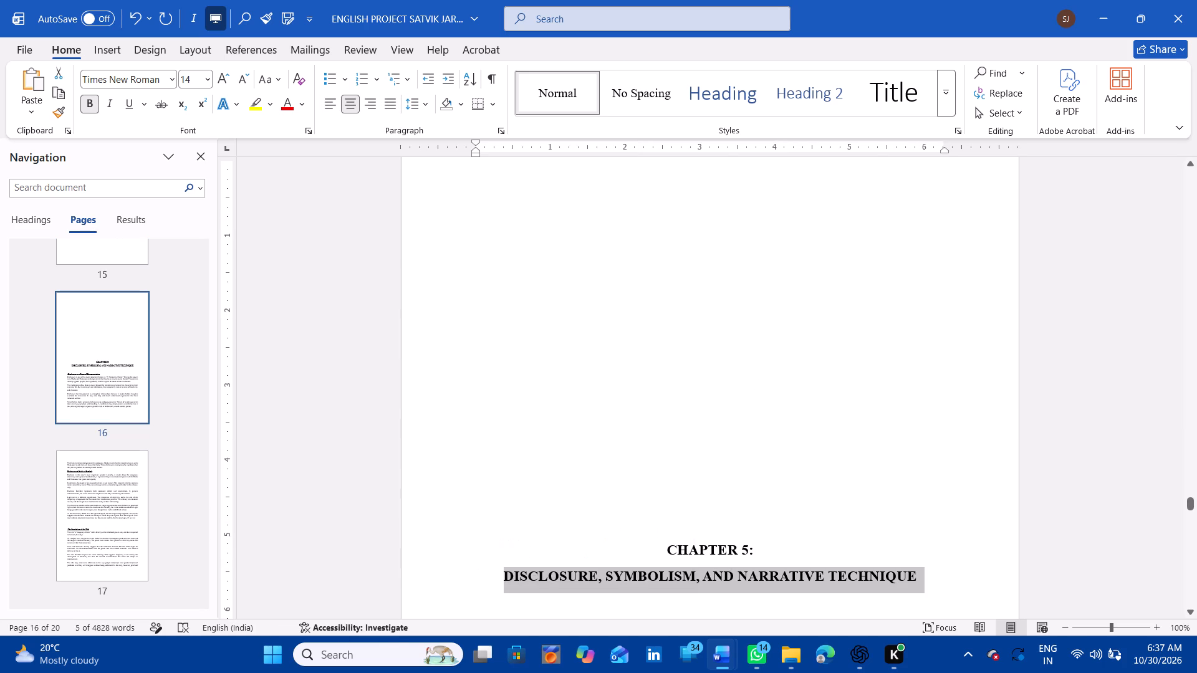
pyautogui.scroll(8, 129, 439)
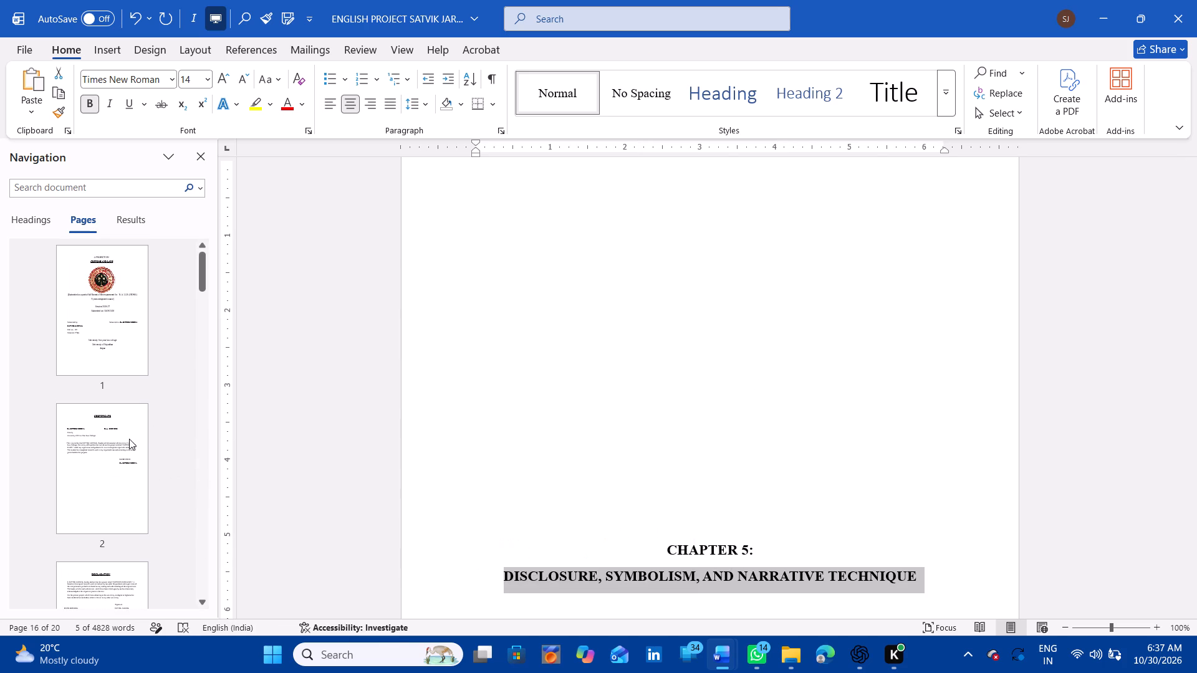
pyautogui.scroll(1, 129, 439)
pyautogui.scroll(-2, 129, 439)
pyautogui.click(105, 405)
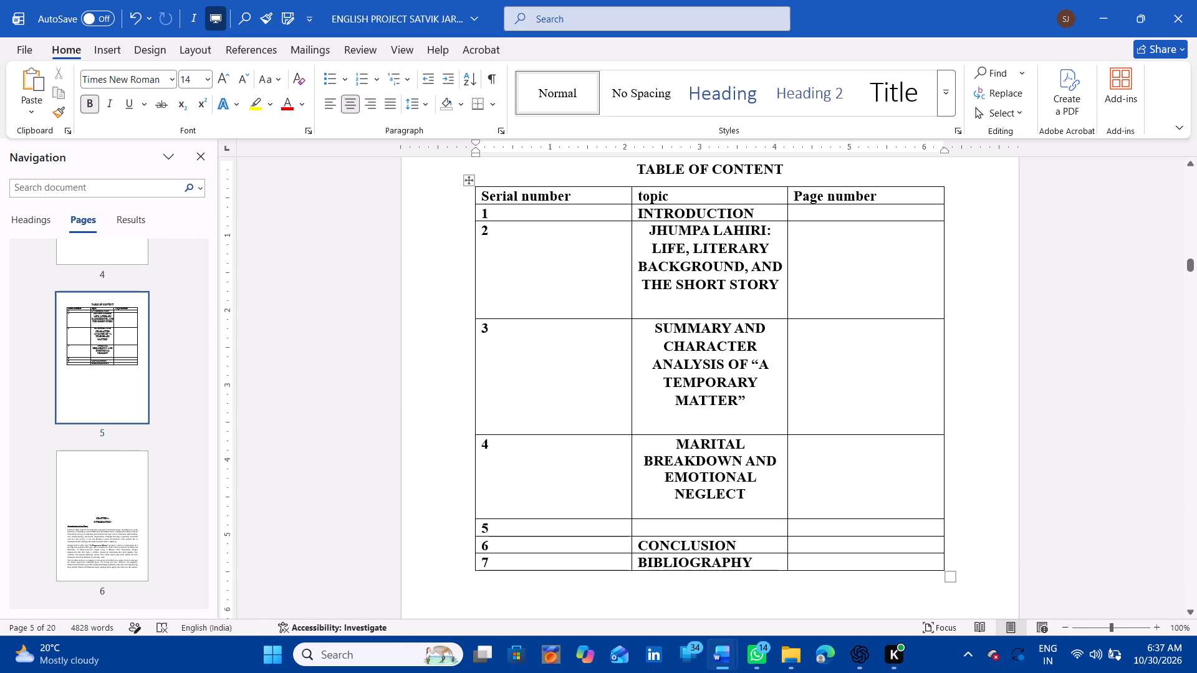
pyautogui.click(643, 525)
pyautogui.hotkey('ctrl', 'v')
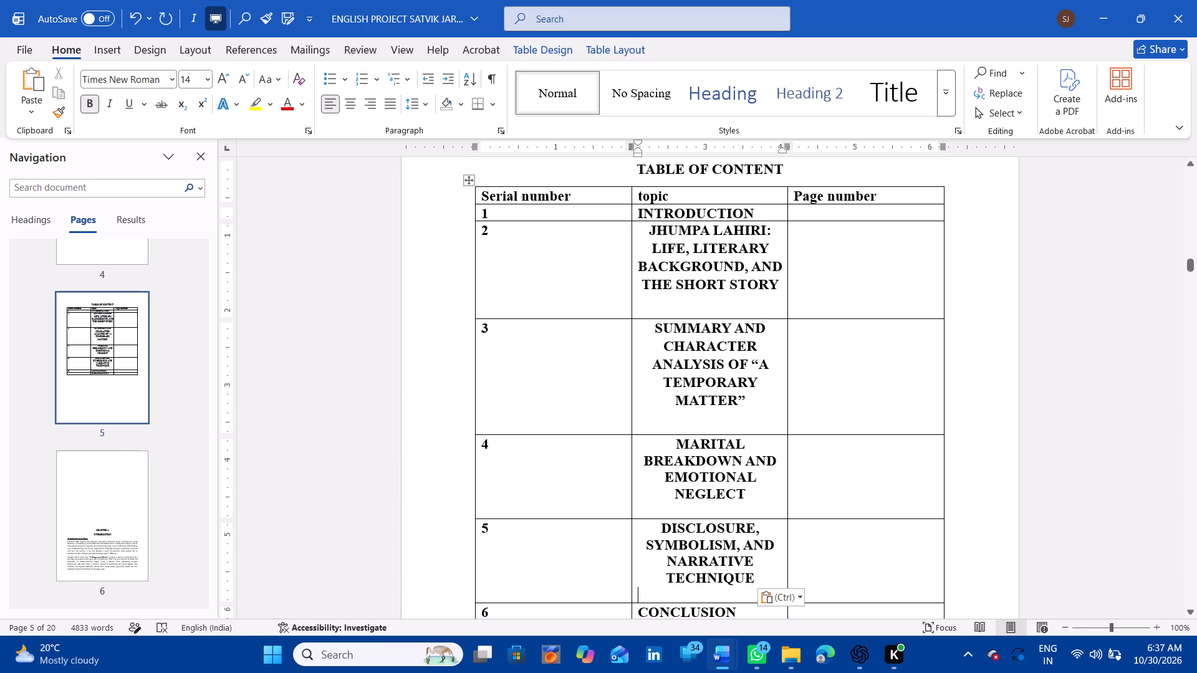
# Format the whole topic column of the contents table as uppercase, 12 pt, non-bold and left-aligned.
pyautogui.click(677, 189)
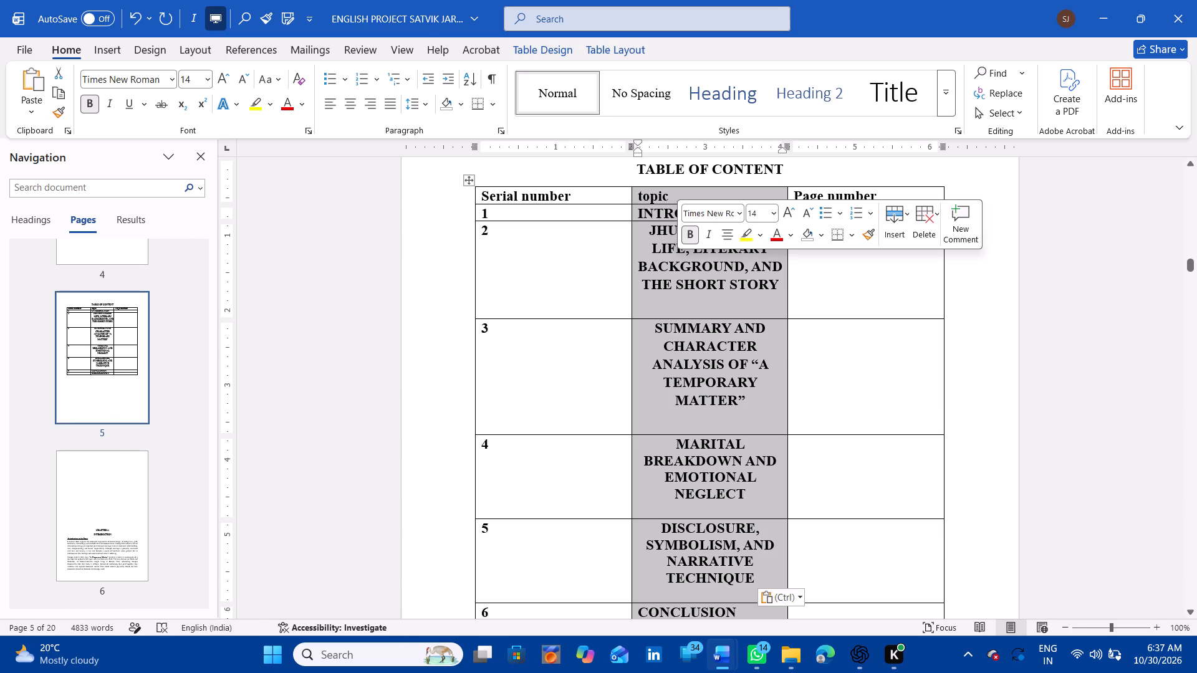
pyautogui.click(274, 72)
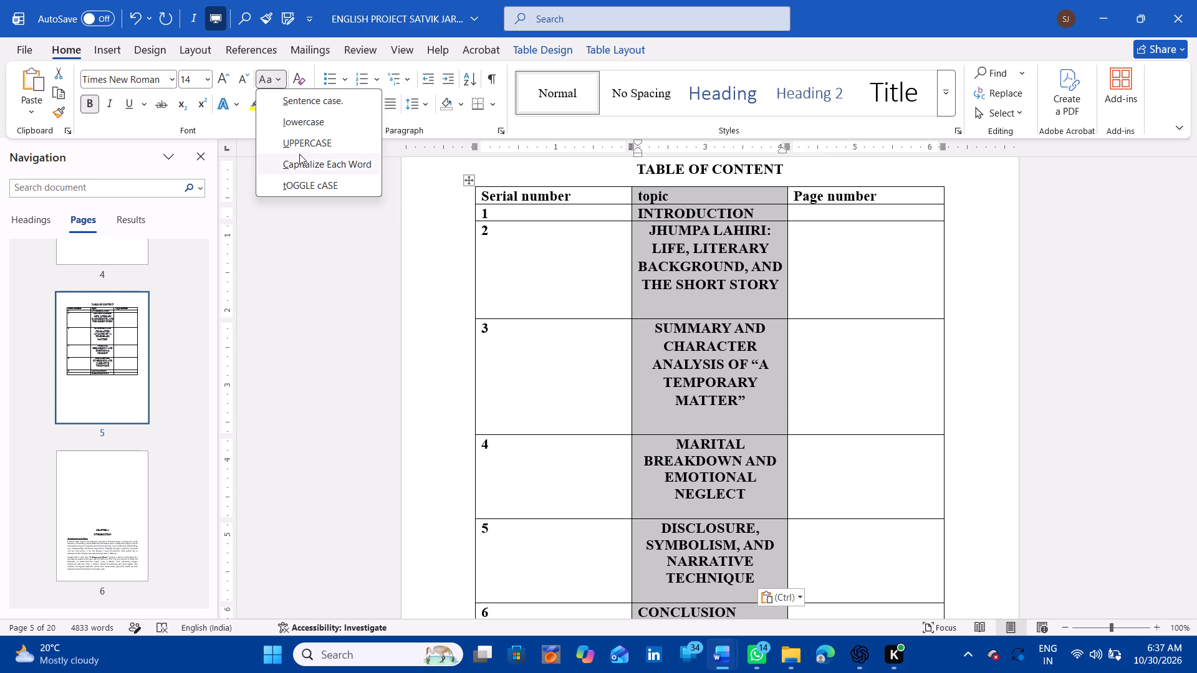
pyautogui.click(301, 148)
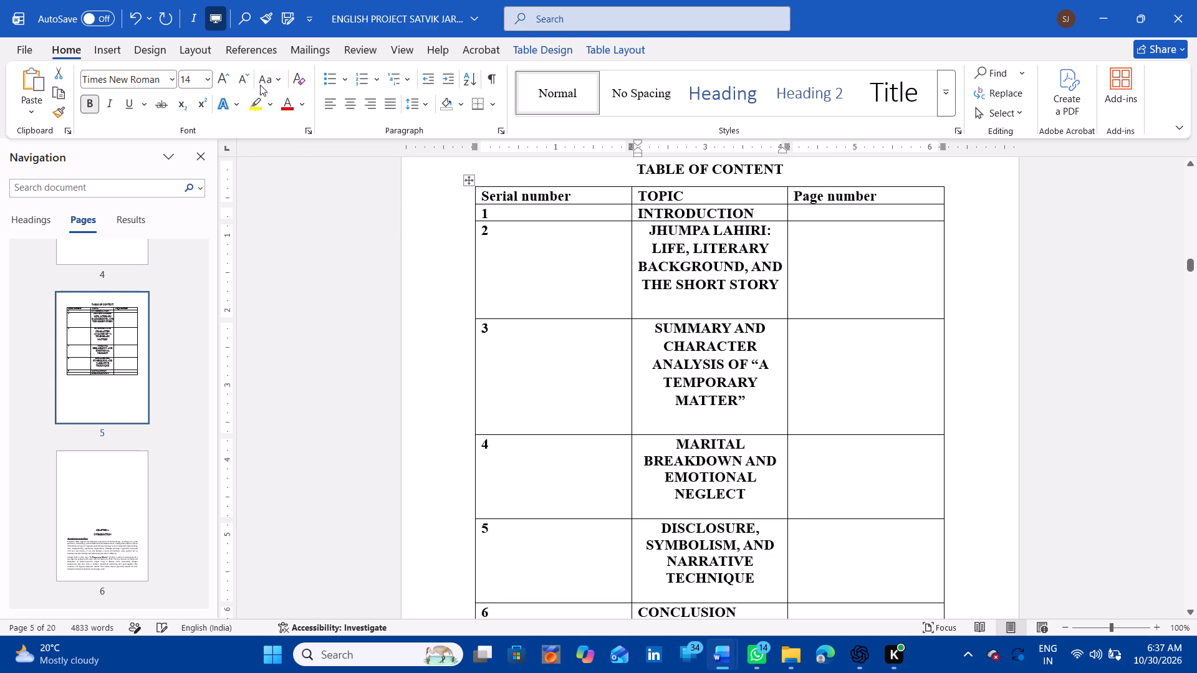
pyautogui.click(246, 80)
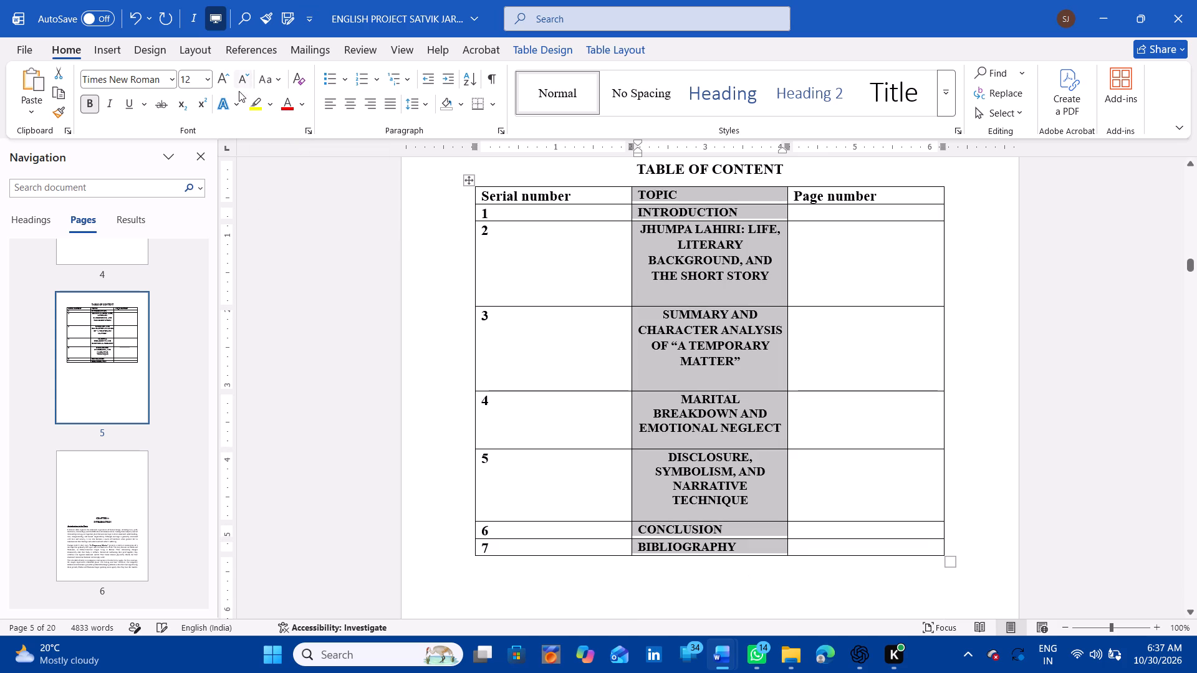
pyautogui.click(86, 105)
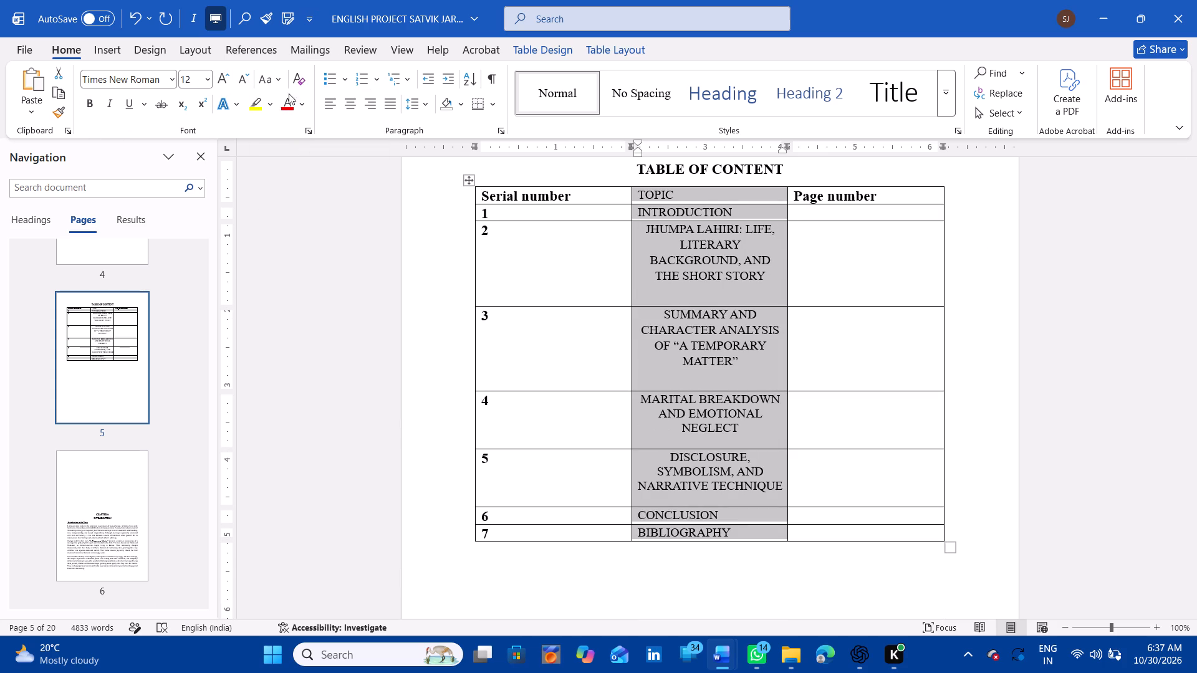
pyautogui.click(329, 107)
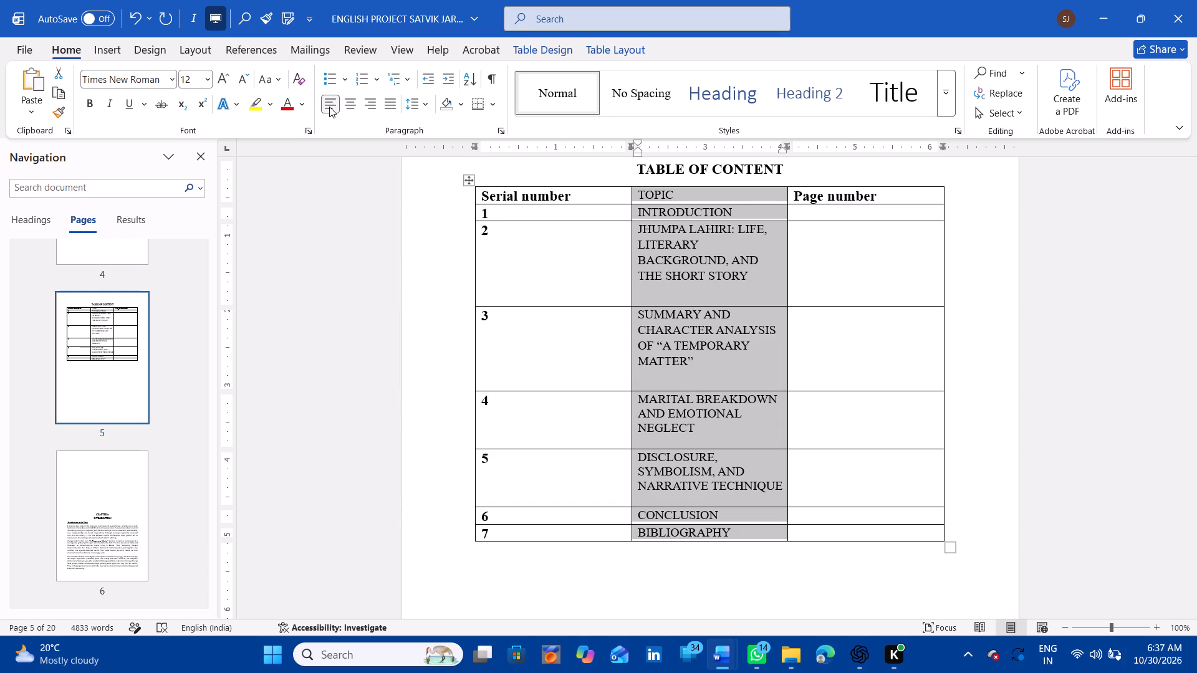
# Format the whole Serial number column of the contents table as uppercase, 12 pt and non-bold.
pyautogui.click(534, 188)
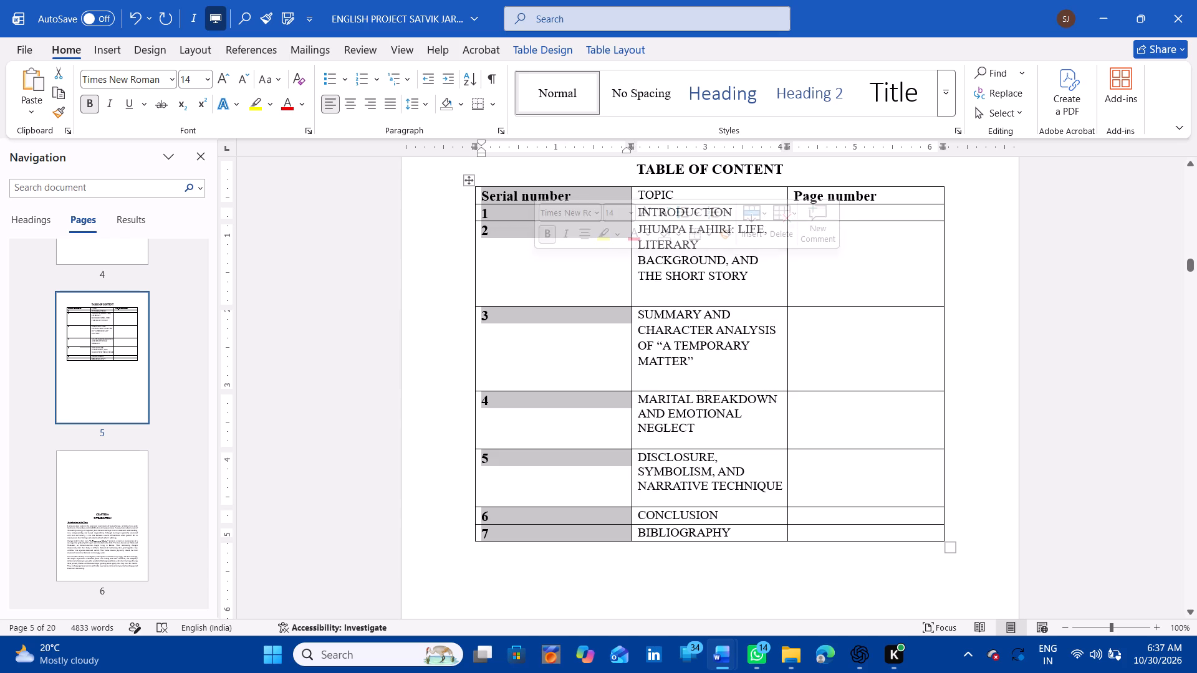
pyautogui.moveTo(270, 75); pyautogui.dragTo(304, 143)
pyautogui.click(304, 143)
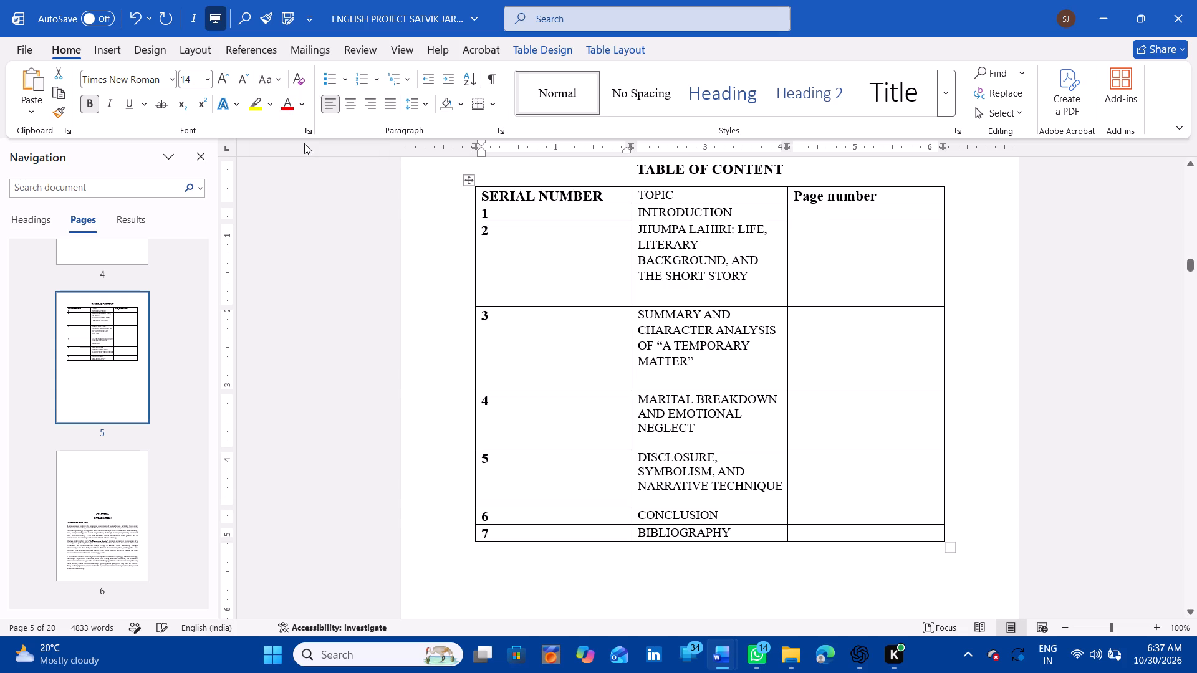
pyautogui.moveTo(253, 83); pyautogui.dragTo(243, 80)
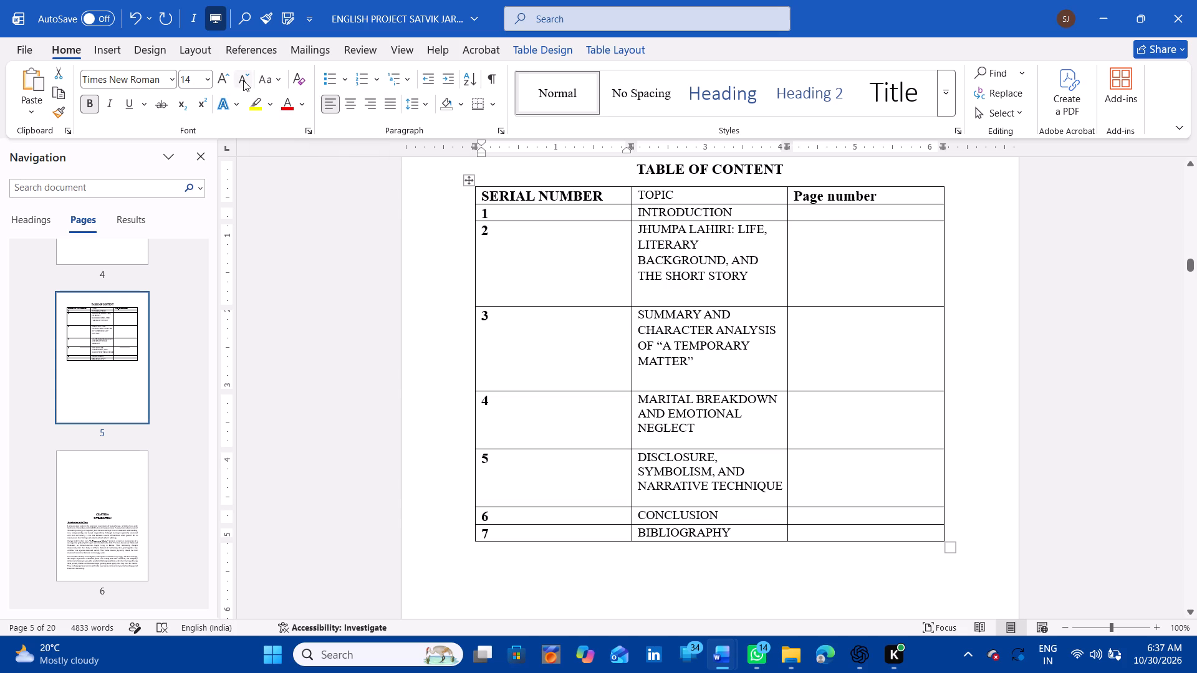
pyautogui.click(243, 80)
pyautogui.click(85, 104)
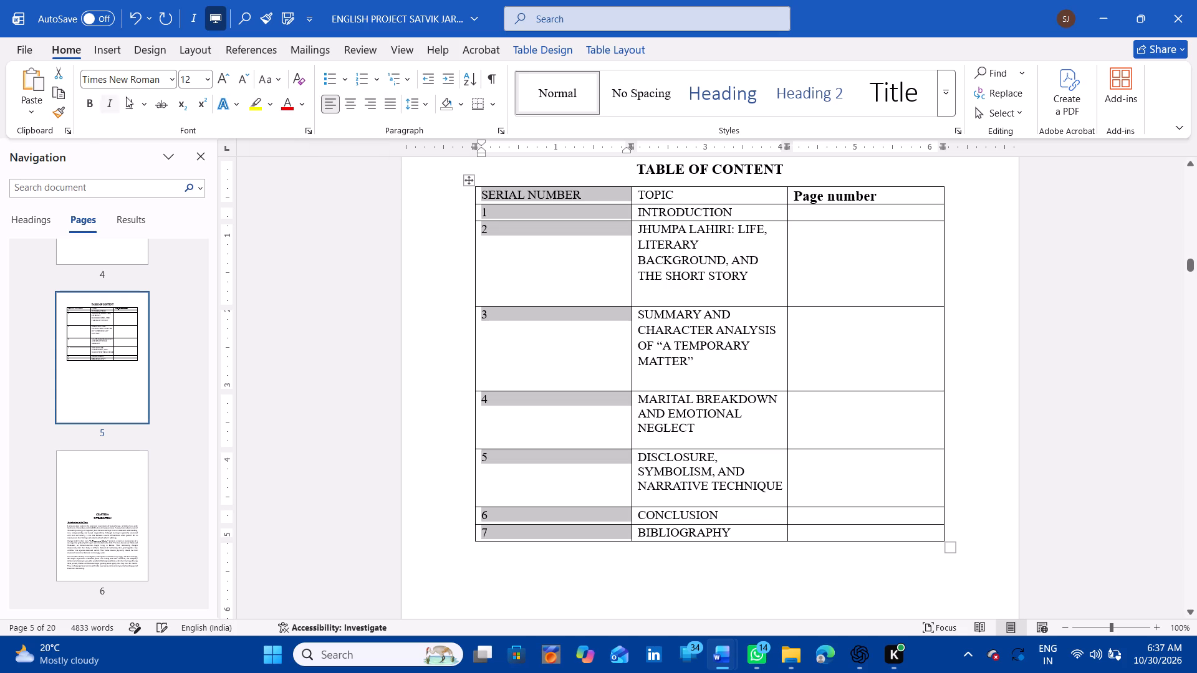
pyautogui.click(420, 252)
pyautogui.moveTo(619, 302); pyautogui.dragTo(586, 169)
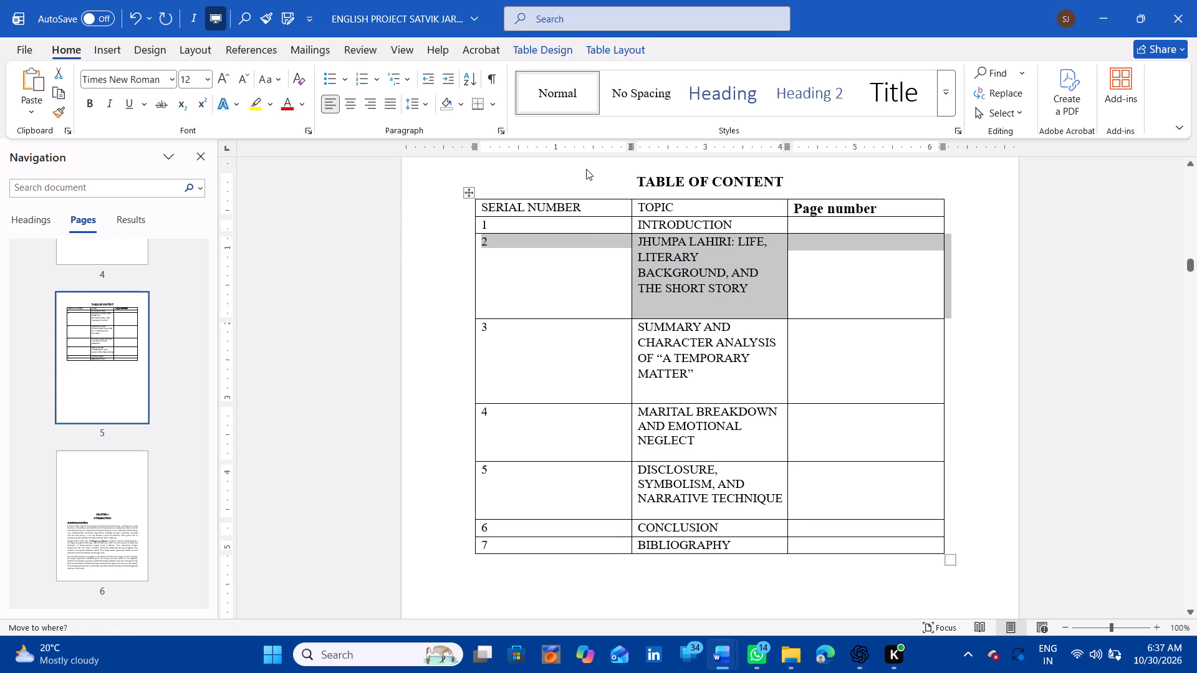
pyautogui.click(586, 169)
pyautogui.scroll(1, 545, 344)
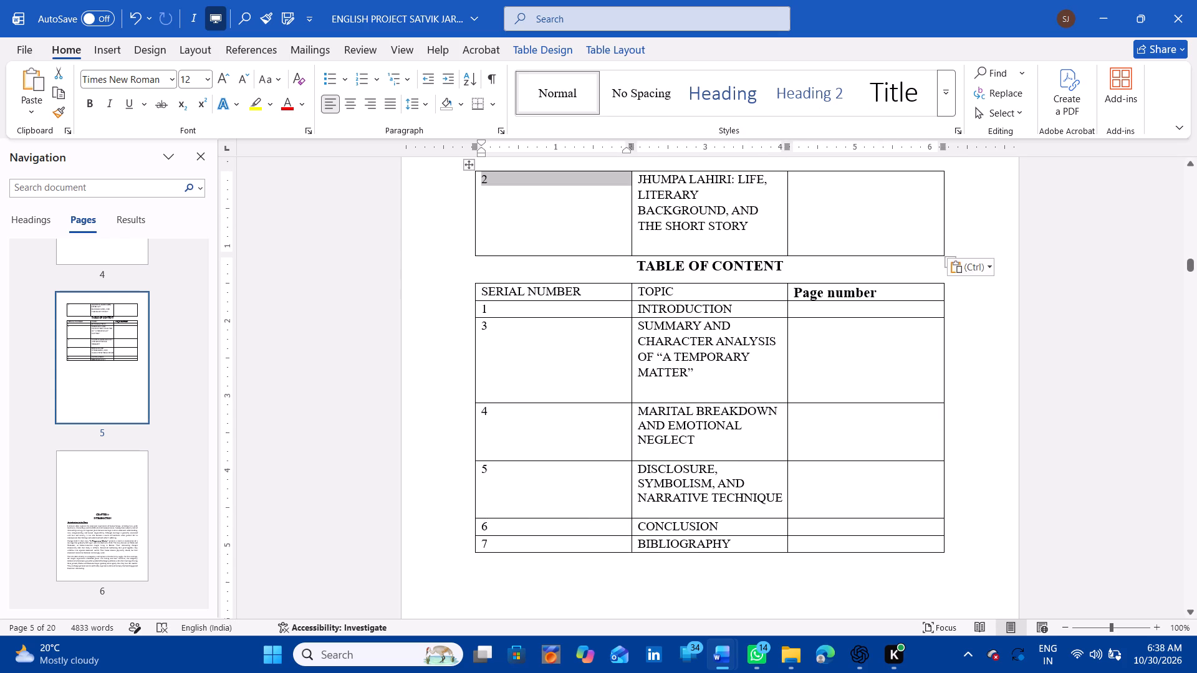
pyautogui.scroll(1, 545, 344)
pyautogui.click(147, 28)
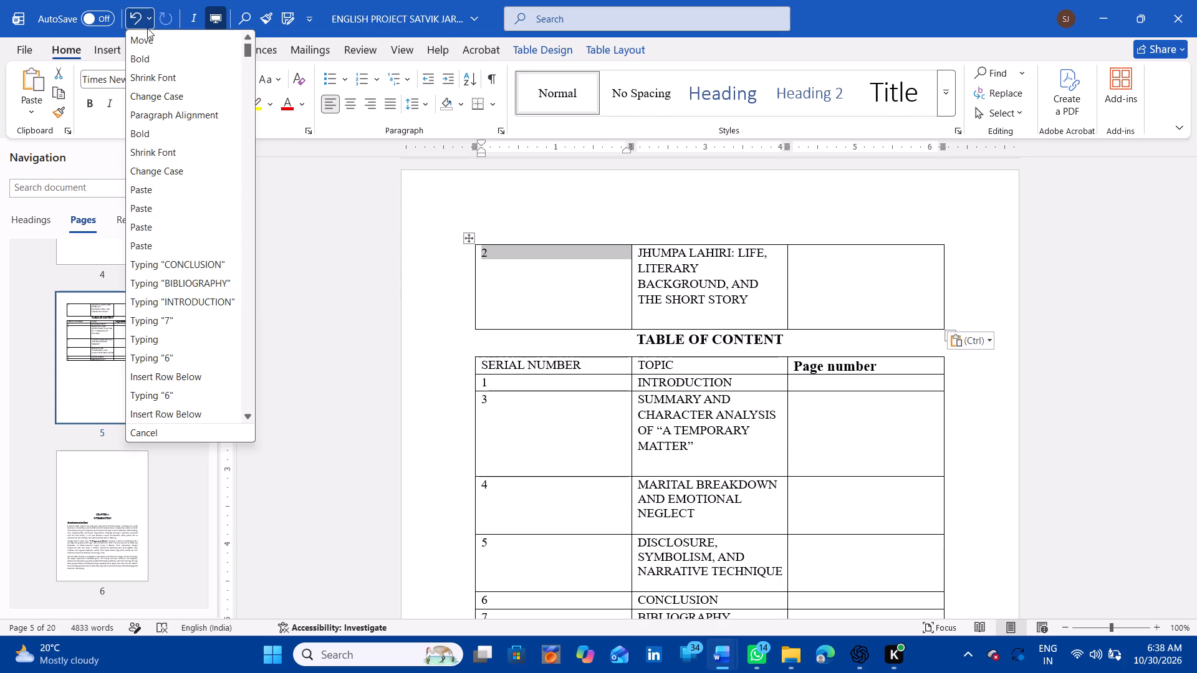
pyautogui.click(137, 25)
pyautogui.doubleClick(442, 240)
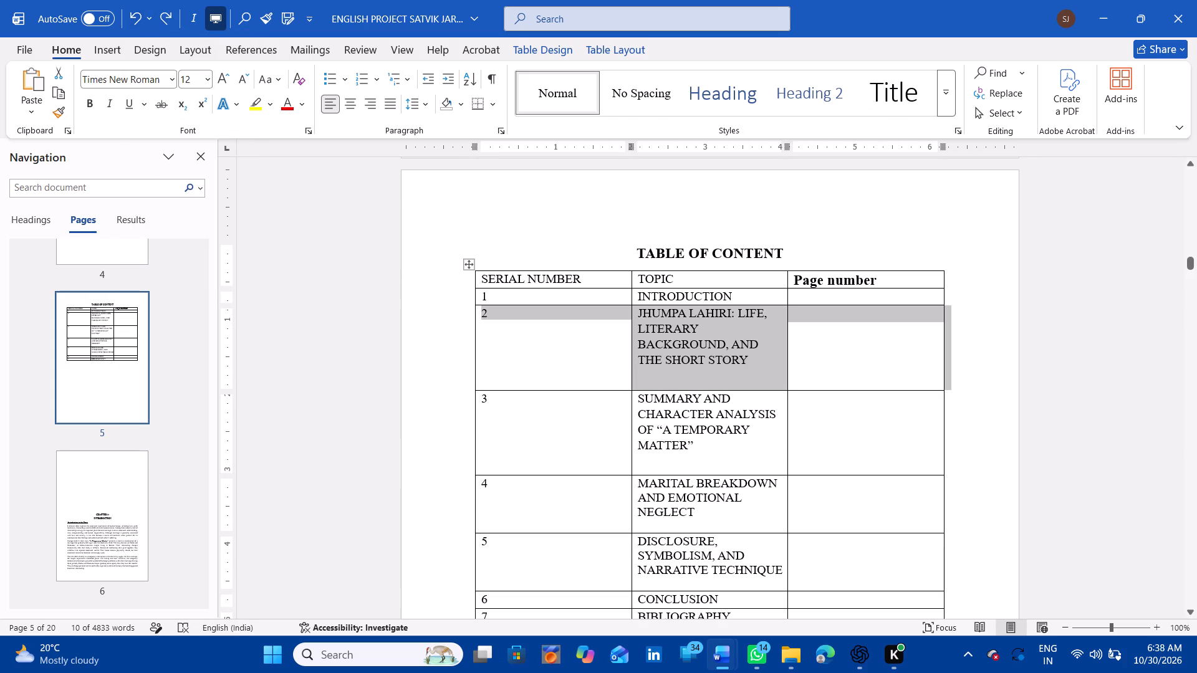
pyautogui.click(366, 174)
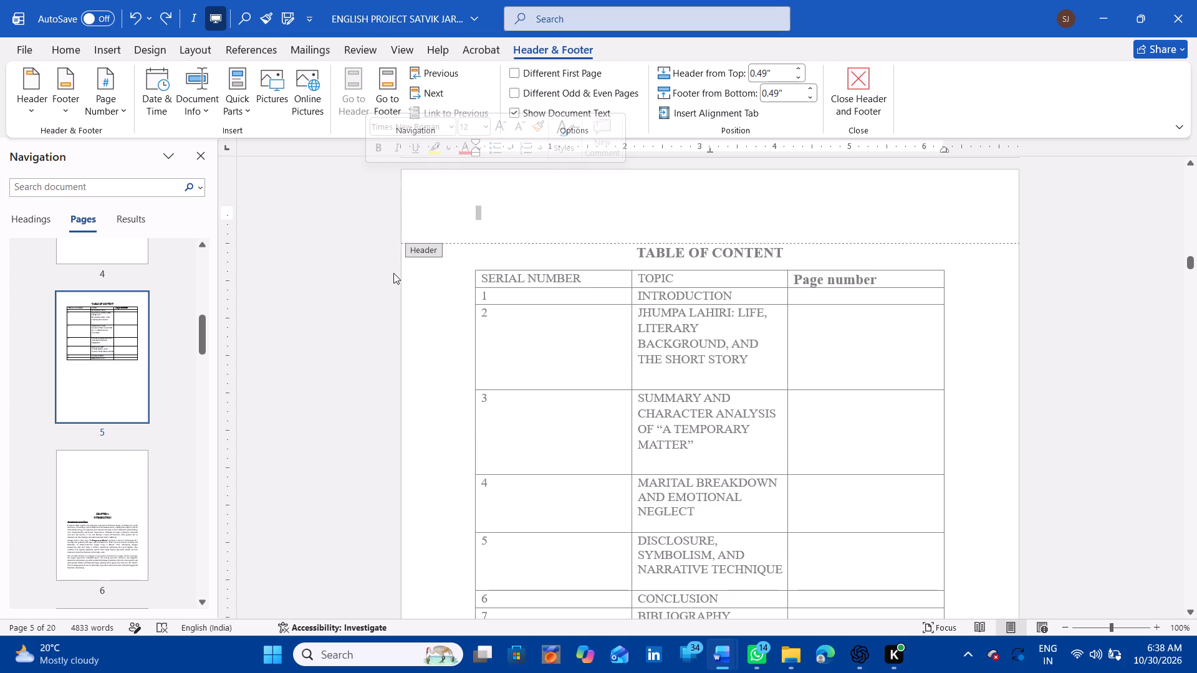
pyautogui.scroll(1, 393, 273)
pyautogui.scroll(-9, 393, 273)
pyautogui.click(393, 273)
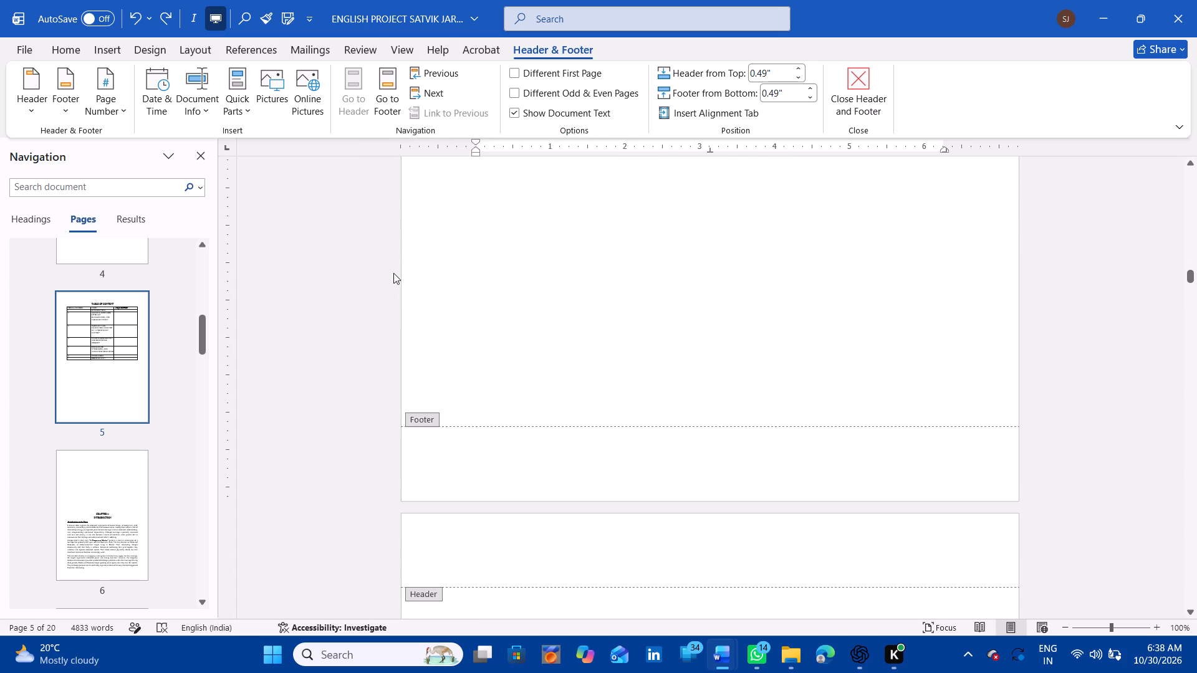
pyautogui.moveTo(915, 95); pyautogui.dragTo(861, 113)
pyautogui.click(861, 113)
# Insert a blank line between the TABLE OF CONTENT title and the contents table.
pyautogui.scroll(1, 681, 313)
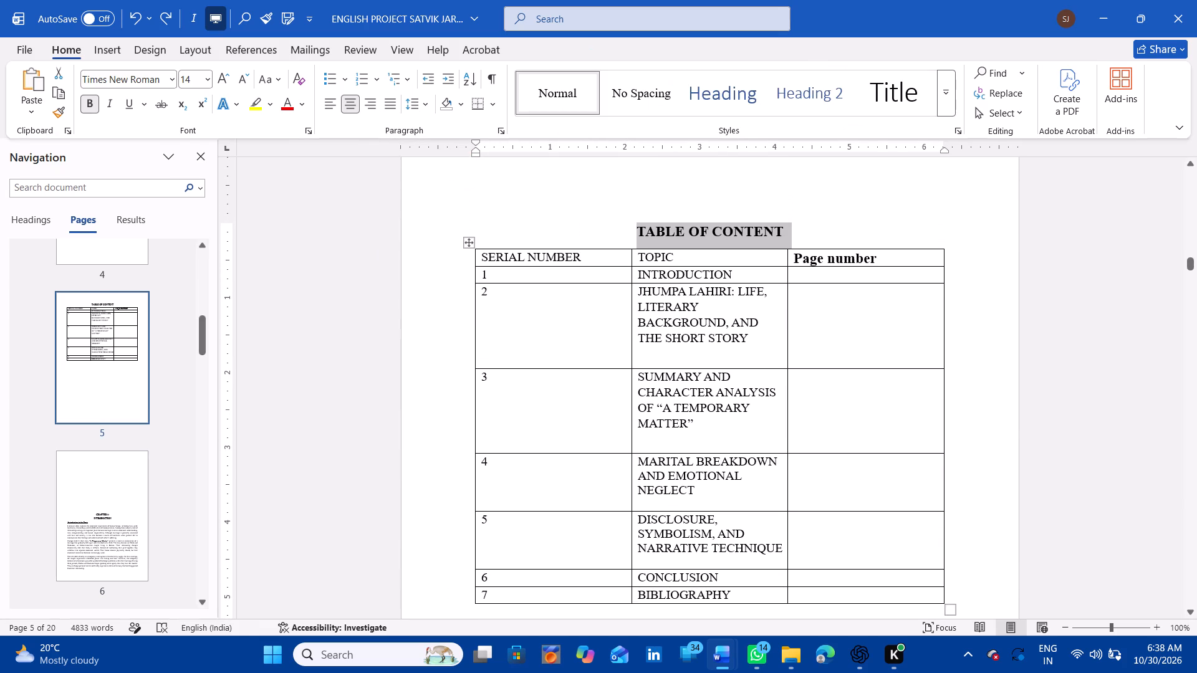
pyautogui.click(796, 222)
pyautogui.press('Return')
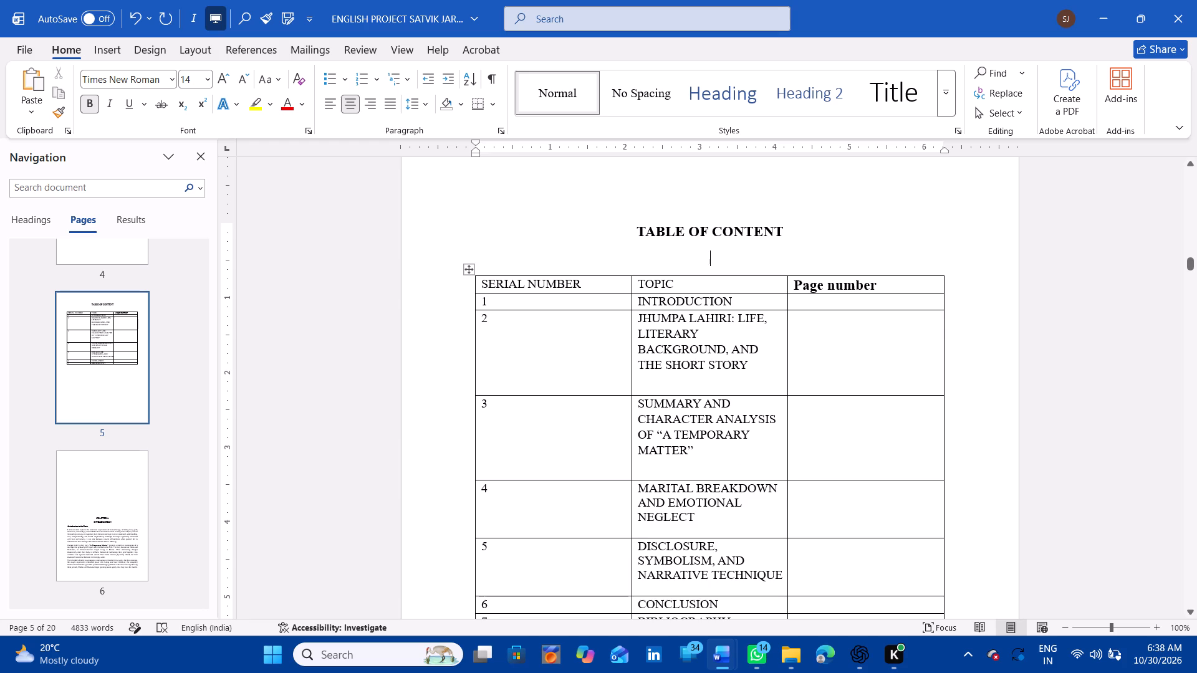
# Narrow the Serial number column until its heading wraps onto two lines, giving the freed width to the topic column.
pyautogui.moveTo(631, 334); pyautogui.dragTo(515, 364)
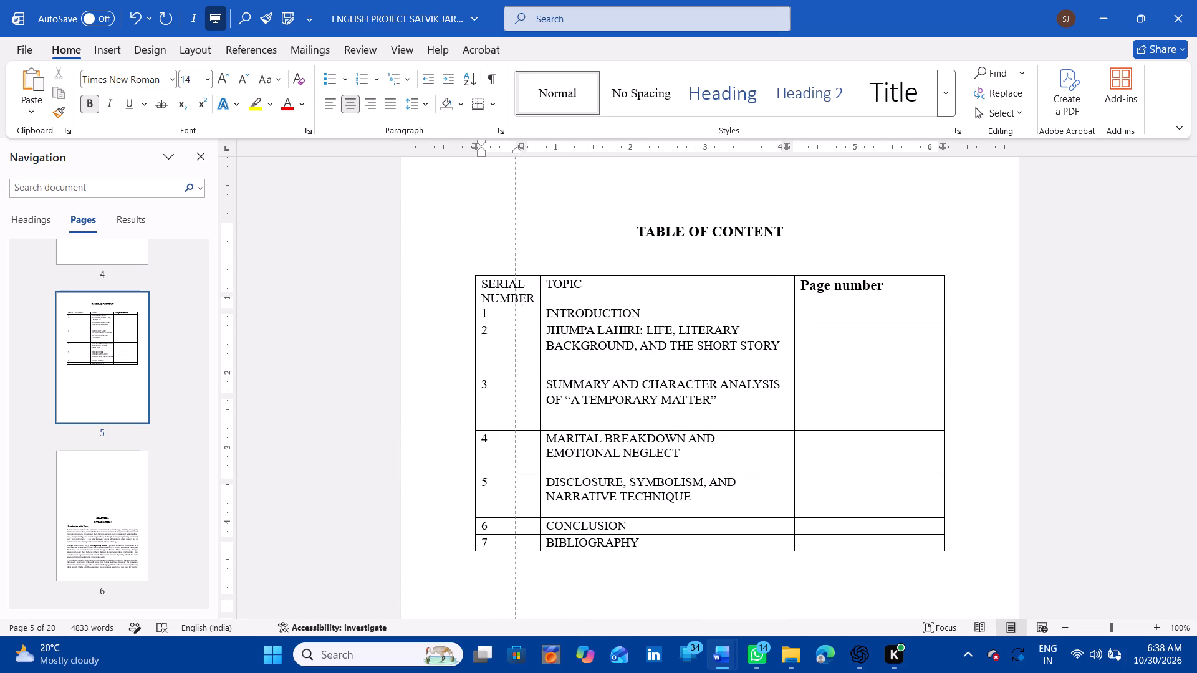
pyautogui.moveTo(515, 364); pyautogui.dragTo(513, 365)
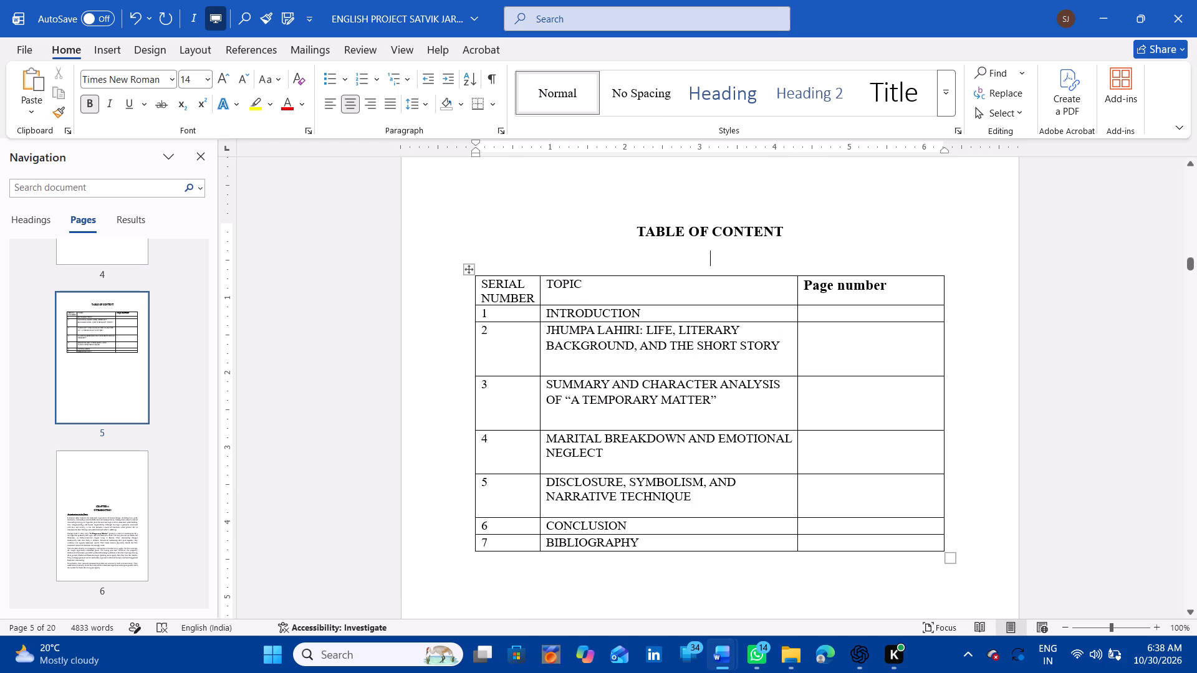
# Remove the blank lines above the CHAPTER 1: INTRODUCTION heading so that it starts at the top of page 6.
pyautogui.click(837, 317)
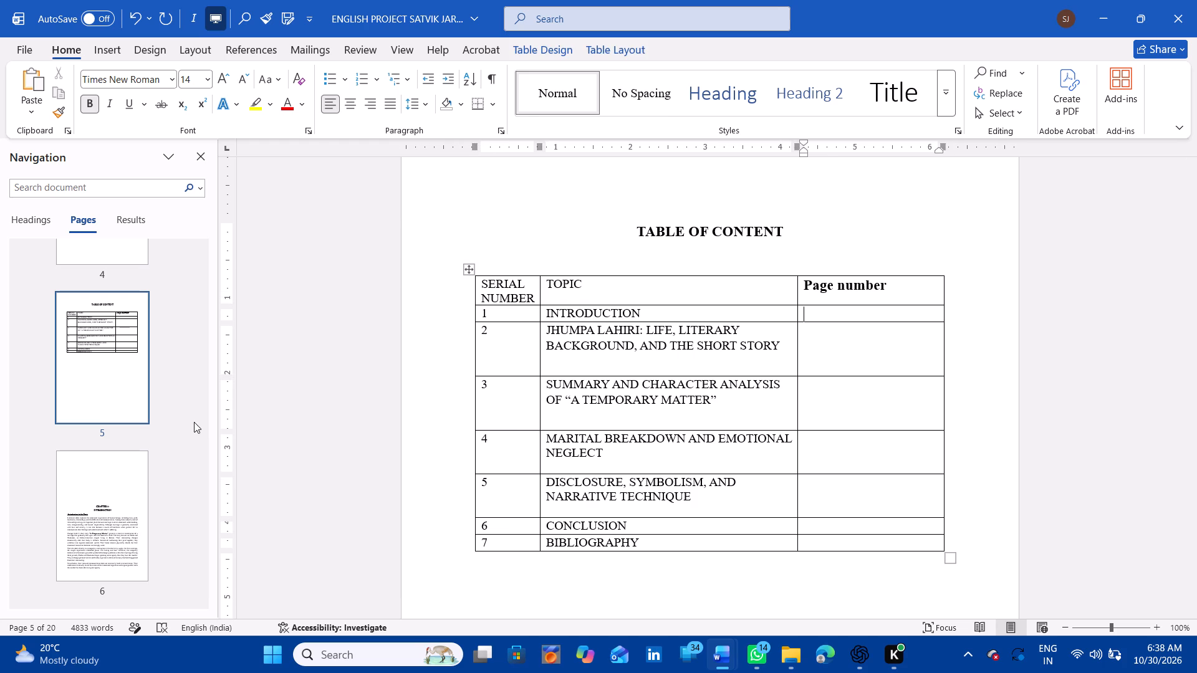
pyautogui.scroll(-1, 176, 424)
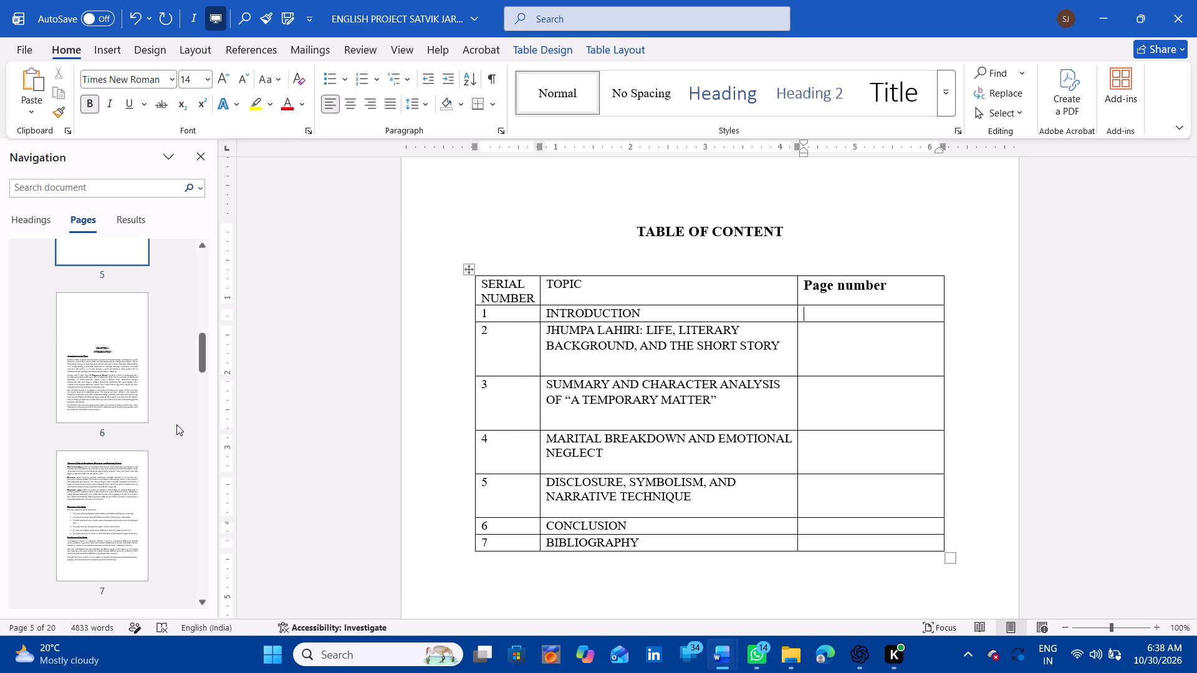
pyautogui.click(123, 372)
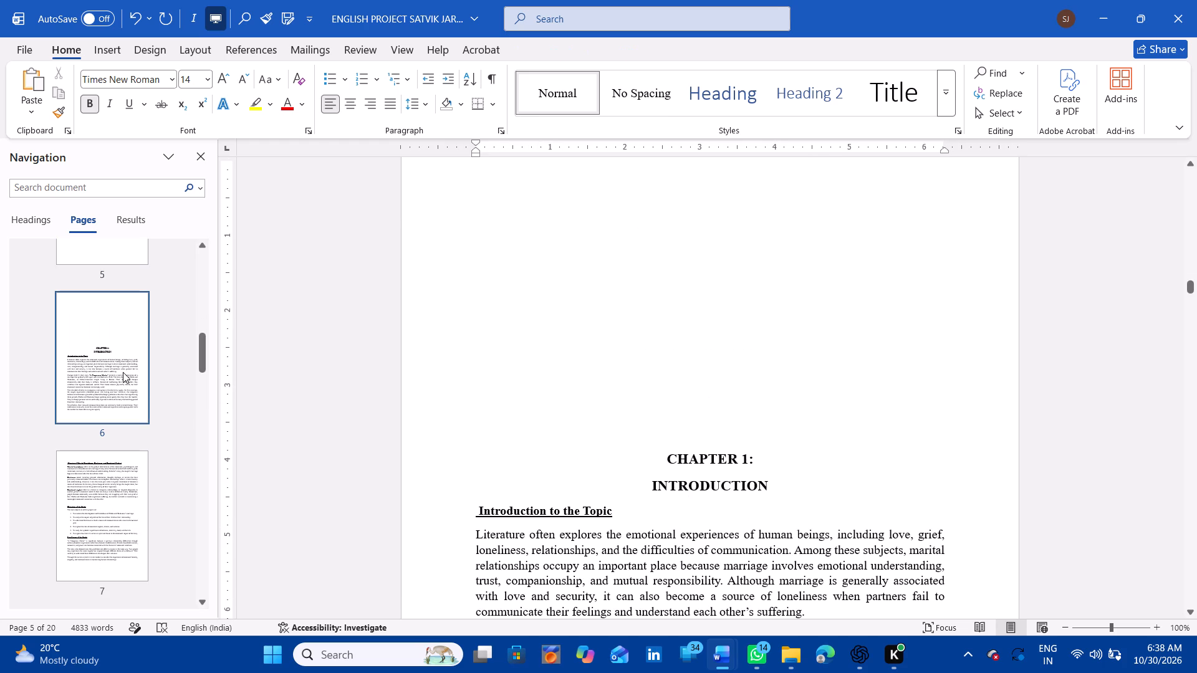
pyautogui.click(471, 413)
pyautogui.press('BackSpace')
pyautogui.press('BackSpace')
pyautogui.press('BackSpace')
pyautogui.press('BackSpace')
pyautogui.press('BackSpace')
pyautogui.press('BackSpace')
pyautogui.press('BackSpace')
pyautogui.press('BackSpace')
pyautogui.press('BackSpace')
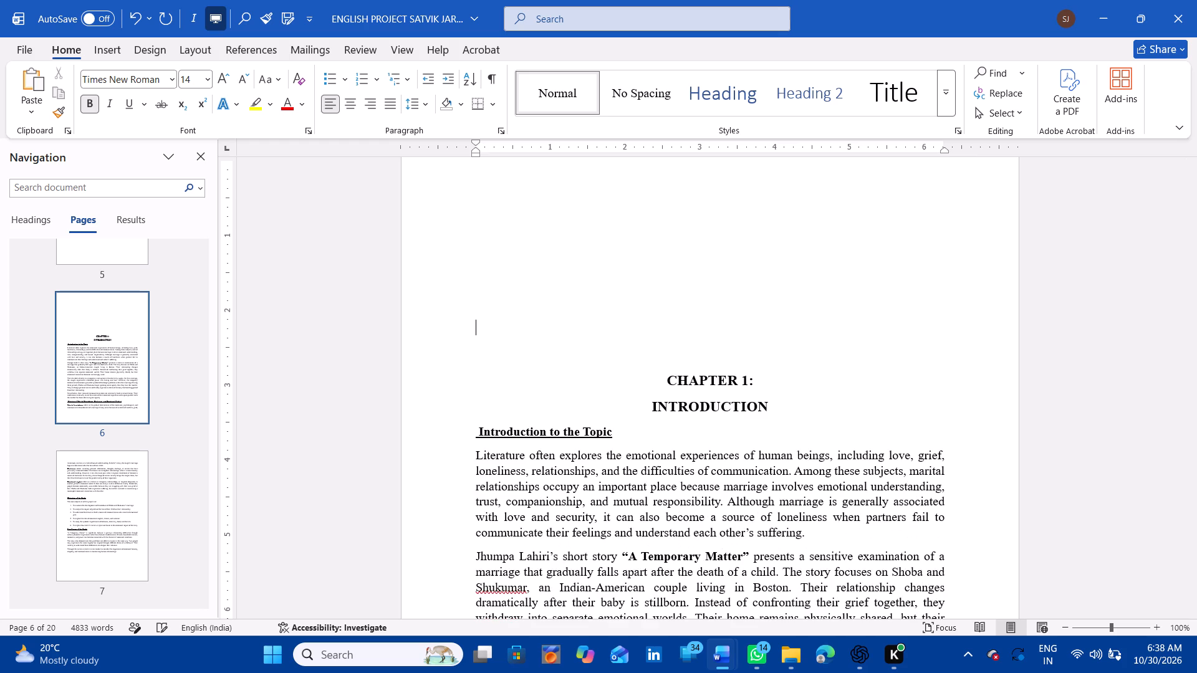
pyautogui.press('BackSpace')
pyautogui.press('BackSpace')
pyautogui.press('BackSpace')
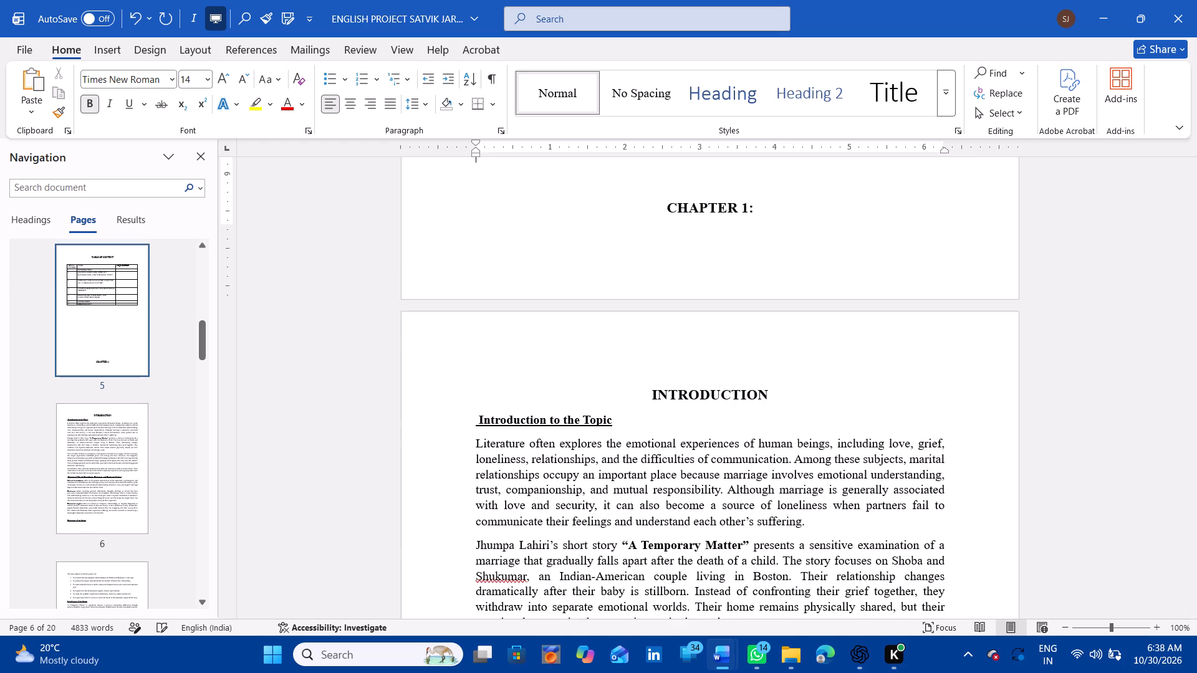
pyautogui.press('Return')
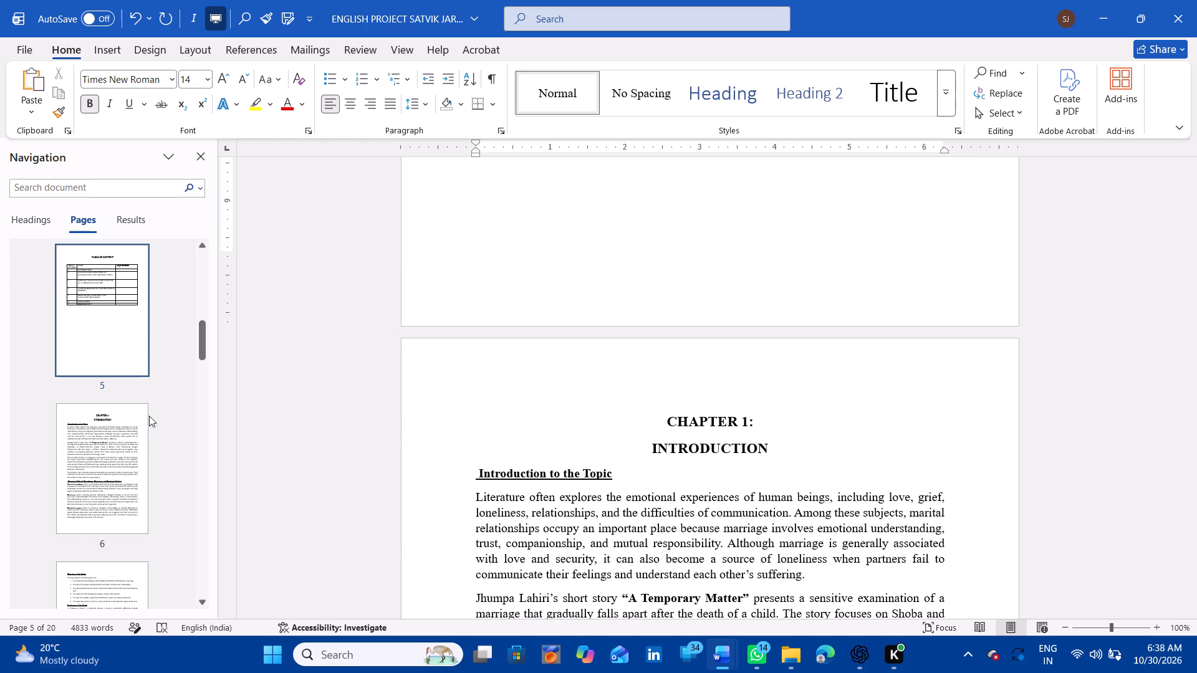
# Enter the page range 6-7 for INTRODUCTION in the Page number column of the contents table.
pyautogui.click(128, 334)
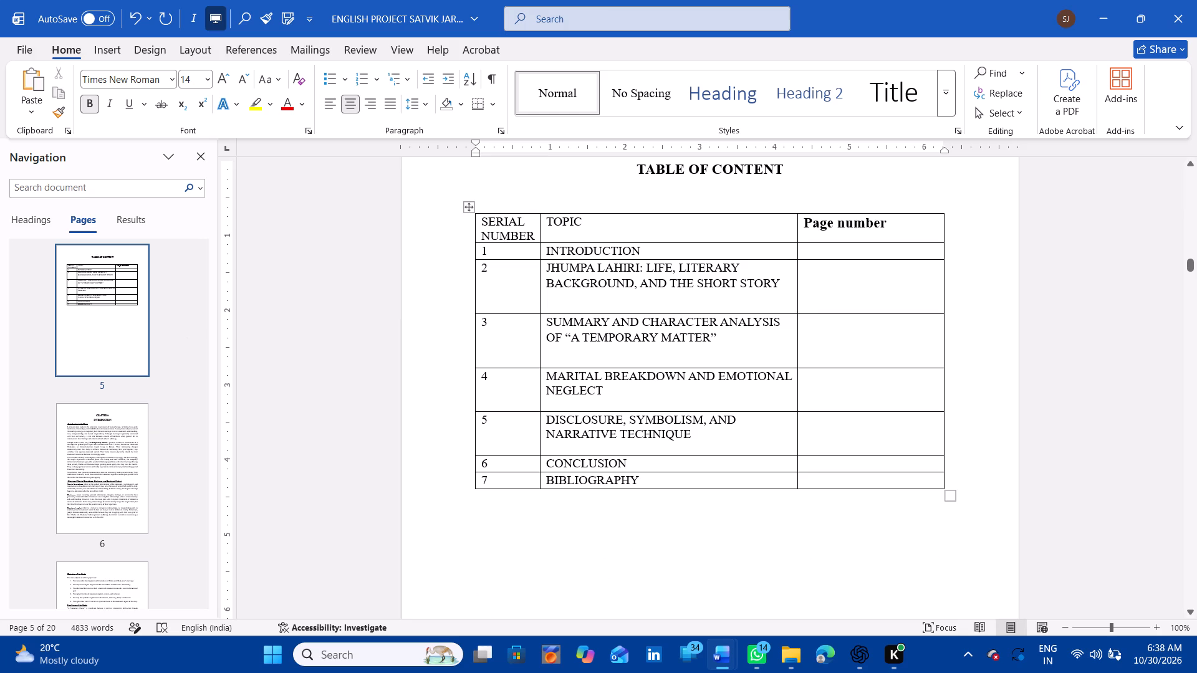
pyautogui.click(829, 251)
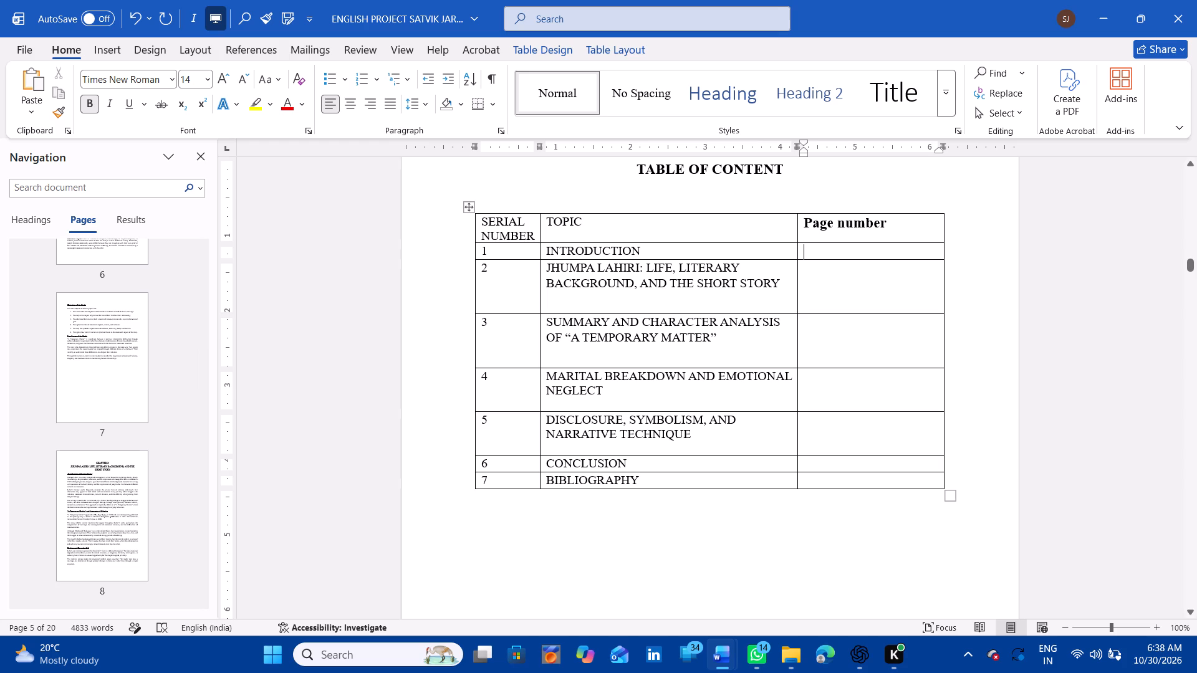
pyautogui.press('6')
pyautogui.write('-7')
# Check the pages of Chapter 2 and enter 8-9 in row 2's Page number cell of the contents table.
pyautogui.click(199, 599)
pyautogui.tripleClick(199, 599)
pyautogui.tripleClick(199, 599)
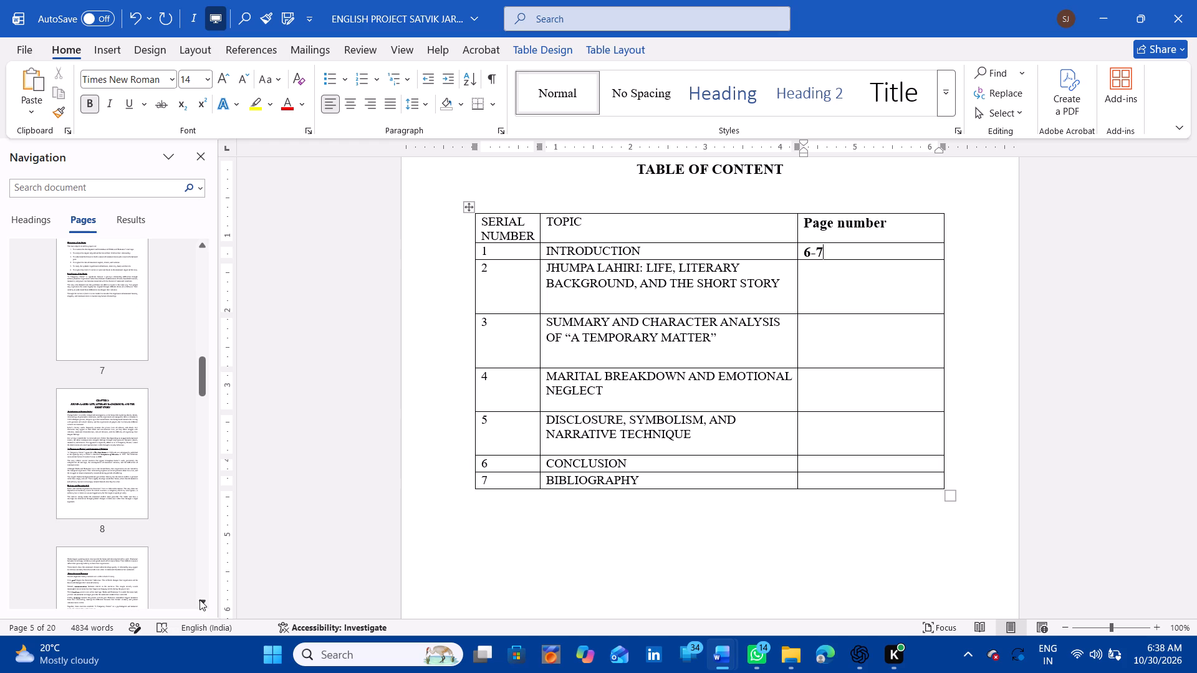
pyautogui.tripleClick(199, 599)
pyautogui.tripleClick(199, 599)
pyautogui.click(199, 599)
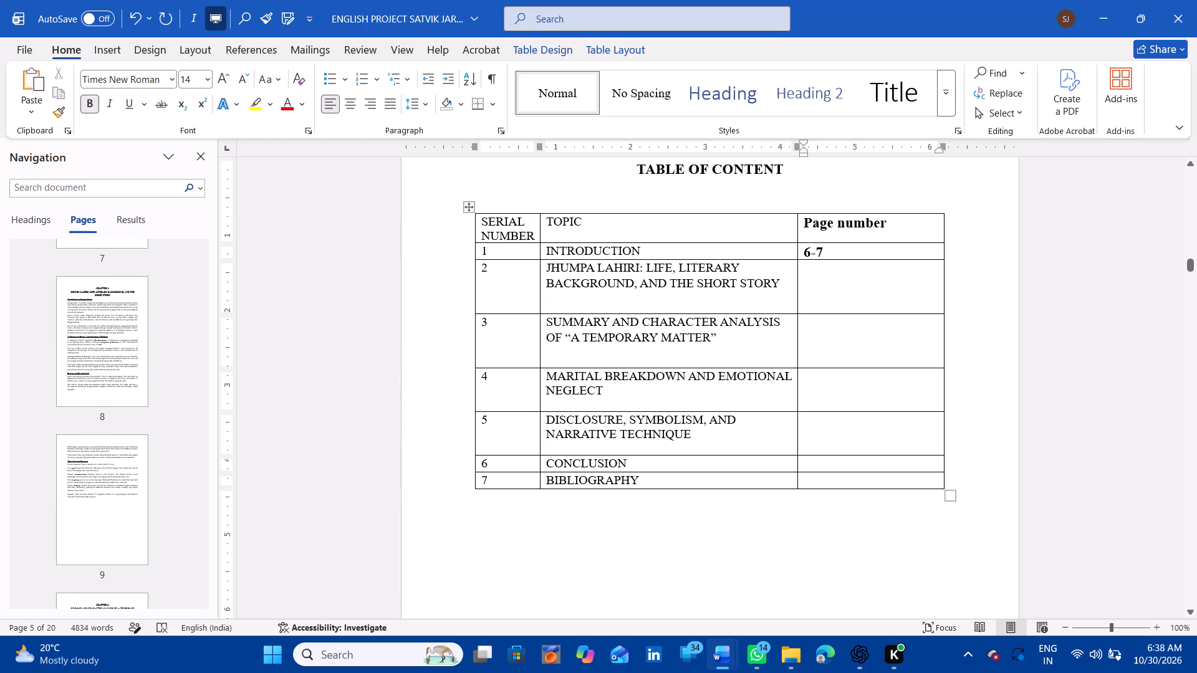
pyautogui.click(807, 301)
pyautogui.write('8-9')
# Check the pages of Chapter 3 and enter 10-12 in row 3's Page number cell of the contents table.
pyautogui.tripleClick(196, 601)
pyautogui.tripleClick(196, 601)
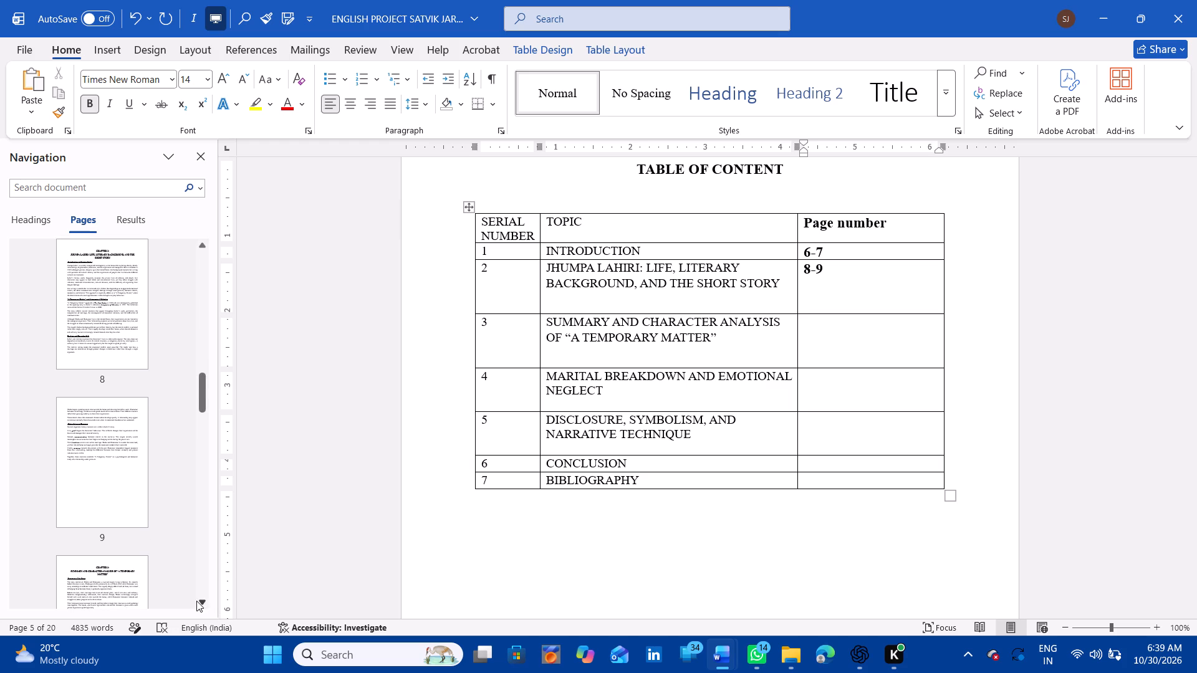
pyautogui.tripleClick(196, 601)
pyautogui.tripleClick(196, 601)
pyautogui.tripleClick(196, 601)
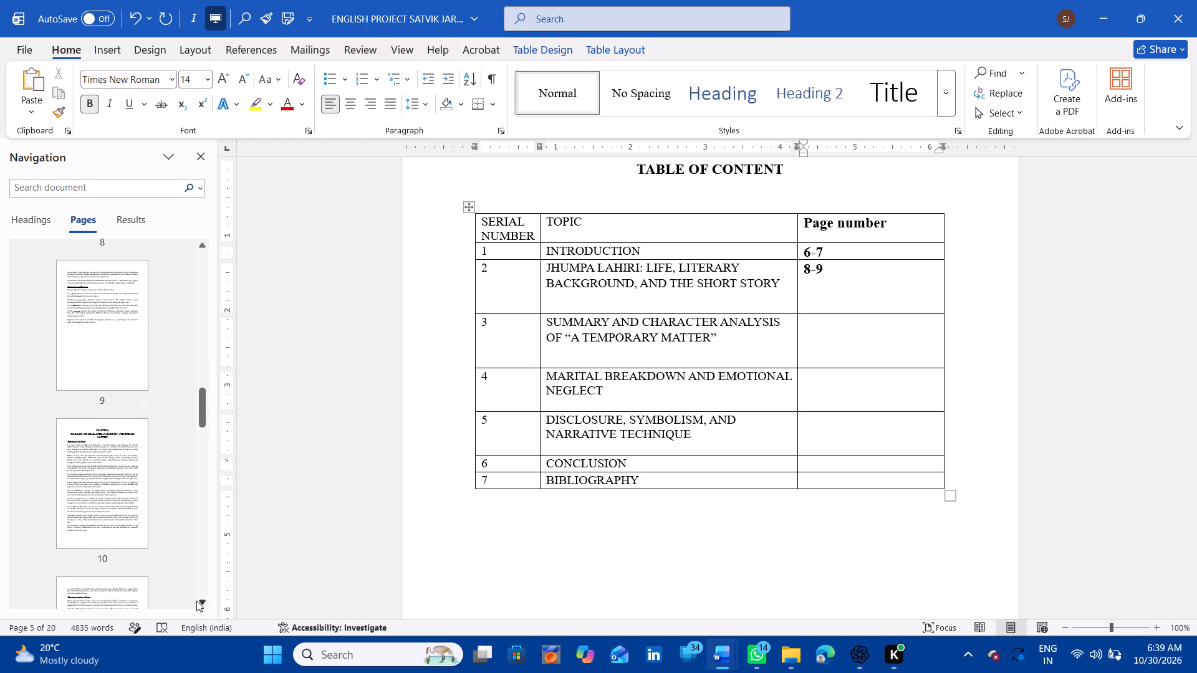
pyautogui.tripleClick(196, 601)
pyautogui.doubleClick(196, 601)
pyautogui.tripleClick(196, 601)
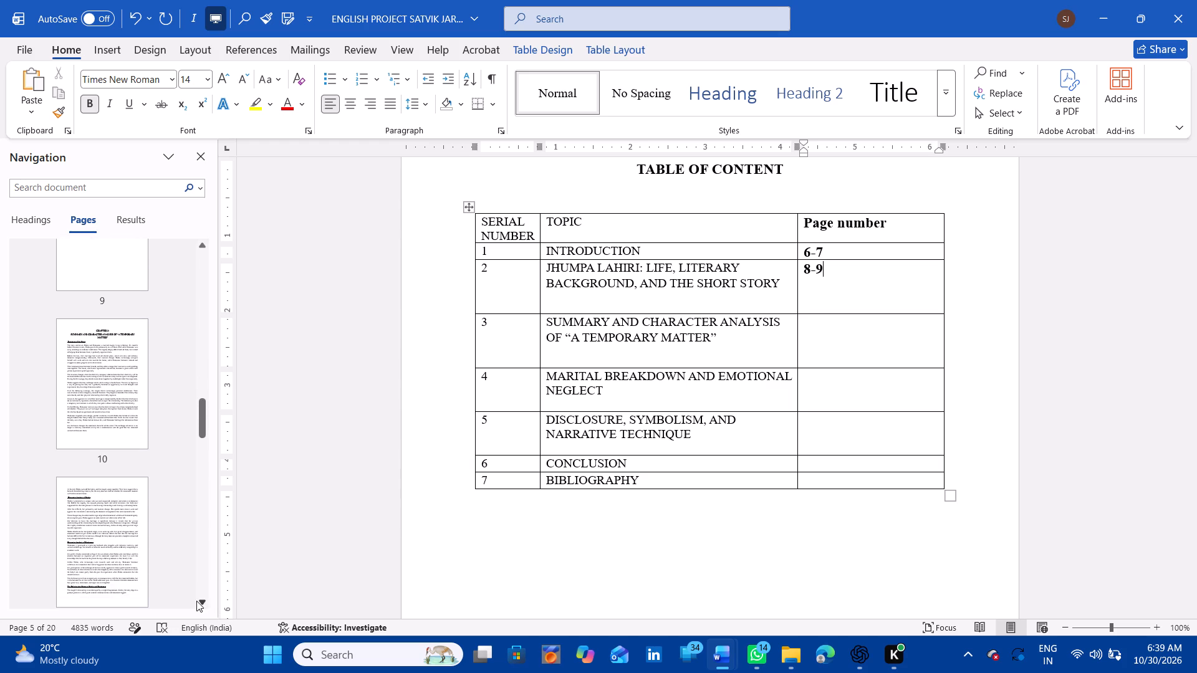
pyautogui.tripleClick(196, 601)
pyautogui.click(196, 601)
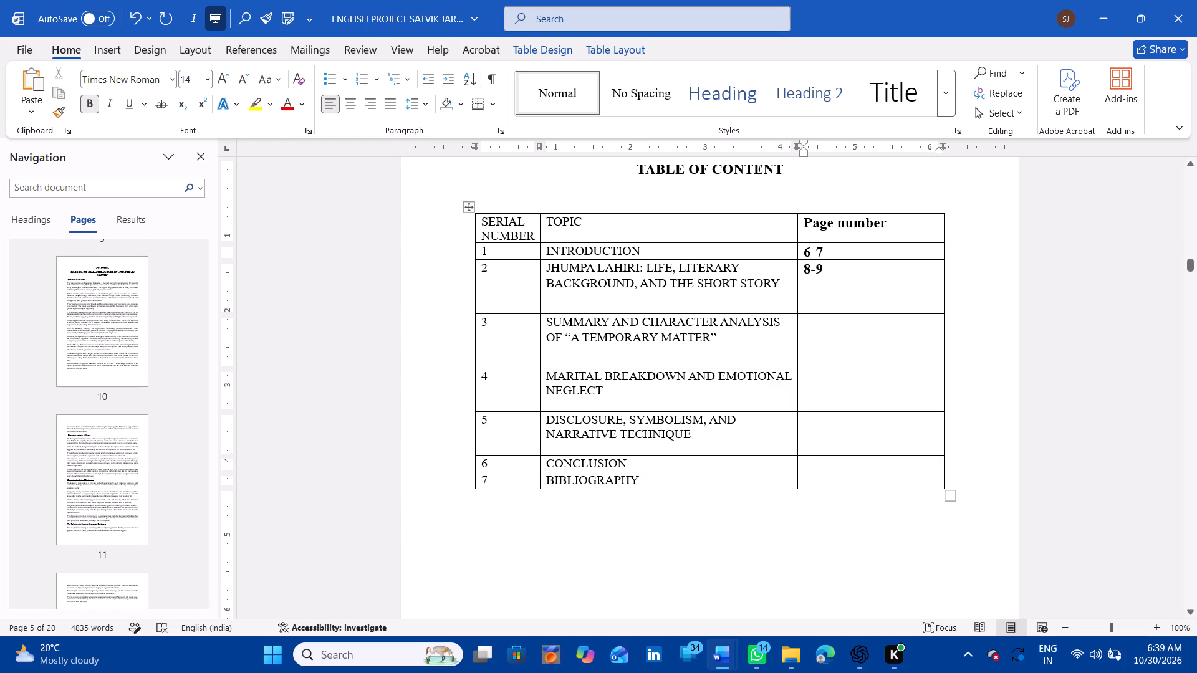
pyautogui.click(825, 332)
pyautogui.write('10')
pyautogui.press('-')
pyautogui.write('12')
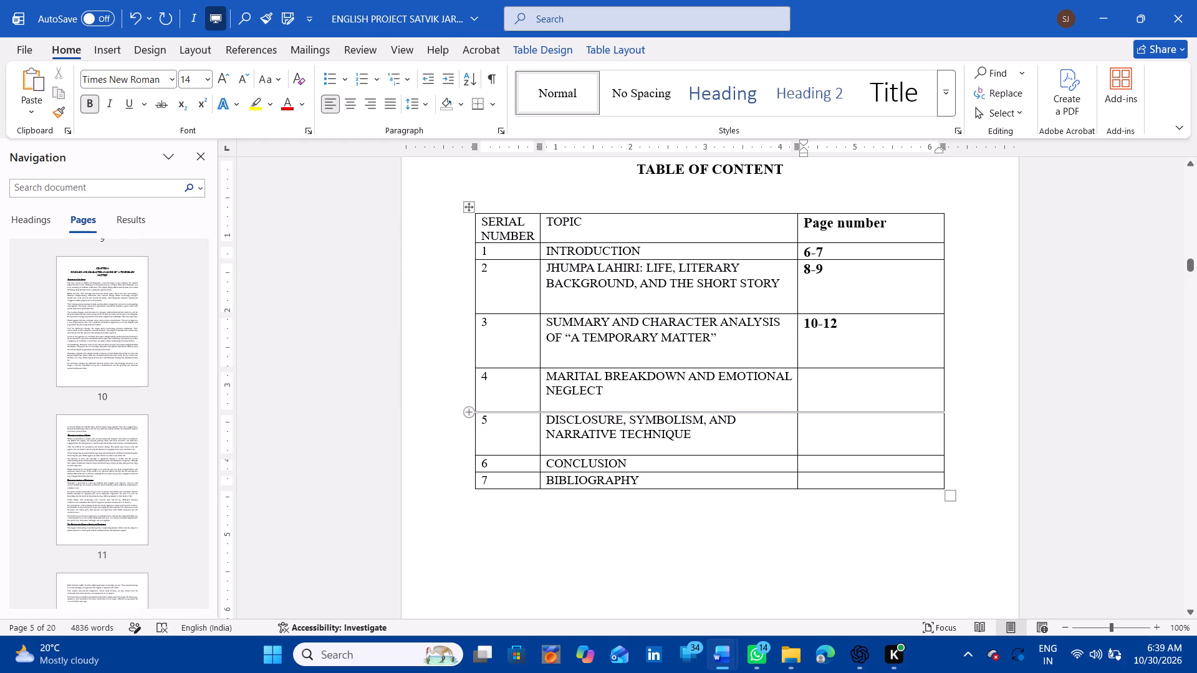
# Check the pages of Chapter 4 and enter 13-15 in row 4's Page number cell of the contents table.
pyautogui.tripleClick(199, 597)
pyautogui.click(199, 597)
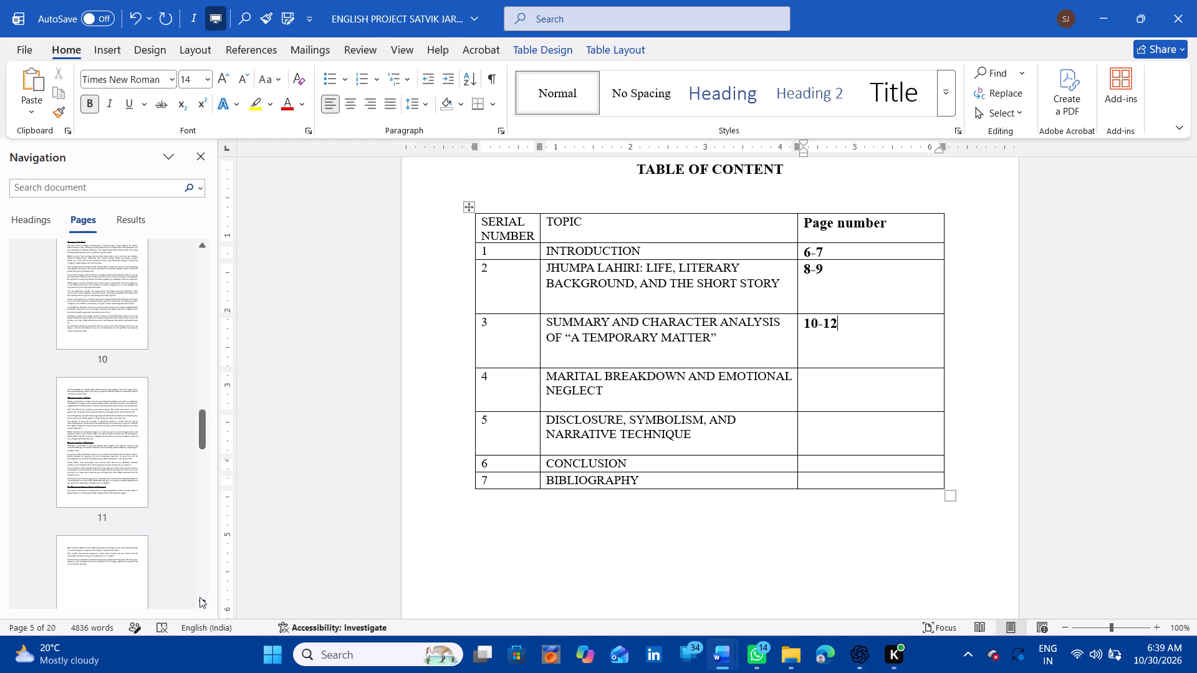
pyautogui.tripleClick(199, 597)
pyautogui.doubleClick(199, 597)
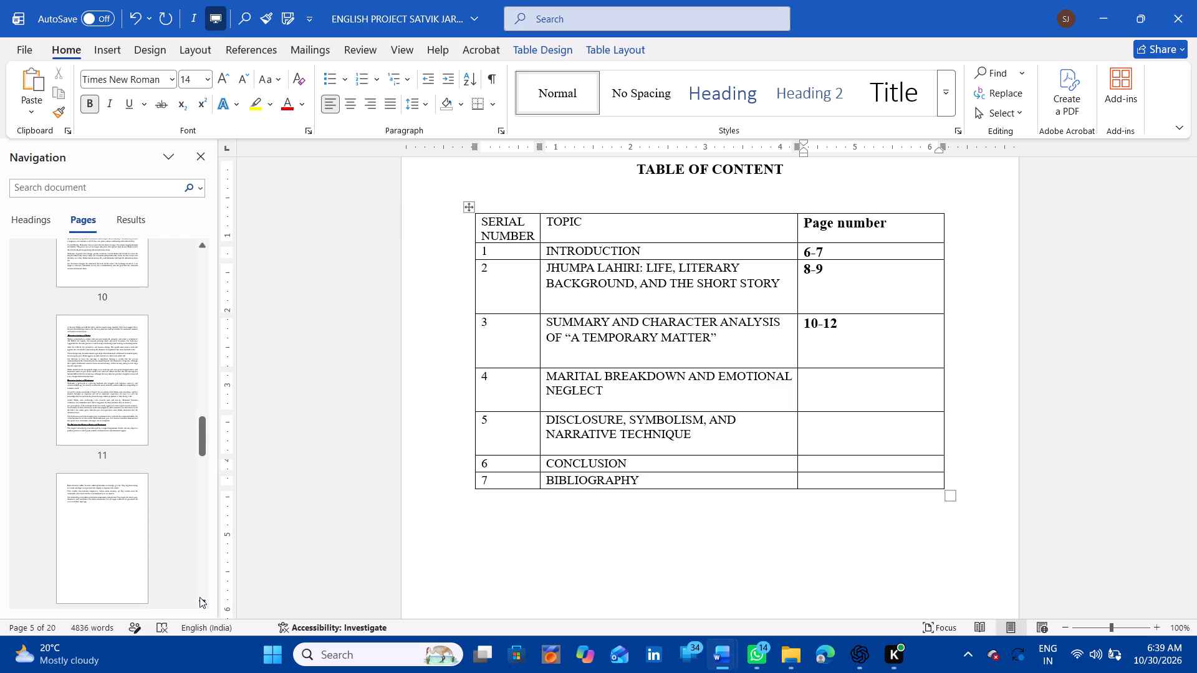
pyautogui.click(199, 597)
pyautogui.tripleClick(203, 601)
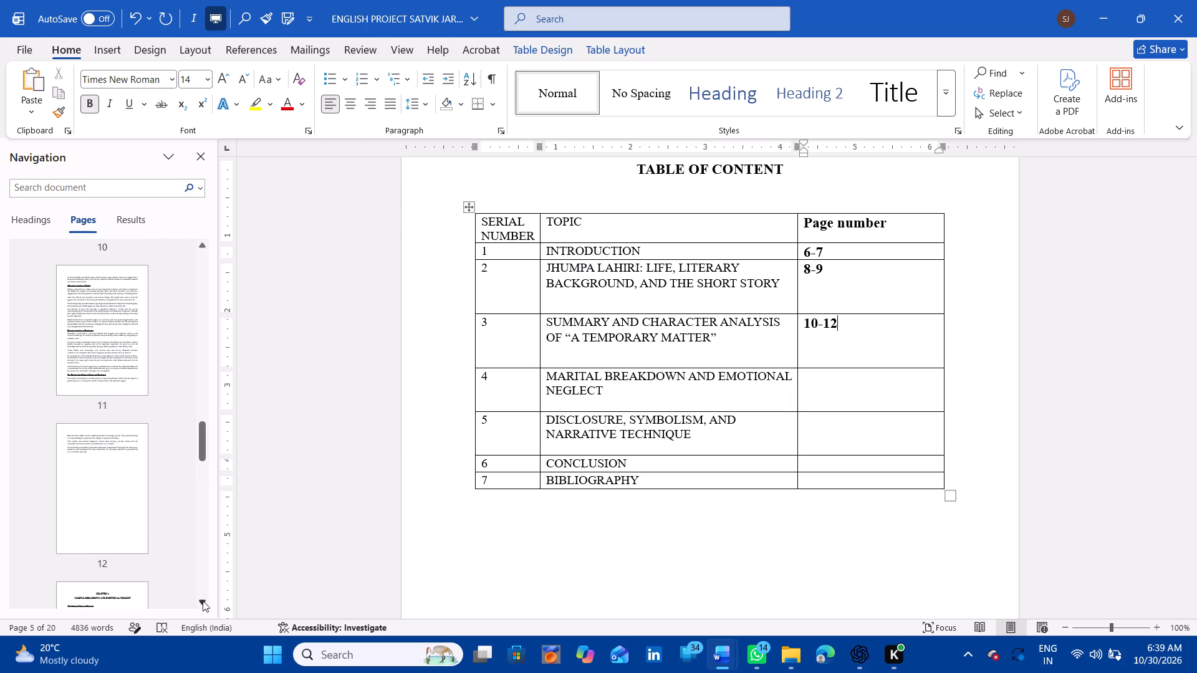
pyautogui.tripleClick(203, 601)
pyautogui.doubleClick(203, 601)
pyautogui.click(203, 601)
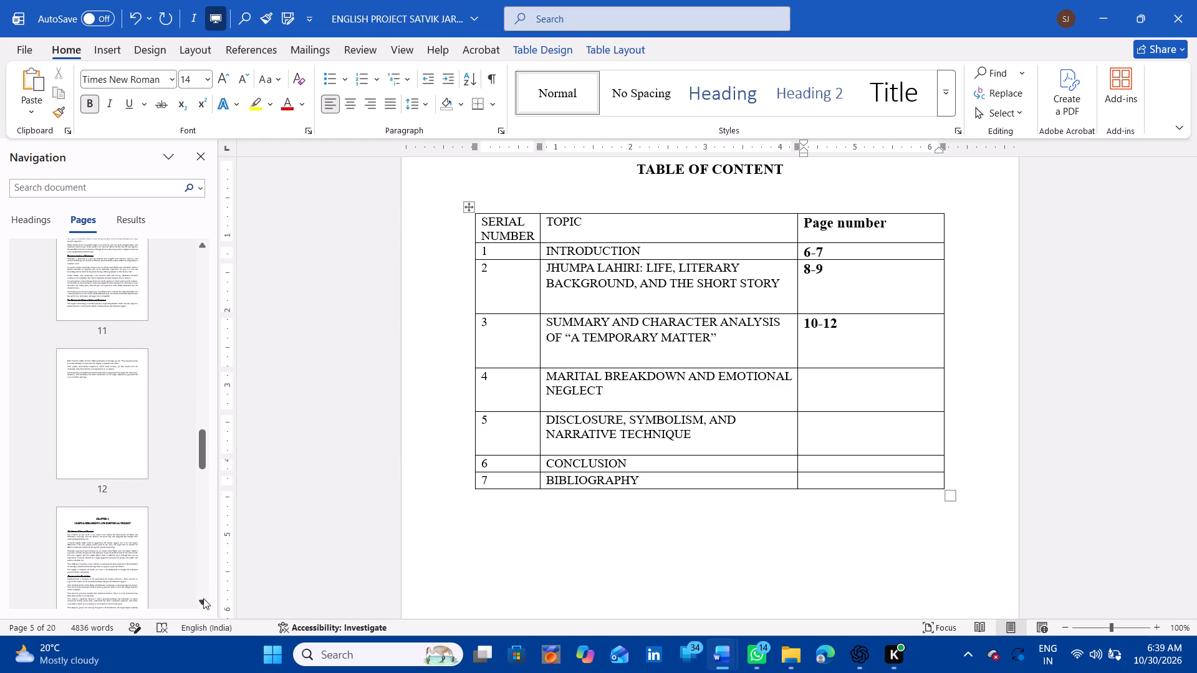
pyautogui.tripleClick(203, 598)
pyautogui.tripleClick(203, 598)
pyautogui.tripleClick(203, 598)
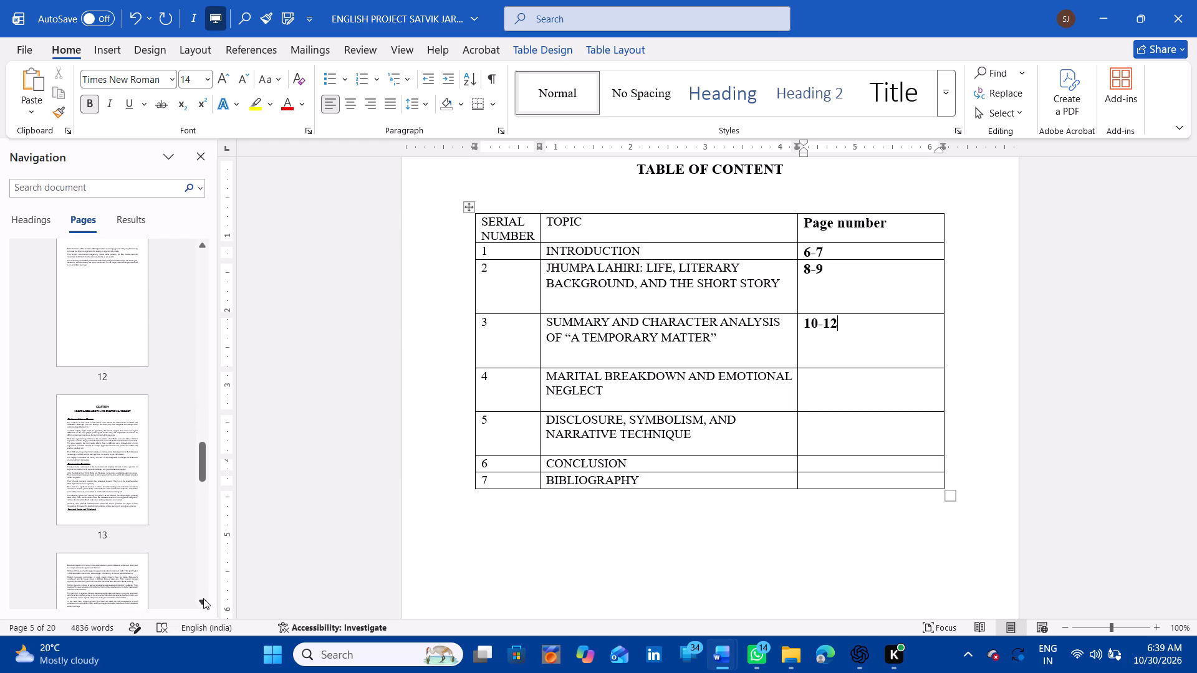
pyautogui.click(203, 598)
pyautogui.doubleClick(203, 598)
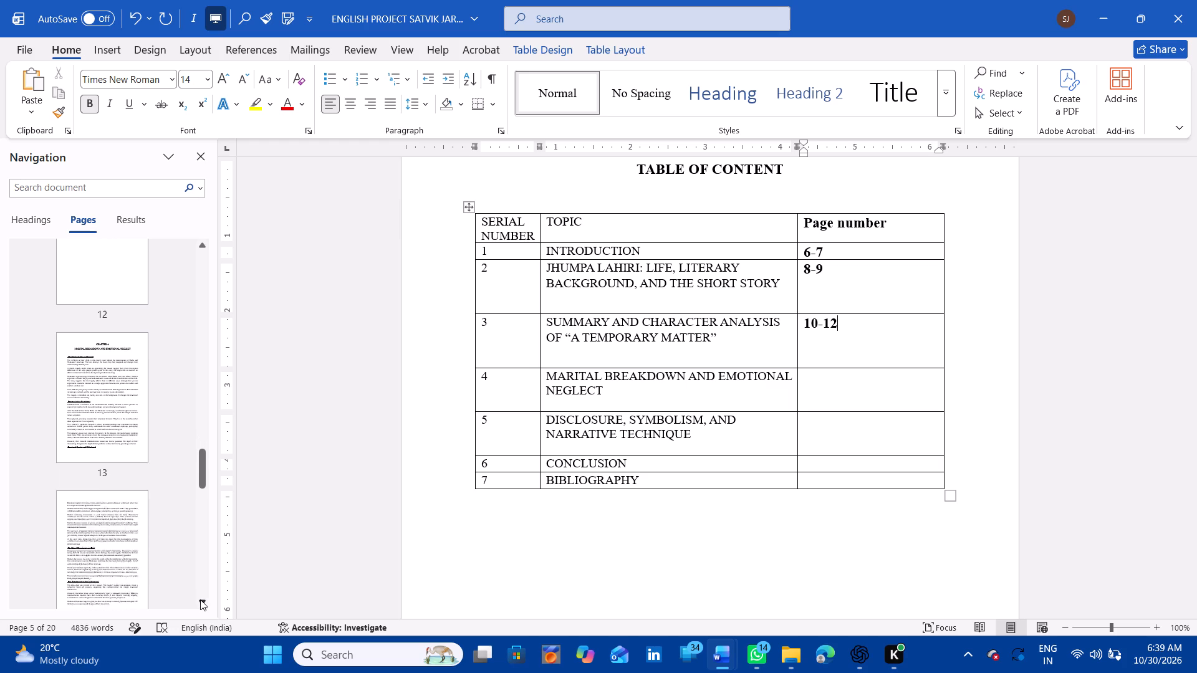
pyautogui.tripleClick(200, 599)
pyautogui.doubleClick(200, 599)
pyautogui.click(200, 599)
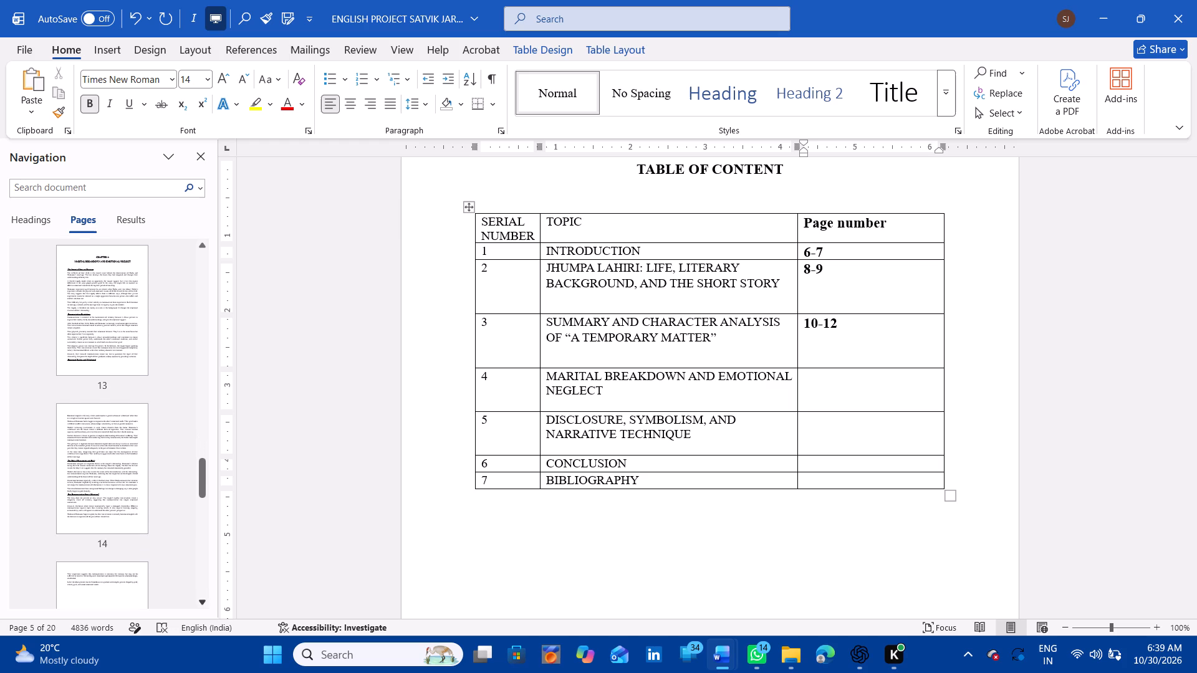
pyautogui.click(815, 379)
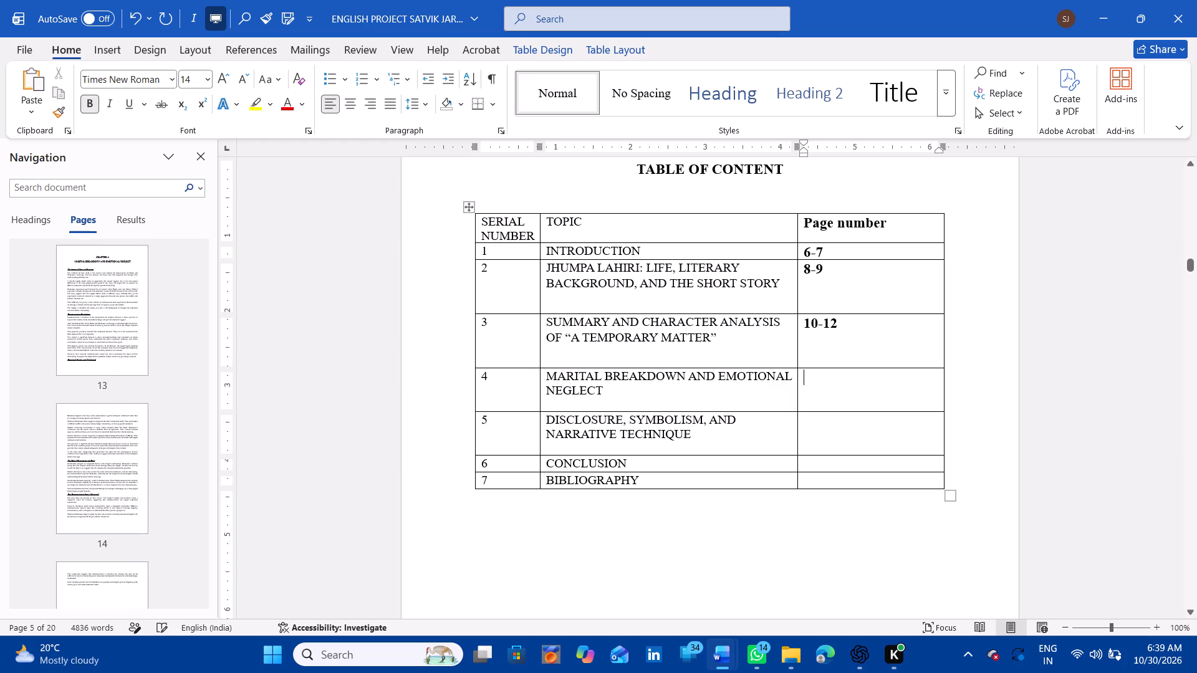
pyautogui.write('13-')
pyautogui.write('15')
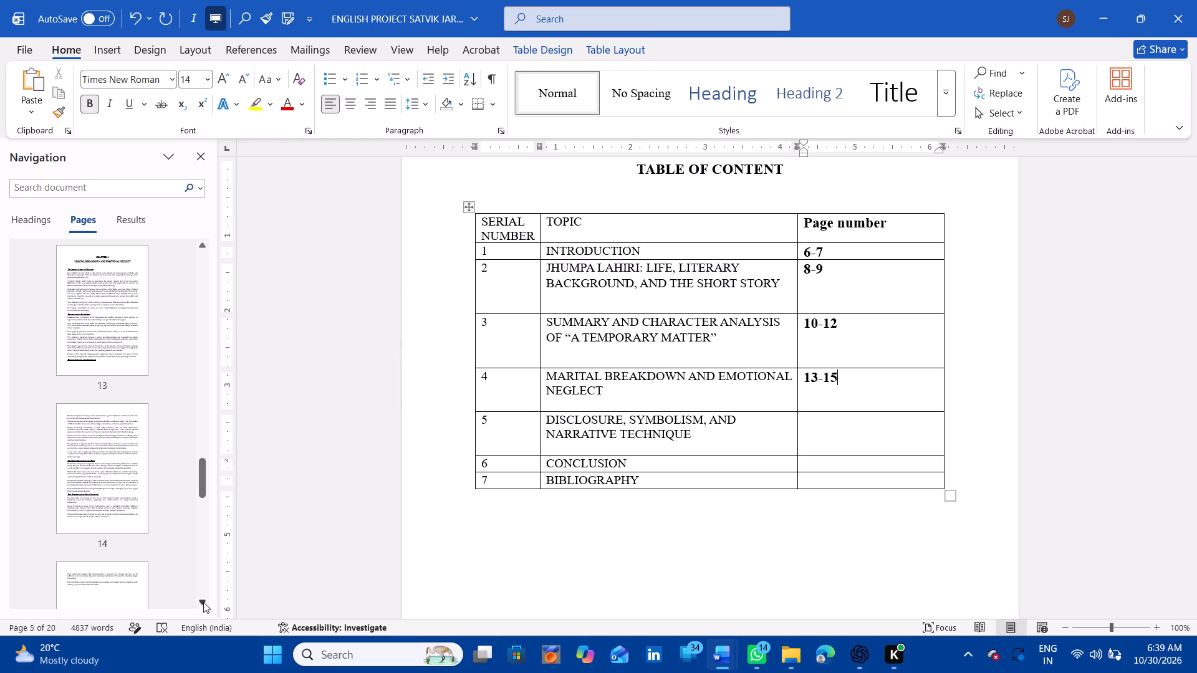
# Check the pages of Chapter 5 and enter 16-18 in row 5's Page number cell of the contents table.
pyautogui.tripleClick(203, 602)
pyautogui.tripleClick(203, 602)
pyautogui.tripleClick(203, 602)
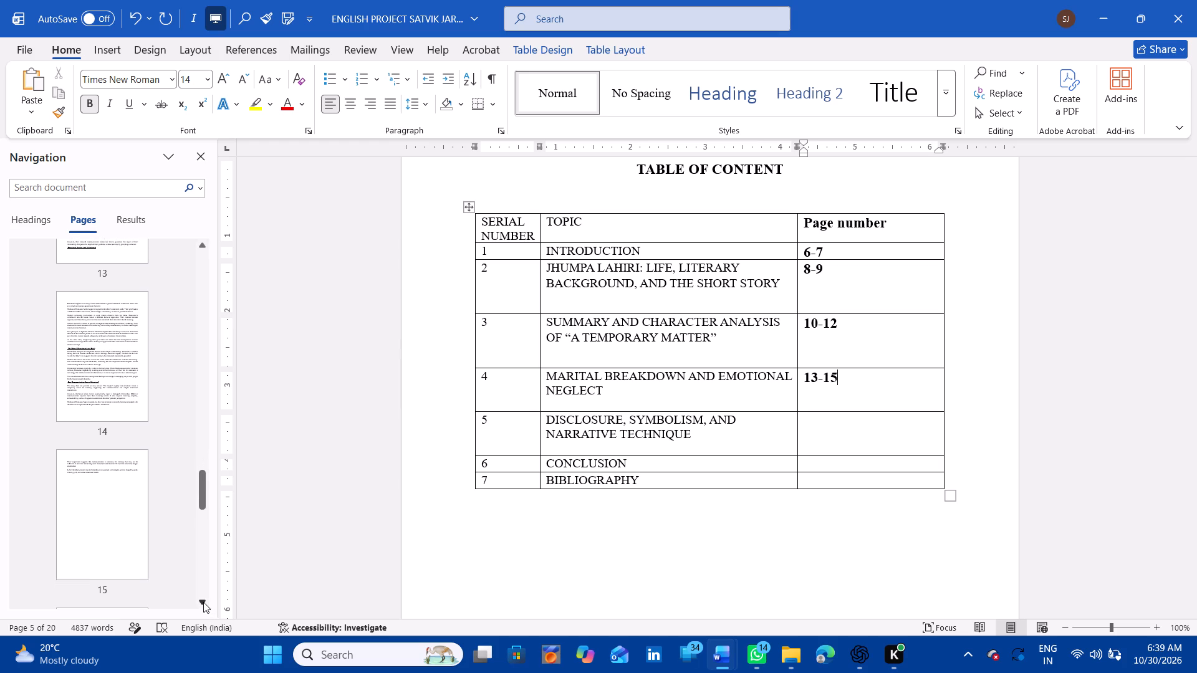
pyautogui.tripleClick(203, 602)
pyautogui.tripleClick(203, 602)
pyautogui.tripleClick(203, 602)
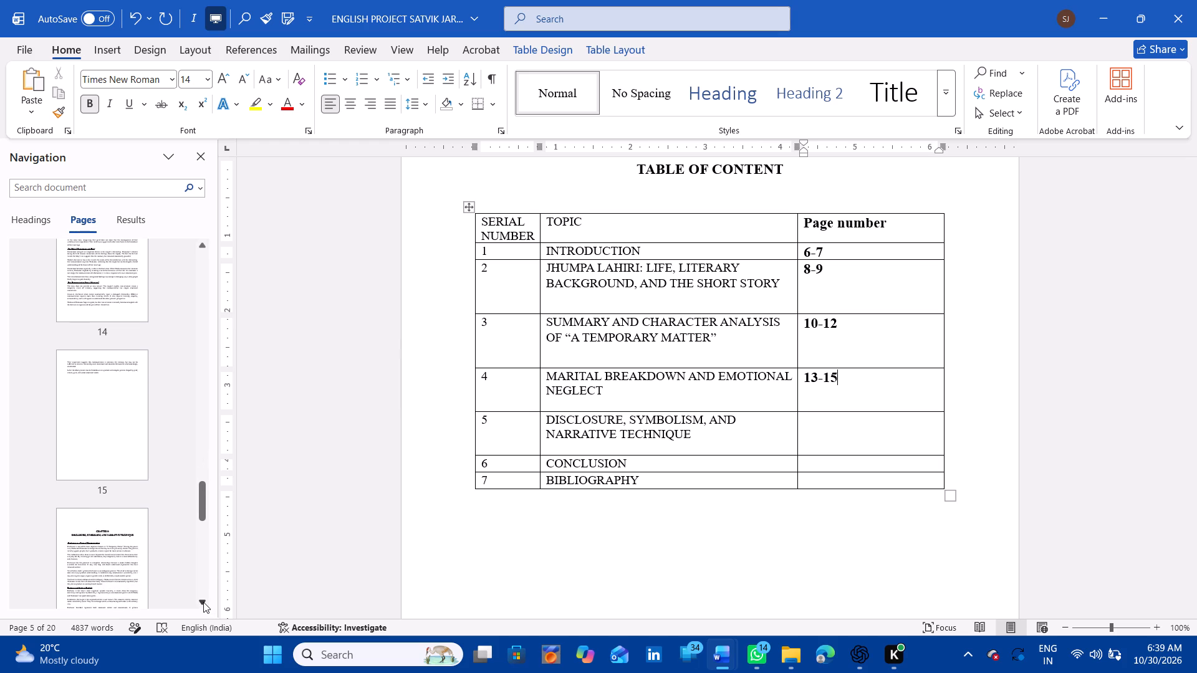
pyautogui.tripleClick(203, 602)
pyautogui.tripleClick(203, 602)
pyautogui.tripleClick(203, 602)
pyautogui.doubleClick(203, 602)
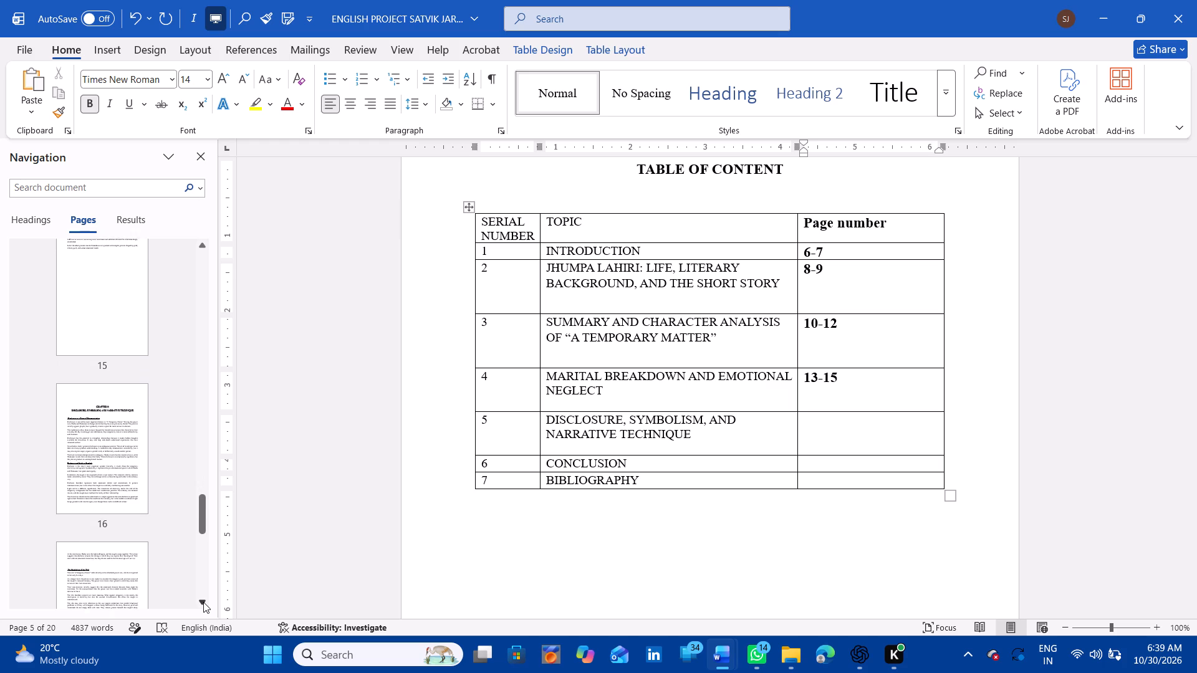
pyautogui.click(203, 602)
pyautogui.moveTo(203, 602); pyautogui.dragTo(201, 592)
pyautogui.tripleClick(201, 592)
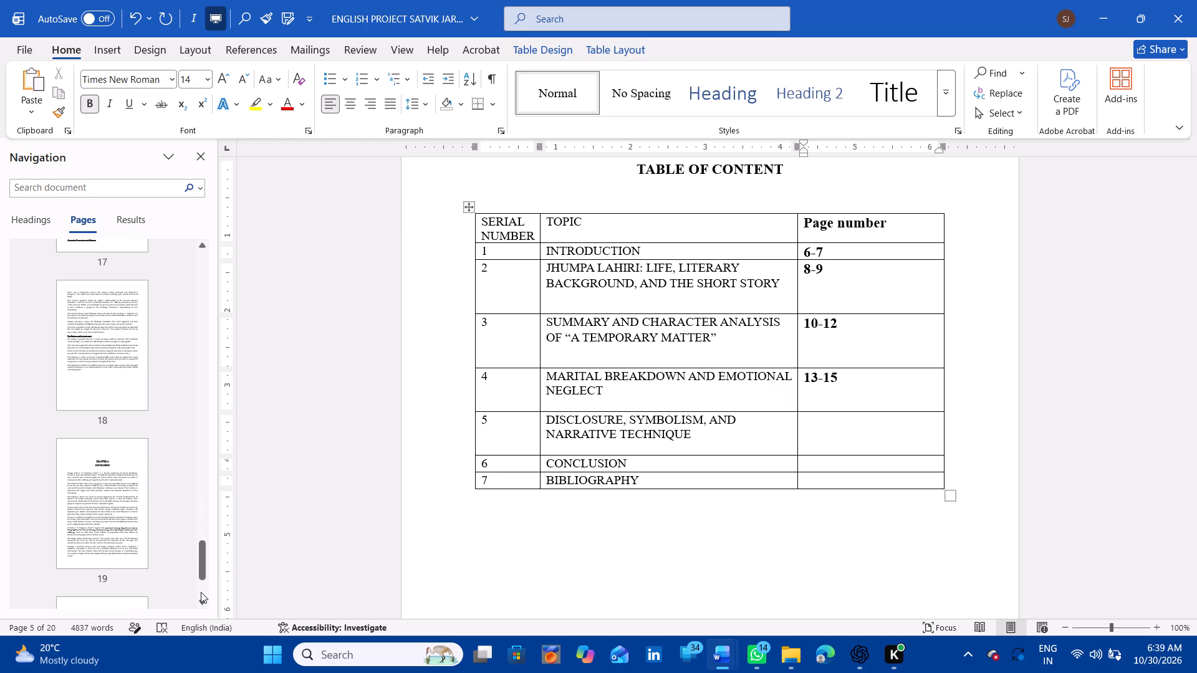
pyautogui.scroll(1, 140, 452)
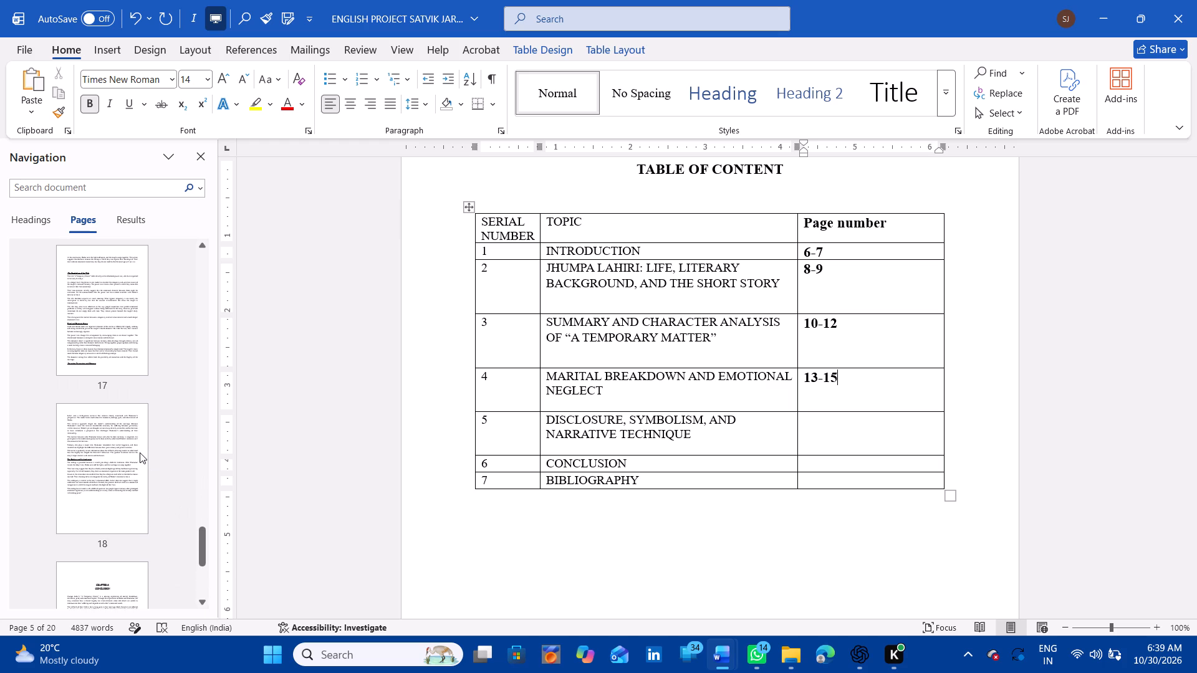
pyautogui.scroll(1, 140, 452)
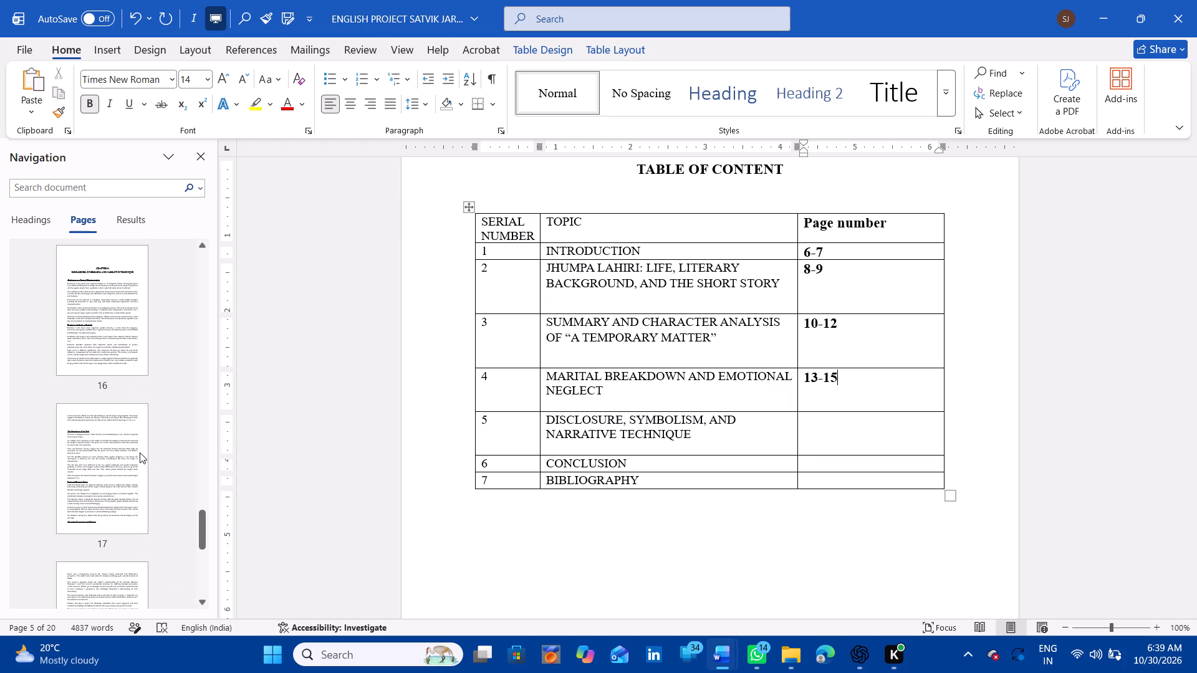
pyautogui.scroll(-1, 140, 452)
pyautogui.click(810, 420)
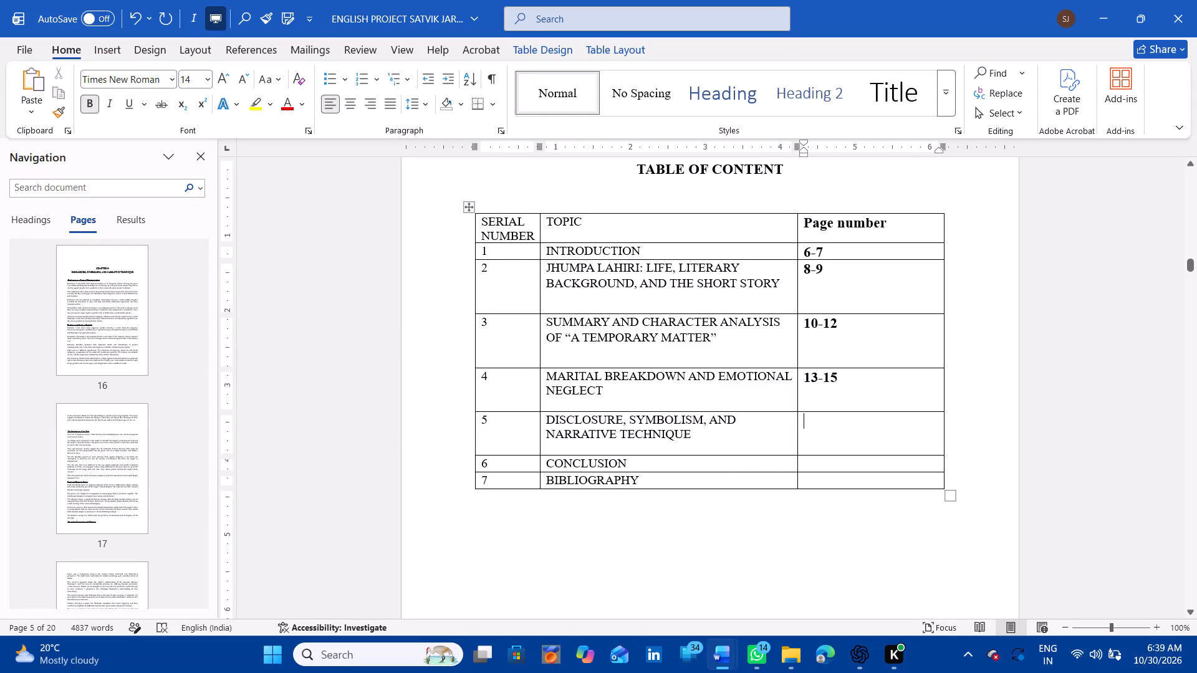
pyautogui.write('16-18')
# Enter page number 19 for CONCLUSION and 20 for BIBLIOGRAPHY in the contents table.
pyautogui.press('Down')
pyautogui.write('19')
pyautogui.press('Down')
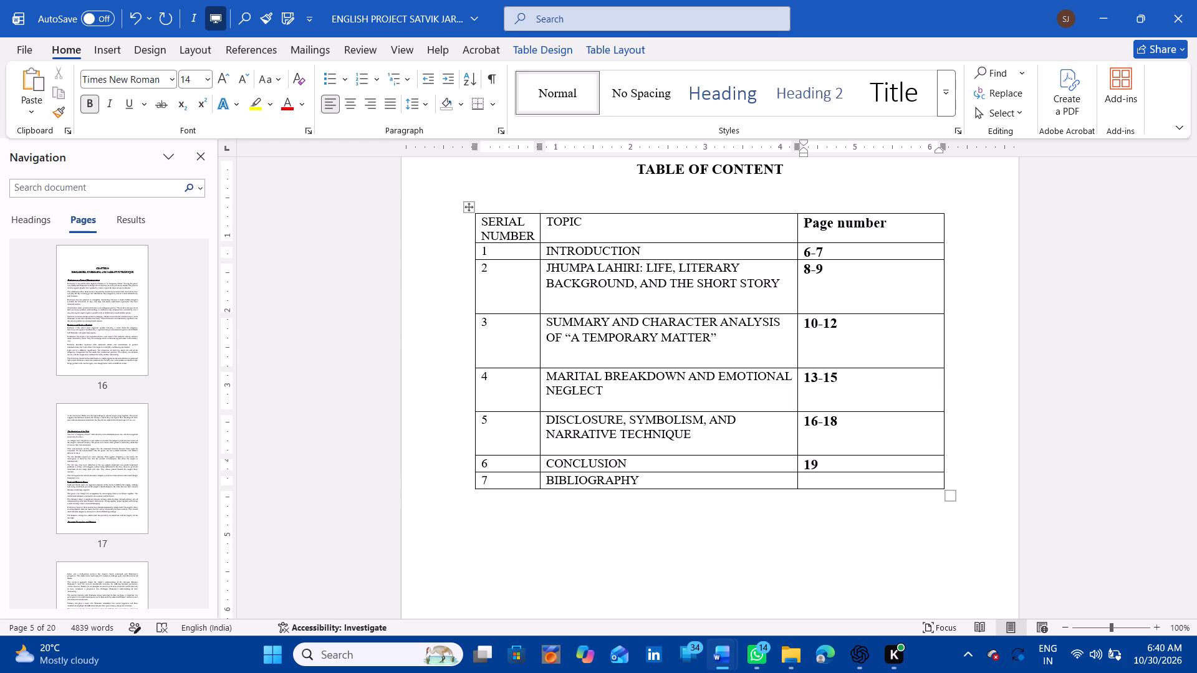
pyautogui.write('20')
# Format the contents table's whole Page number column as 12 pt, non-bold, uppercase text.
pyautogui.click(832, 214)
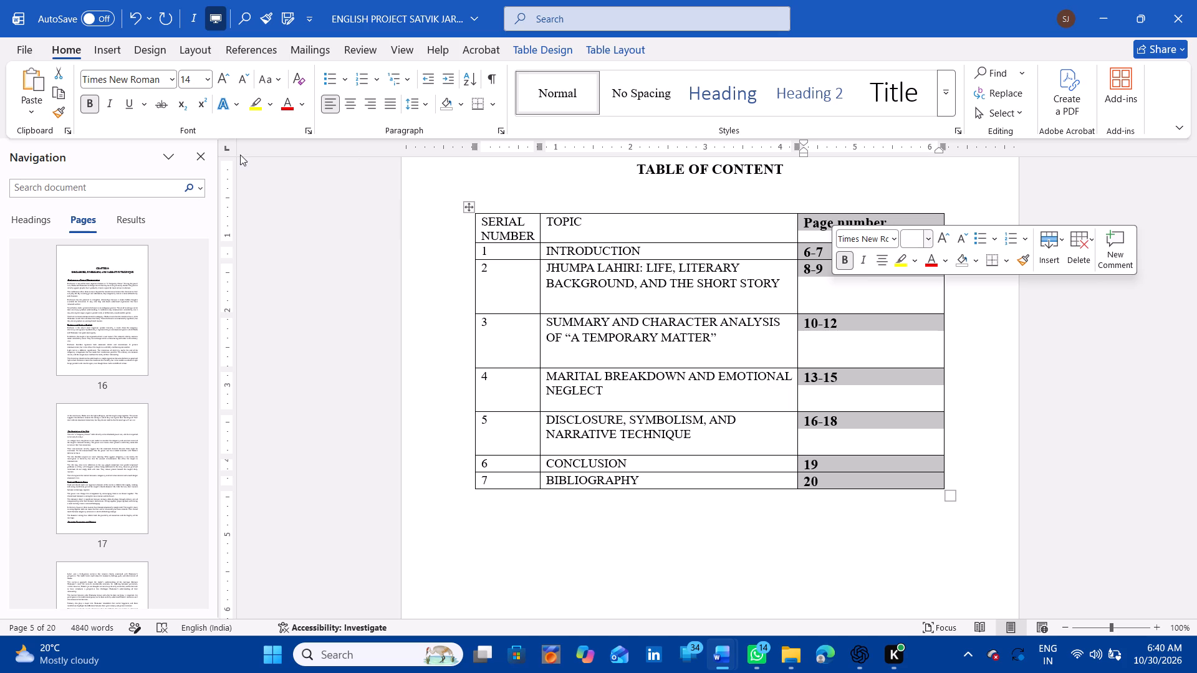
pyautogui.click(244, 79)
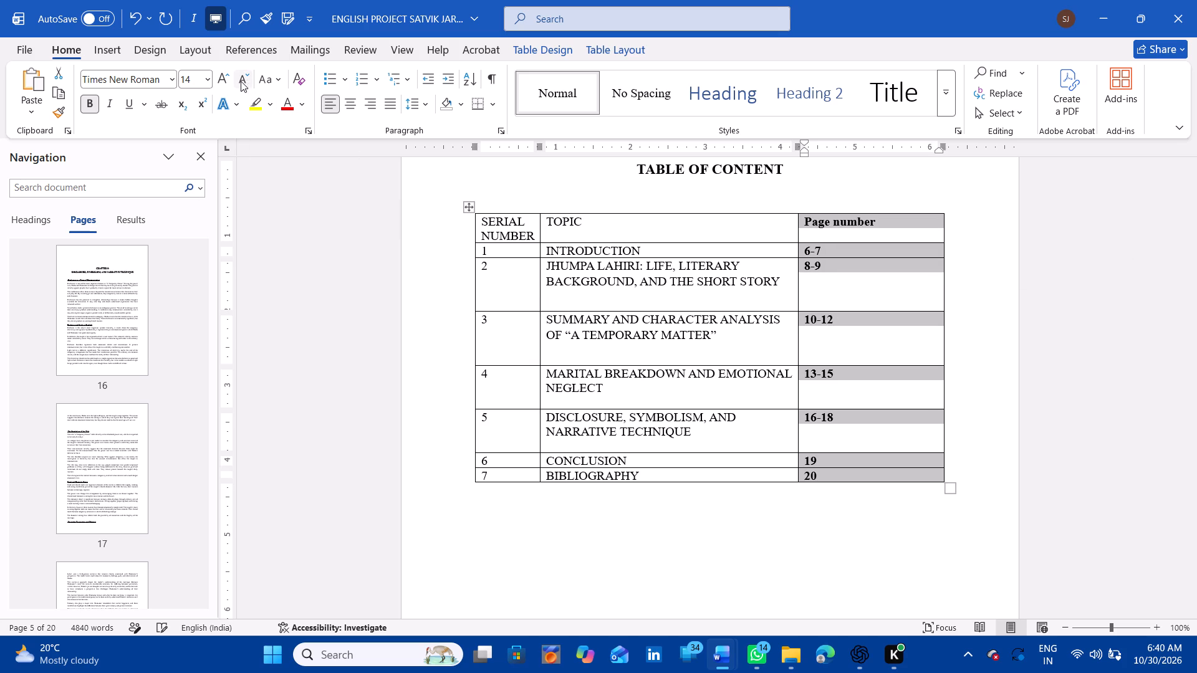
pyautogui.click(92, 97)
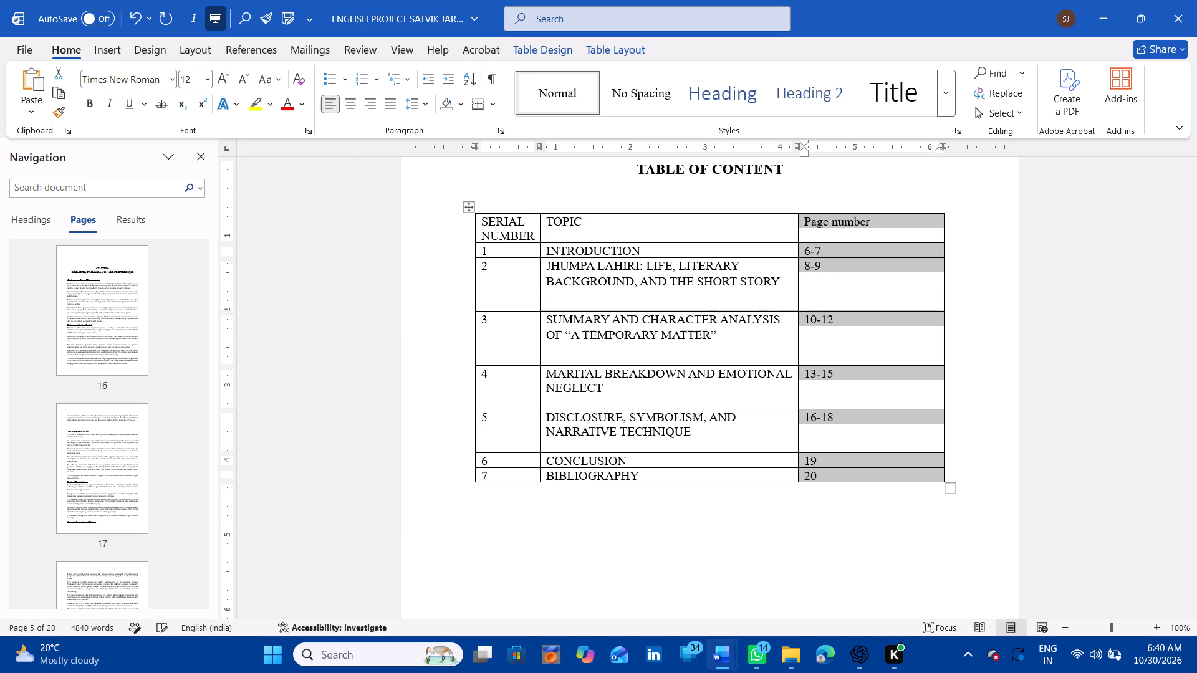
pyautogui.click(271, 85)
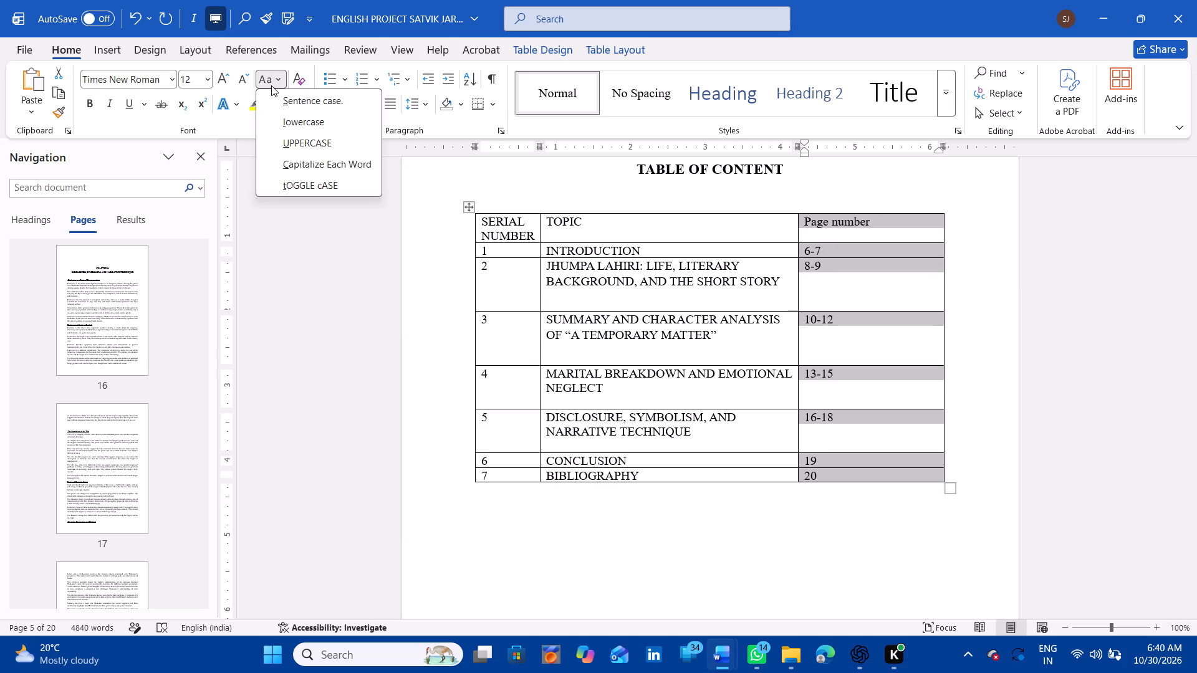
pyautogui.click(310, 147)
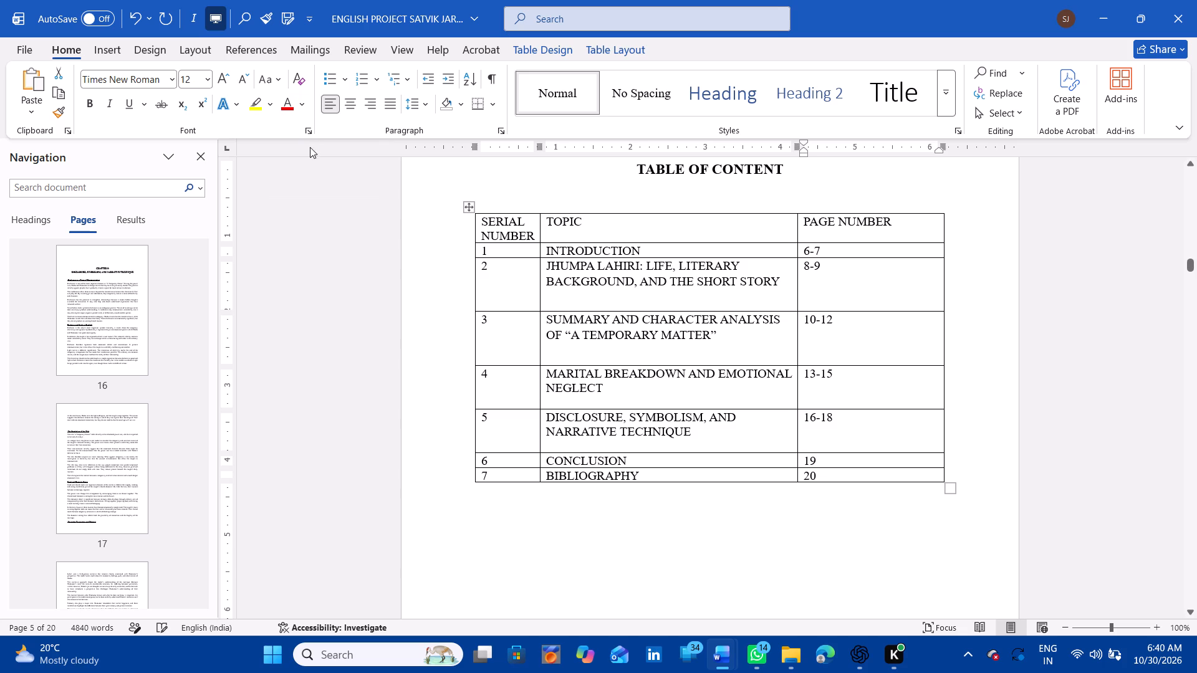
pyautogui.click(317, 317)
pyautogui.click(691, 537)
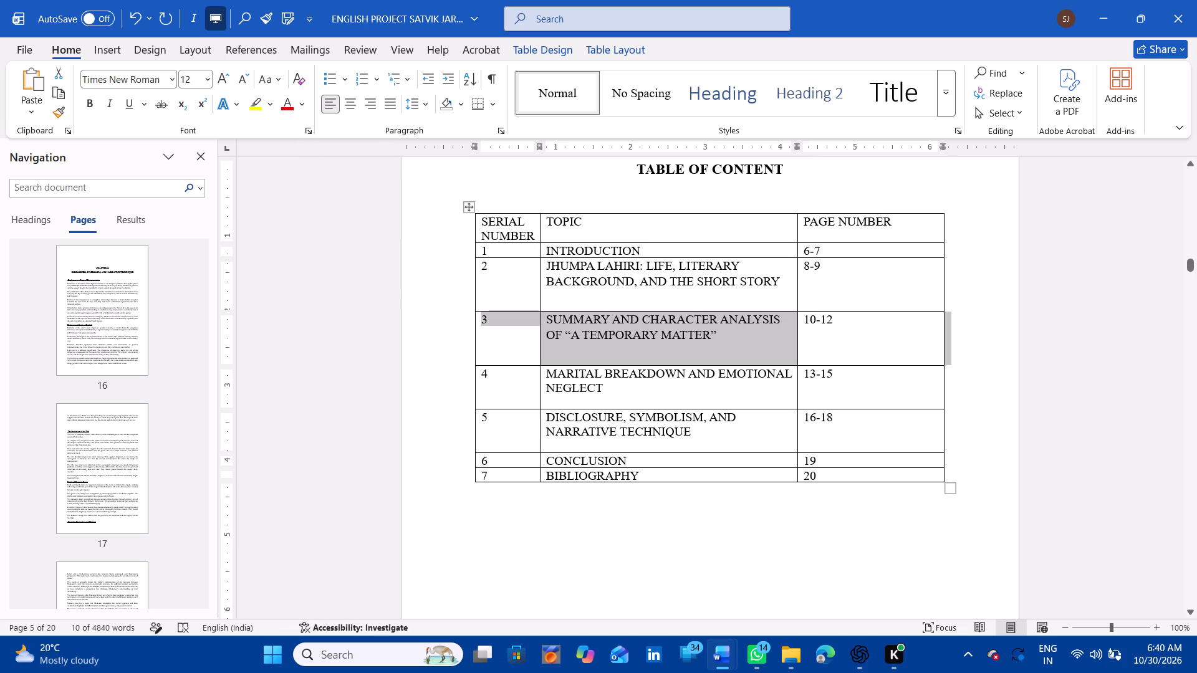
# Review the page layout and heading placement from the contents page through Chapters 1 to 4.
pyautogui.scroll(-6, 673, 530)
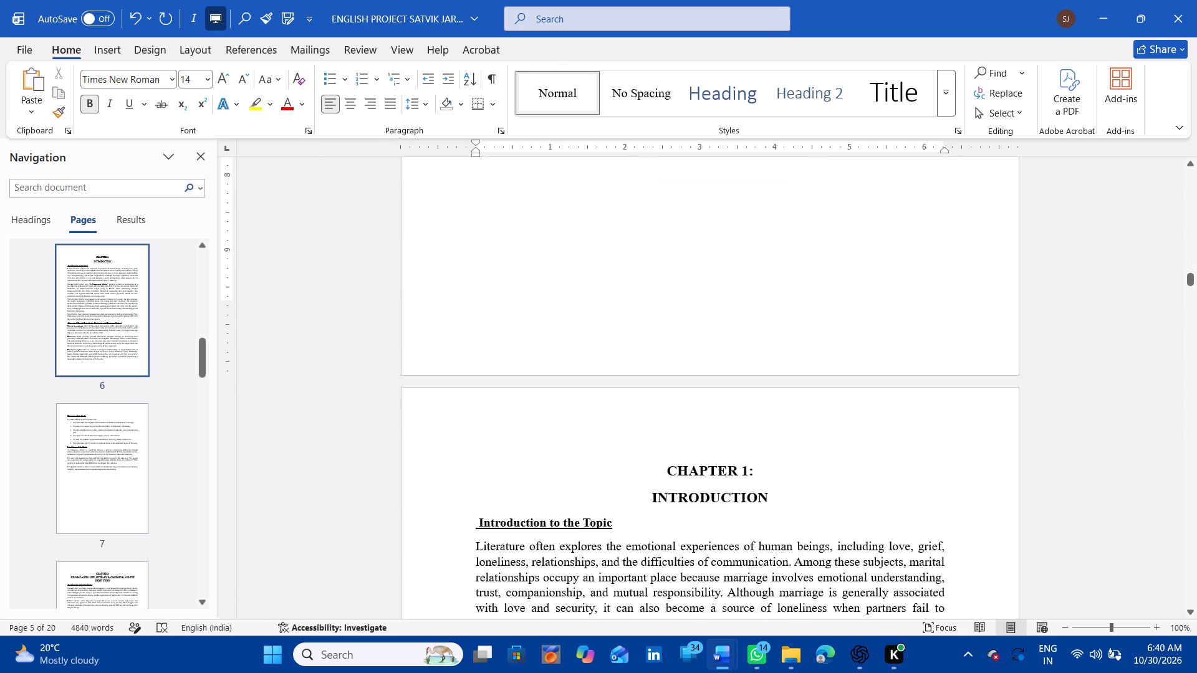
pyautogui.scroll(-2, 673, 530)
pyautogui.click(612, 384)
pyautogui.scroll(-4, 612, 384)
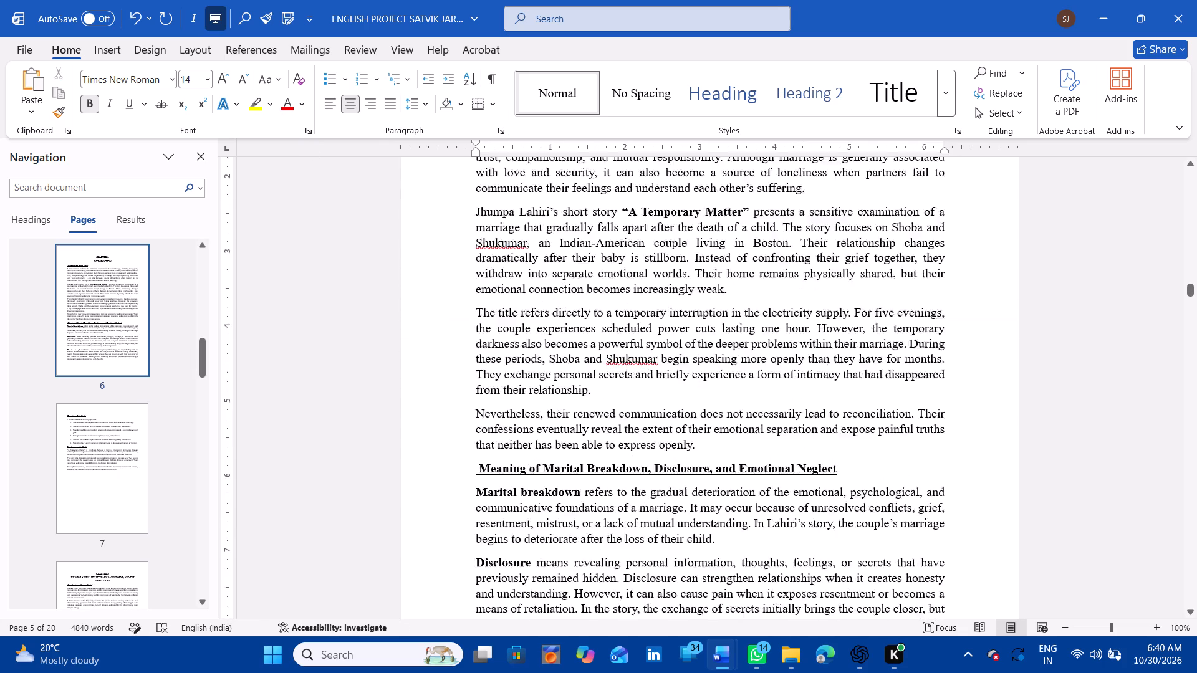
pyautogui.scroll(-14, 612, 384)
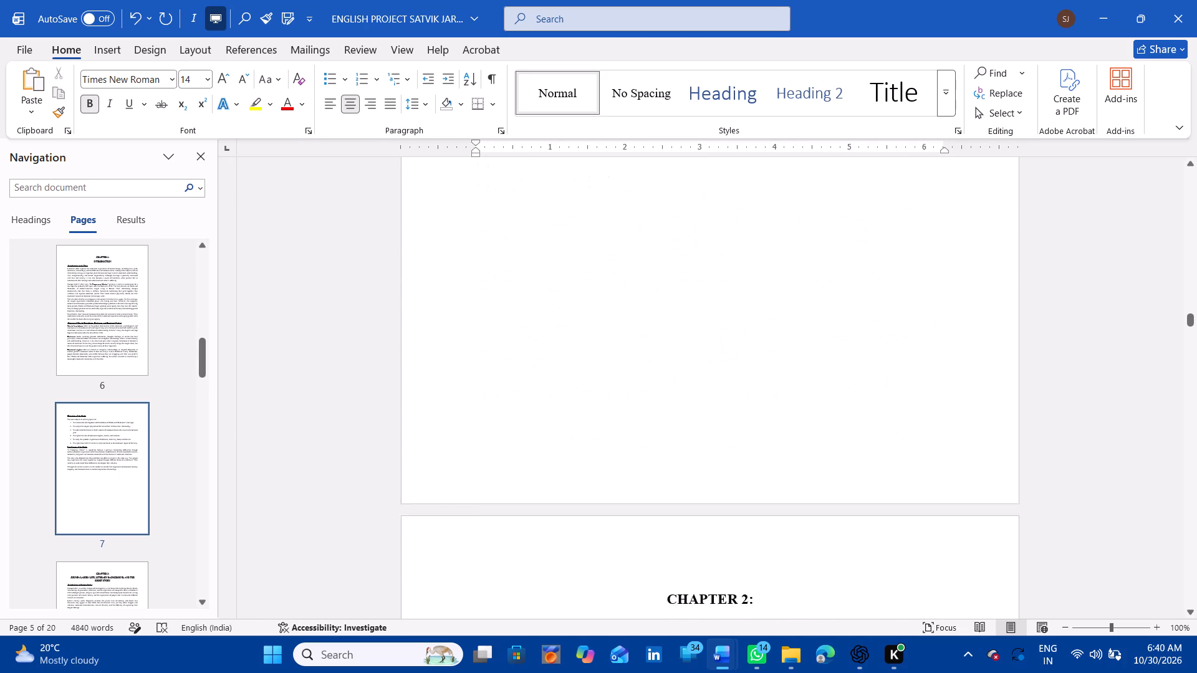
pyautogui.scroll(-5, 612, 384)
pyautogui.click(584, 288)
pyautogui.scroll(-5, 584, 288)
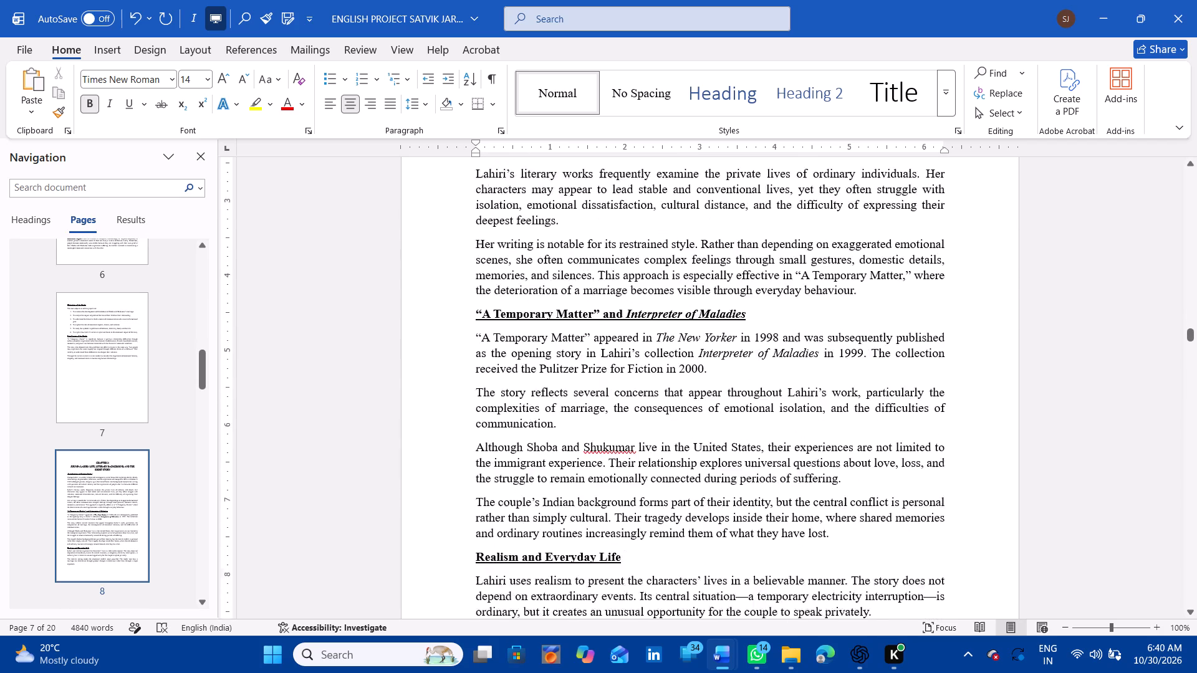
pyautogui.scroll(-17, 584, 288)
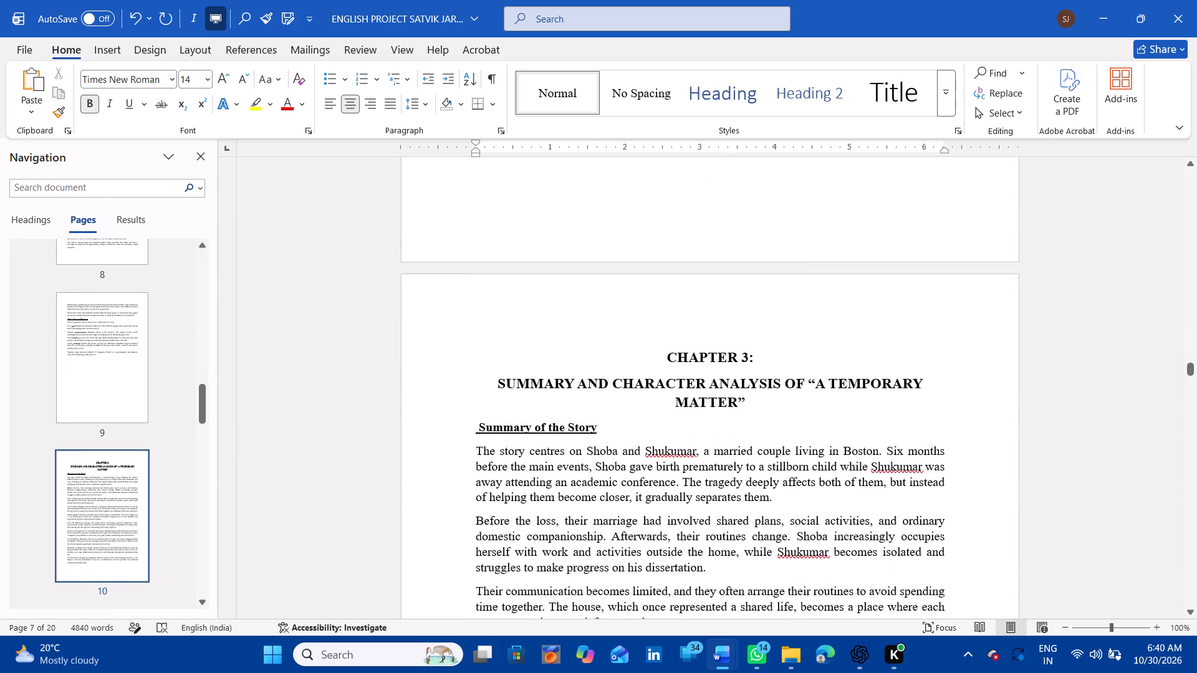
pyautogui.scroll(-2, 584, 288)
pyautogui.click(564, 257)
pyautogui.scroll(-6, 564, 257)
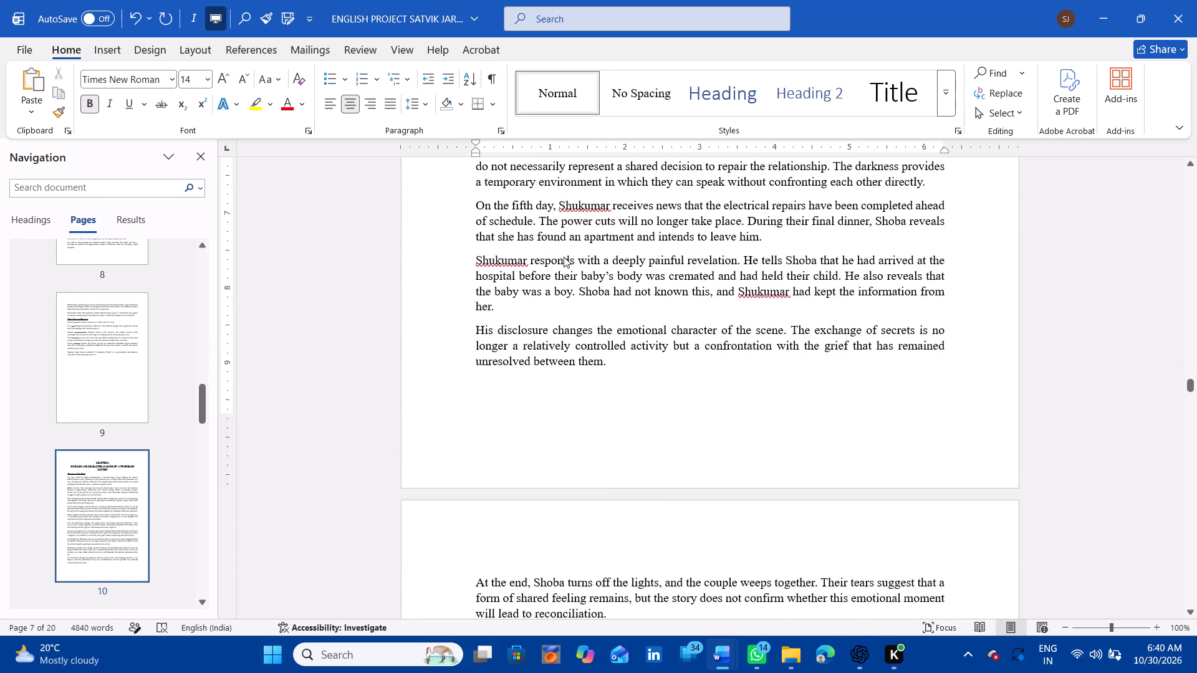
pyautogui.scroll(-20, 564, 257)
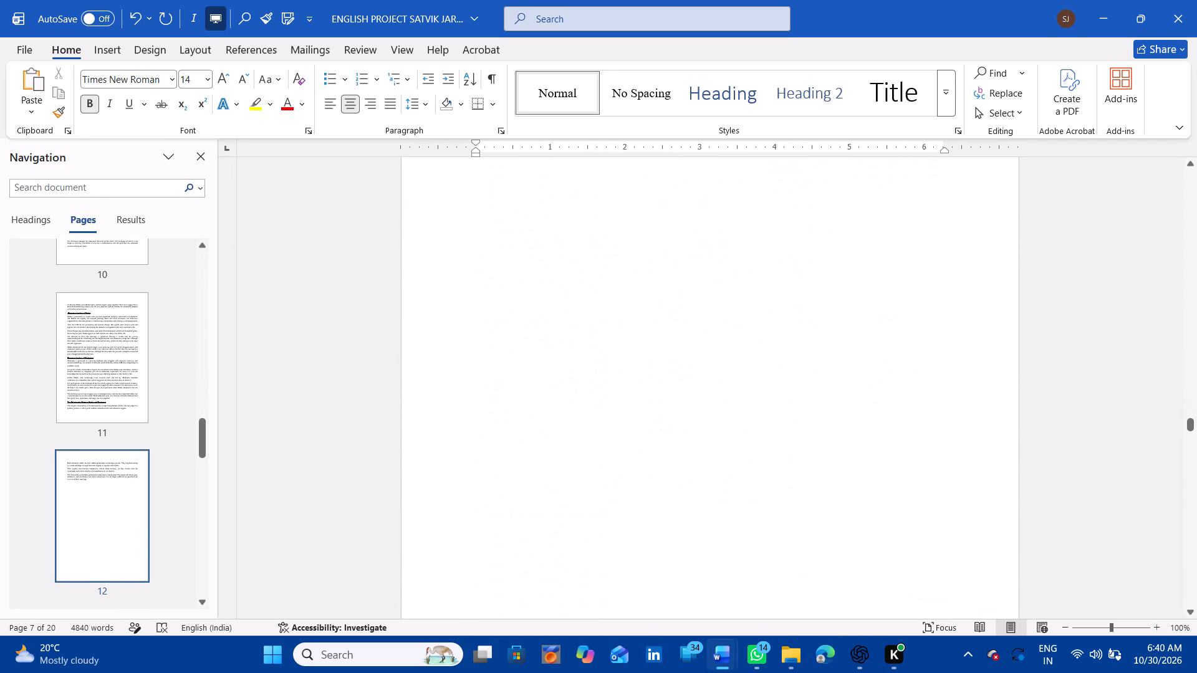
pyautogui.scroll(-5, 564, 257)
pyautogui.click(551, 262)
pyautogui.scroll(-3, 551, 262)
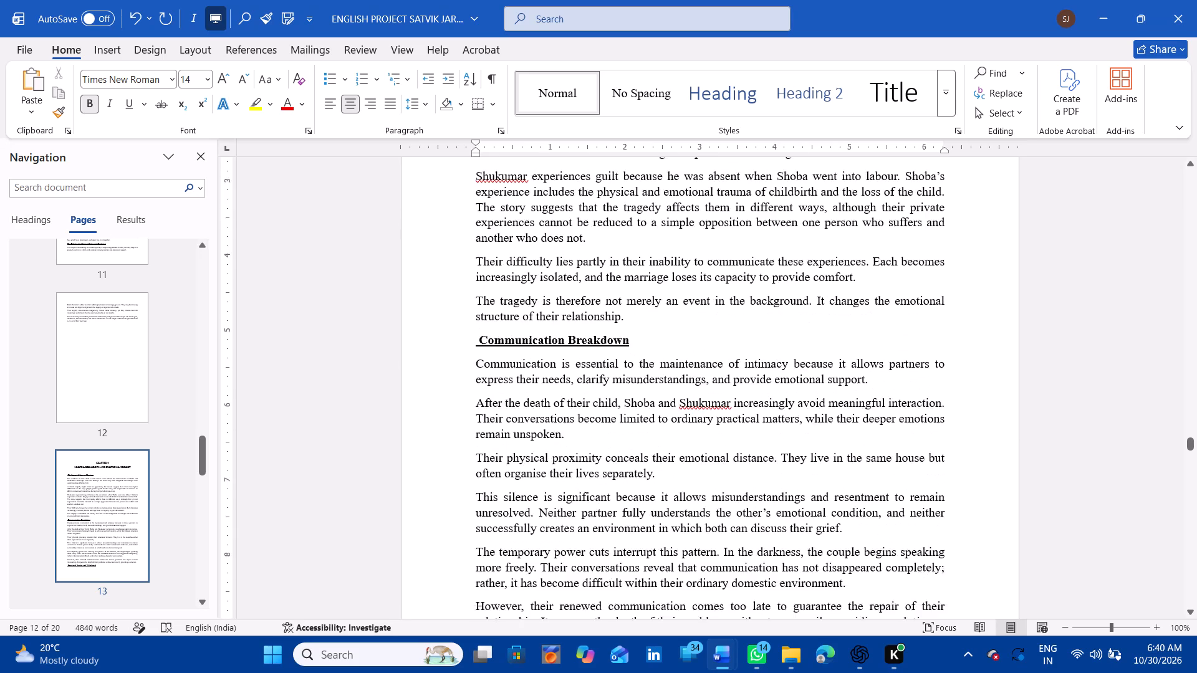
pyautogui.scroll(-17, 551, 262)
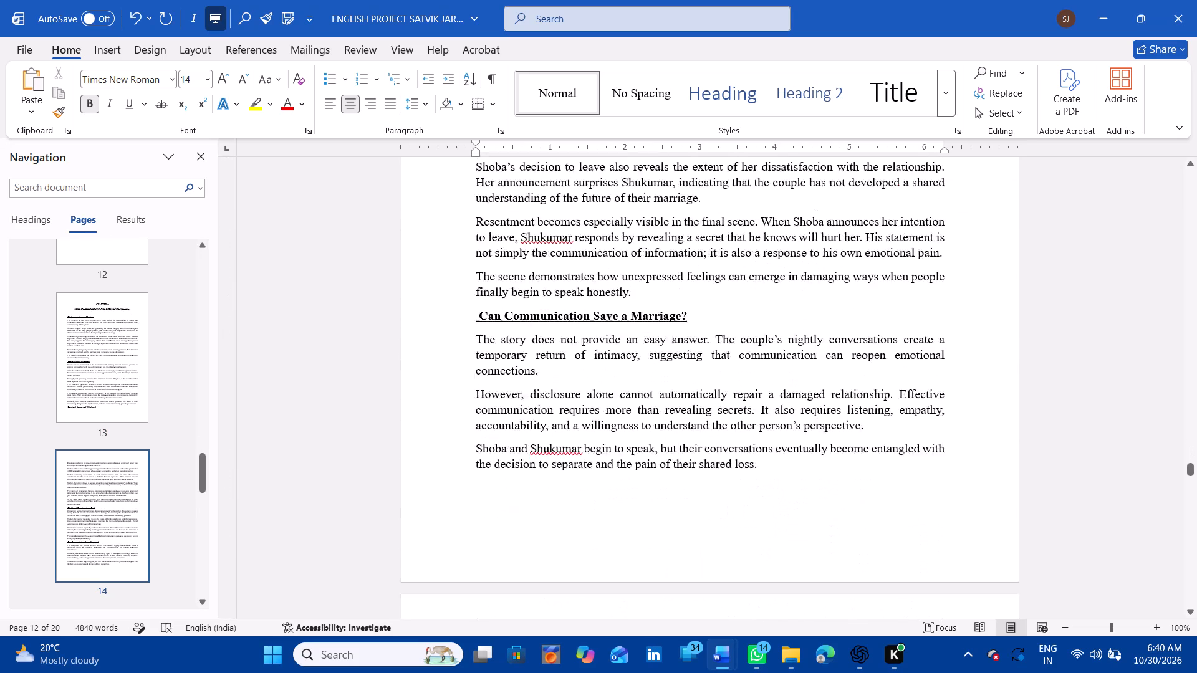
# Delete the surplus blank lines before the CHAPTER 5 heading so it starts near the top of its page.
pyautogui.scroll(-13, 551, 262)
pyautogui.scroll(1, 551, 262)
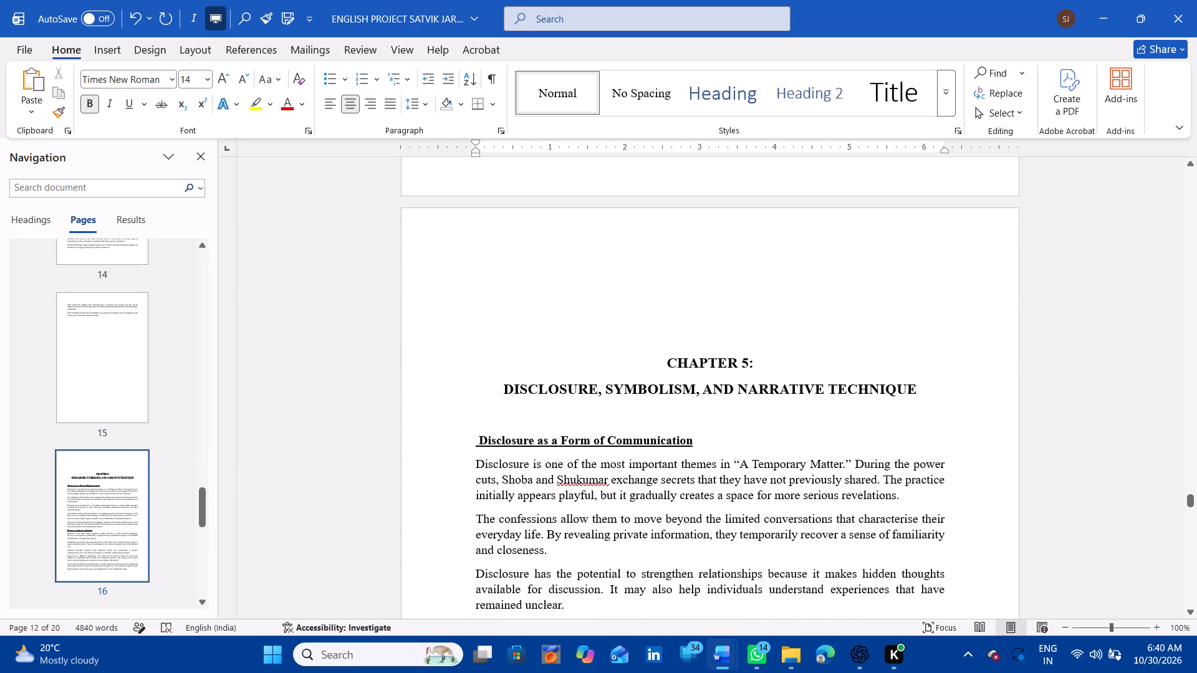
pyautogui.scroll(1, 551, 262)
pyautogui.click(556, 303)
pyautogui.press('BackSpace')
pyautogui.press('BackSpace')
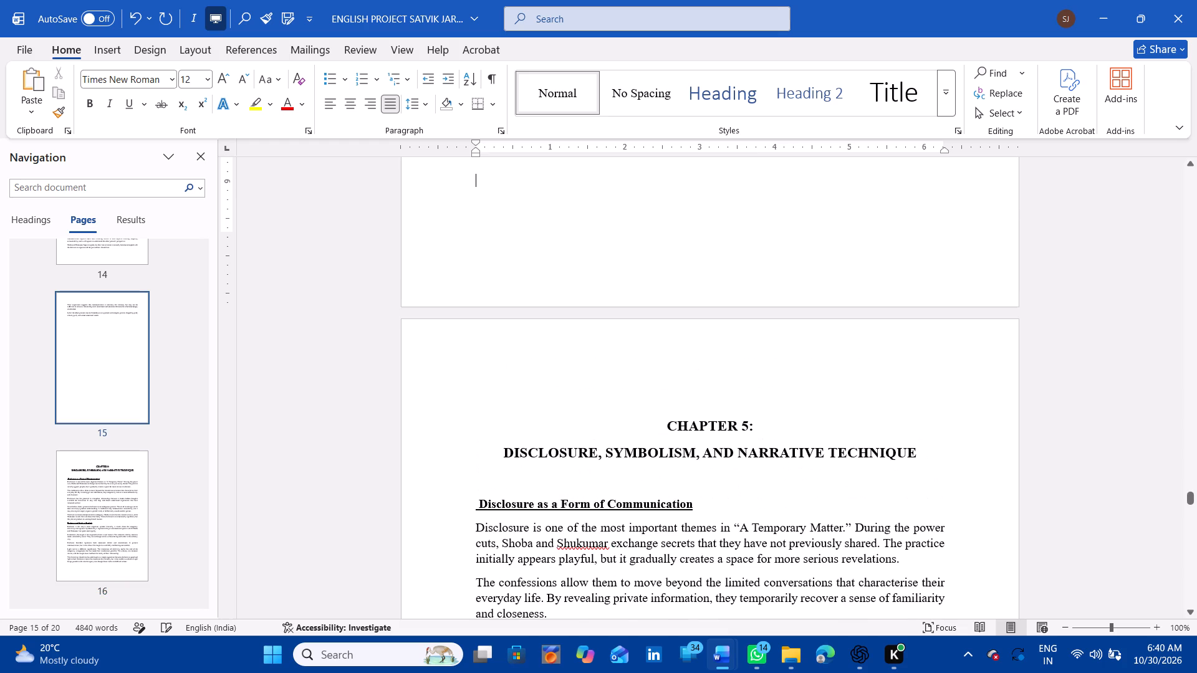
pyautogui.press('BackSpace')
pyautogui.press('BackSpace')
pyautogui.press('Return')
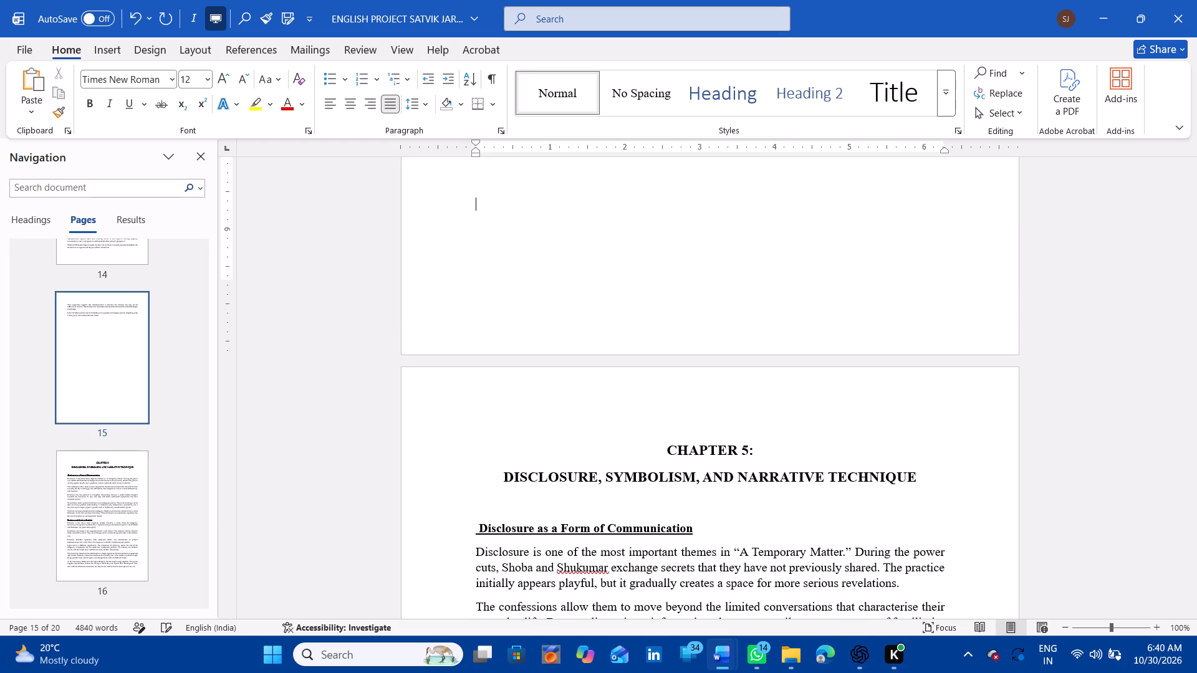
# Delete the surplus blank lines above the heading "The Symbolism of the Title" in Chapter 5.
pyautogui.scroll(-7, 636, 492)
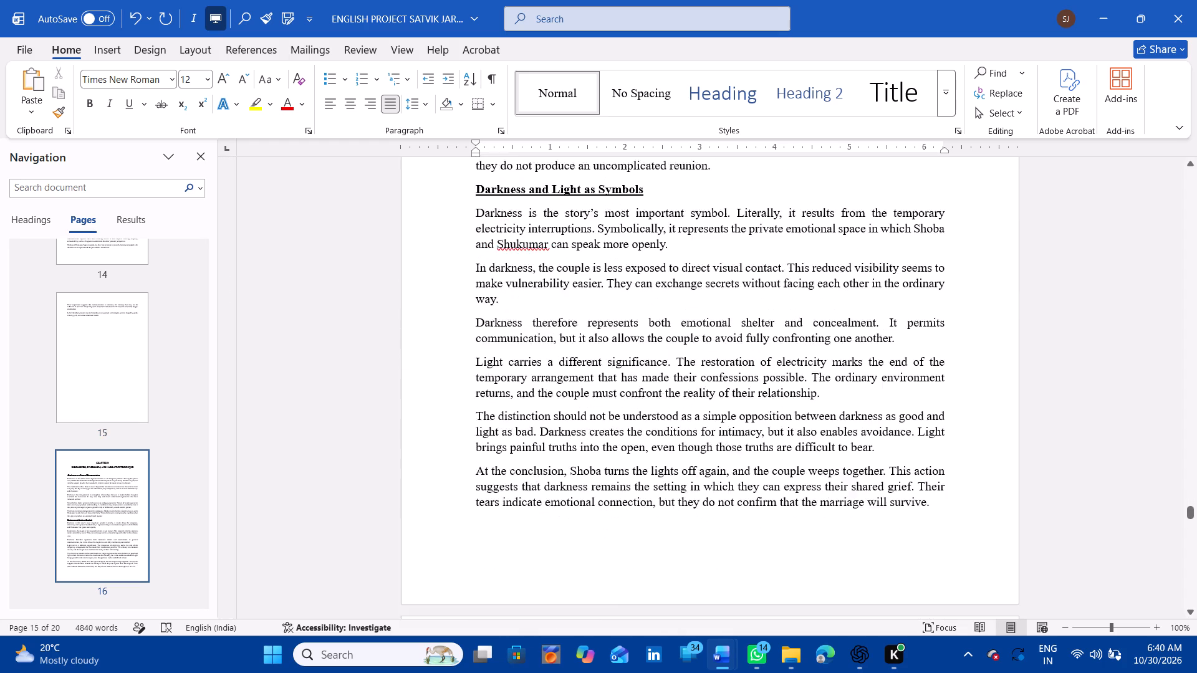
pyautogui.scroll(-7, 643, 473)
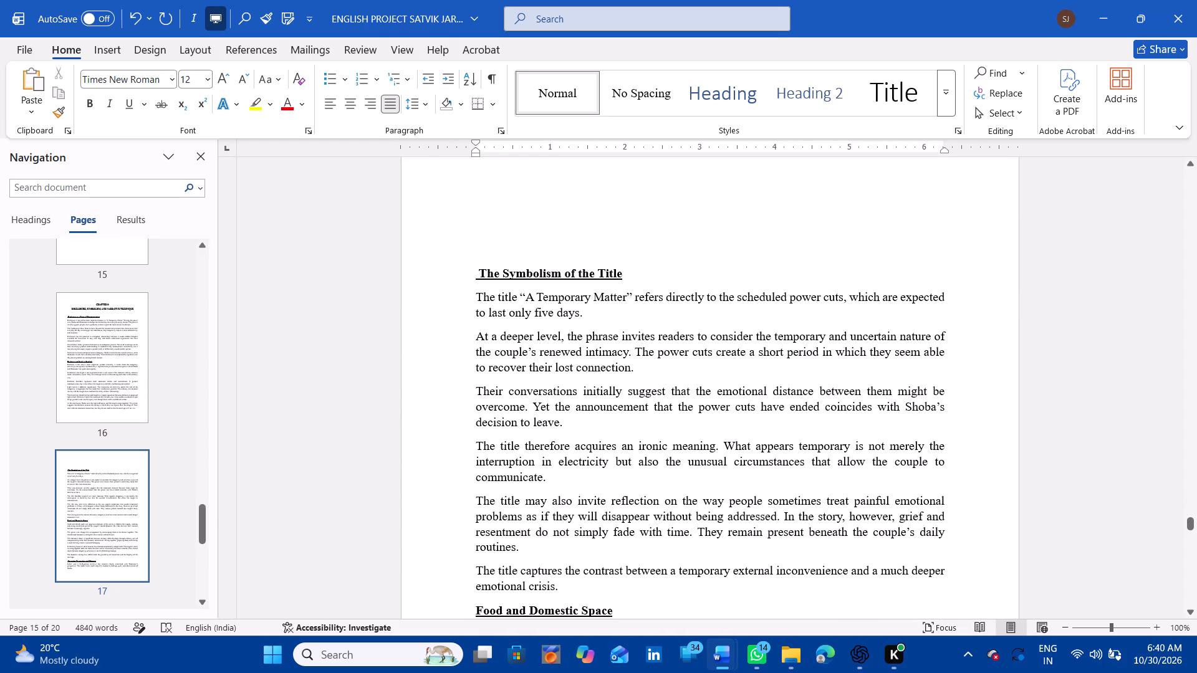
pyautogui.click(531, 208)
pyautogui.scroll(2, 531, 208)
pyautogui.press('BackSpace')
pyautogui.press('BackSpace')
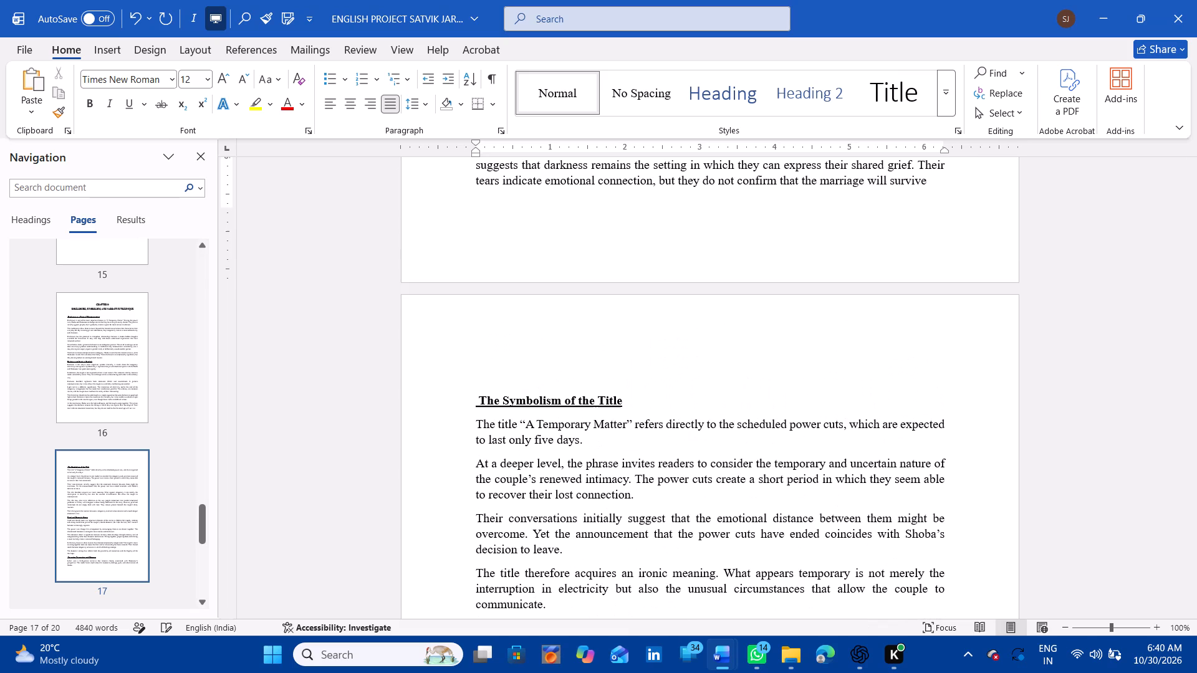
pyautogui.click(450, 347)
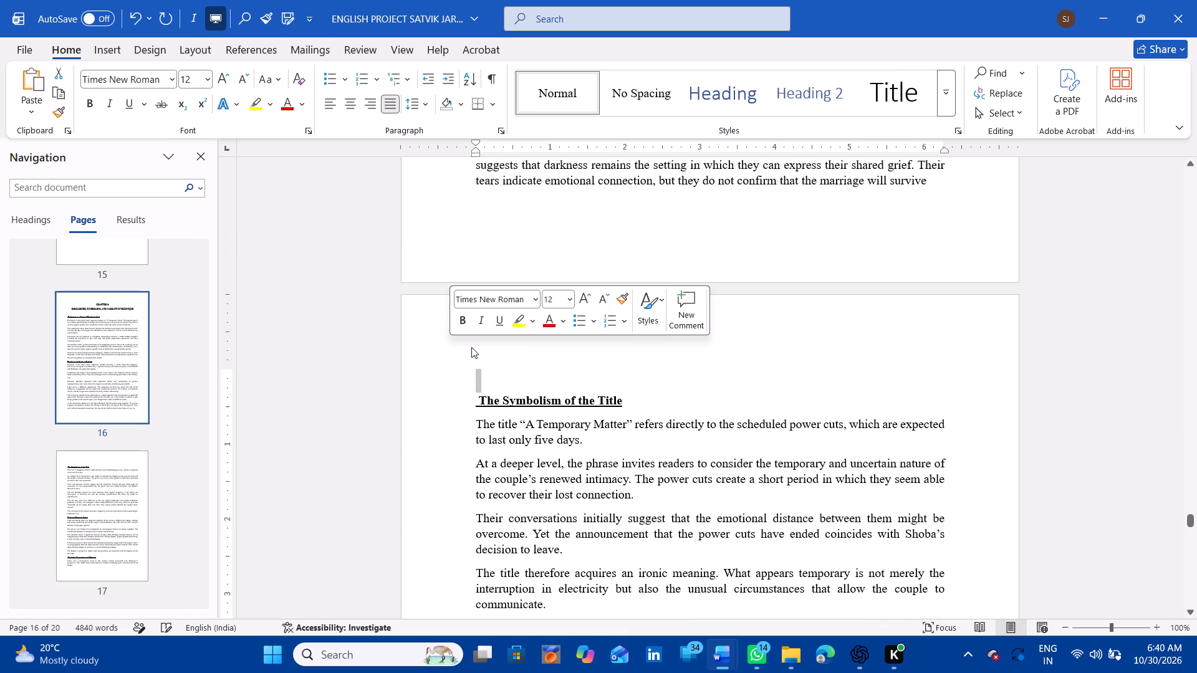
pyautogui.click(480, 347)
pyautogui.press('BackSpace')
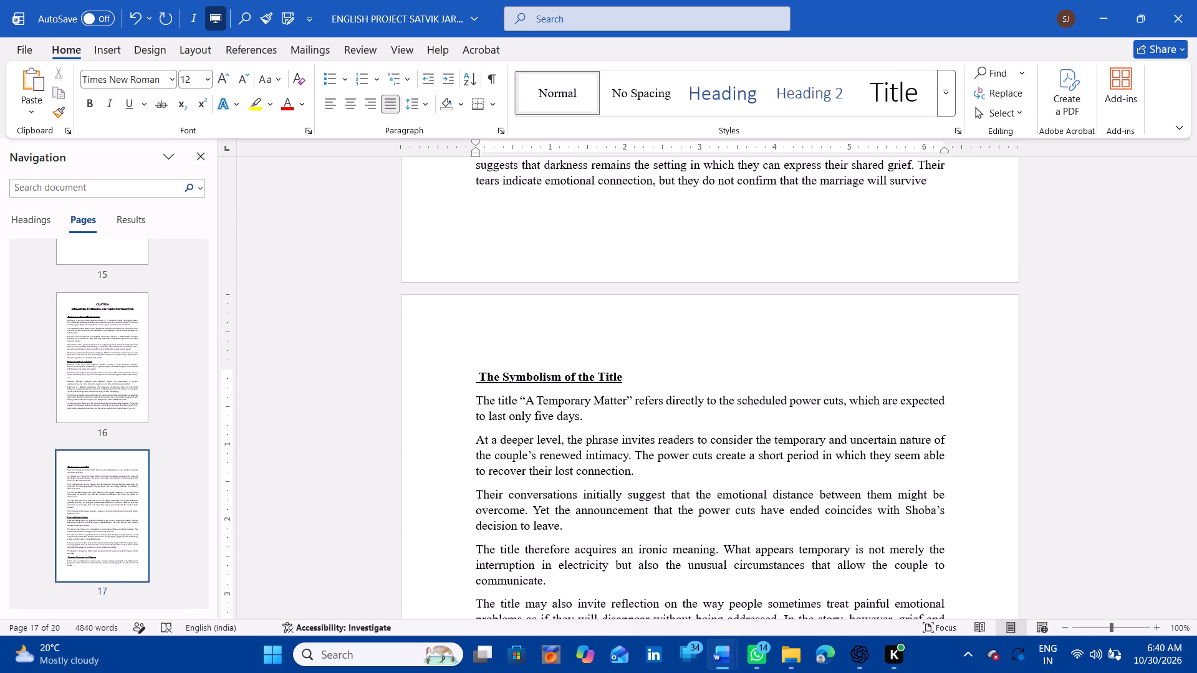
pyautogui.click(480, 317)
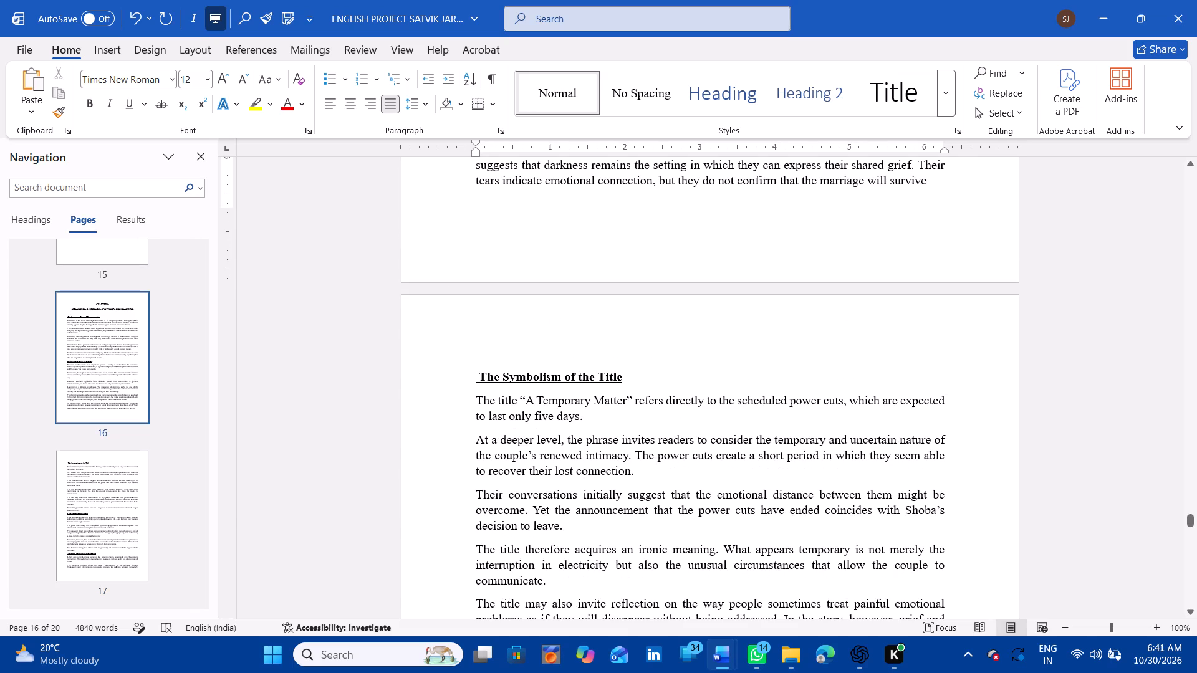
# Review the layout of the remaining Chapter 5 pages, the Chapter 6 conclusion and the bibliography.
pyautogui.scroll(-10, 480, 317)
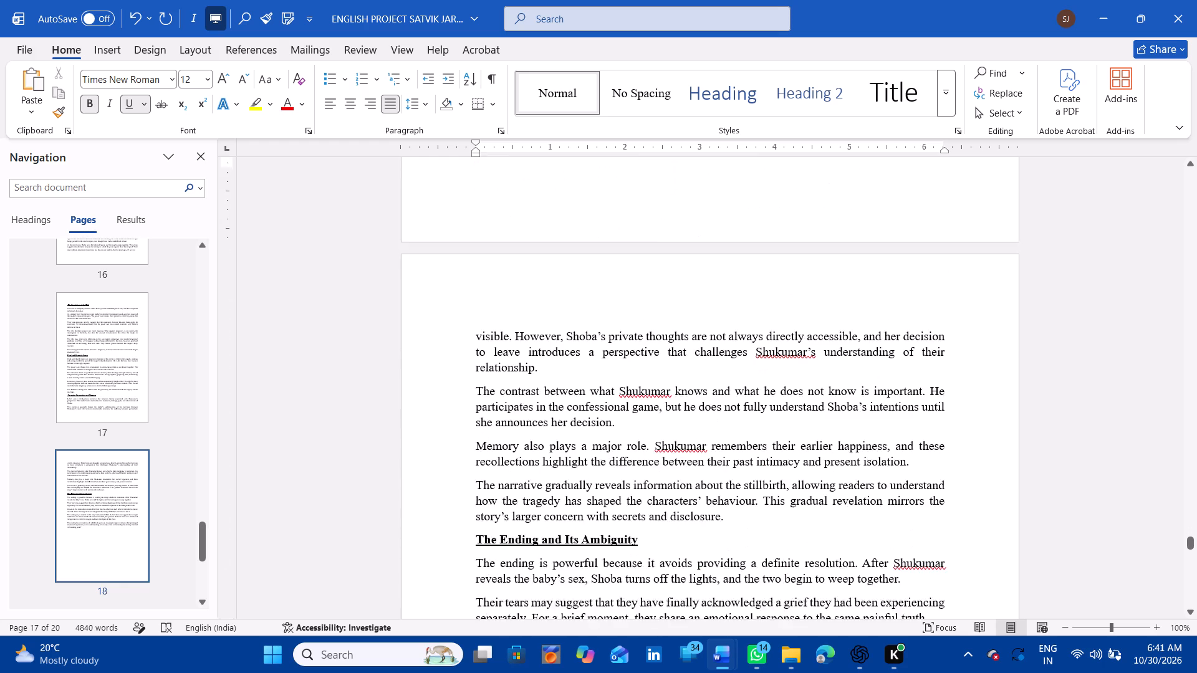
pyautogui.scroll(-12, 480, 317)
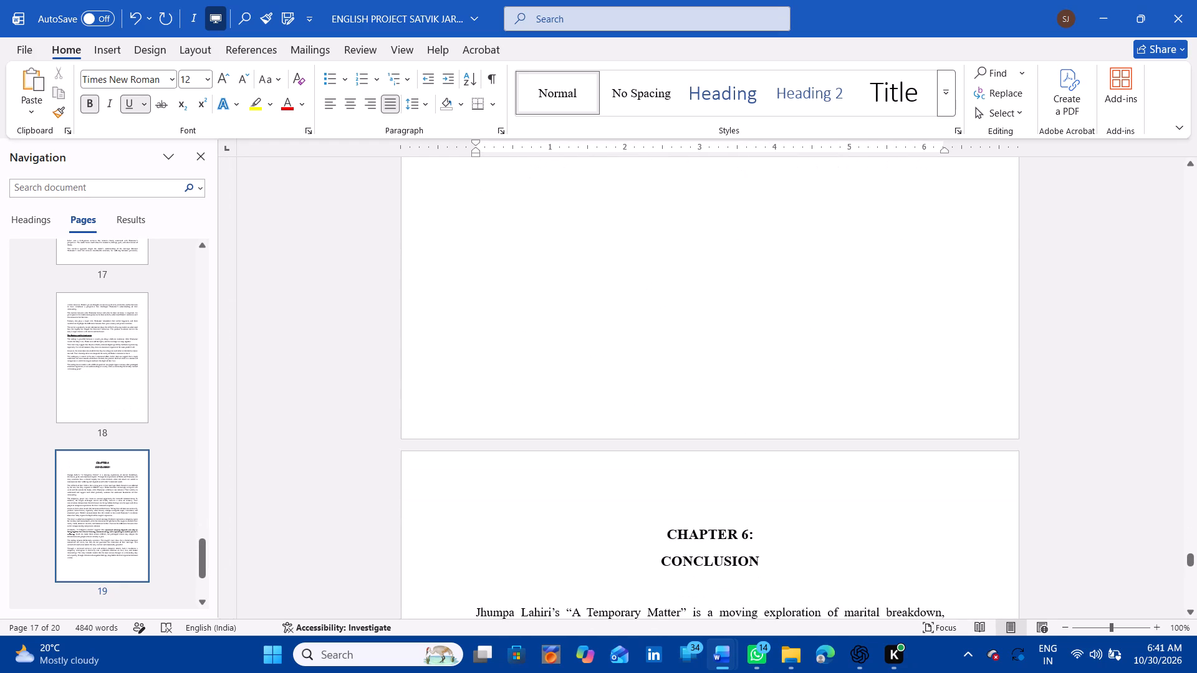
pyautogui.scroll(-1, 480, 317)
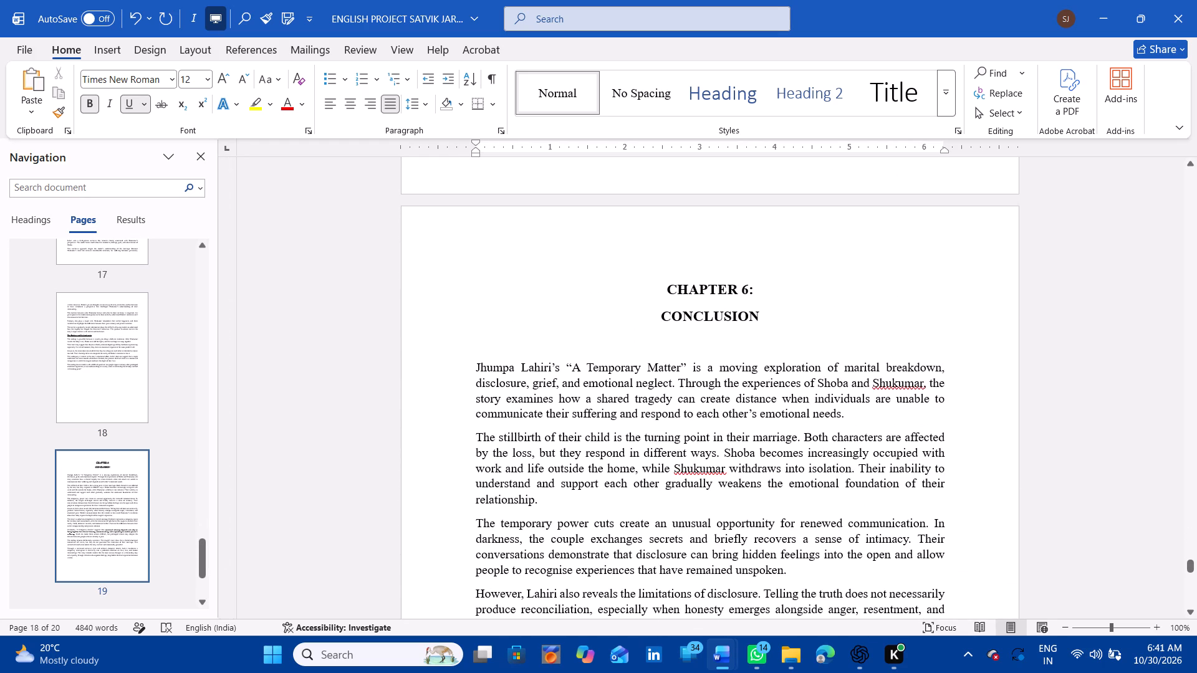
pyautogui.click(506, 254)
pyautogui.scroll(-11, 506, 254)
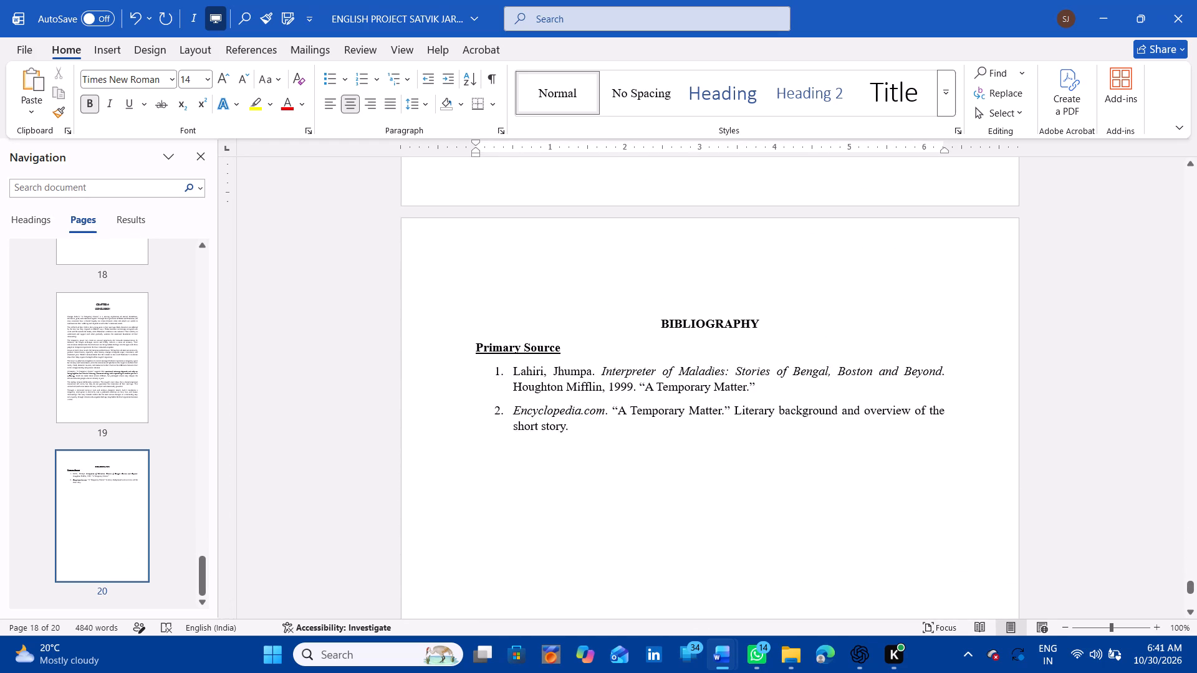
pyautogui.scroll(-11, 506, 254)
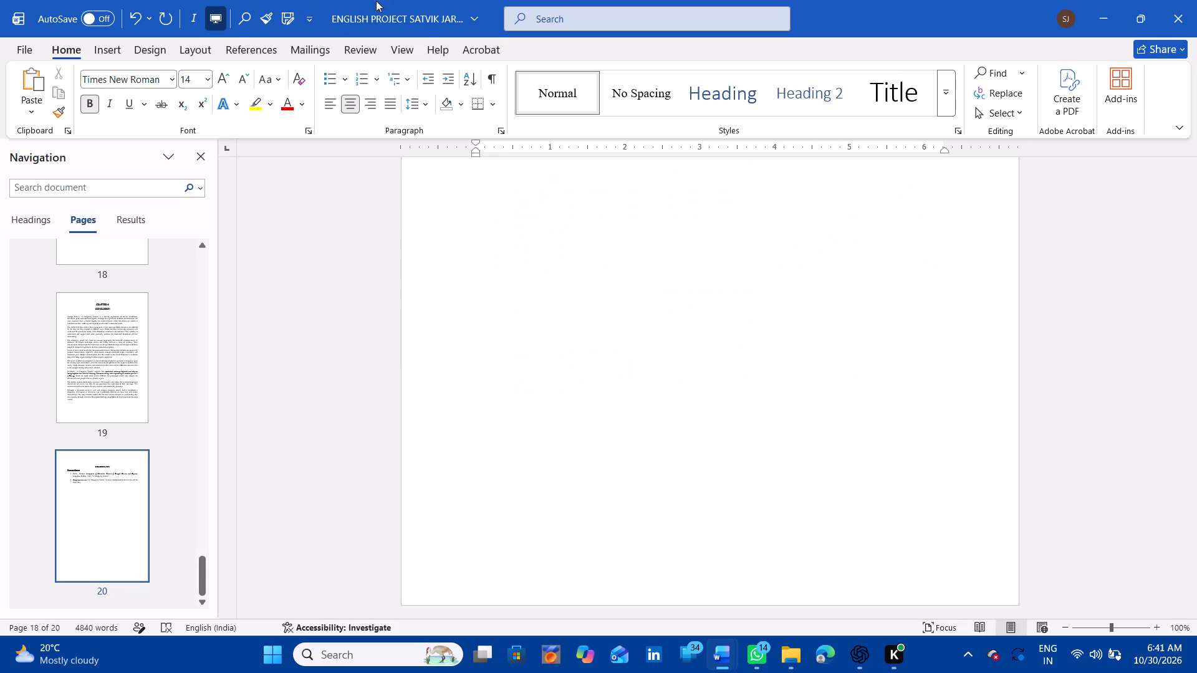
pyautogui.click(202, 54)
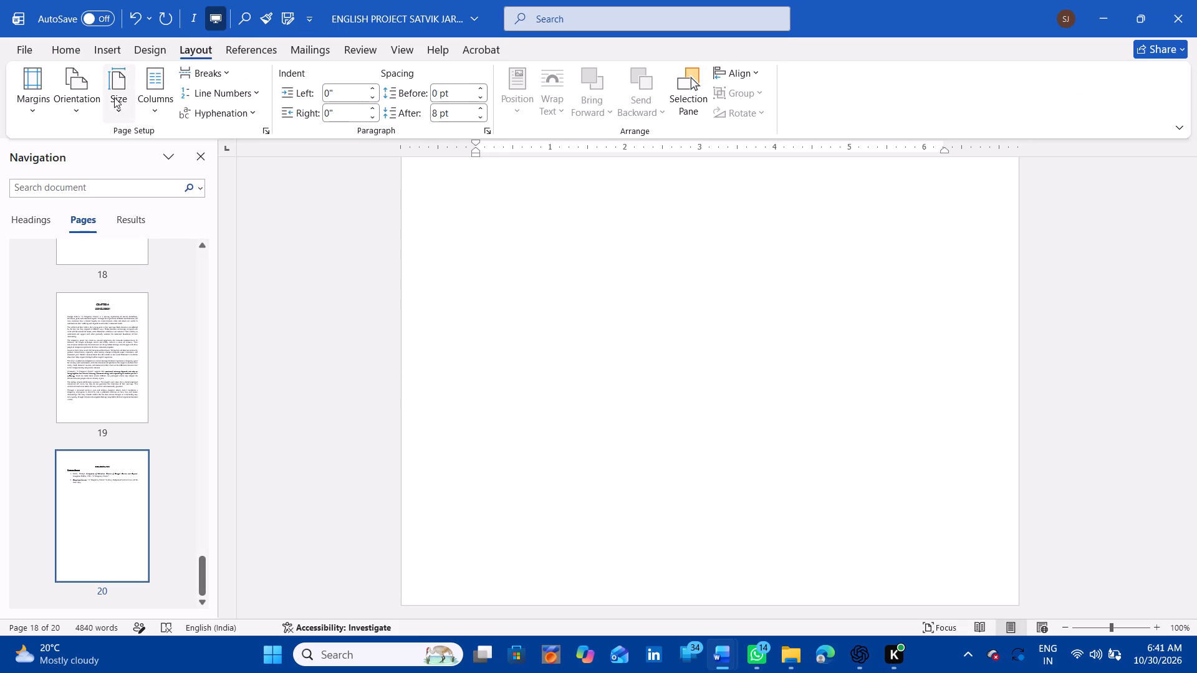
pyautogui.click(151, 47)
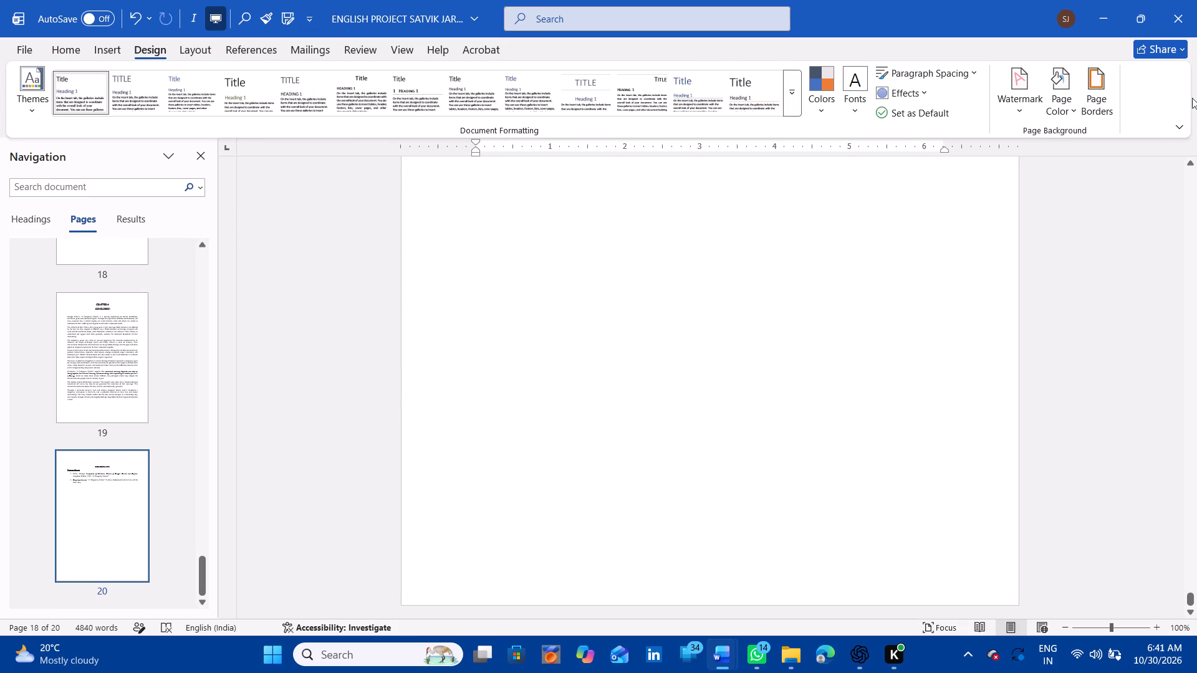
pyautogui.click(1088, 85)
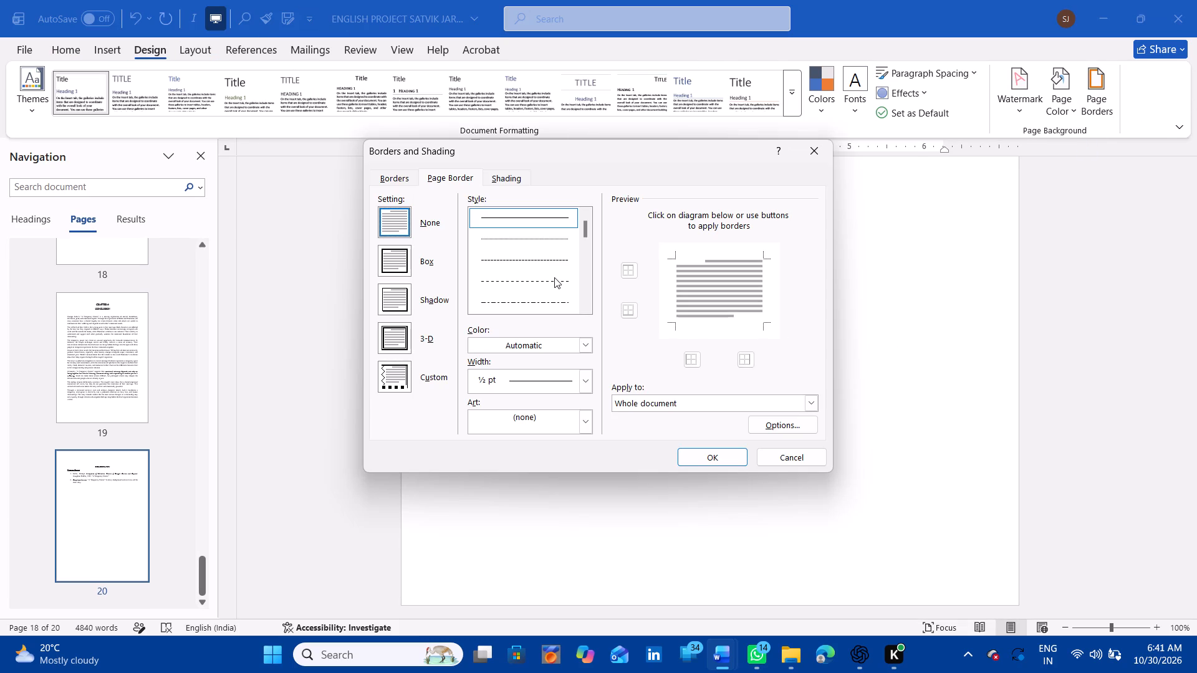
pyautogui.scroll(-3, 554, 277)
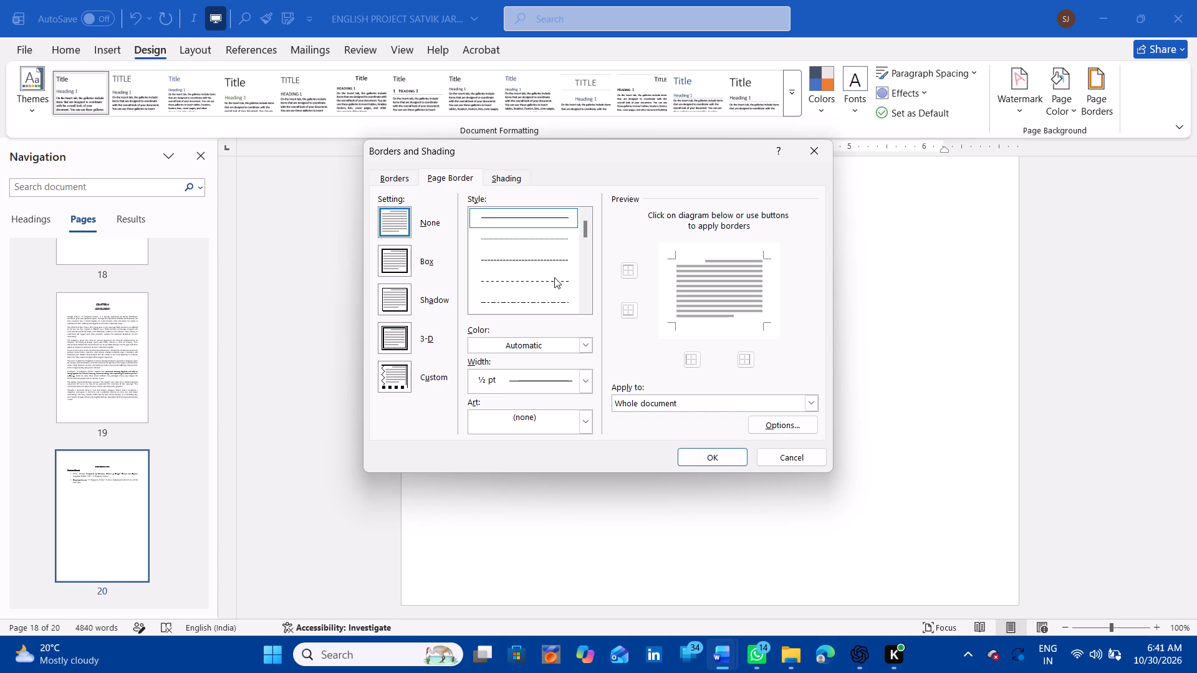
pyautogui.scroll(-2, 554, 277)
pyautogui.click(584, 305)
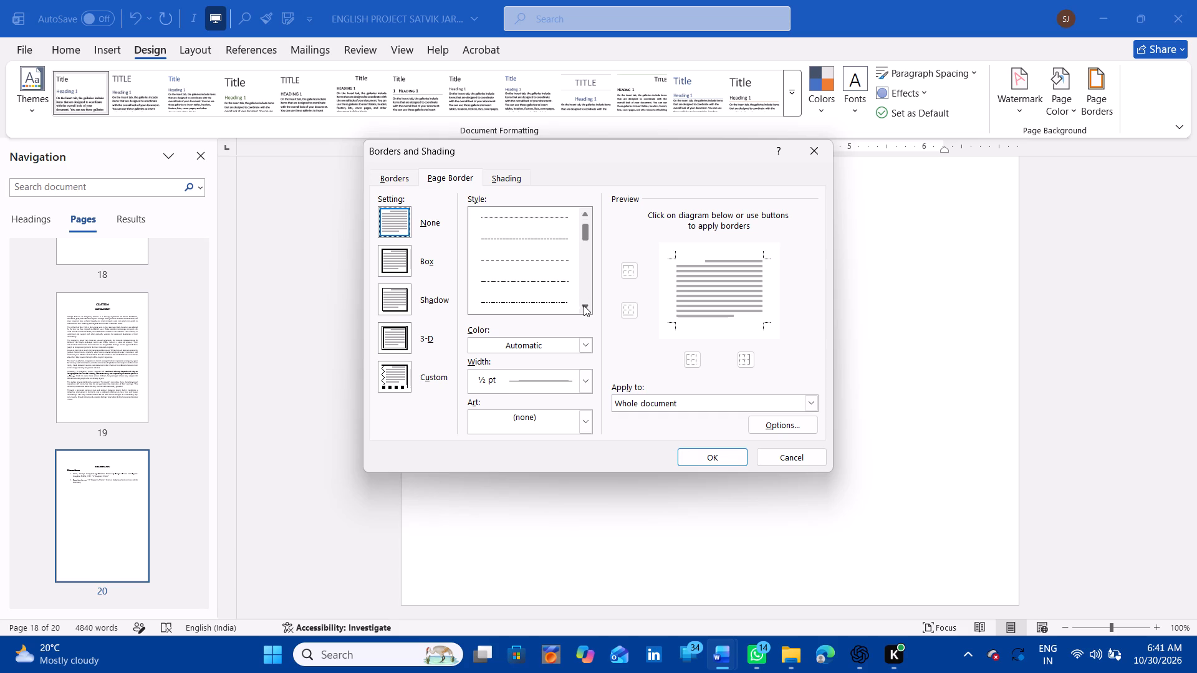
pyautogui.click(397, 264)
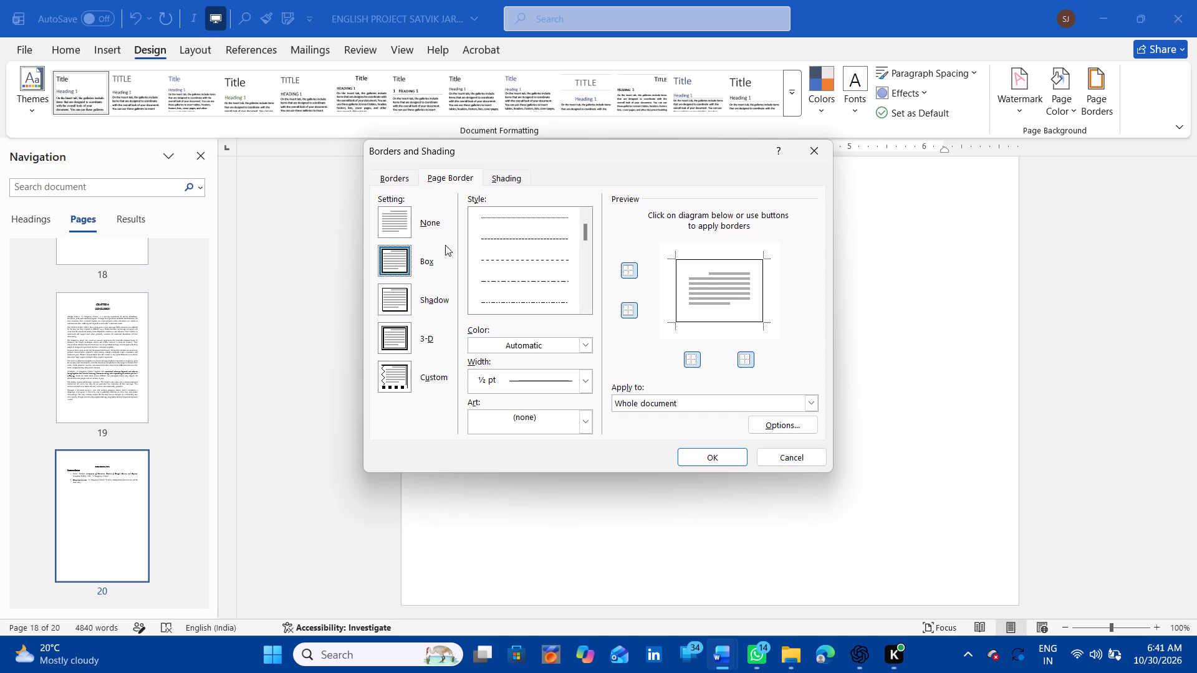
pyautogui.click(393, 222)
pyautogui.click(402, 254)
pyautogui.click(397, 214)
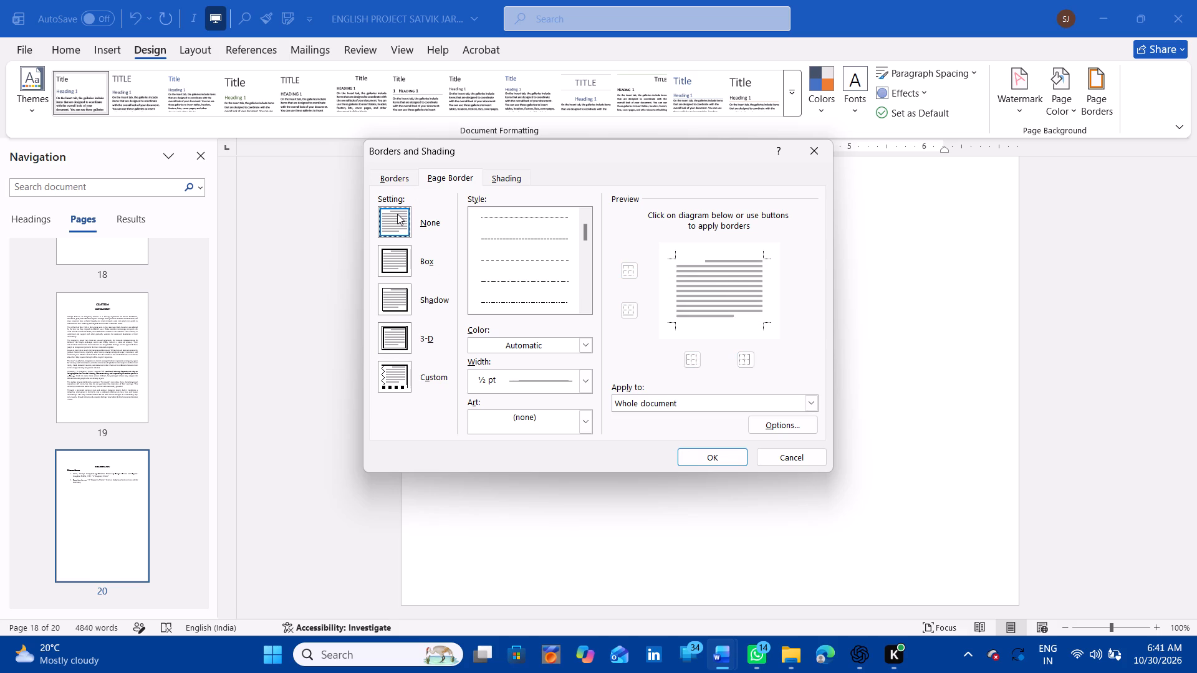
pyautogui.click(401, 251)
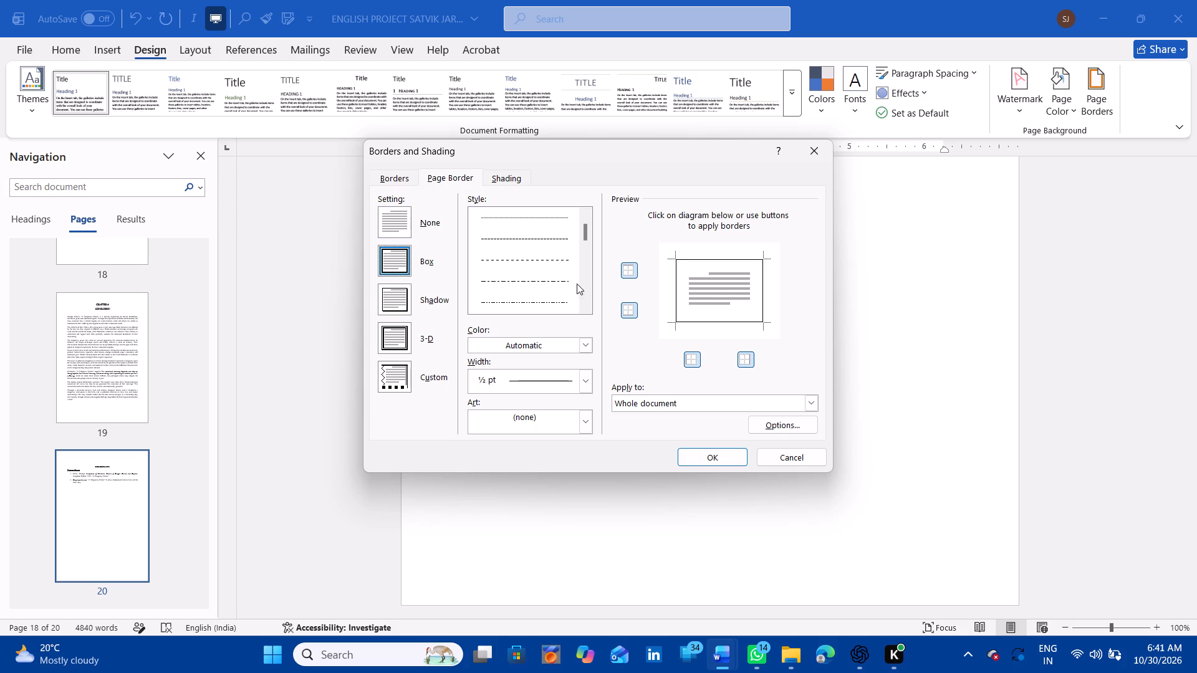
pyautogui.click(583, 305)
pyautogui.click(583, 305)
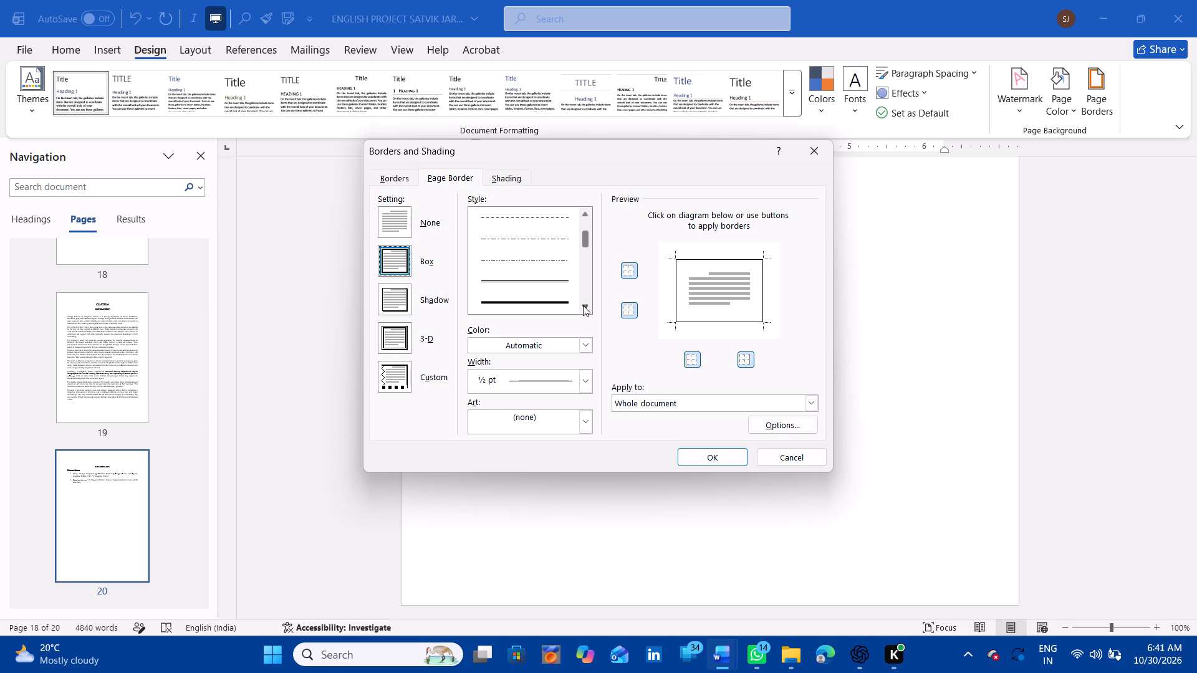
pyautogui.click(550, 281)
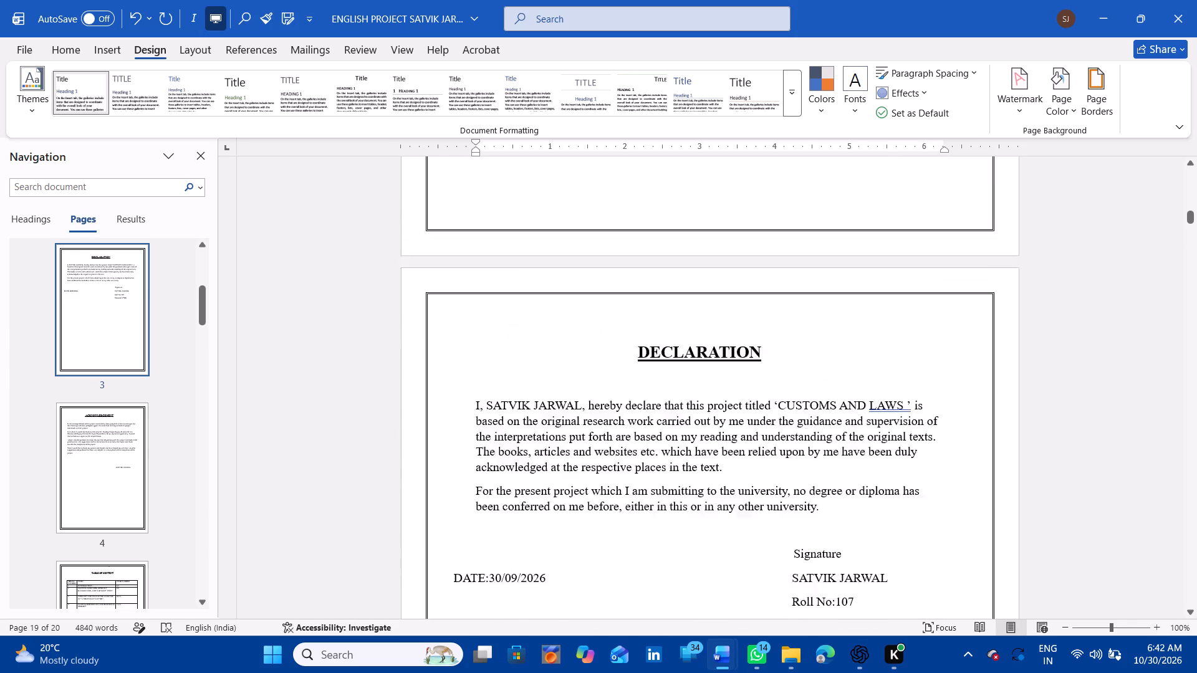
pyautogui.scroll(7, 541, 302)
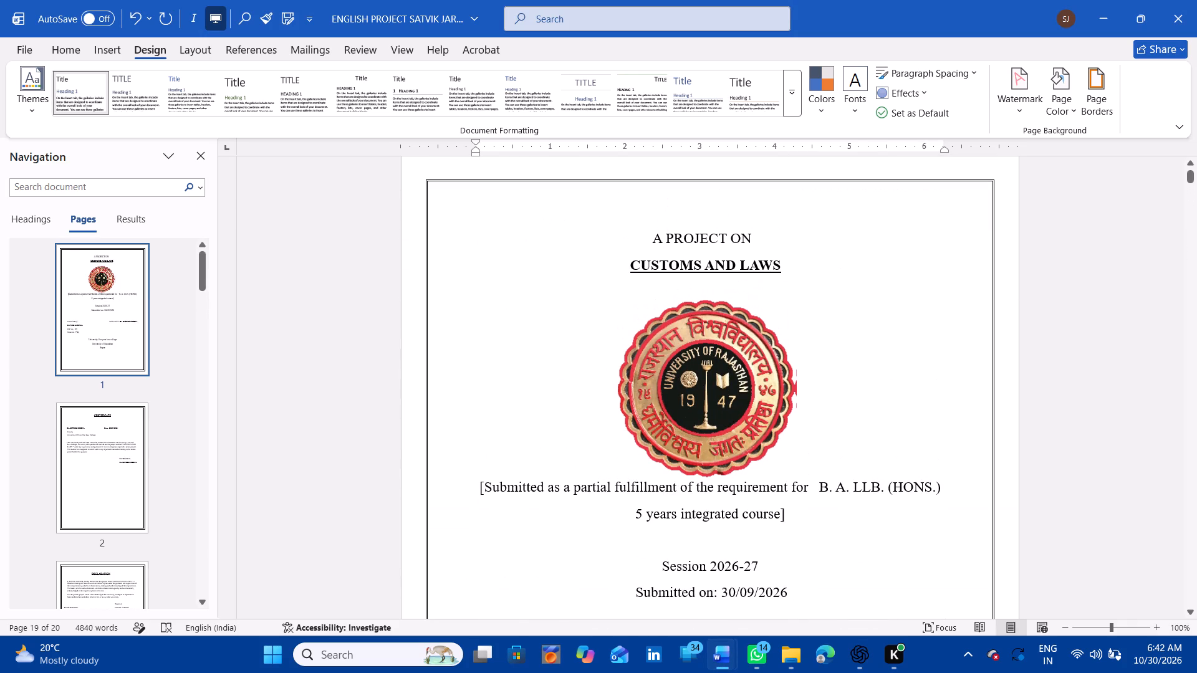
pyautogui.click(449, 270)
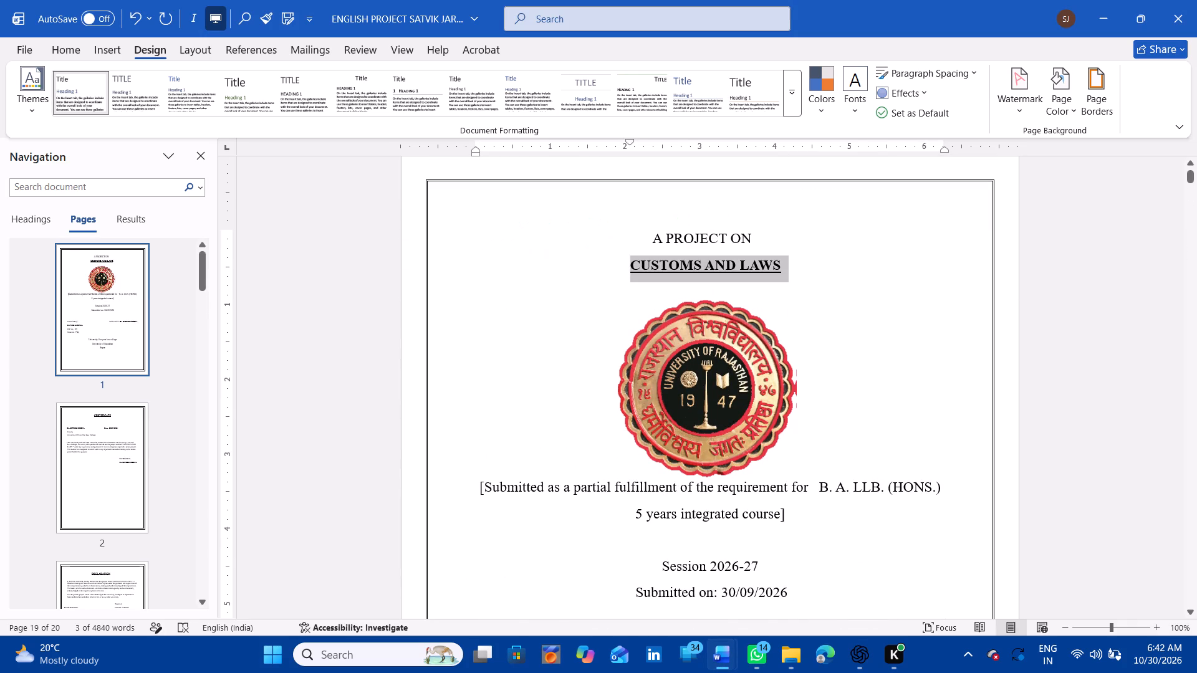
pyautogui.hotkey('ctrl', 'v')
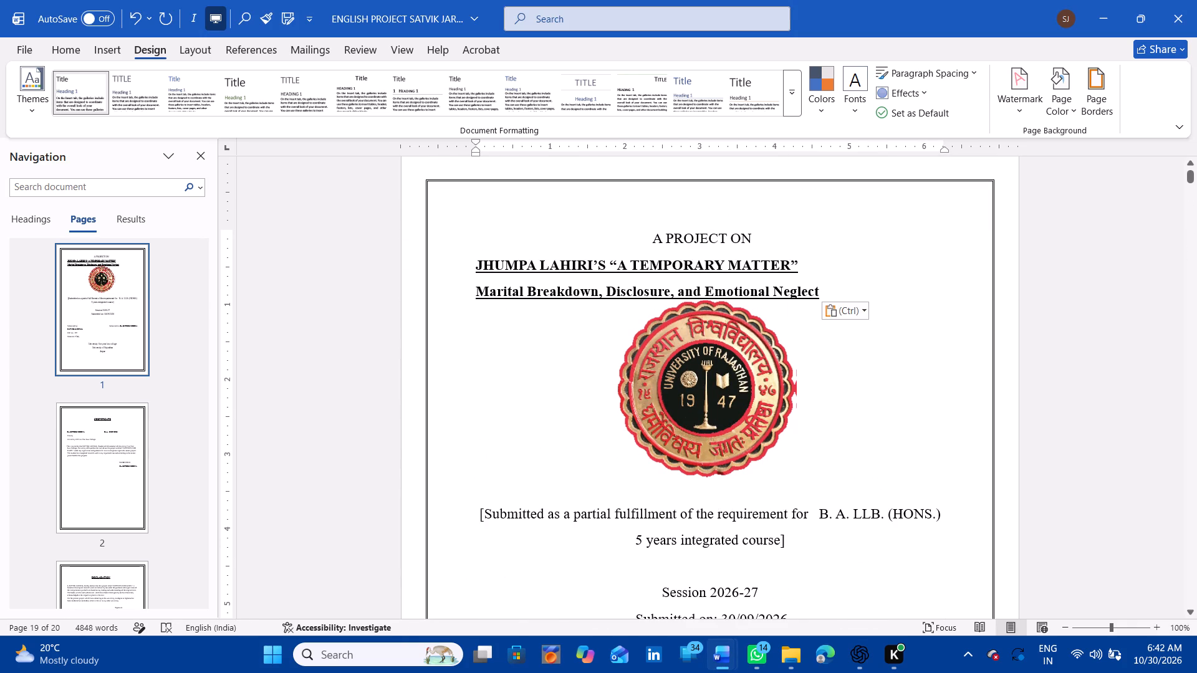
# Centre the title line and the subtitle line on the cover page.
pyautogui.click(79, 47)
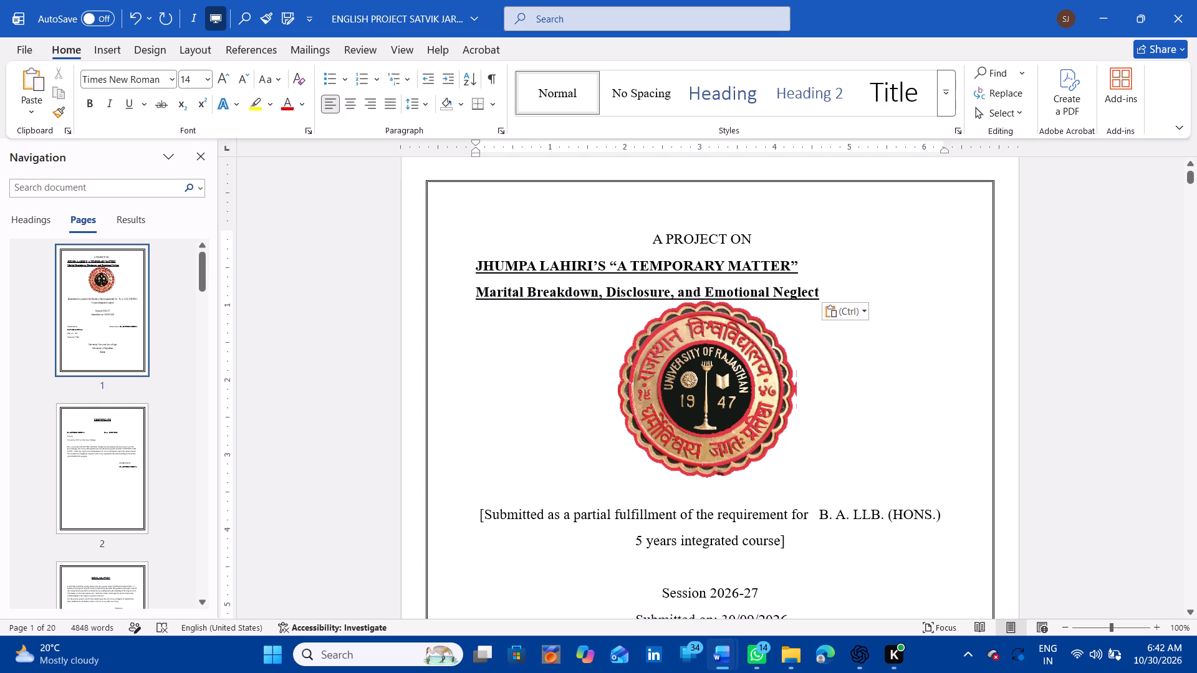
pyautogui.click(443, 267)
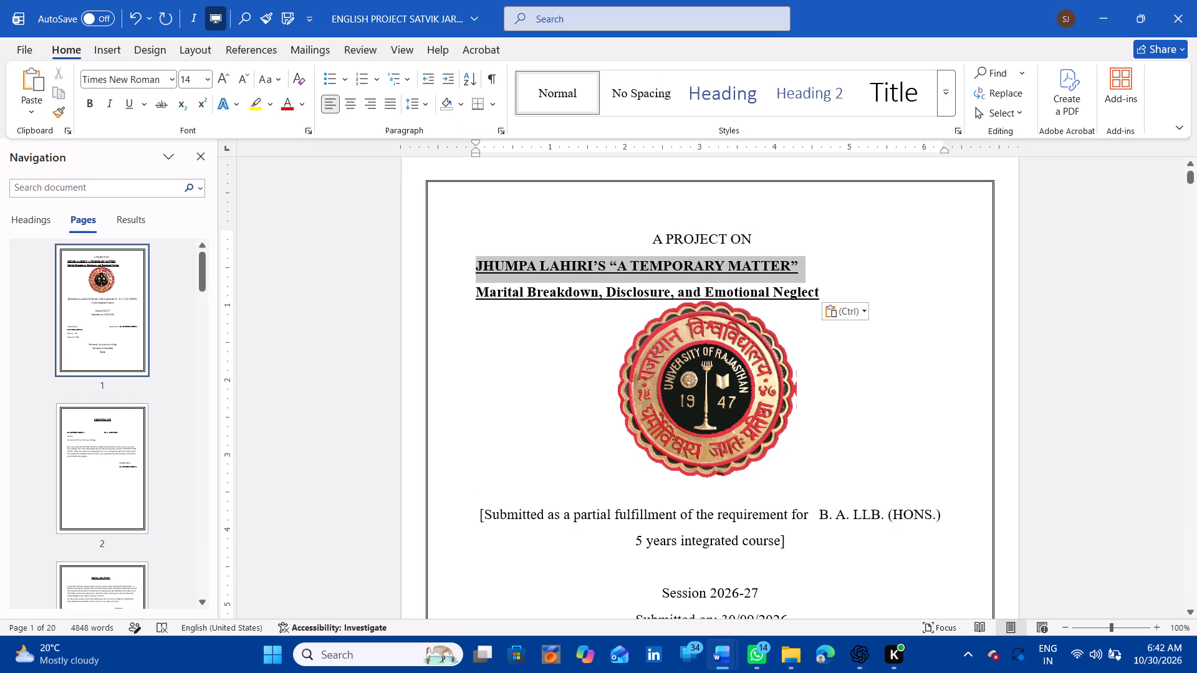
pyautogui.click(349, 97)
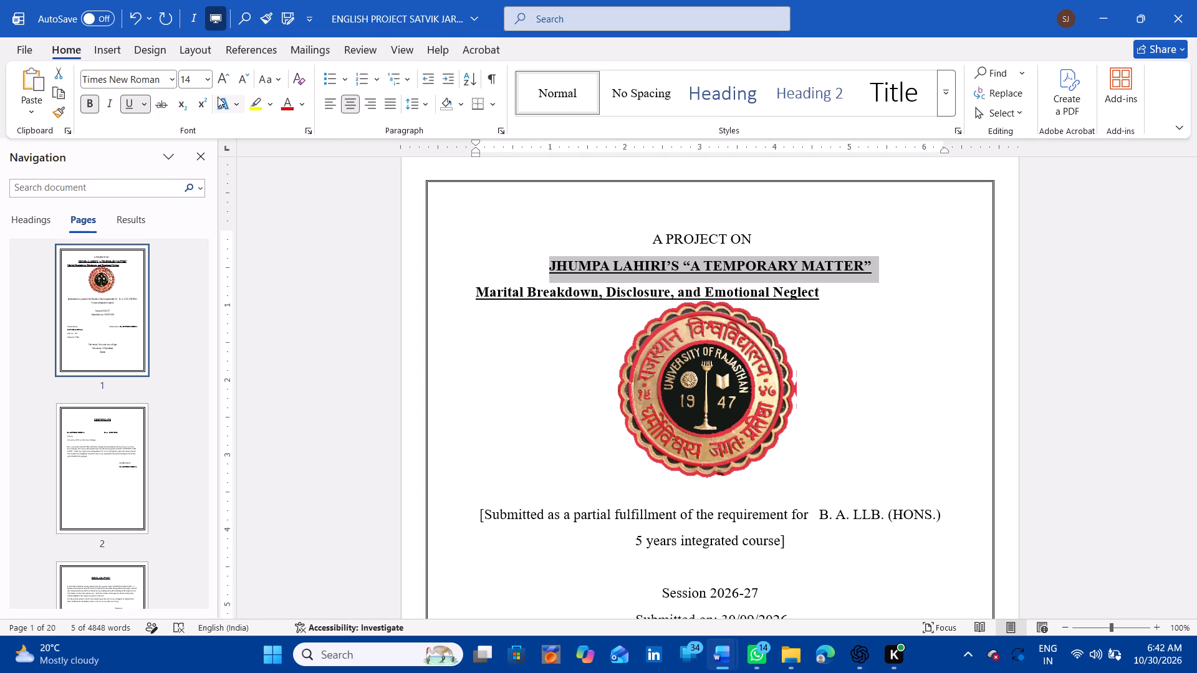
pyautogui.click(436, 283)
pyautogui.click(352, 102)
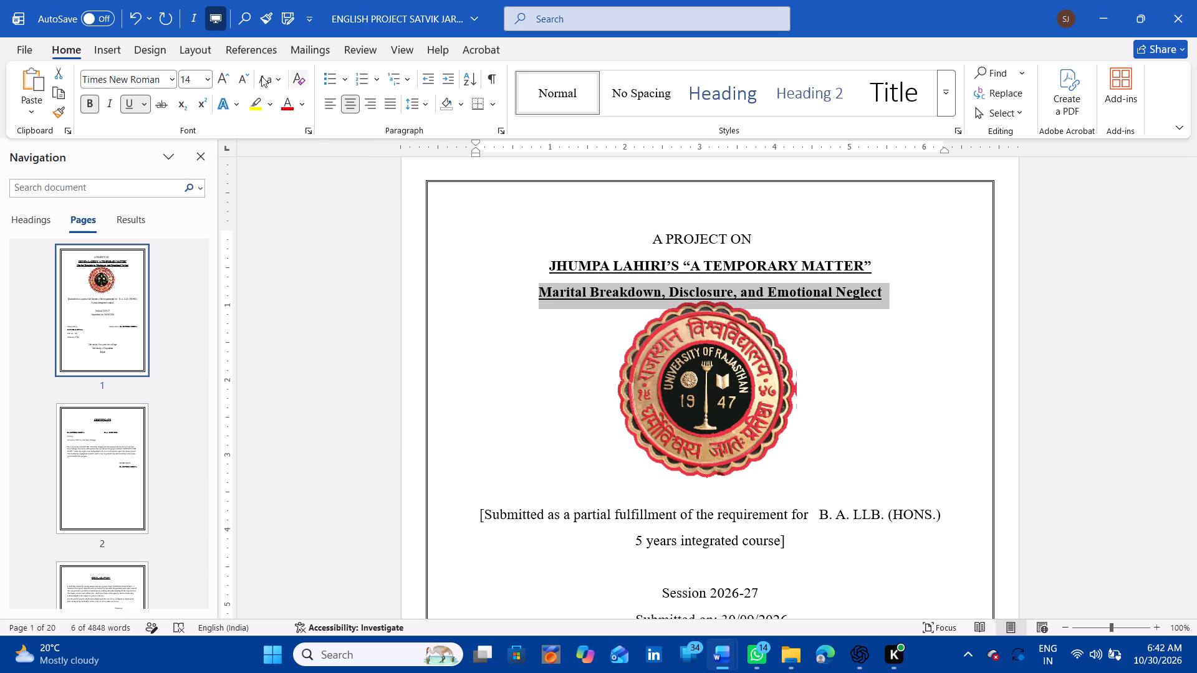
# Change the cover page subtitle "Marital Breakdown, Disclosure, and Emotional Neglect" to uppercase.
pyautogui.moveTo(281, 85); pyautogui.dragTo(301, 143)
pyautogui.click(301, 143)
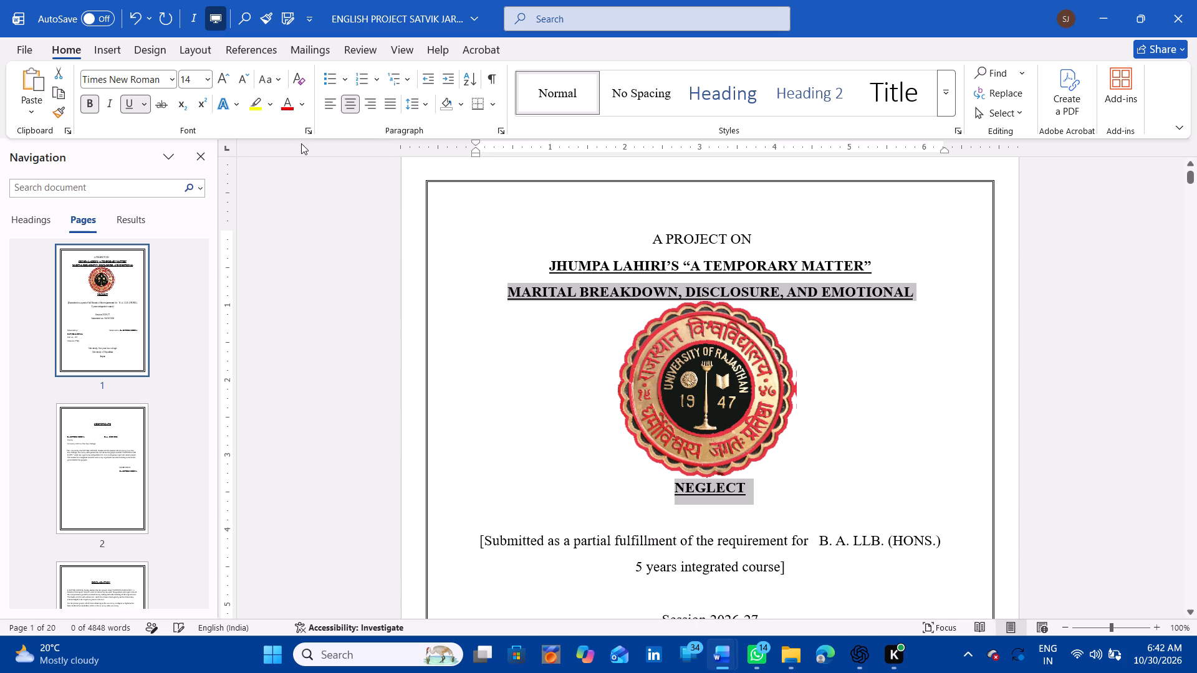
pyautogui.moveTo(301, 143); pyautogui.dragTo(241, 79)
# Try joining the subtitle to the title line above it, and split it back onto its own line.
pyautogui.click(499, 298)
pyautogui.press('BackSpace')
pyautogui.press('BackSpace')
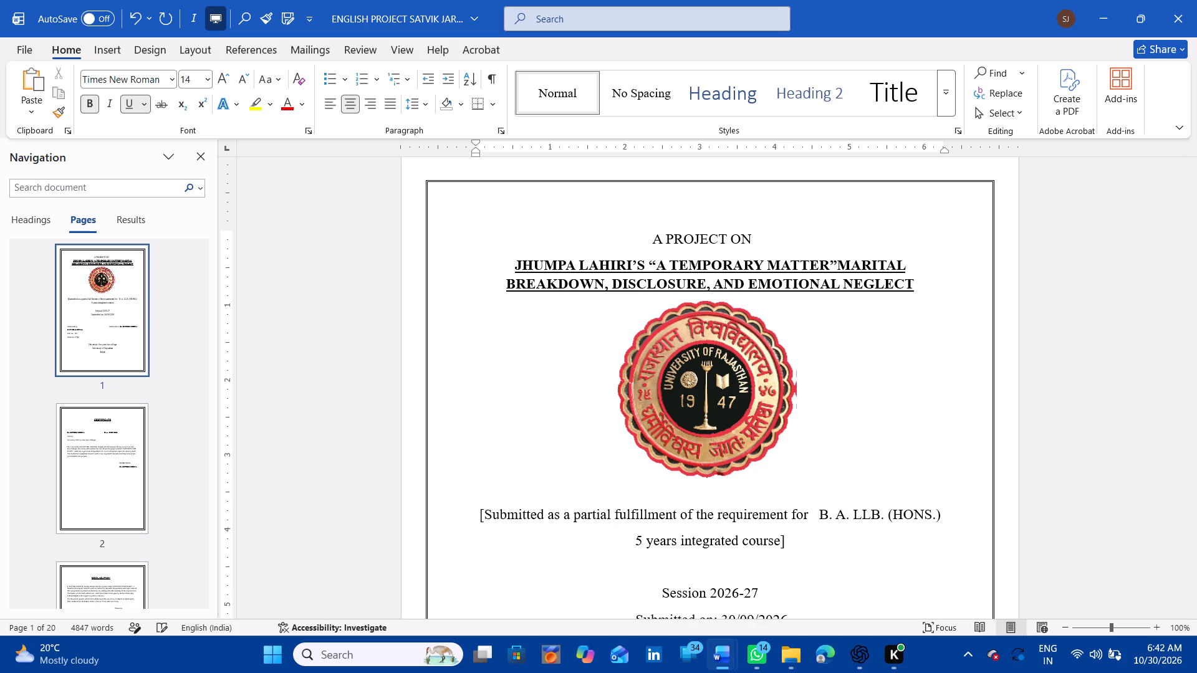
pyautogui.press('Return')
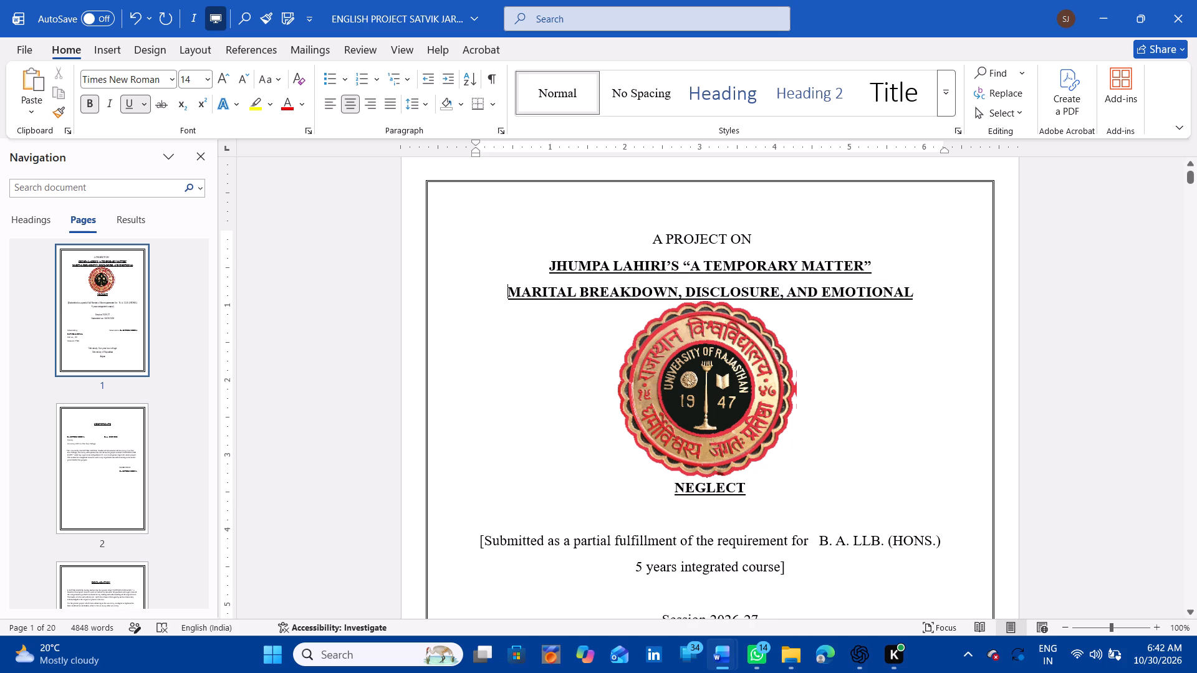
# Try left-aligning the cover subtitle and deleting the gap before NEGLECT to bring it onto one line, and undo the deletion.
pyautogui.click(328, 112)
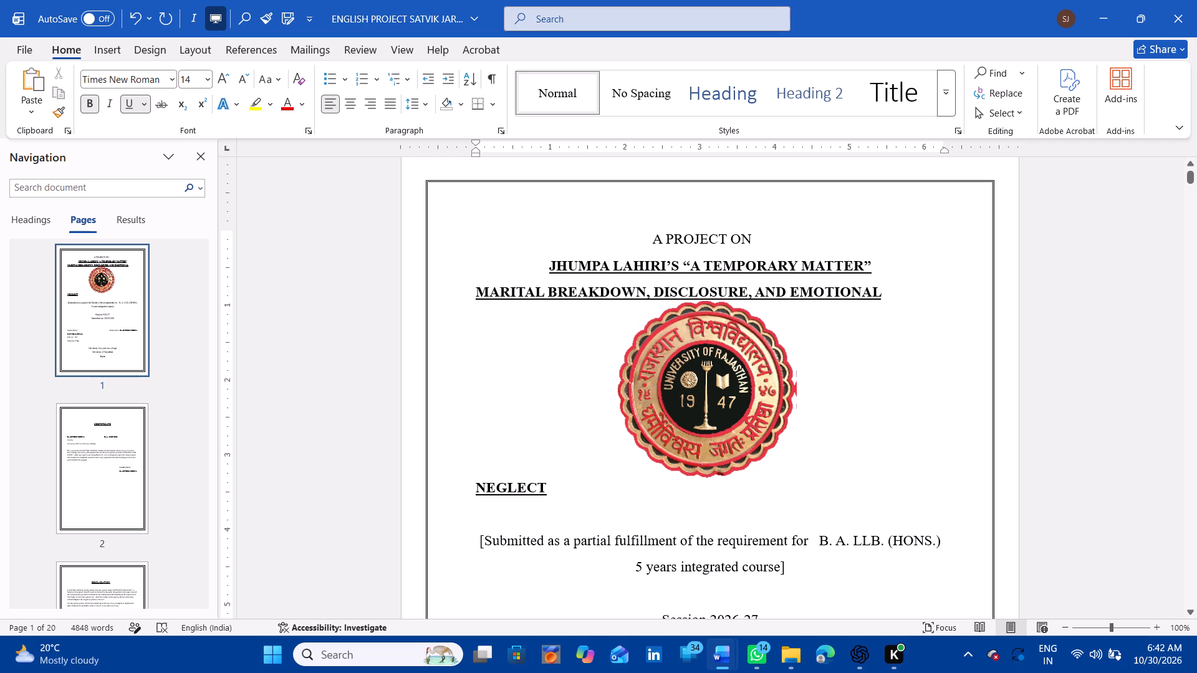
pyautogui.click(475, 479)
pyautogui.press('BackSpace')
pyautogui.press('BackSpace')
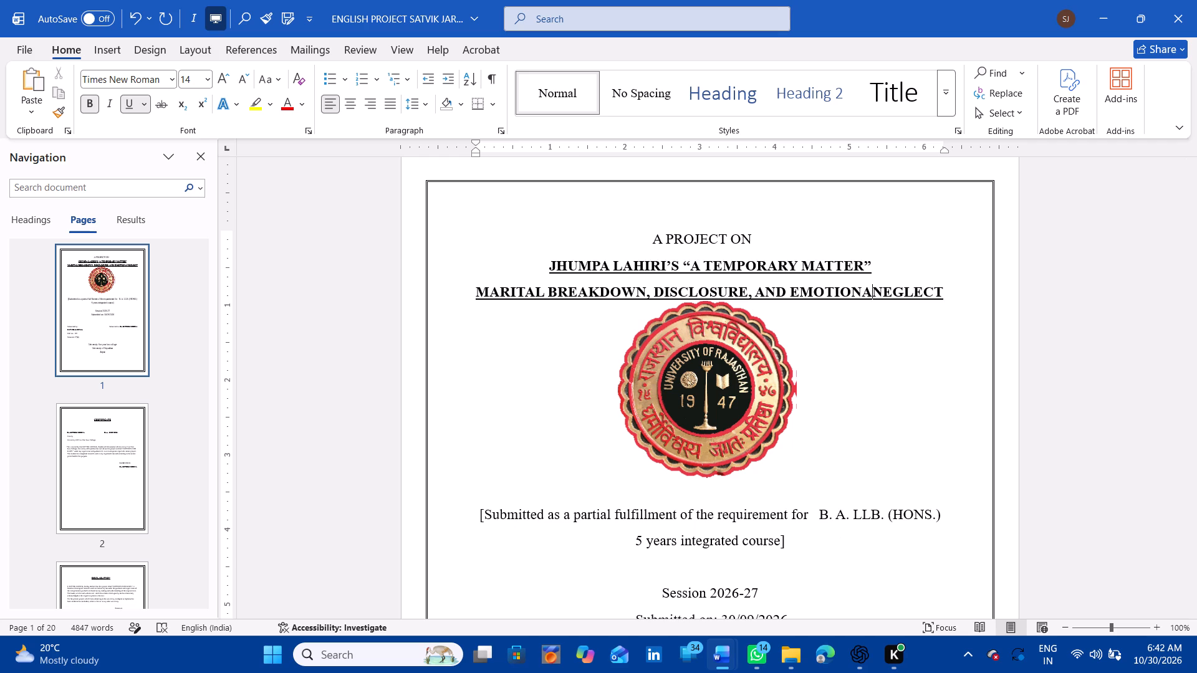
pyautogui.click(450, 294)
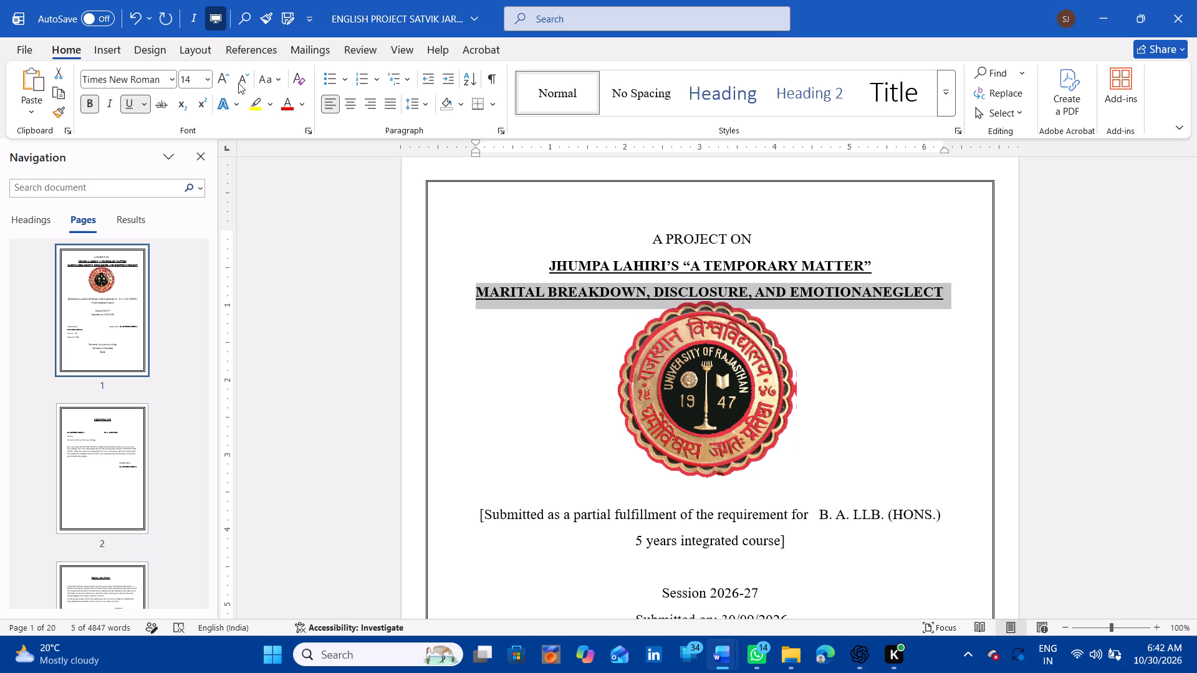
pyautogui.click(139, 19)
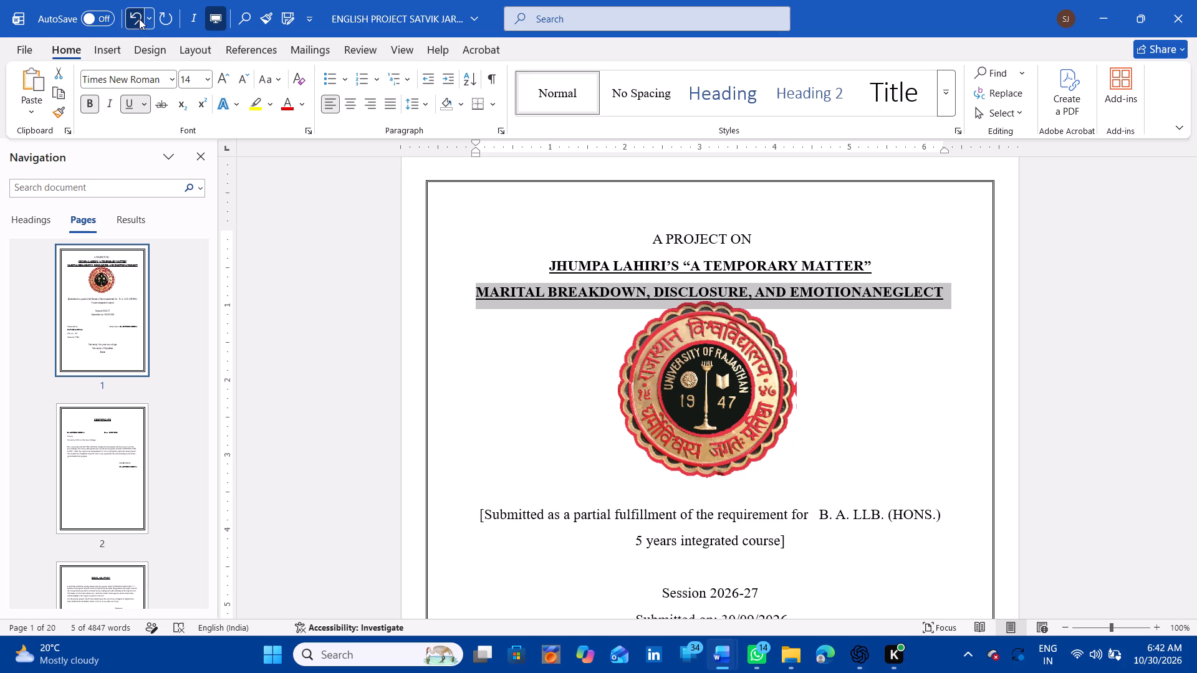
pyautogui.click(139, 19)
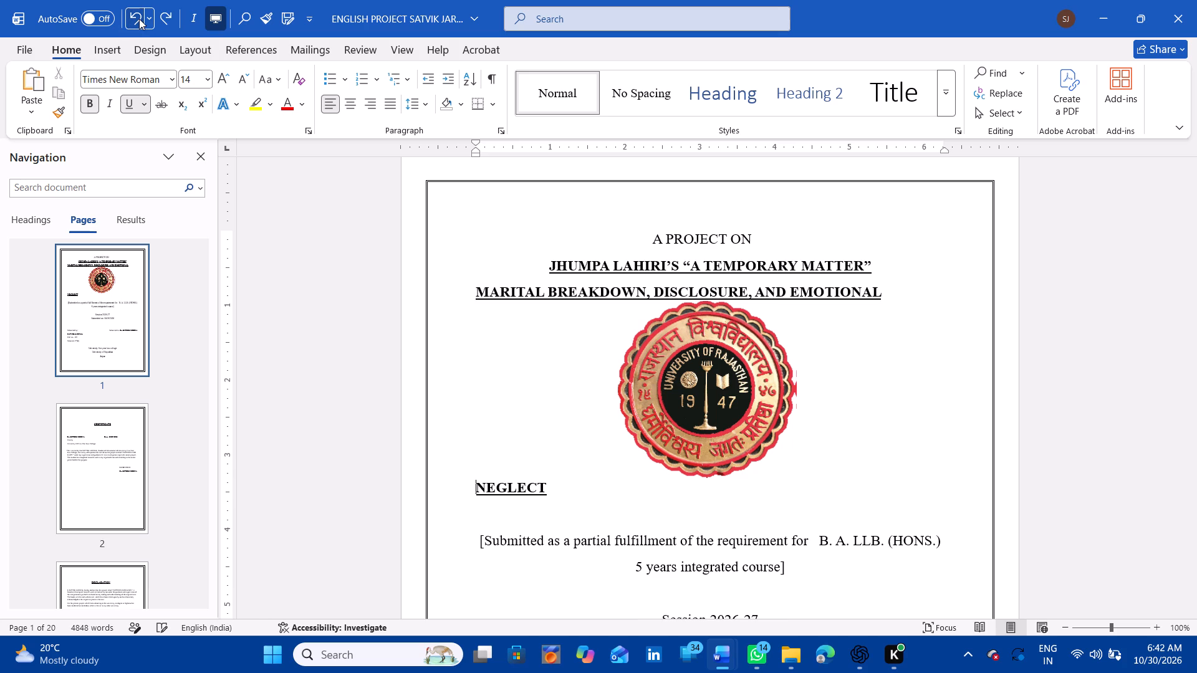
# Reduce the full cover subtitle, including NEGLECT, to 12 pt so it fits on one line, and centre it.
pyautogui.click(436, 291)
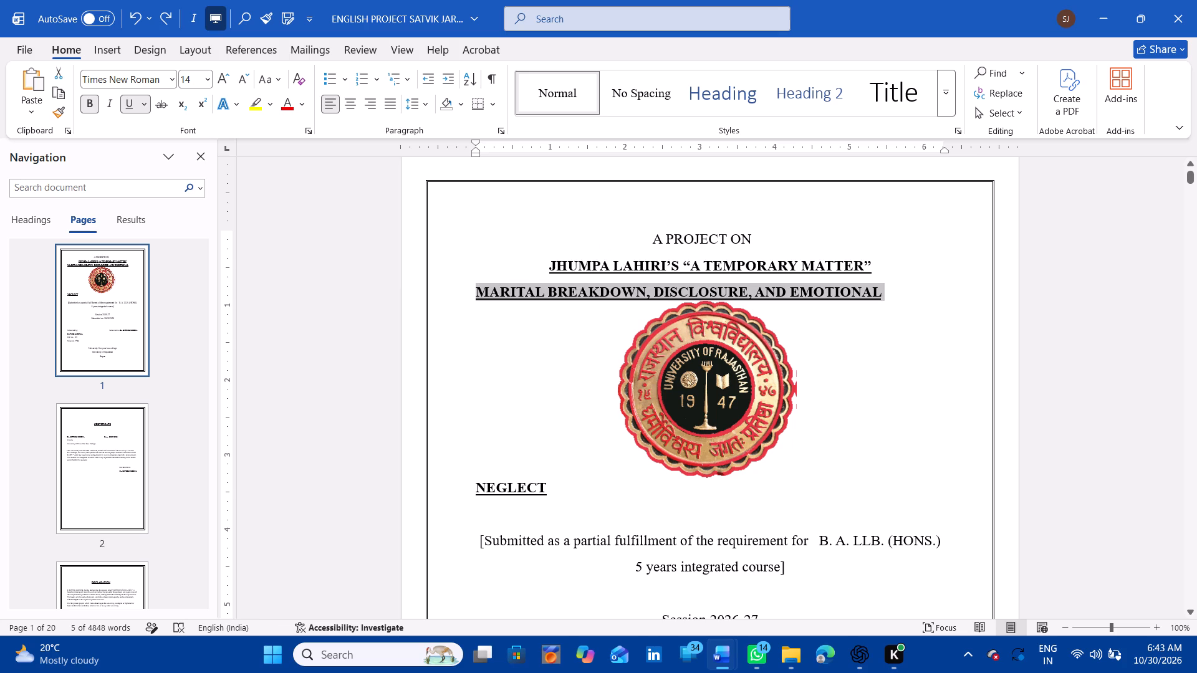
pyautogui.moveTo(441, 289); pyautogui.dragTo(469, 479)
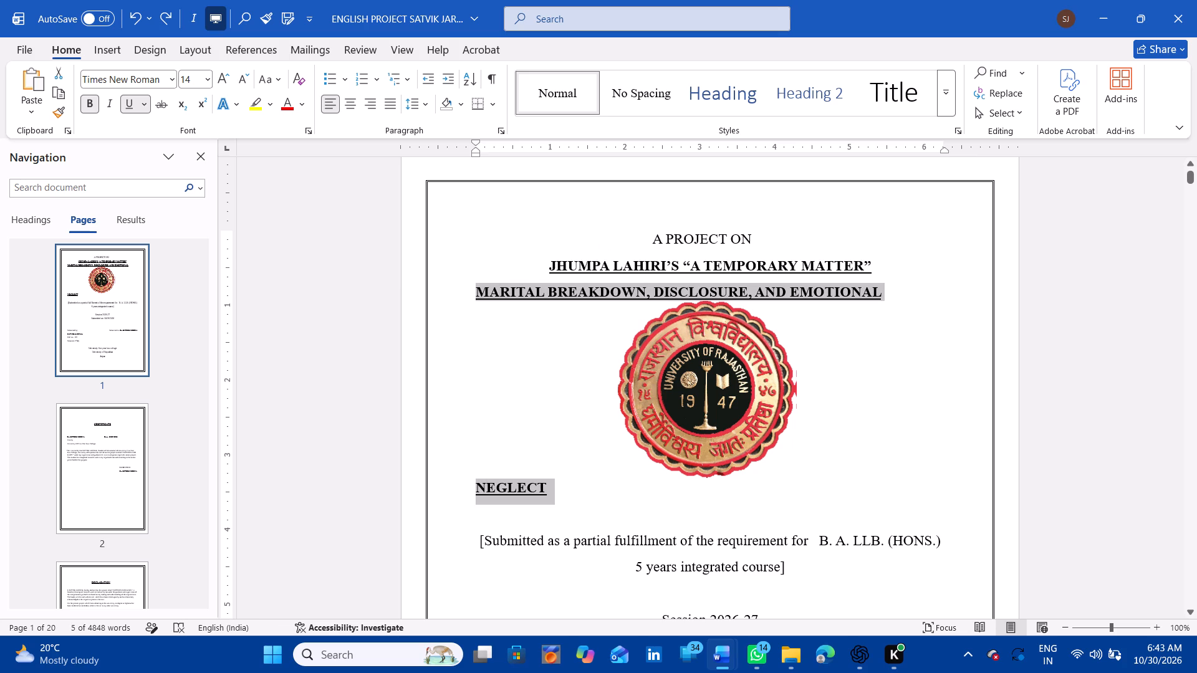
pyautogui.moveTo(469, 479); pyautogui.dragTo(466, 495)
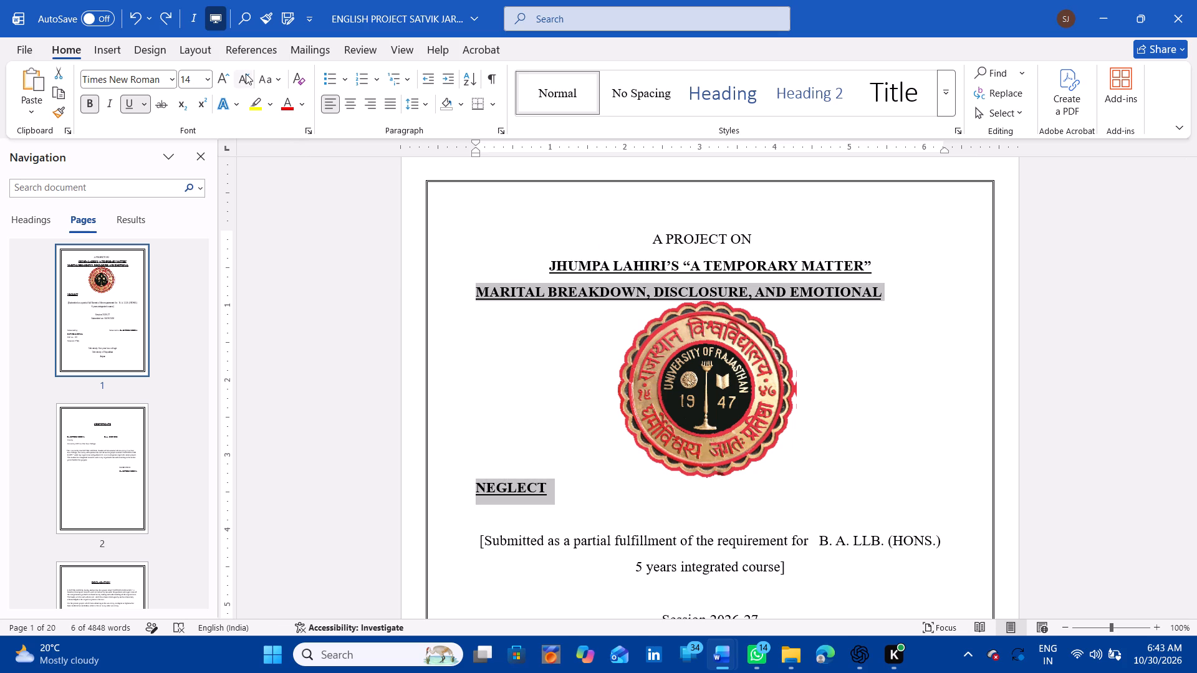
pyautogui.click(248, 74)
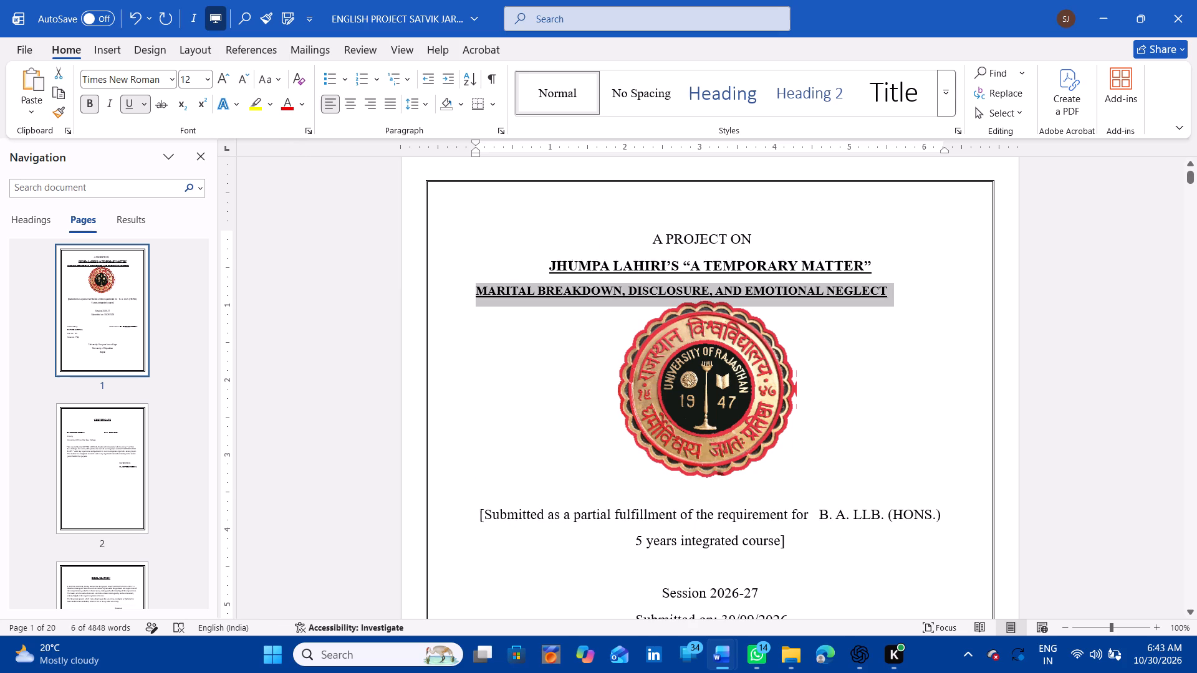
pyautogui.click(349, 103)
pyautogui.click(375, 341)
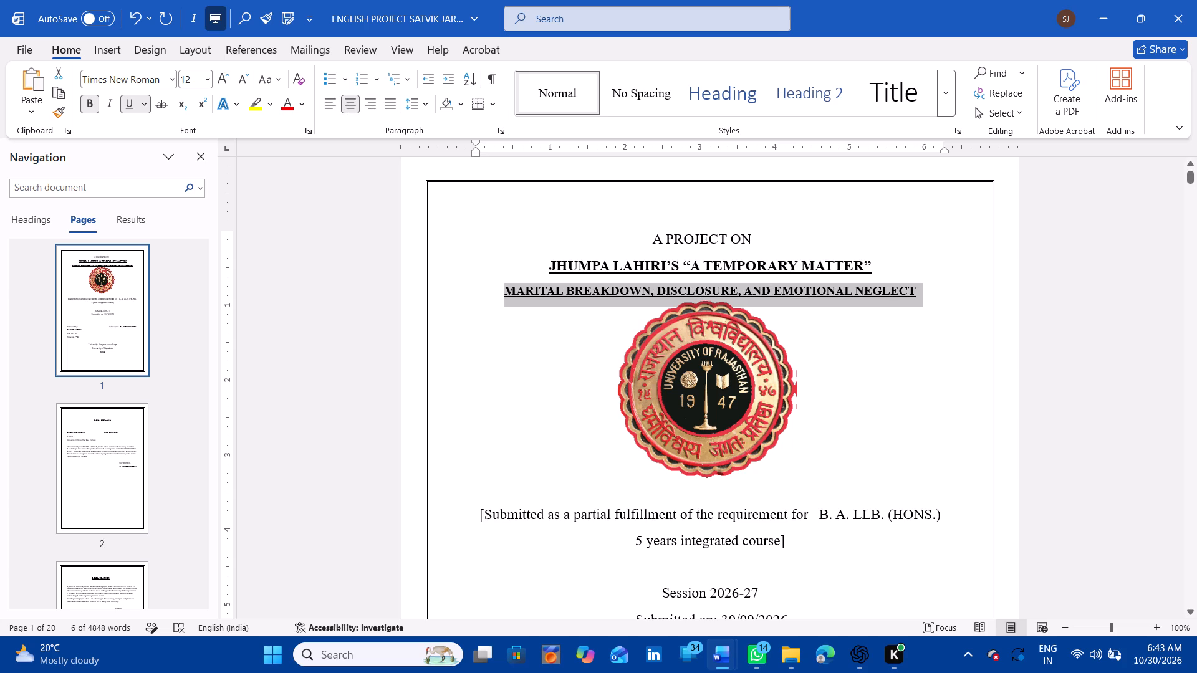
pyautogui.click(345, 340)
pyautogui.click(508, 351)
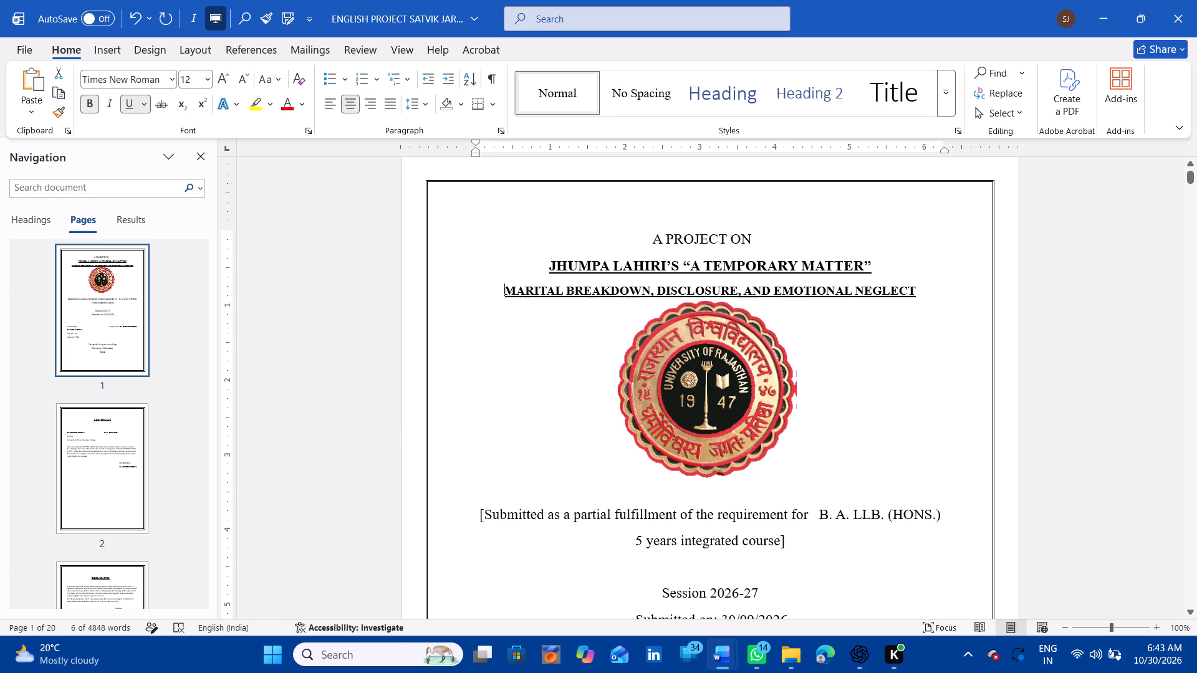
# Replace the teacher's name after "Submitted to:" on the cover page with the new supervisor's name in capitals, keeping the title "Dr".
pyautogui.scroll(-1, 555, 360)
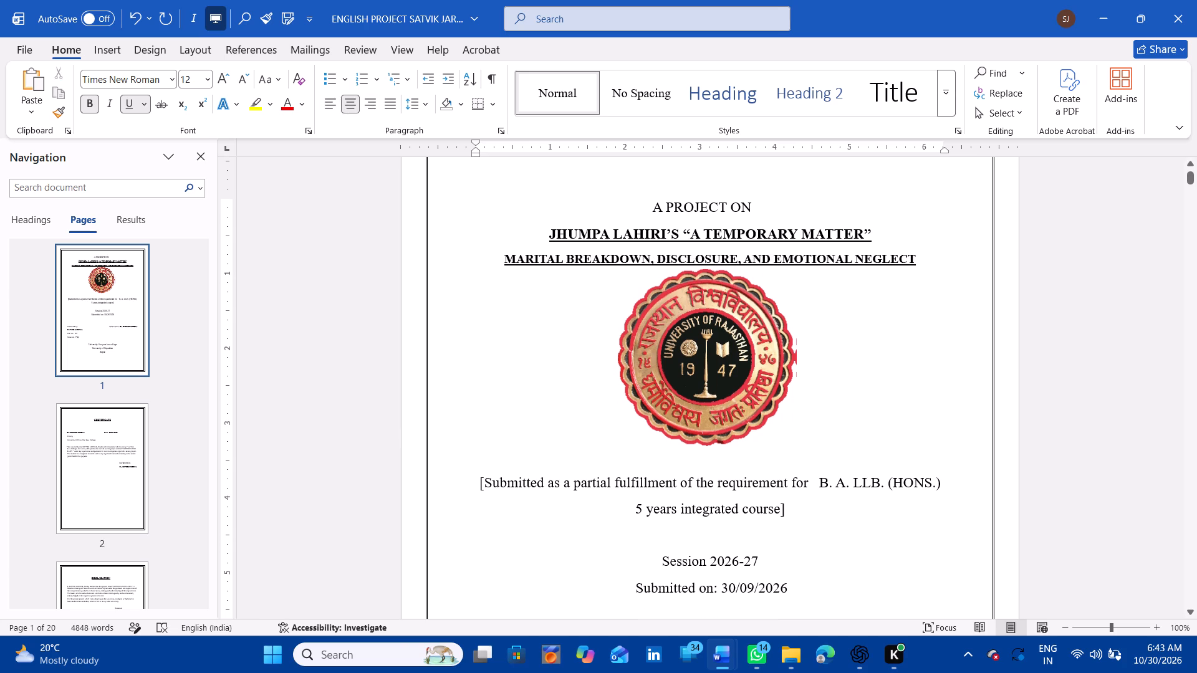
pyautogui.scroll(-2, 555, 360)
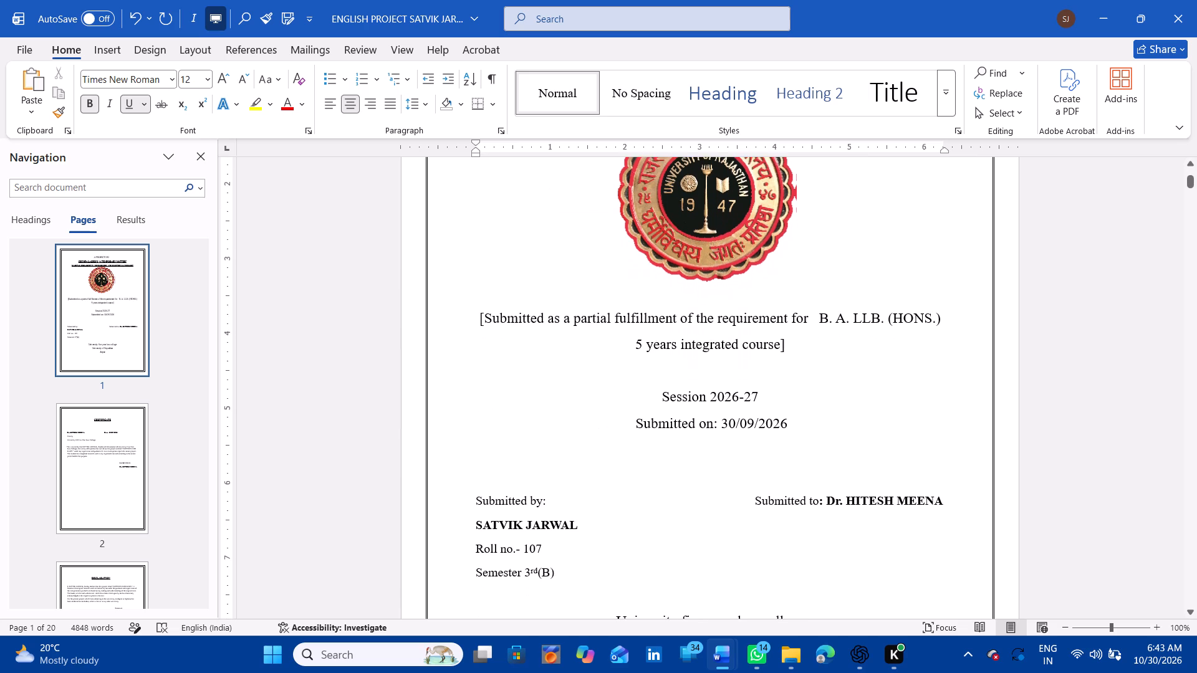
pyautogui.scroll(-1, 555, 360)
pyautogui.click(947, 485)
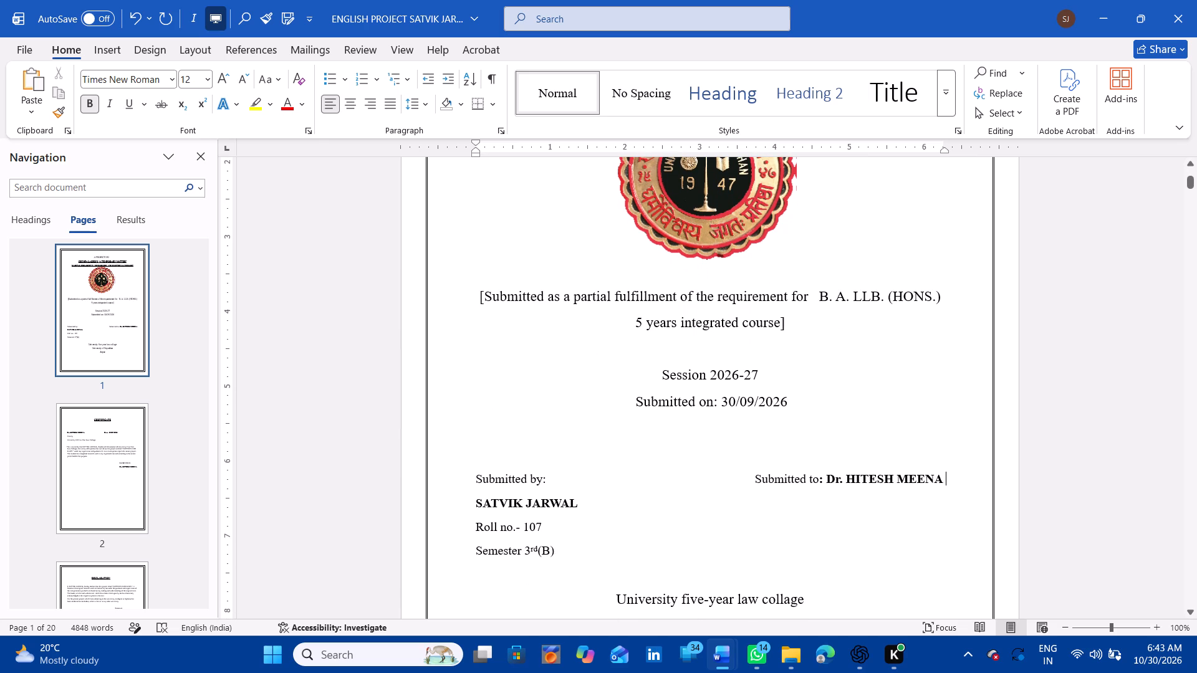
pyautogui.press('BackSpace')
pyautogui.press('BackSpace')
pyautogui.press('BackSpace')
pyautogui.press('BackSpace')
pyautogui.press('BackSpace')
pyautogui.press('BackSpace')
pyautogui.press('BackSpace')
pyautogui.press('BackSpace')
pyautogui.press('BackSpace')
pyautogui.press('BackSpace')
pyautogui.press('BackSpace')
pyautogui.press('BackSpace')
pyautogui.press('BackSpace')
pyautogui.press('BackSpace')
pyautogui.press('BackSpace')
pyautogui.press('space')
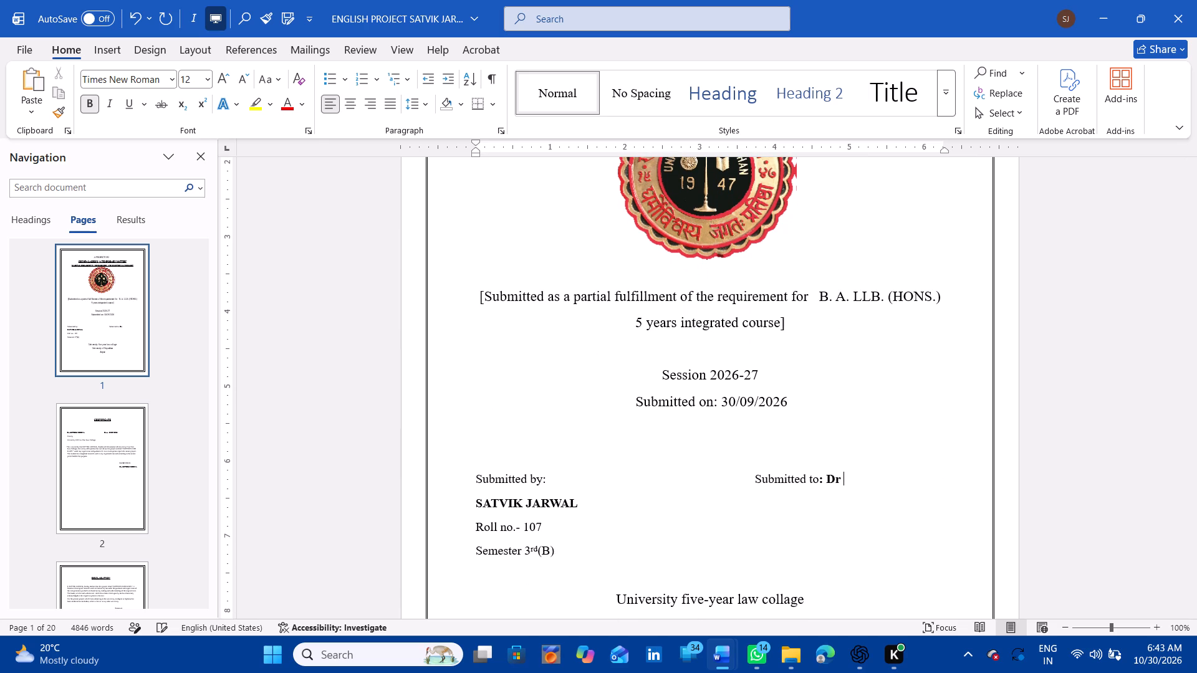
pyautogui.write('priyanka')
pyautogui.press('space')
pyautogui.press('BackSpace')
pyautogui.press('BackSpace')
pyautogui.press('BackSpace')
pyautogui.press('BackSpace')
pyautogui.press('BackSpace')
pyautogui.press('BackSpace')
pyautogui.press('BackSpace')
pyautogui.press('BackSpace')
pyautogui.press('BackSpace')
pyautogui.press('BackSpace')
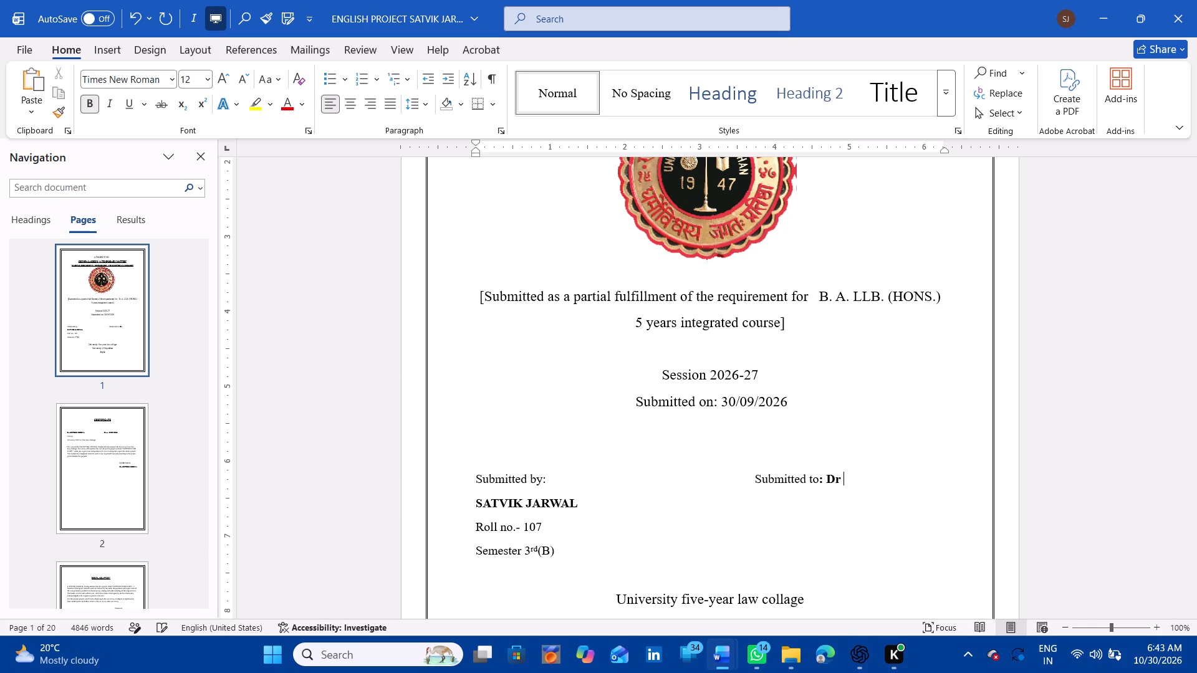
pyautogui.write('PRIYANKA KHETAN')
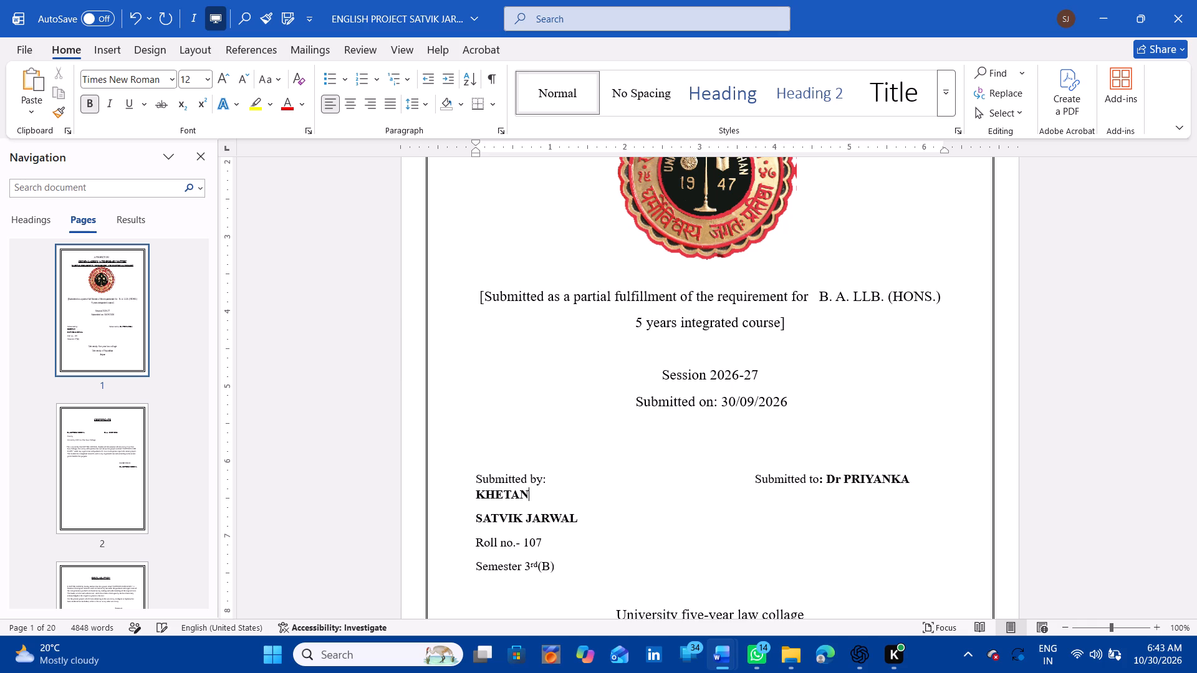
# Delete spaces before "Submitted to" on the cover page so the supervisor's full name fits on that line.
pyautogui.click(753, 483)
pyautogui.press('BackSpace')
pyautogui.press('BackSpace')
pyautogui.press('BackSpace')
pyautogui.press('BackSpace')
pyautogui.press('BackSpace')
pyautogui.press('BackSpace')
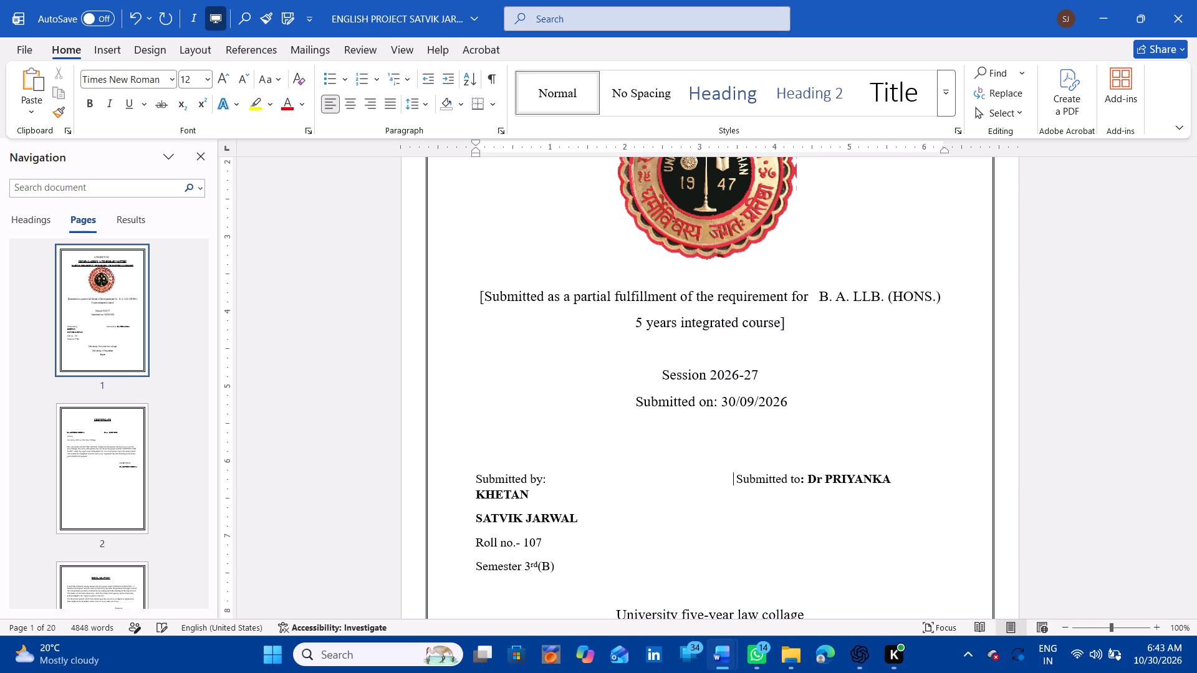
pyautogui.press('BackSpace')
pyautogui.press('BackSpace')
# Add a period after "Dr" in the cover page's "Submitted to" line.
pyautogui.scroll(-1, 753, 483)
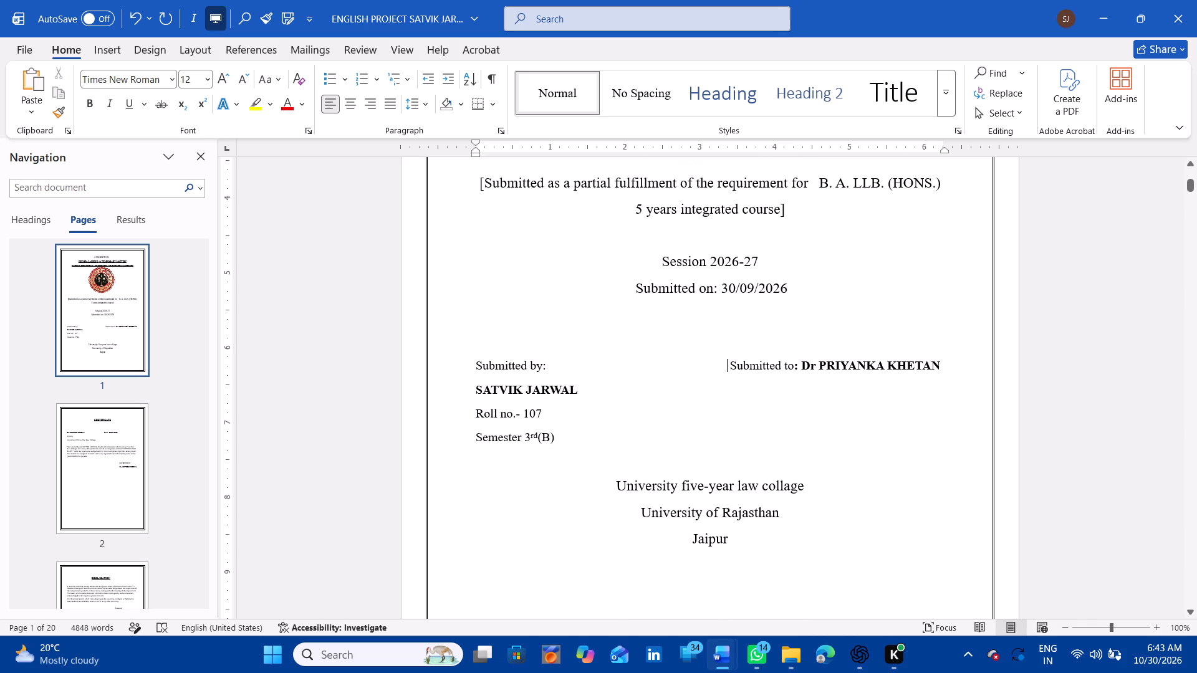
pyautogui.scroll(-1, 753, 483)
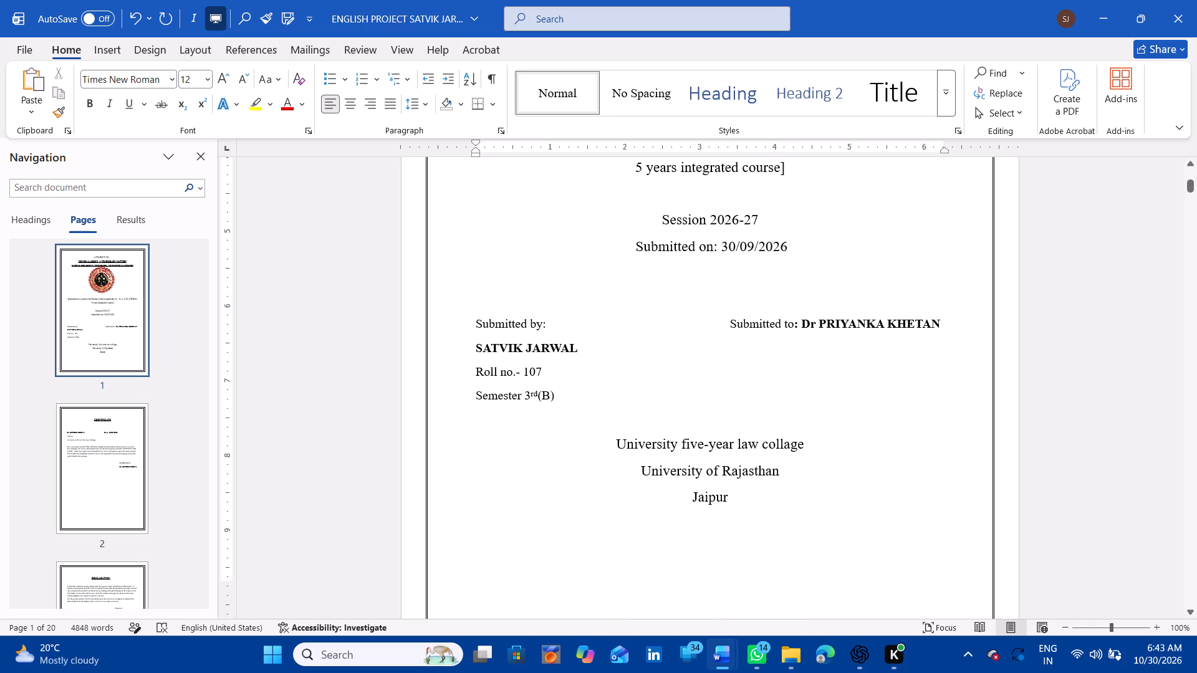
pyautogui.scroll(-1, 753, 483)
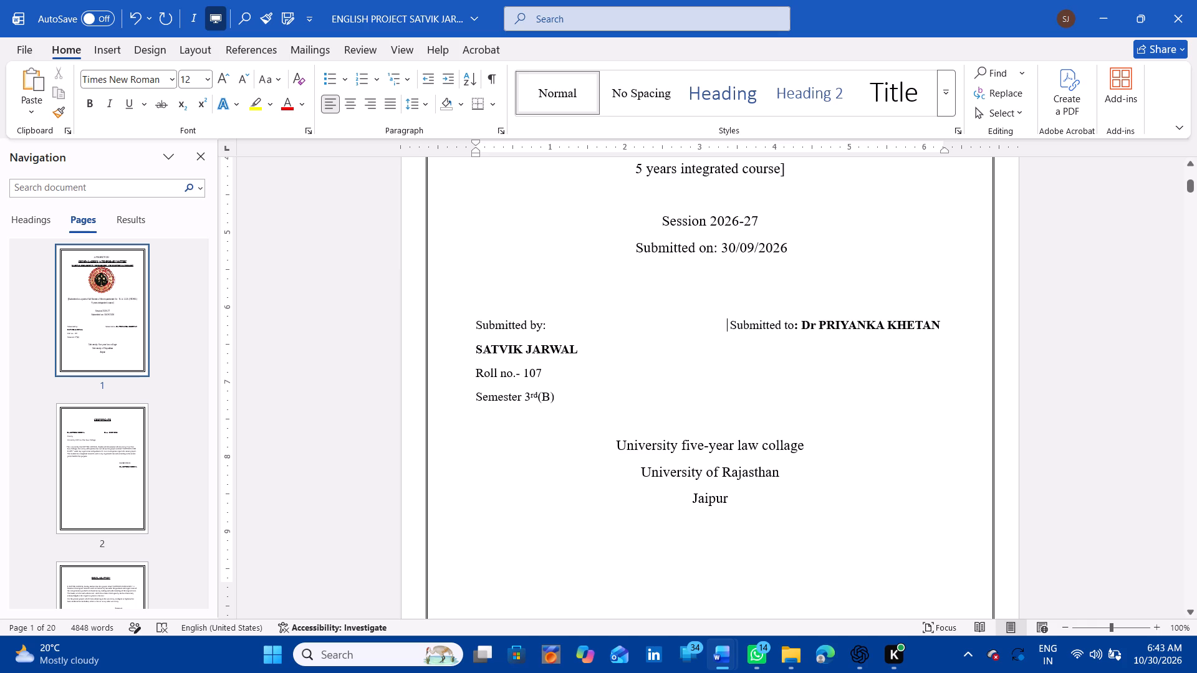
pyautogui.click(815, 327)
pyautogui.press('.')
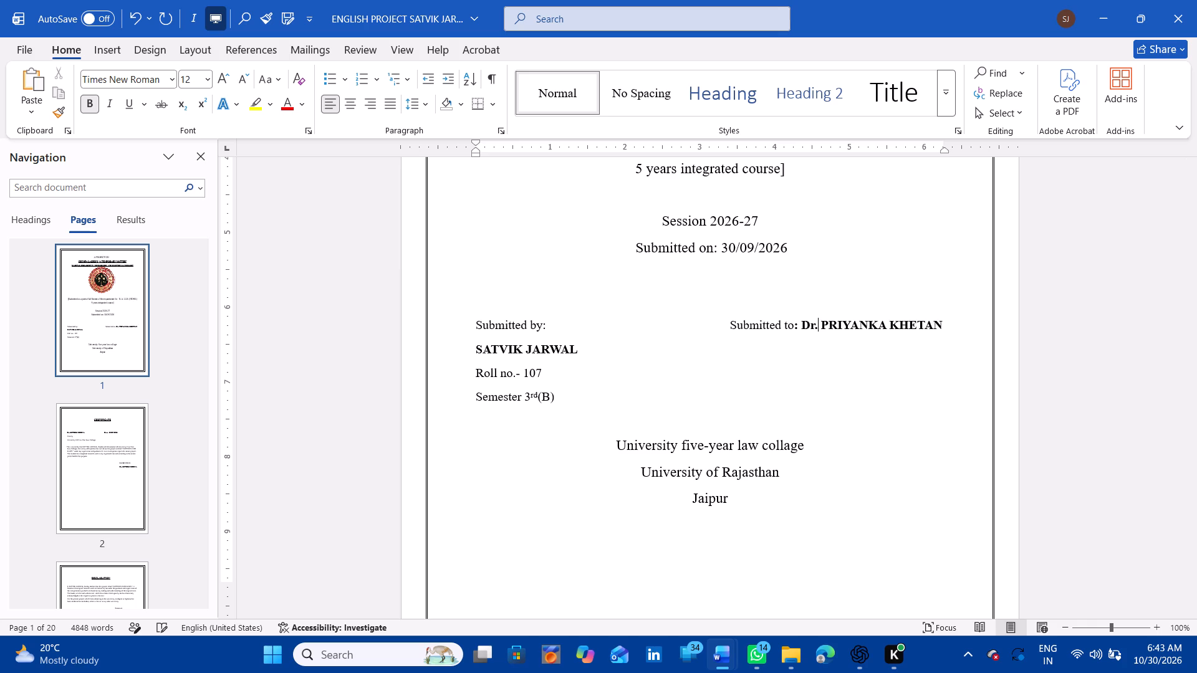
# Start a find-and-replace with the former supervisor's name, as written on the Certificate page, as the search text.
pyautogui.scroll(-8, 815, 327)
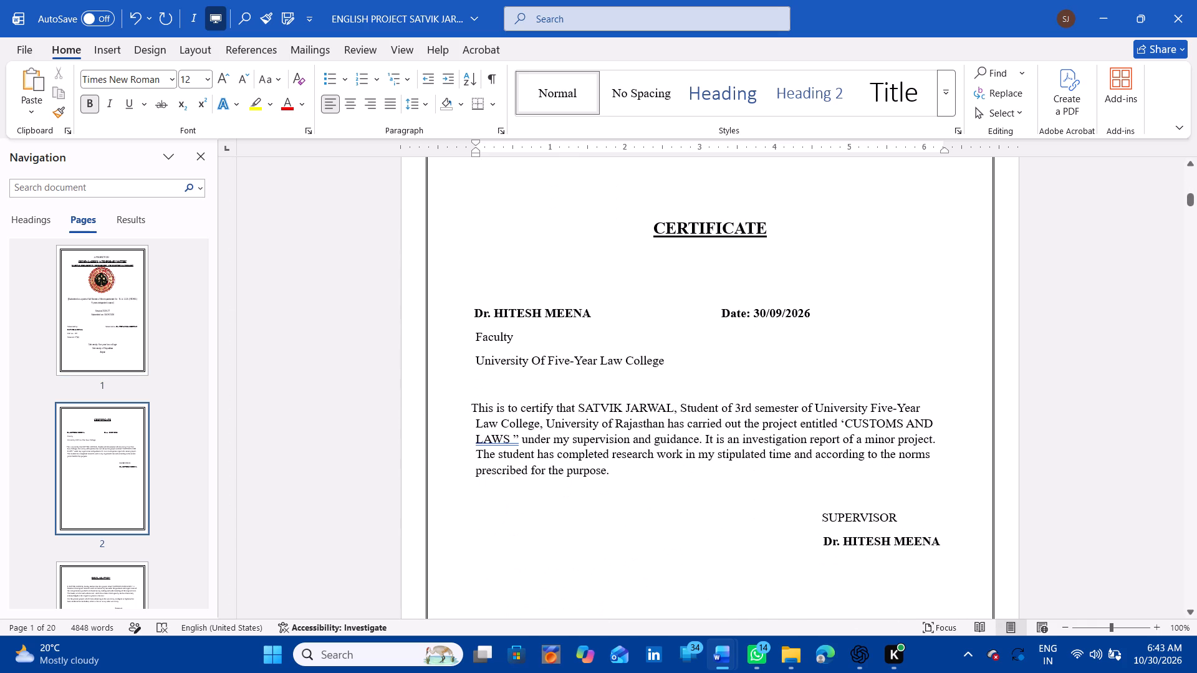
pyautogui.scroll(-1, 716, 321)
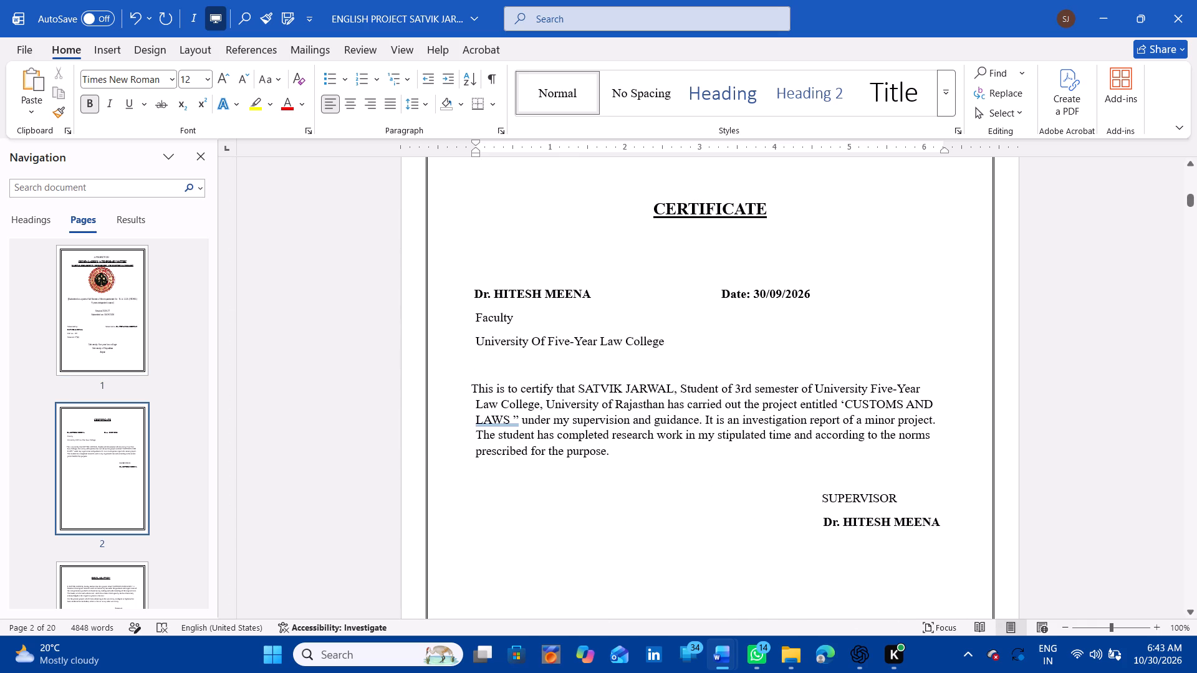
pyautogui.click(589, 287)
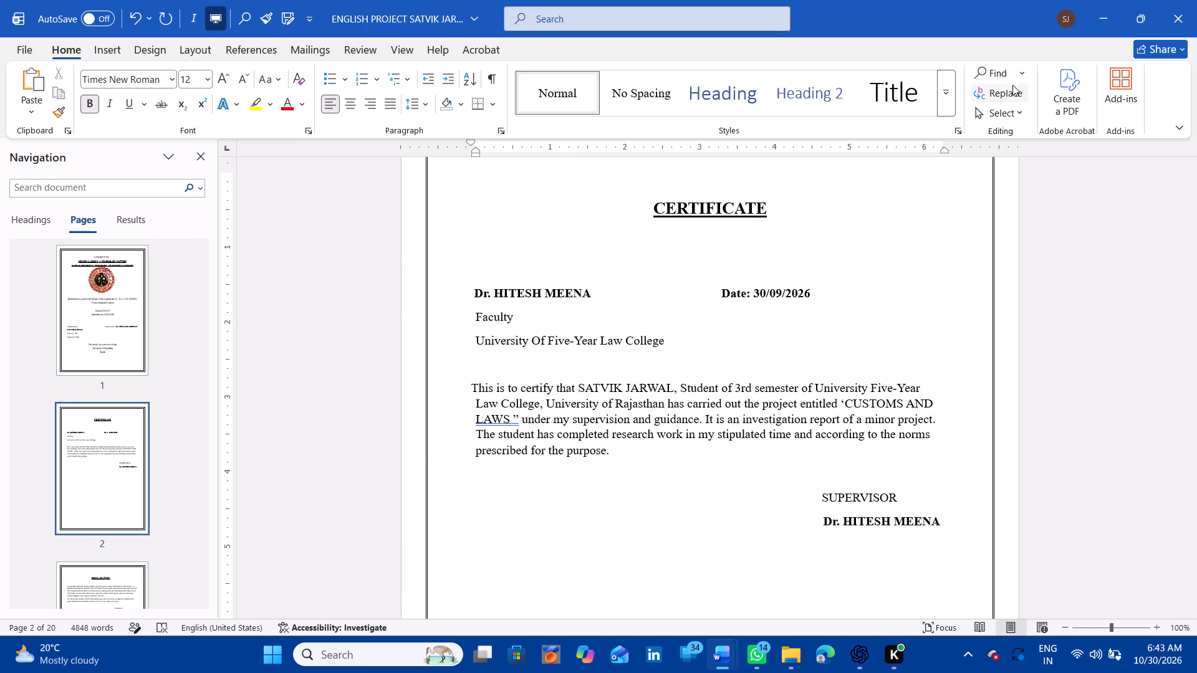
pyautogui.click(1006, 85)
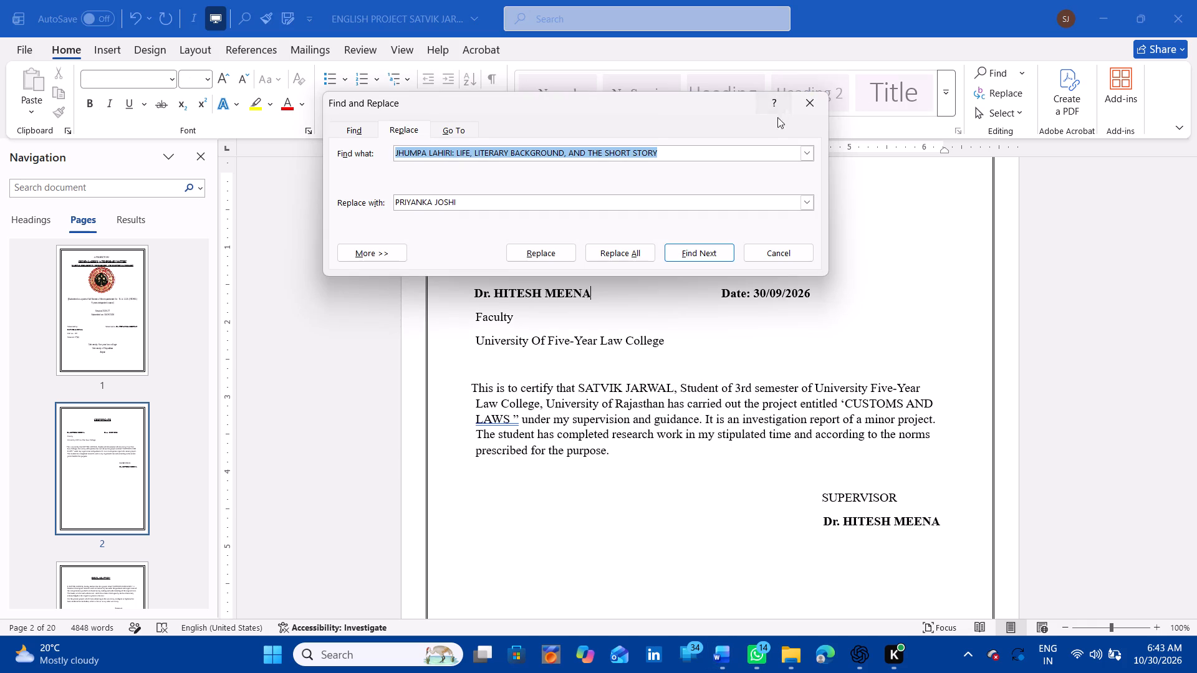
pyautogui.click(756, 156)
pyautogui.press('BackSpace')
pyautogui.press('BackSpace')
pyautogui.press('BackSpace')
pyautogui.press('BackSpace')
pyautogui.press('BackSpace')
pyautogui.press('BackSpace')
pyautogui.press('BackSpace')
pyautogui.press('BackSpace')
pyautogui.press('BackSpace')
pyautogui.press('BackSpace')
pyautogui.press('BackSpace')
pyautogui.press('BackSpace')
pyautogui.press('BackSpace')
pyautogui.press('BackSpace')
pyautogui.press('BackSpace')
pyautogui.press('BackSpace')
pyautogui.press('BackSpace')
pyautogui.press('BackSpace')
pyautogui.press('BackSpace')
pyautogui.press('BackSpace')
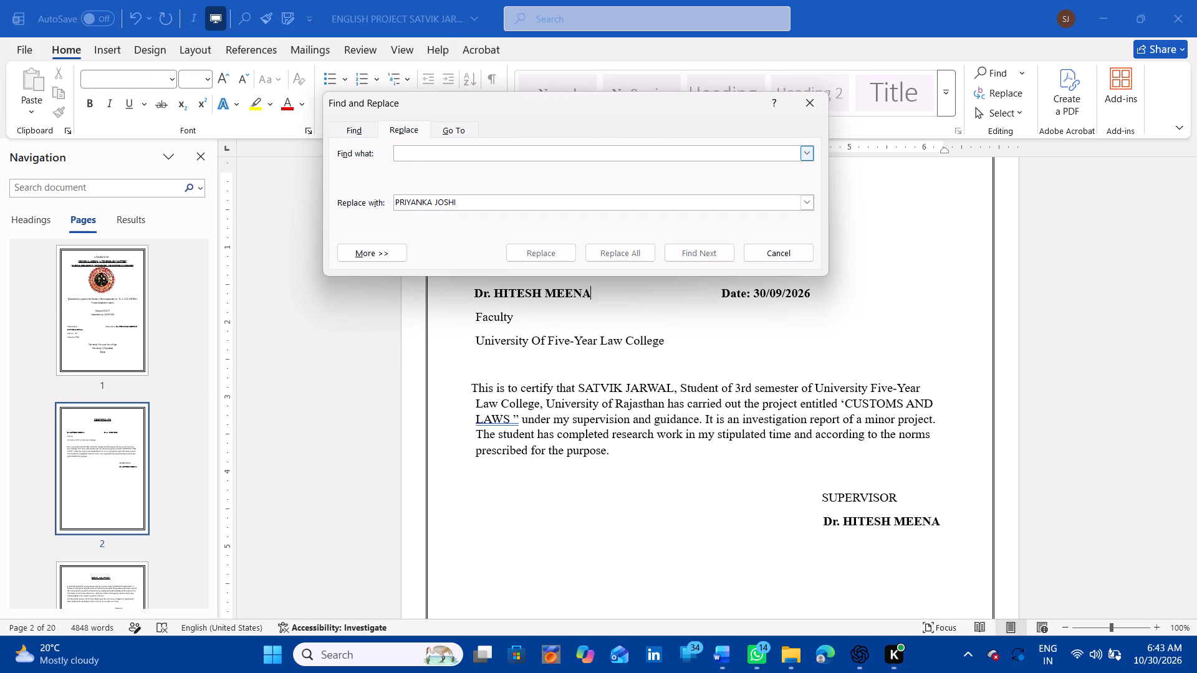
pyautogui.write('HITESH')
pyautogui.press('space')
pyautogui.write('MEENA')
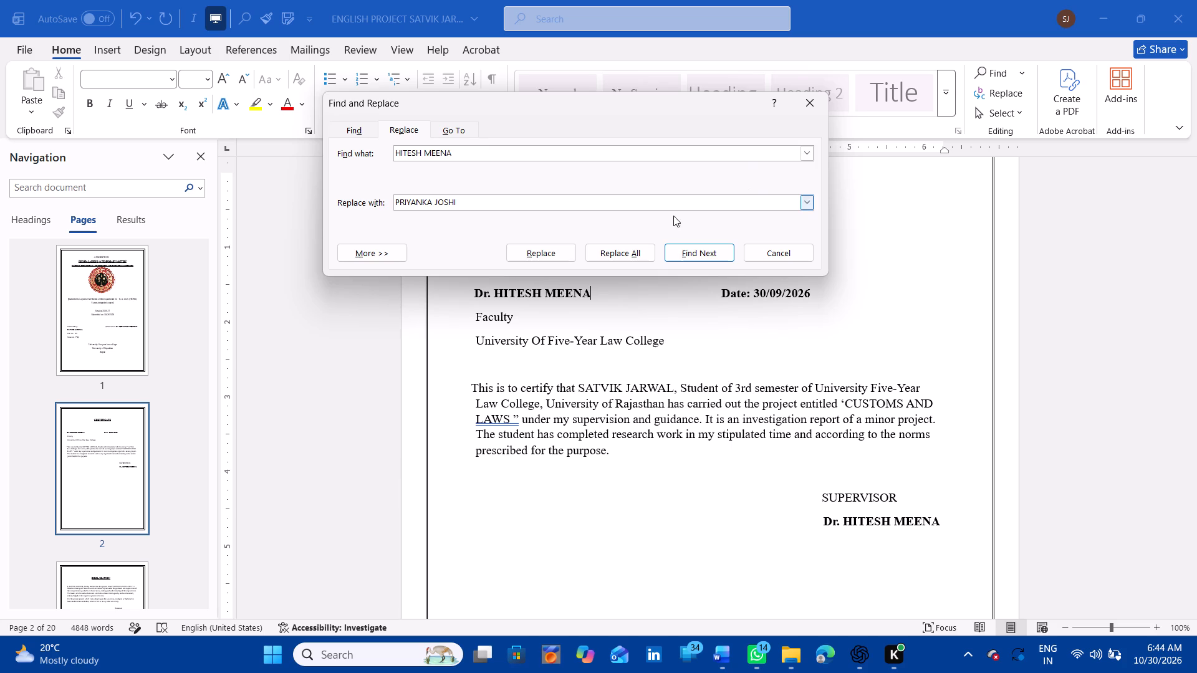
# Set the replacement text to the new supervisor's name in capitals, replace the former name occurrence by occurrence, and close Find and Replace.
pyautogui.click(603, 204)
pyautogui.press('BackSpace')
pyautogui.press('BackSpace')
pyautogui.press('BackSpace')
pyautogui.press('BackSpace')
pyautogui.press('BackSpace')
pyautogui.press('BackSpace')
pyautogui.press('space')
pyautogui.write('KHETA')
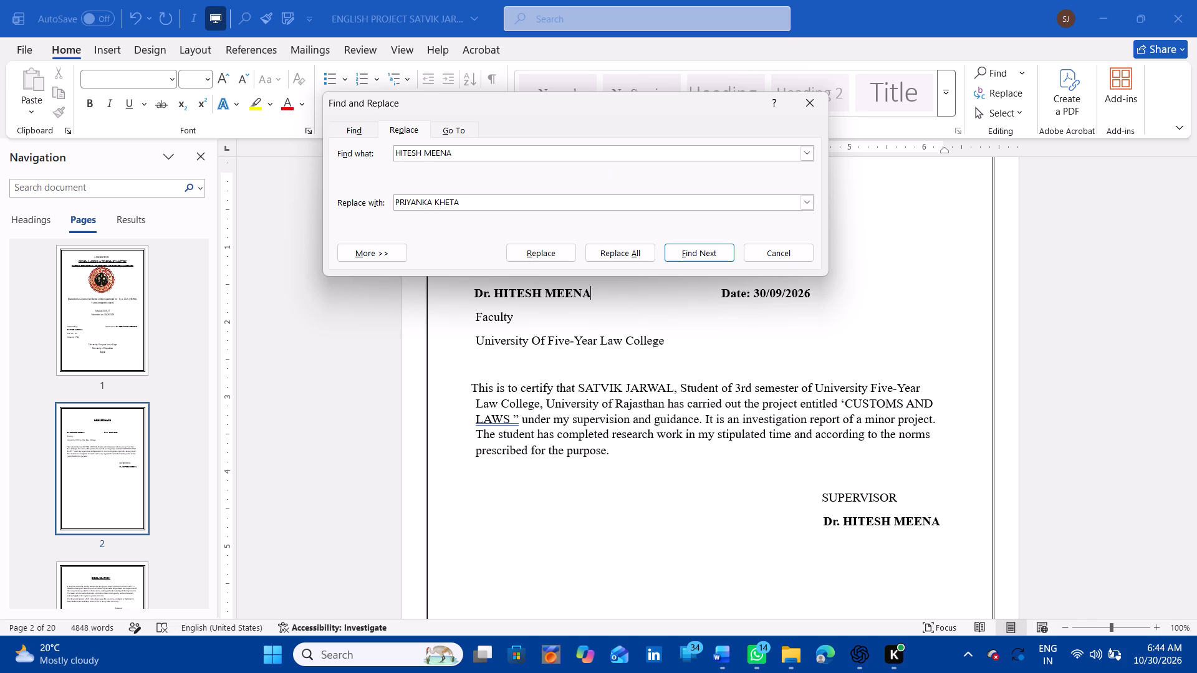
pyautogui.click(557, 155)
pyautogui.press('Return')
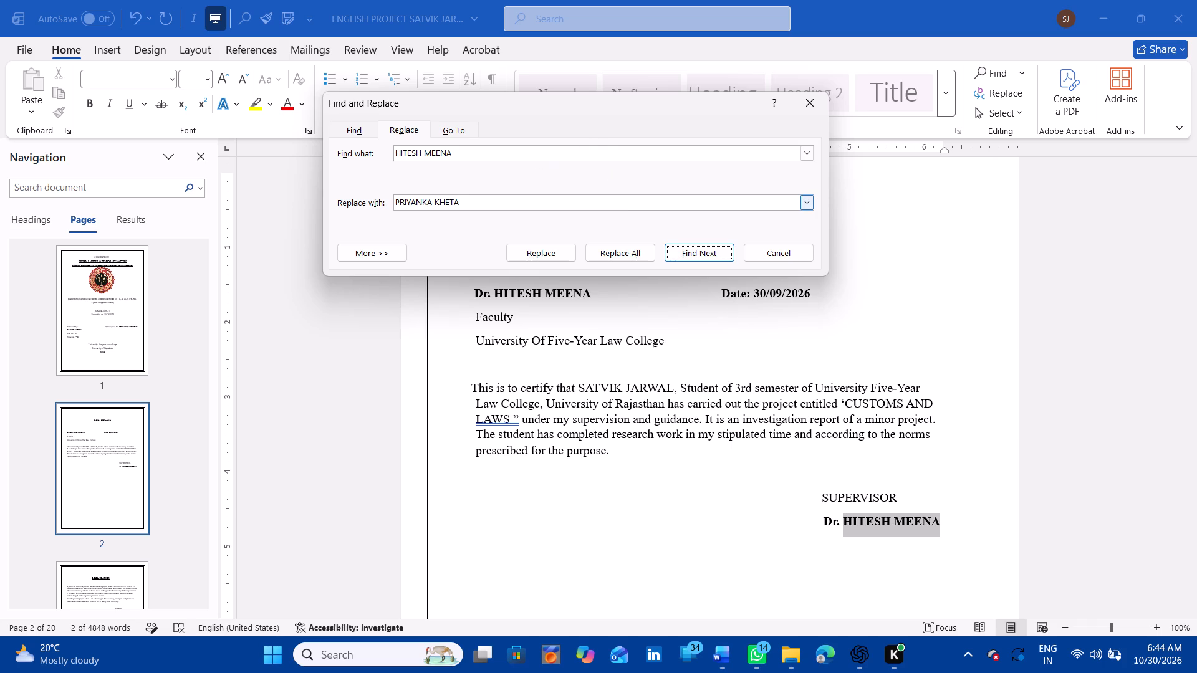
pyautogui.click(488, 196)
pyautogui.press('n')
pyautogui.click(565, 262)
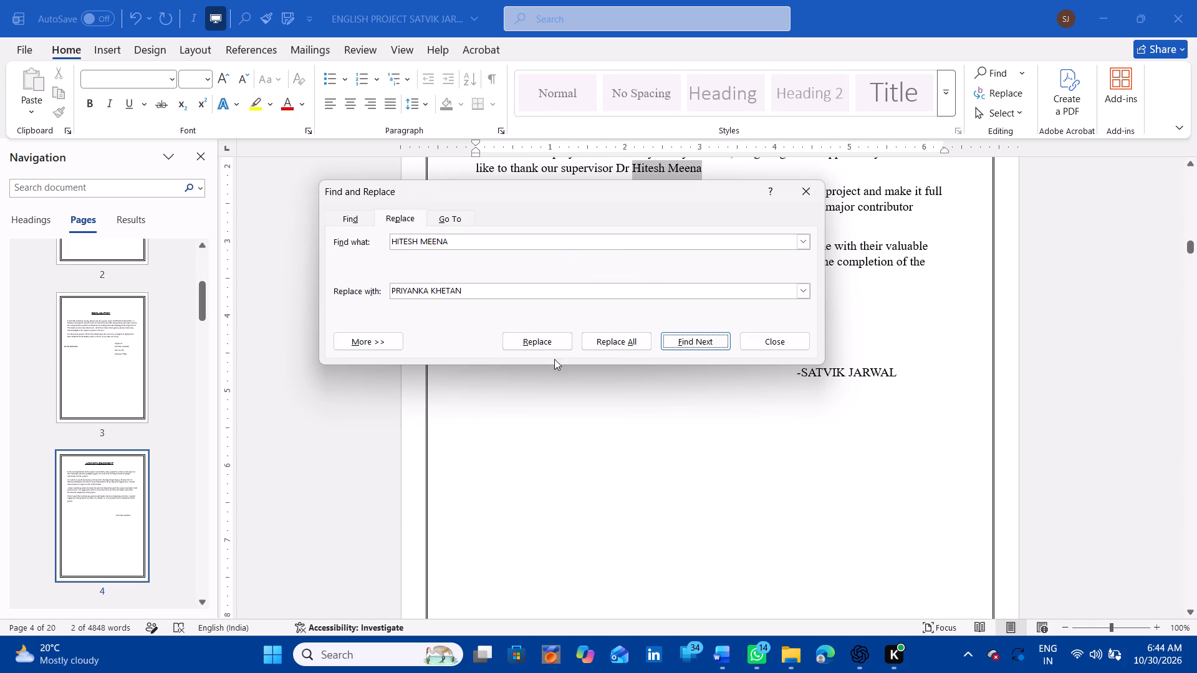
pyautogui.click(552, 346)
pyautogui.click(552, 346)
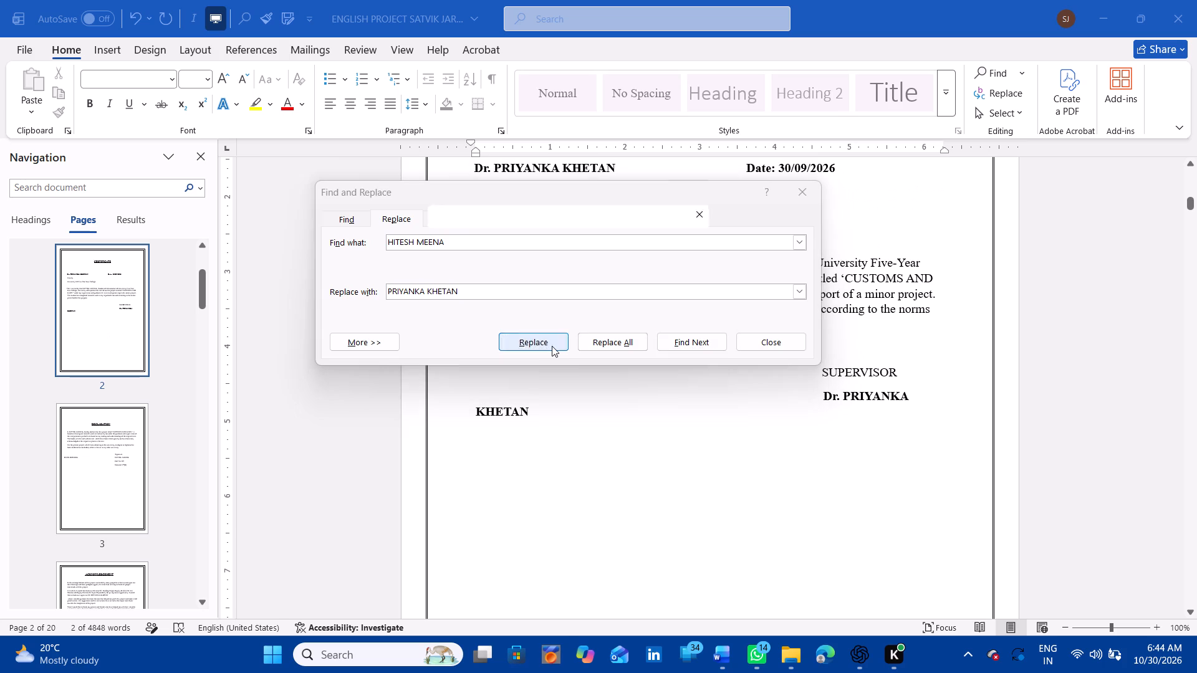
pyautogui.click(650, 311)
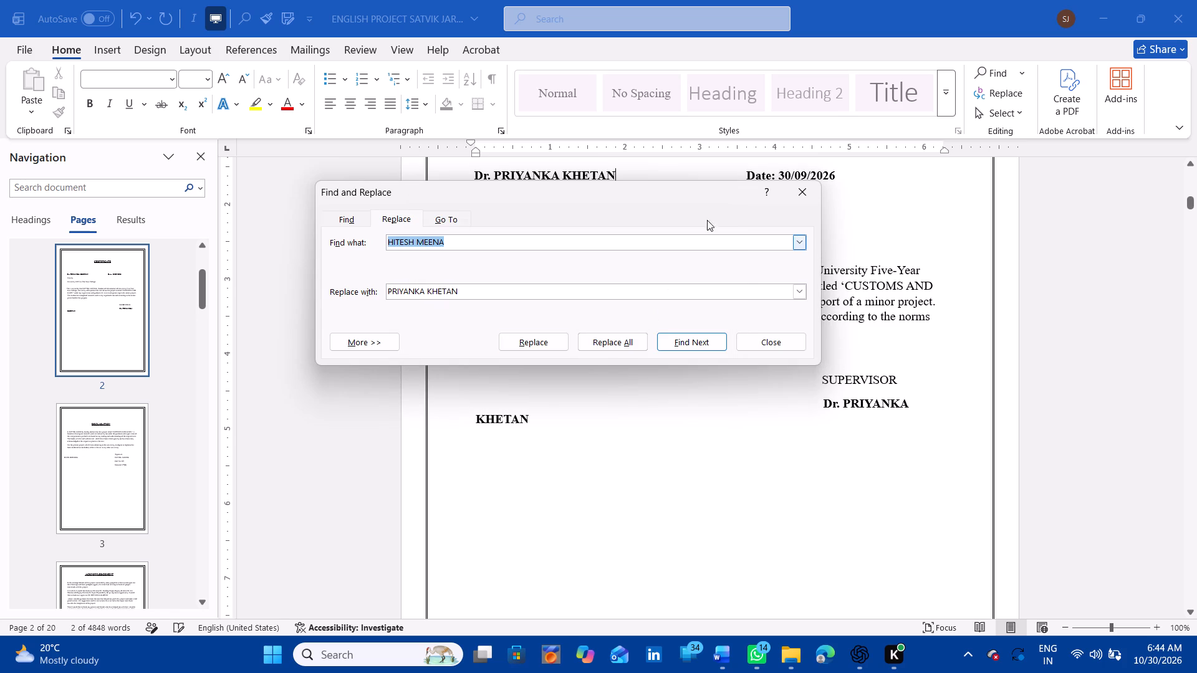
pyautogui.click(805, 194)
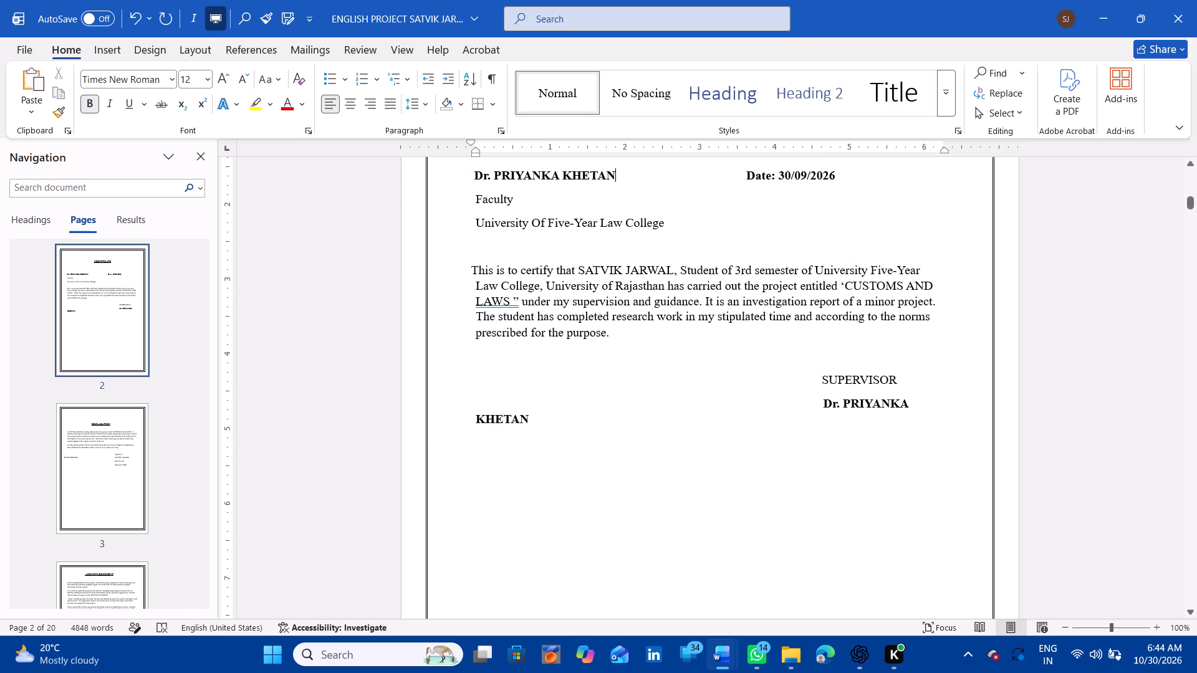
# Remove the extra spaces before the supervisor's name under SUPERVISOR on the certificate page so it fits on one line.
pyautogui.click(825, 399)
pyautogui.press('BackSpace')
pyautogui.press('BackSpace')
pyautogui.press('BackSpace')
pyautogui.press('BackSpace')
pyautogui.press('BackSpace')
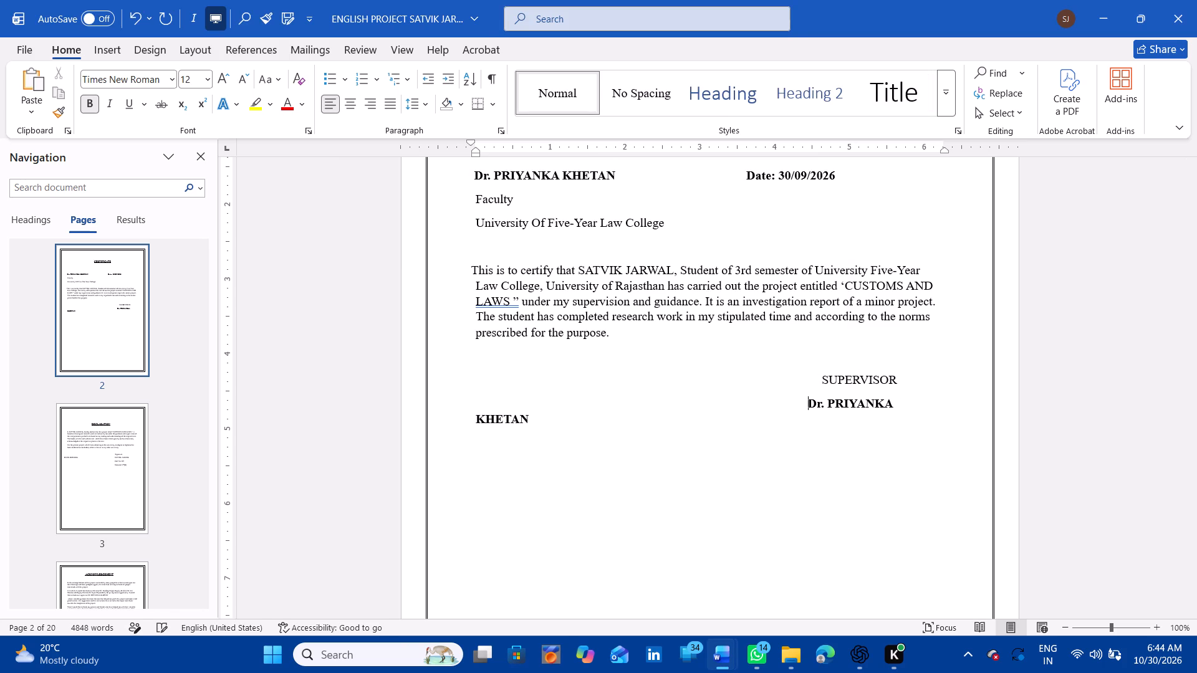
pyautogui.press('BackSpace')
pyautogui.press('BackSpace')
pyautogui.press('BackSpace')
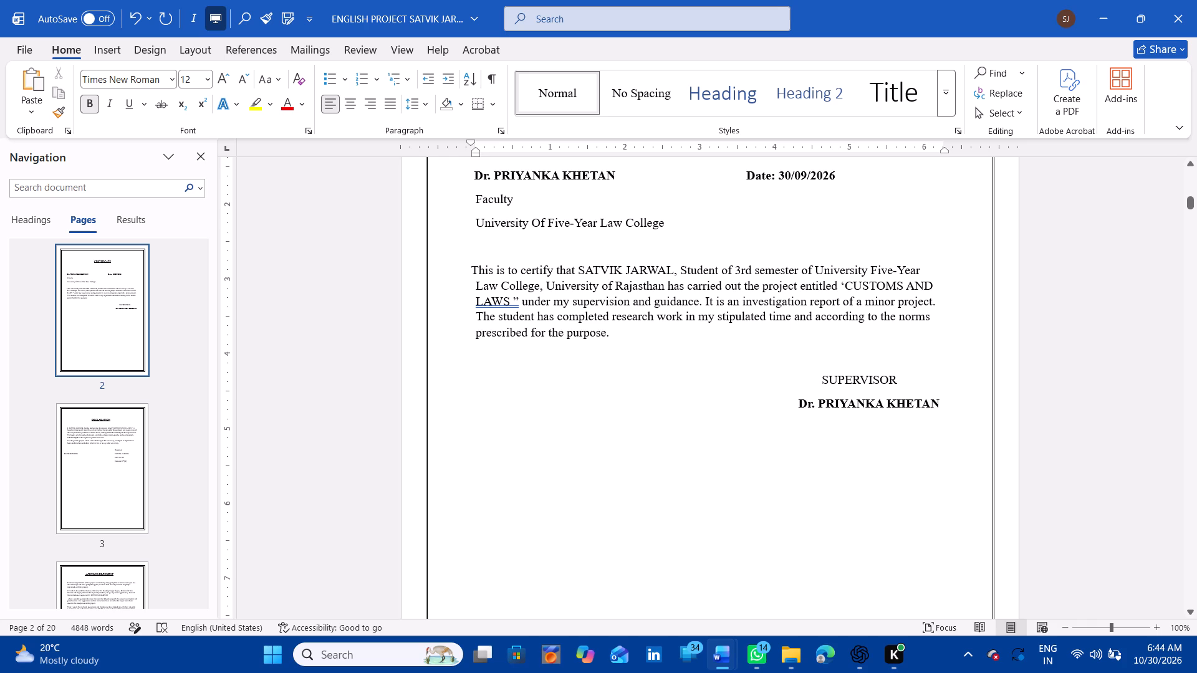
# Reopen Find and Replace, change the search text to "CUSTOMS AND LAWS" and find its next occurrence.
pyautogui.click(996, 100)
pyautogui.click(792, 247)
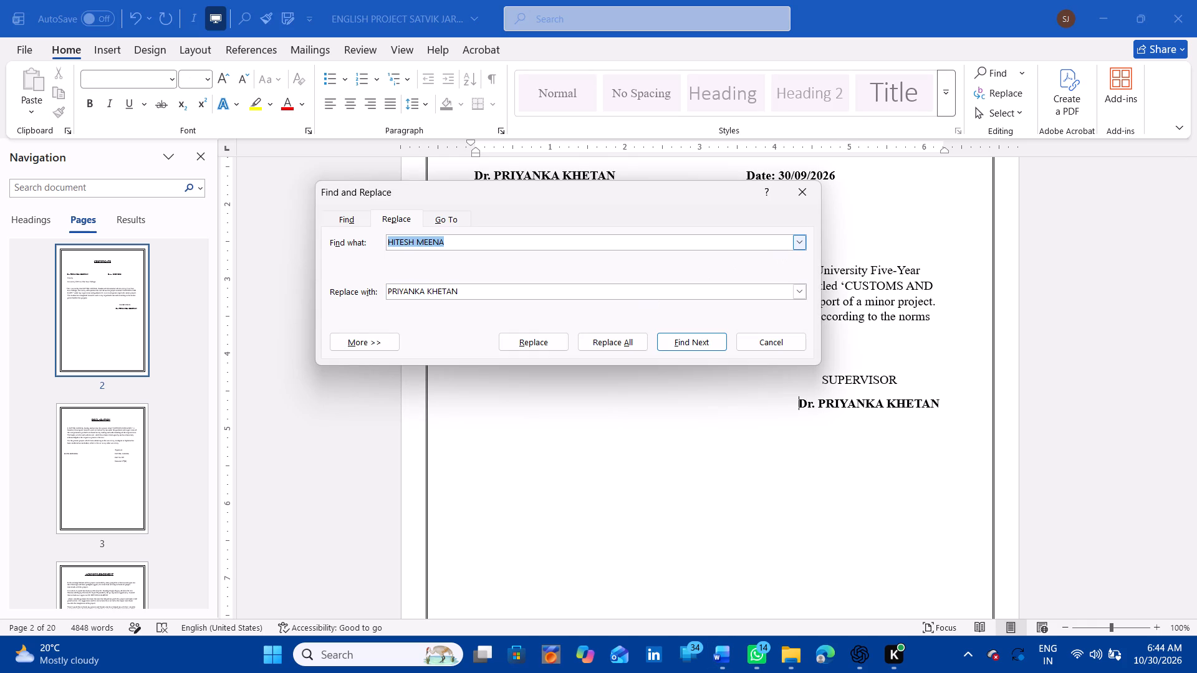
pyautogui.press('BackSpace')
pyautogui.press('BackSpace')
pyautogui.press('BackSpace')
pyautogui.press('BackSpace')
pyautogui.press('BackSpace')
pyautogui.press('BackSpace')
pyautogui.press('BackSpace')
pyautogui.press('BackSpace')
pyautogui.press('BackSpace')
pyautogui.press('BackSpace')
pyautogui.press('BackSpace')
pyautogui.press('BackSpace')
pyautogui.press('BackSpace')
pyautogui.press('BackSpace')
pyautogui.press('BackSpace')
pyautogui.press('BackSpace')
pyautogui.press('BackSpace')
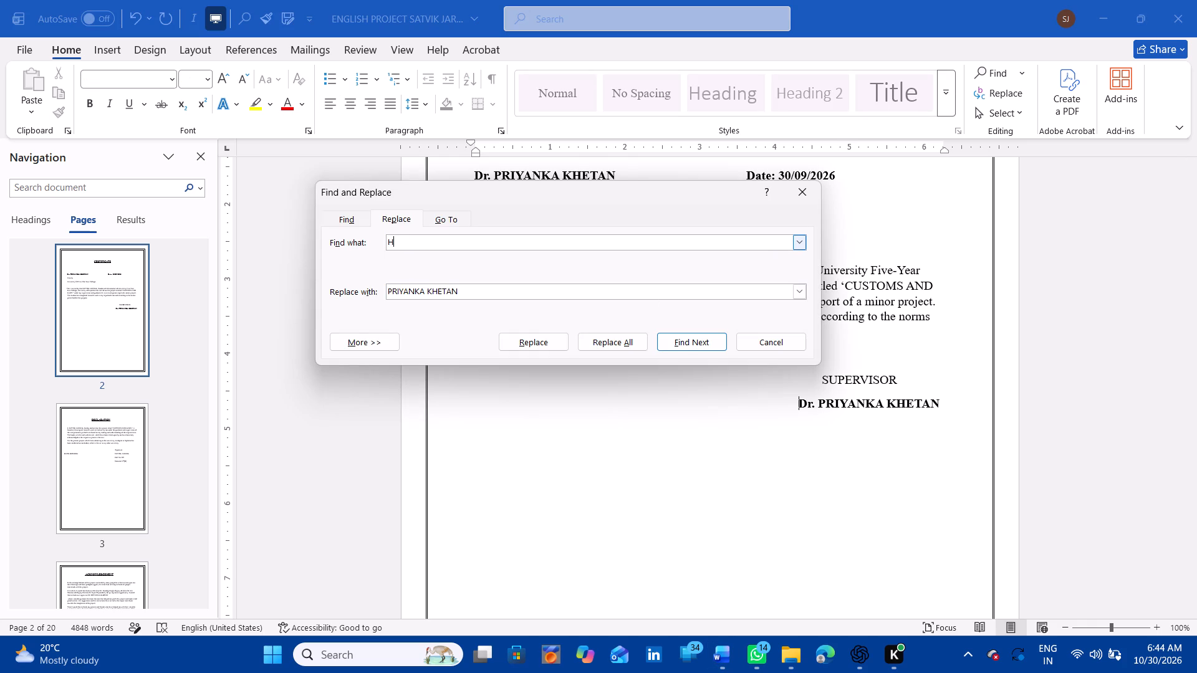
pyautogui.write('CUSTOMS AND LAWS')
pyautogui.press('Return')
# Replace the supervisor's name in the replacement text with "JHUMPA LAHIRI", following the title on the cover page.
pyautogui.click(610, 288)
pyautogui.press('BackSpace')
pyautogui.press('BackSpace')
pyautogui.press('BackSpace')
pyautogui.press('BackSpace')
pyautogui.press('BackSpace')
pyautogui.press('BackSpace')
pyautogui.press('BackSpace')
pyautogui.press('BackSpace')
pyautogui.press('BackSpace')
pyautogui.press('BackSpace')
pyautogui.press('BackSpace')
pyautogui.press('BackSpace')
pyautogui.press('BackSpace')
pyautogui.press('BackSpace')
pyautogui.press('BackSpace')
pyautogui.press('BackSpace')
pyautogui.press('BackSpace')
pyautogui.press('BackSpace')
pyautogui.press('BackSpace')
pyautogui.press('BackSpace')
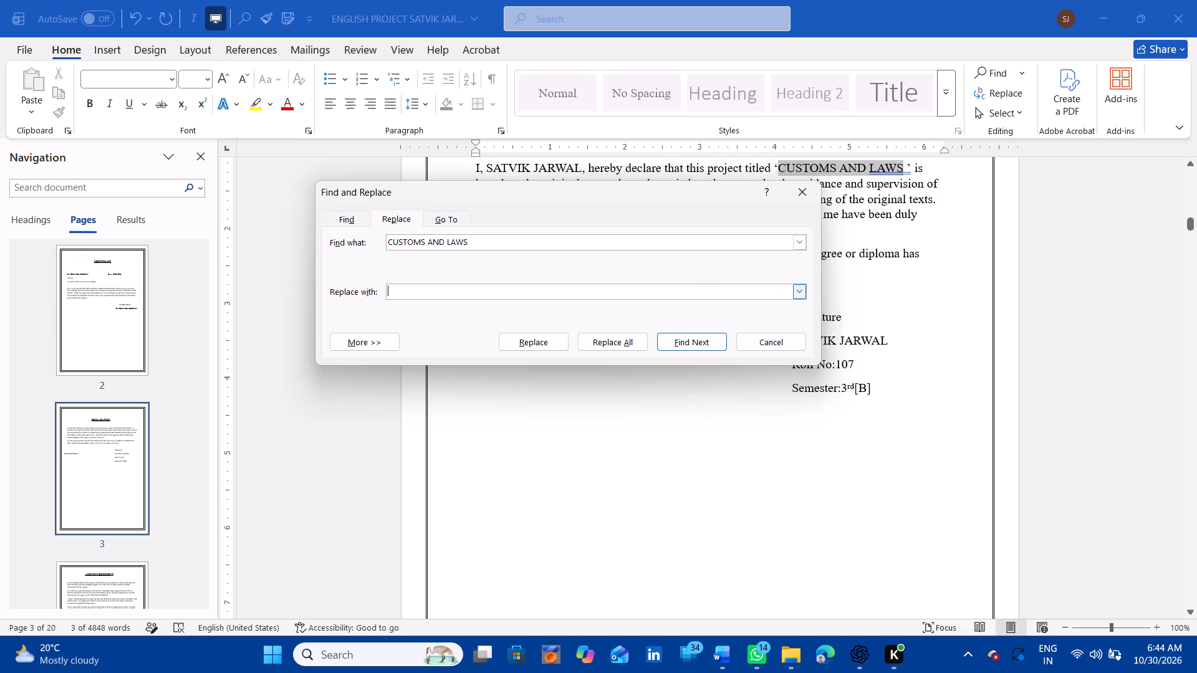
pyautogui.scroll(8, 546, 479)
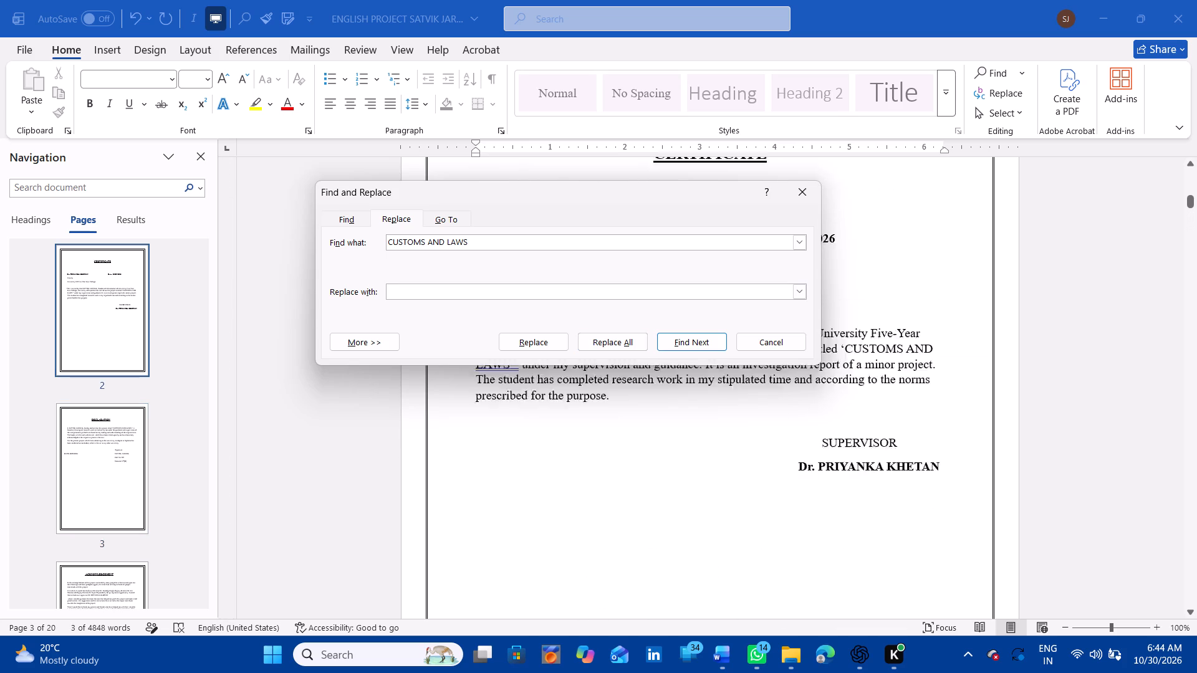
pyautogui.scroll(8, 546, 479)
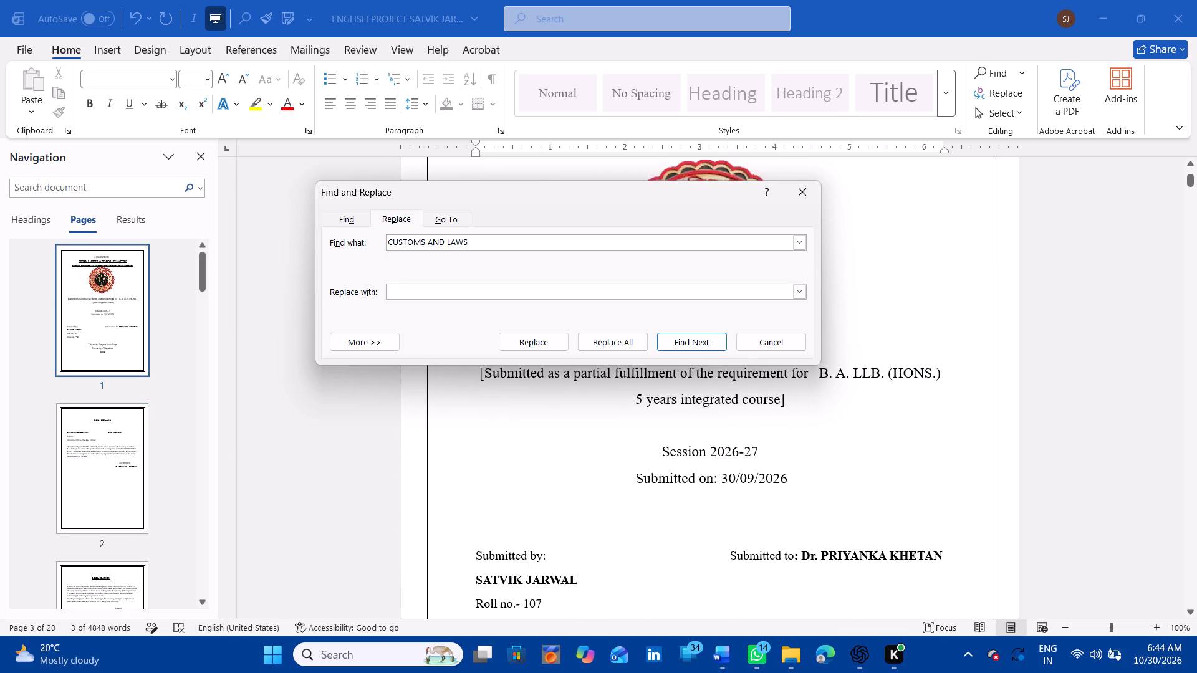
pyautogui.scroll(2, 546, 479)
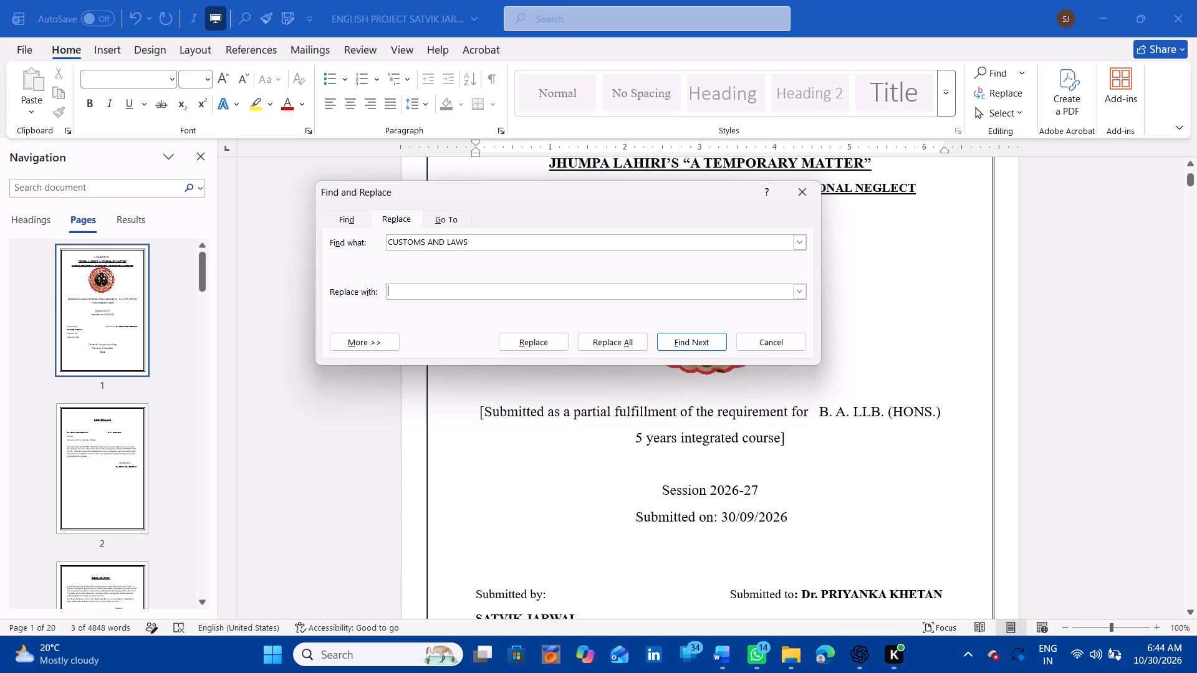
pyautogui.write('JHUMPA')
pyautogui.press('space')
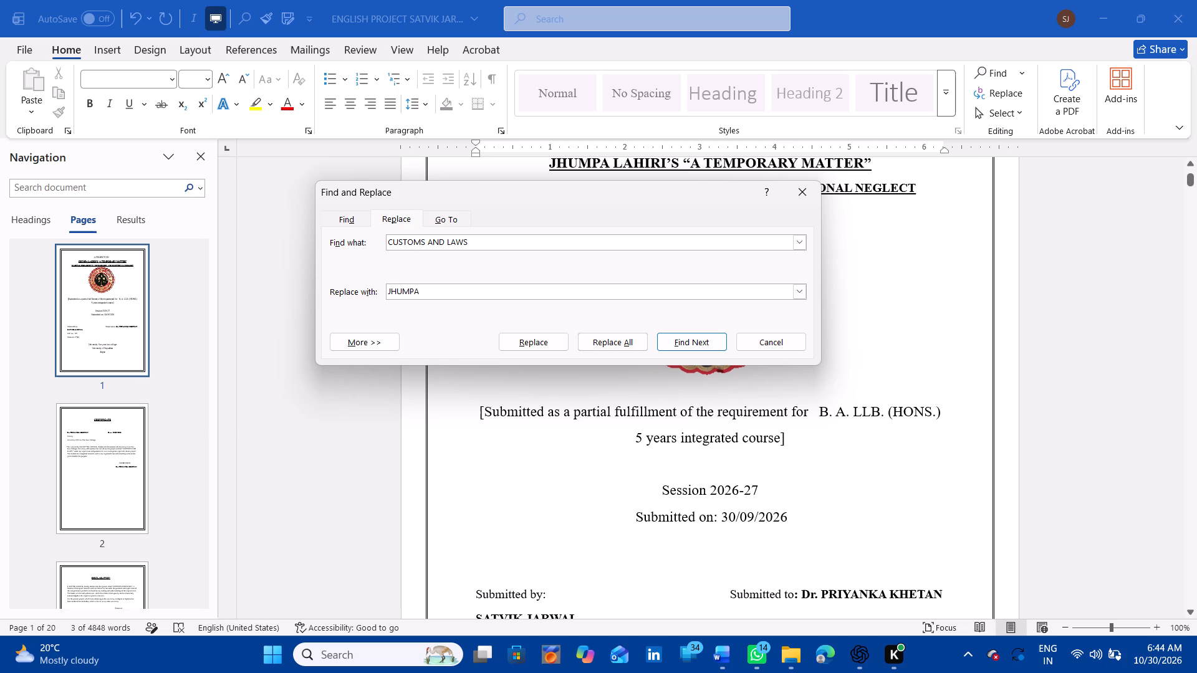
pyautogui.write('LAHIRI')
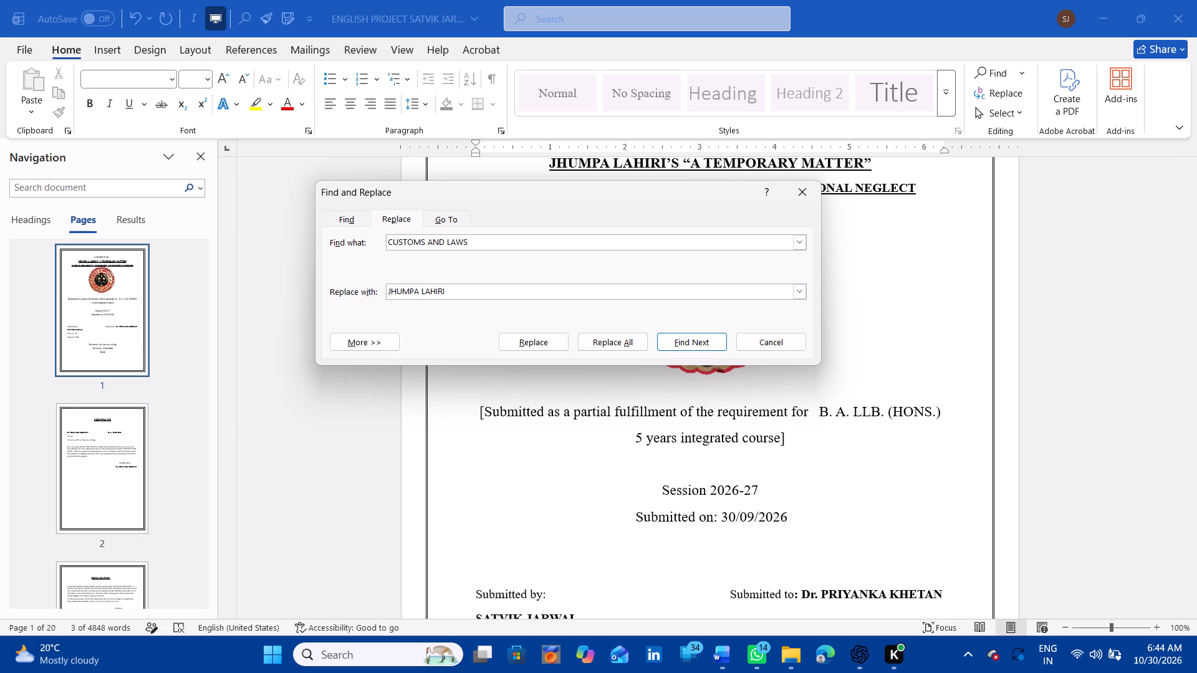